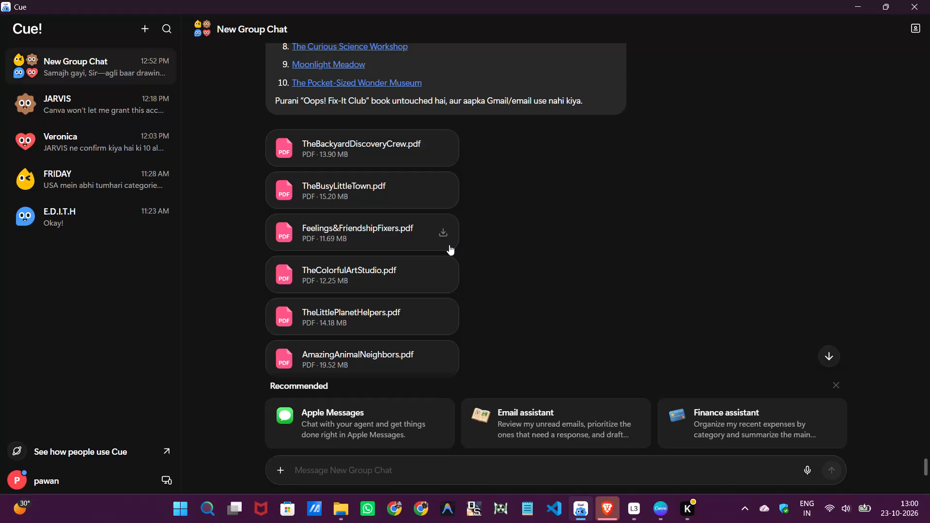
Check the files on New Volume (D:), and save The Colorful Art Studio PDF there from the Cue group chat.
left_click(335, 518)
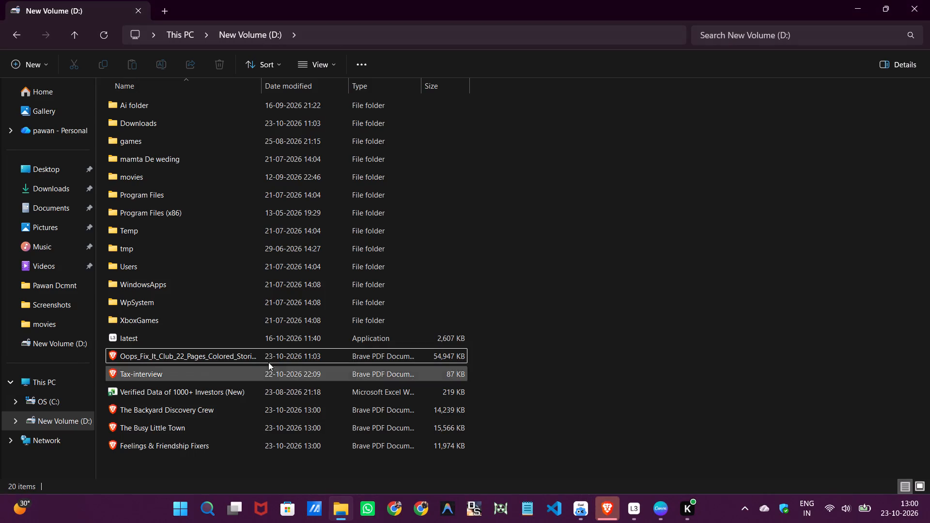
left_click(577, 509)
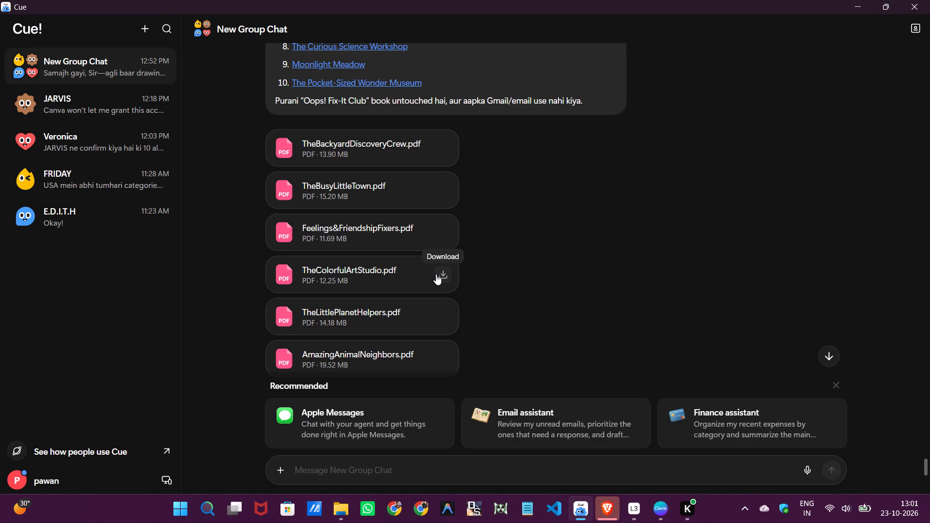
left_click(439, 273)
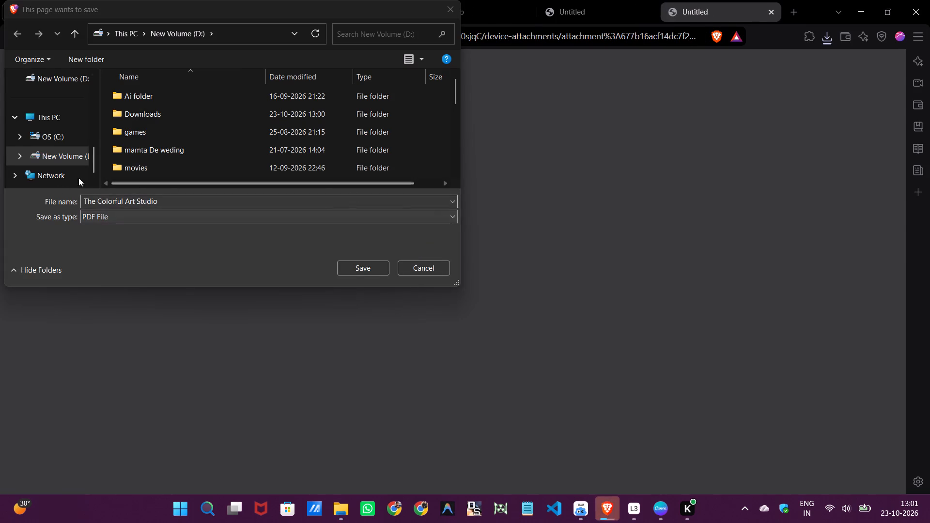
scroll(44, 162, "down", 2)
scroll(115, 156, "up", 2)
scroll(150, 160, "down", 7)
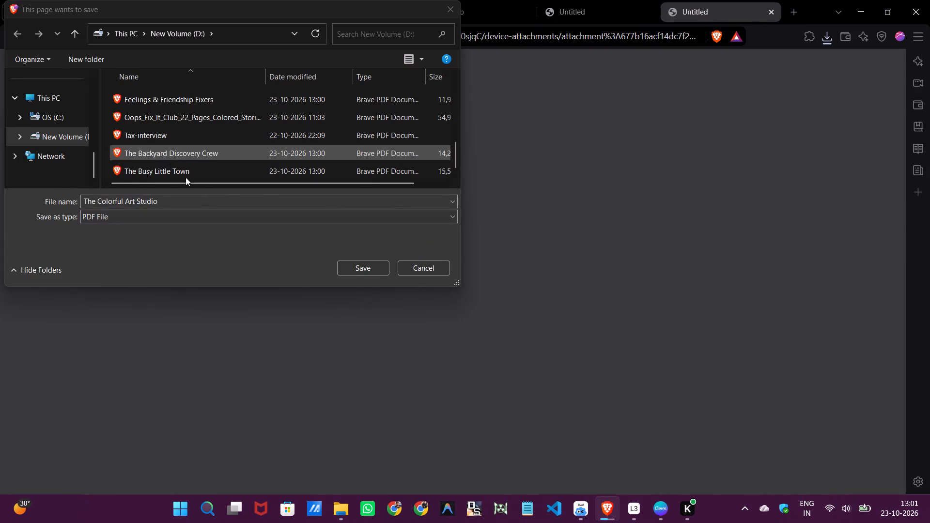
left_click(358, 273)
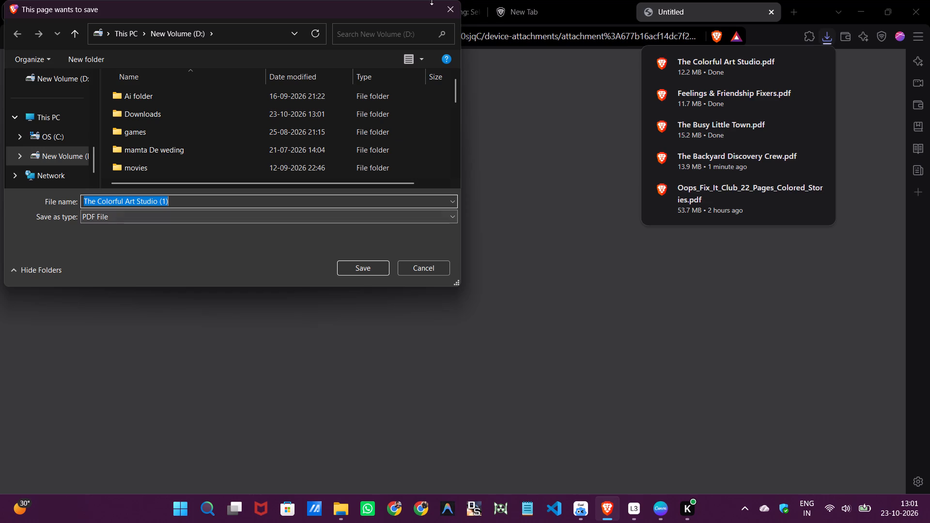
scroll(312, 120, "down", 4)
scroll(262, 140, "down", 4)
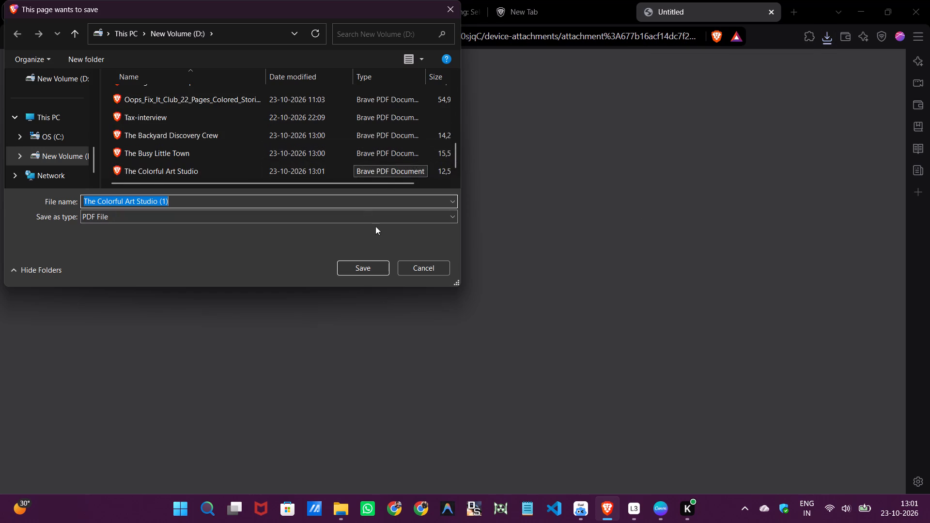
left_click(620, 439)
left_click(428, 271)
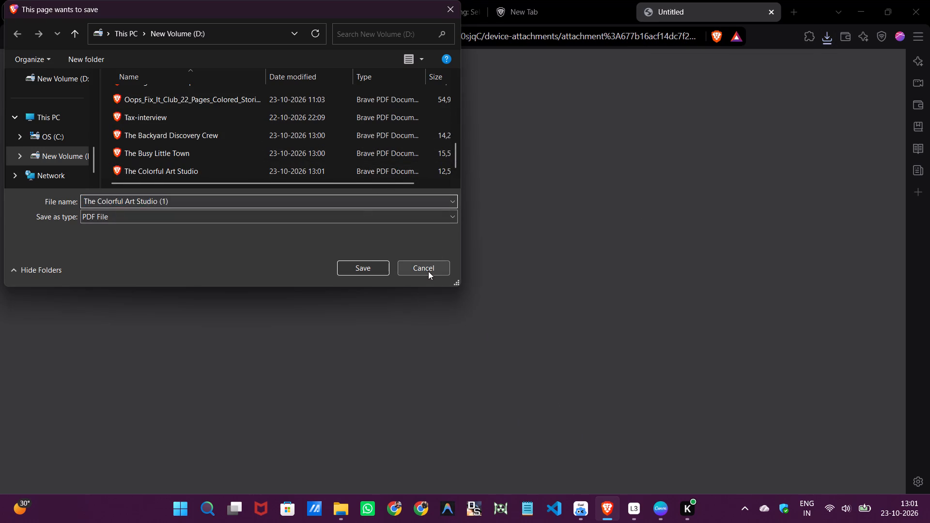
Download The Little Planet Helpers PDF from the Cue group chat and save it to New Volume (D:).
left_click(585, 514)
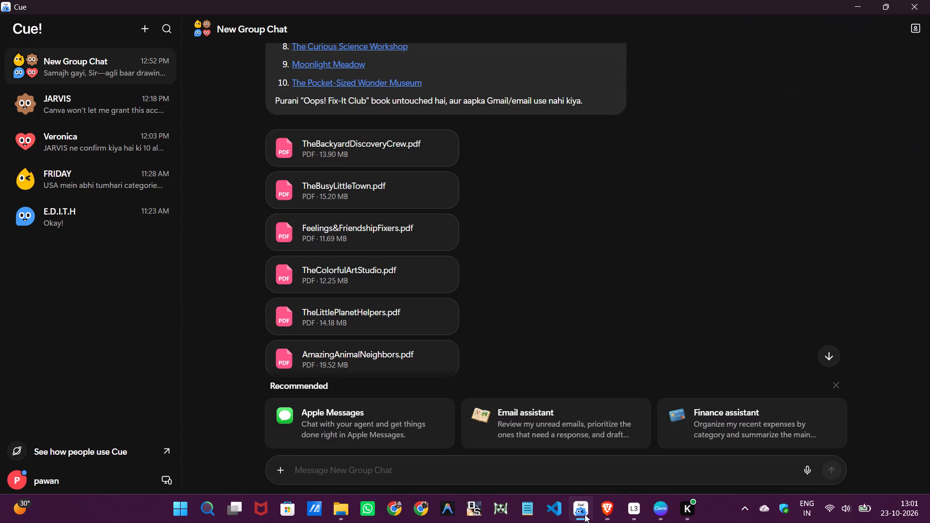
left_click(439, 315)
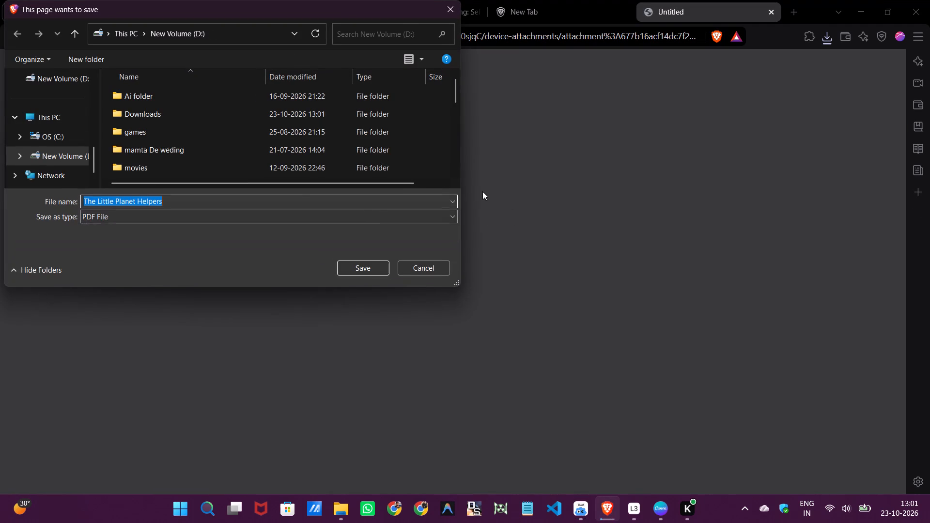
left_click(359, 270)
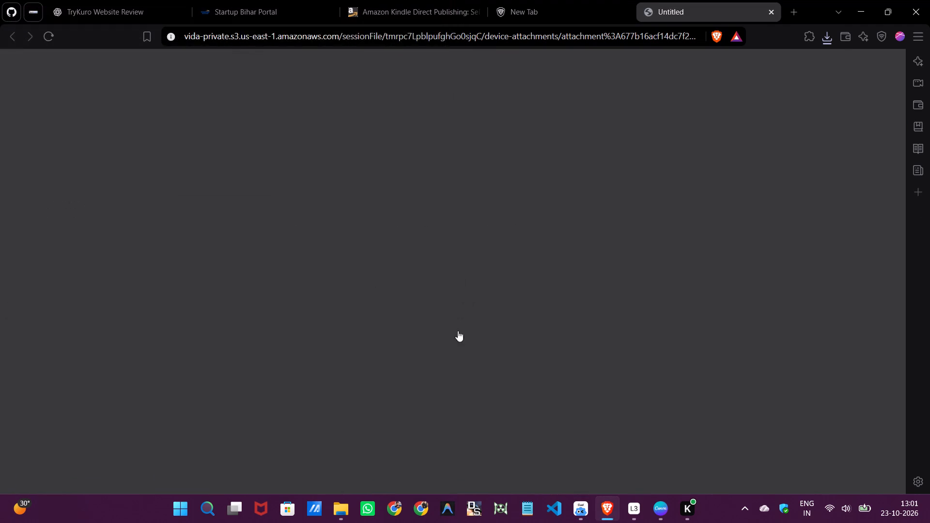
Download the Amazing Animal Neighbors PDF from the Cue group chat and save it to New Volume (D:).
left_click(579, 520)
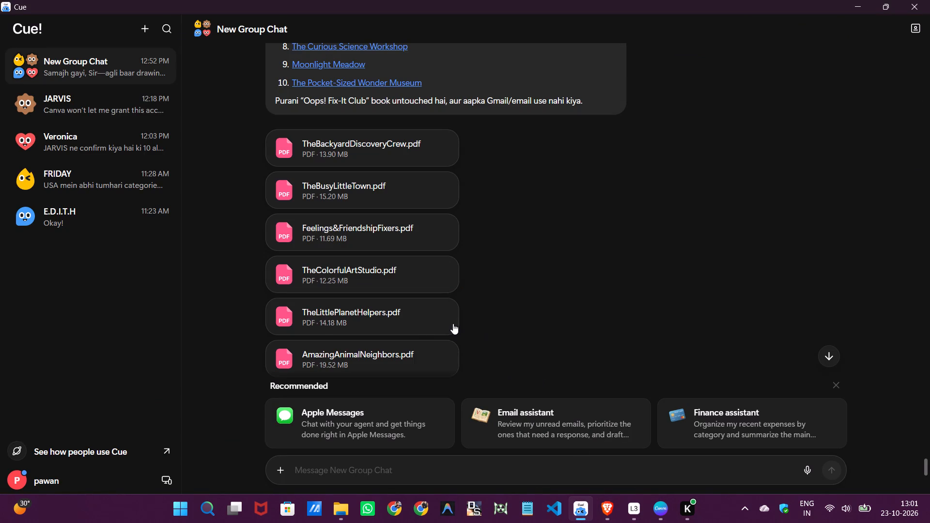
scroll(387, 321, "down", 2)
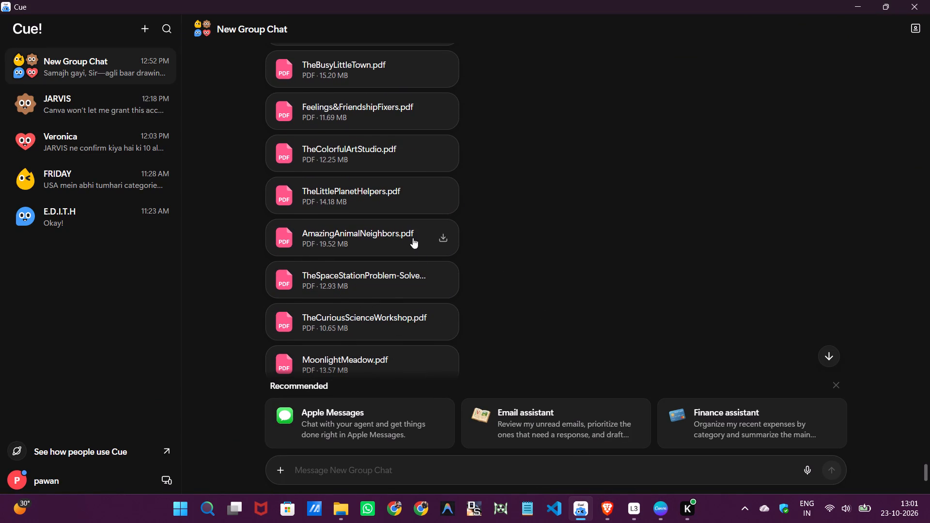
left_click(436, 240)
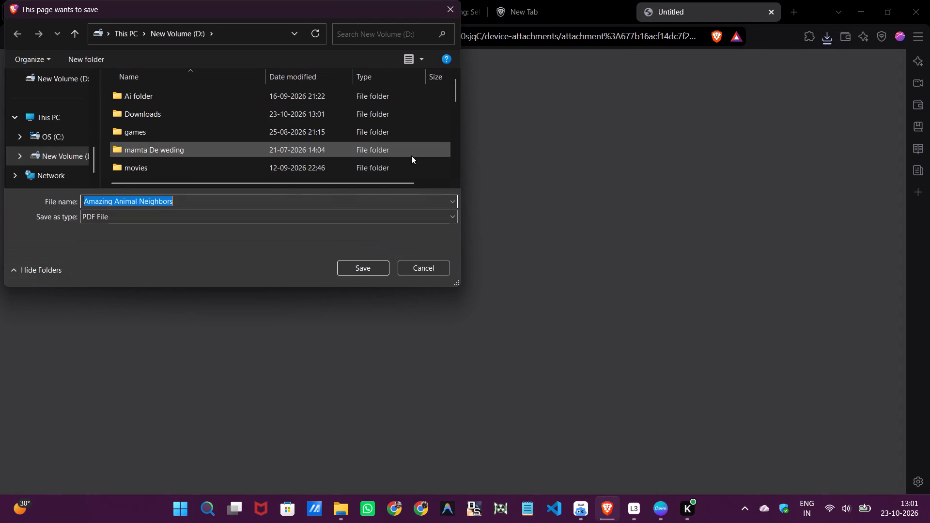
left_click(351, 271)
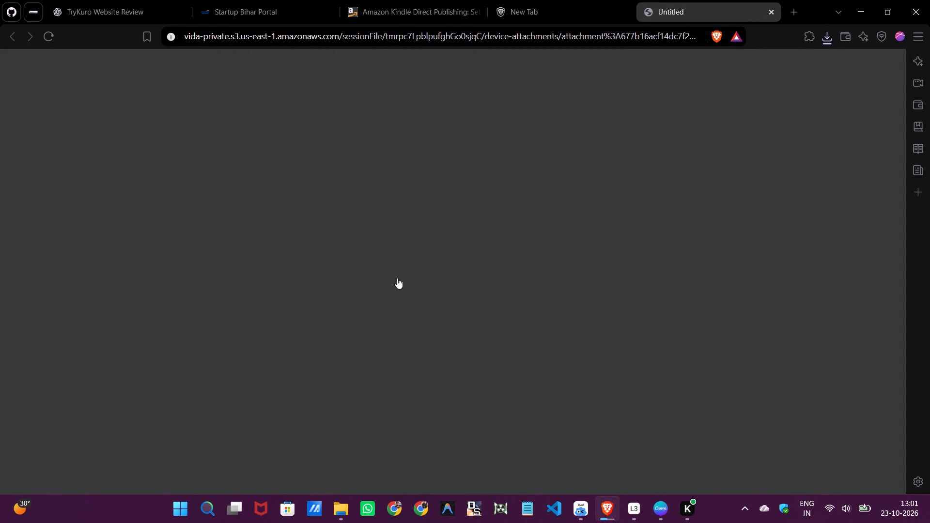
Save The Space Station Problem-Solvers PDF from the Cue group chat to New Volume (D:) and check the browser's recent downloads.
left_click(580, 521)
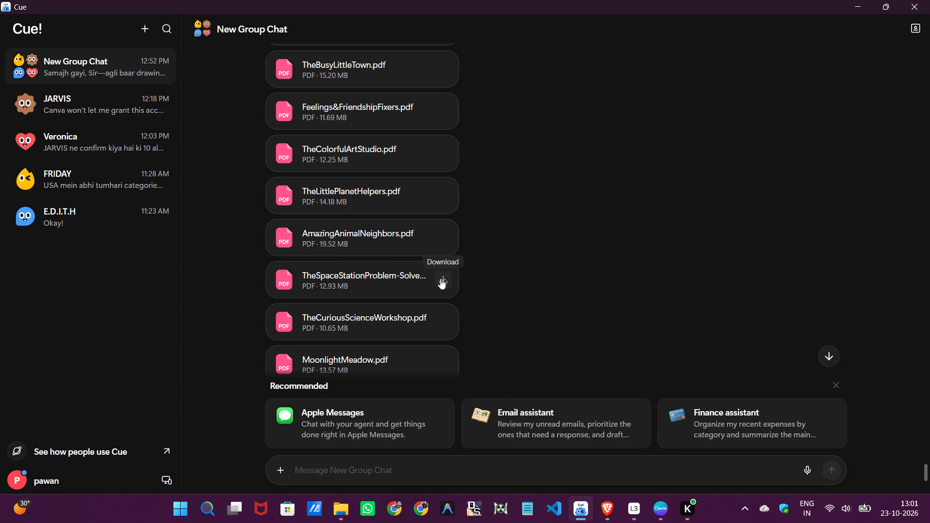
left_click(440, 278)
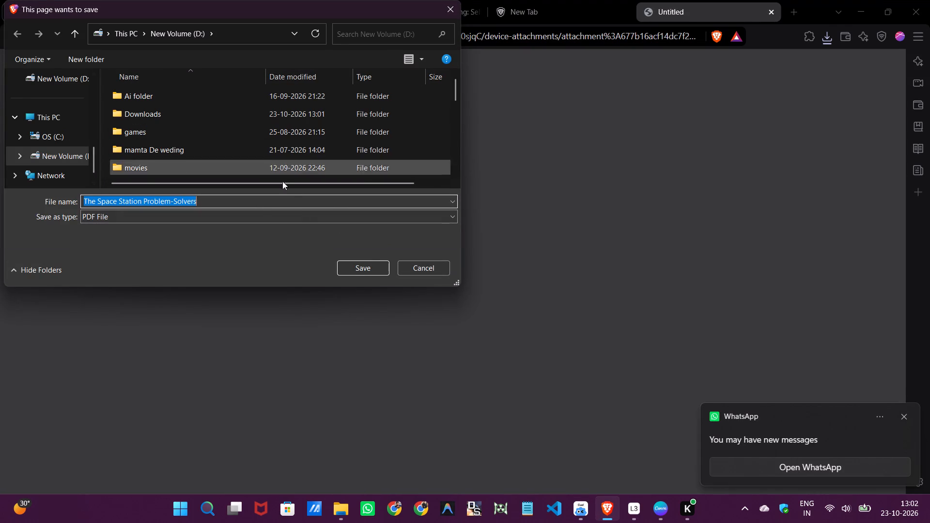
left_click(355, 268)
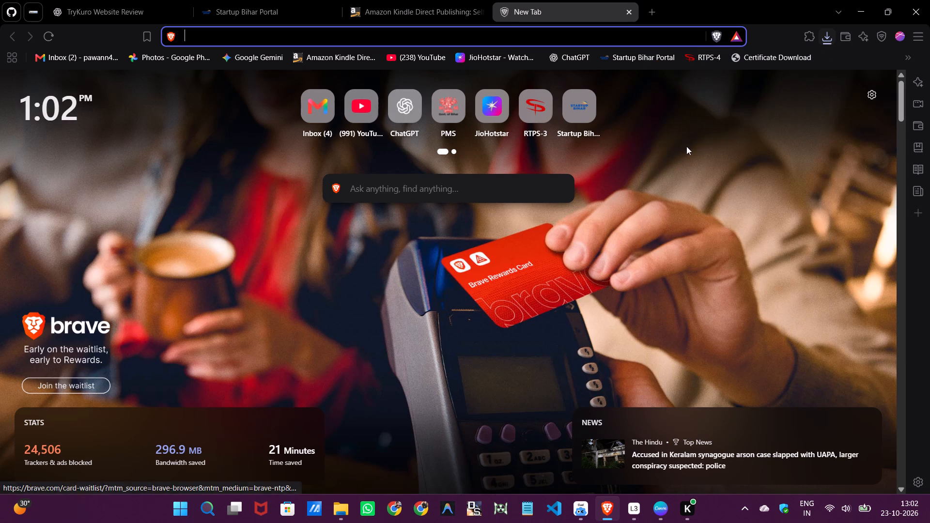
left_click(822, 33)
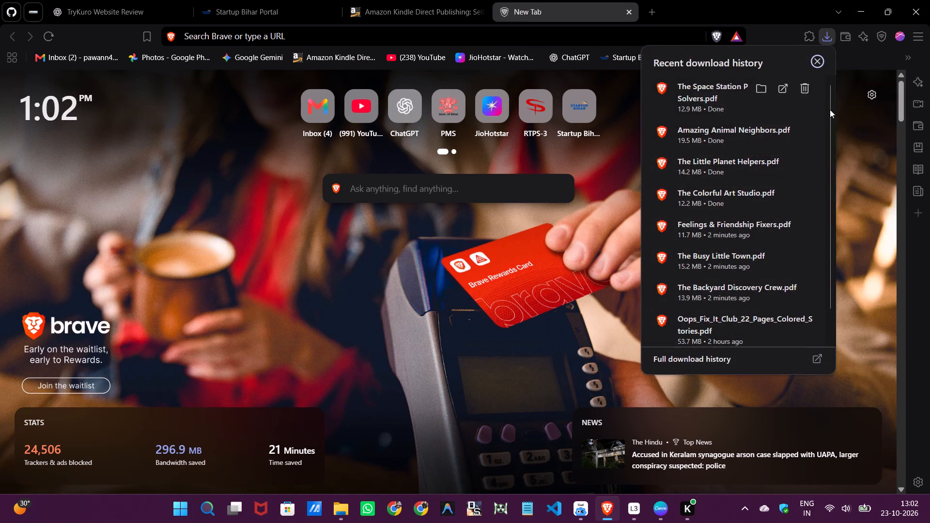
Download The Curious Science Workshop PDF from the Cue group chat and save it to New Volume (D:).
left_click(580, 514)
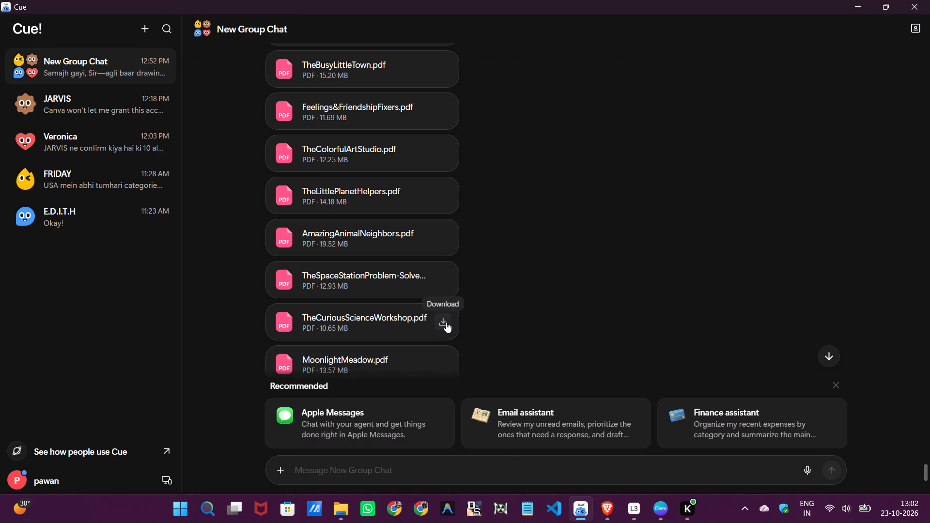
left_click(446, 322)
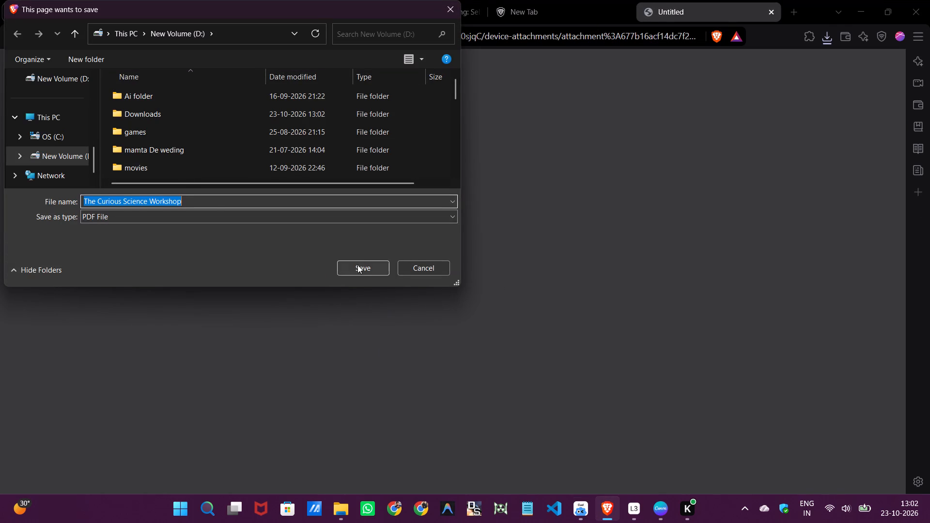
left_click(357, 265)
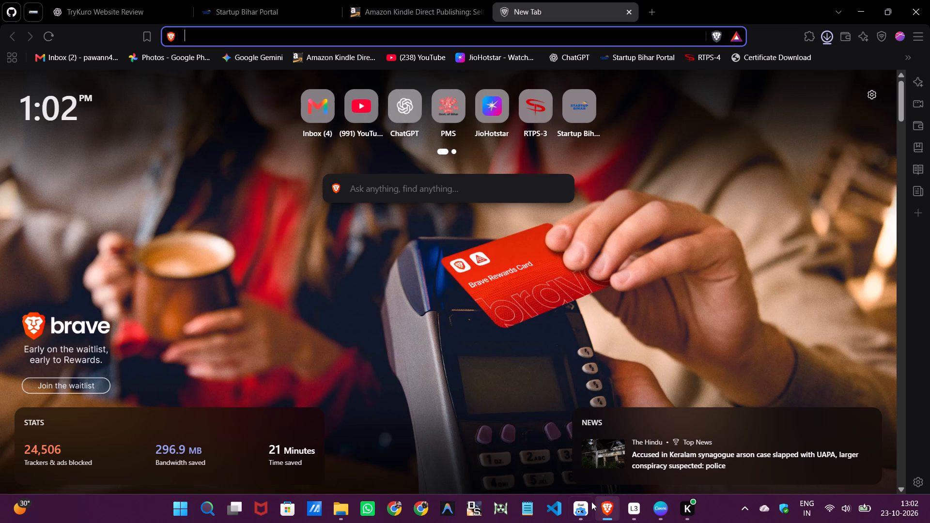
Download the Moonlight Meadow PDF from the Cue group chat and save it to New Volume (D:).
left_click(572, 509)
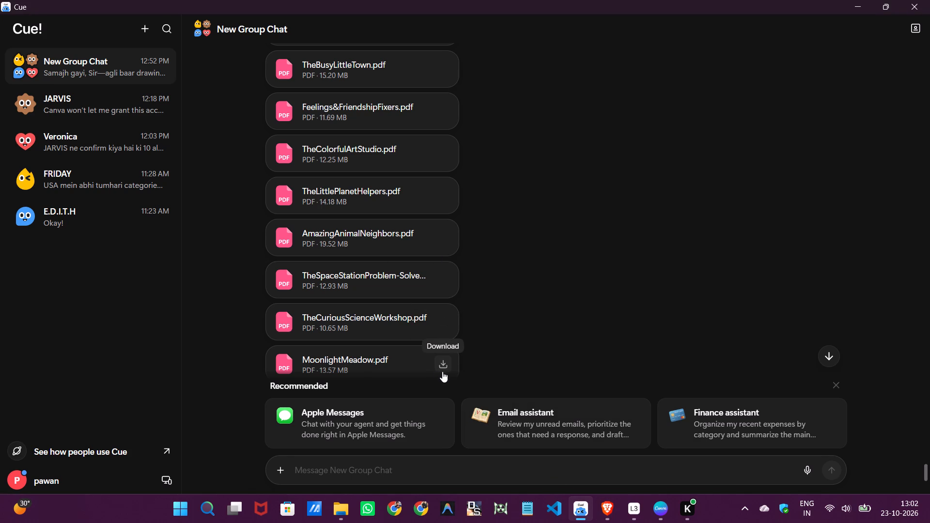
left_click(445, 361)
scroll(367, 302, "down", 2)
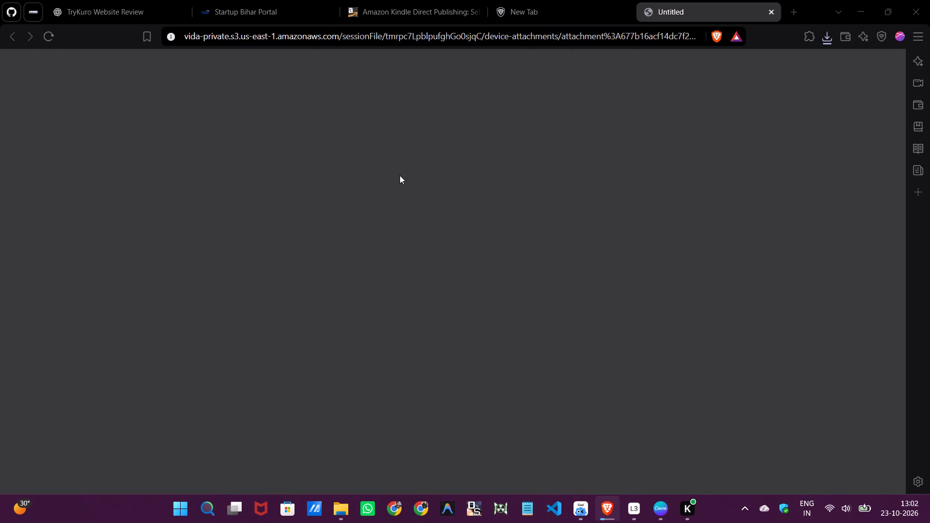
scroll(153, 171, "down", 13)
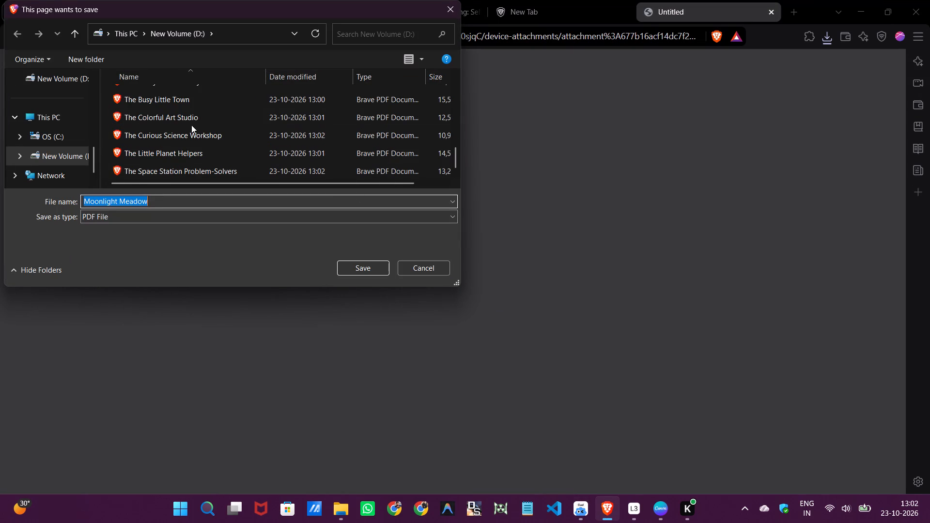
scroll(191, 125, "down", 3)
left_click(373, 267)
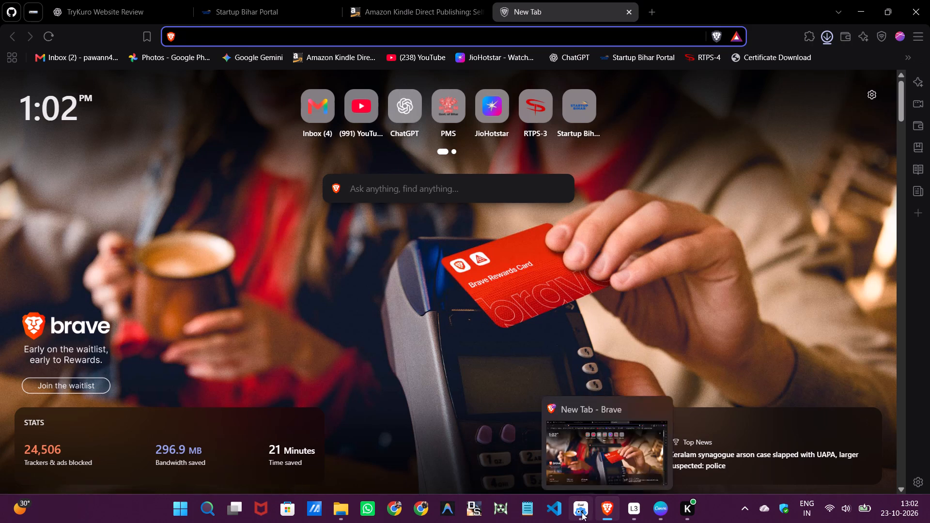
Download The Curious Science Workshop PDF from Cue again and save a second copy to New Volume (D:).
left_click(582, 512)
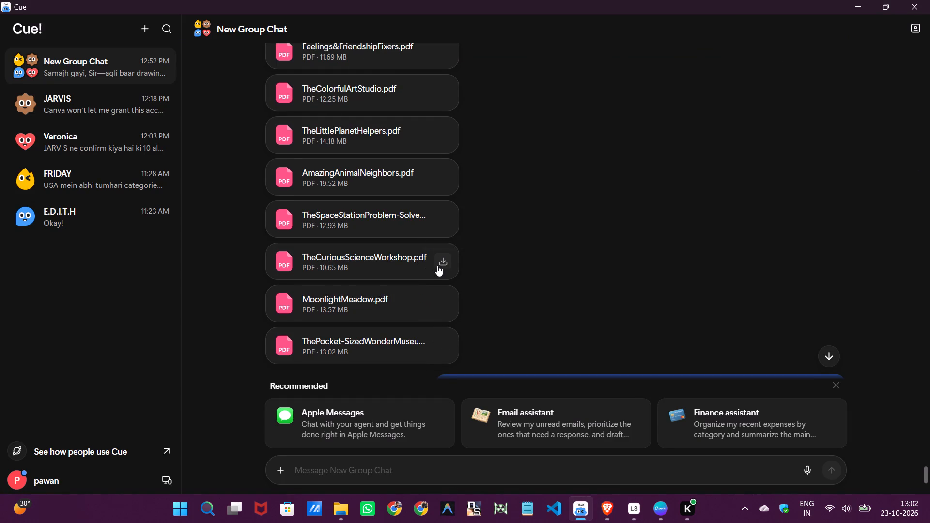
left_click(442, 261)
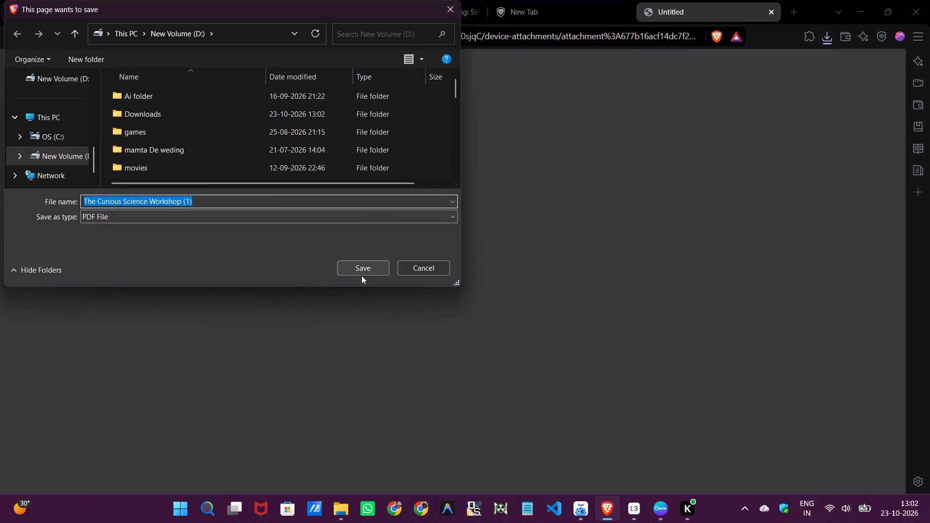
left_click(361, 274)
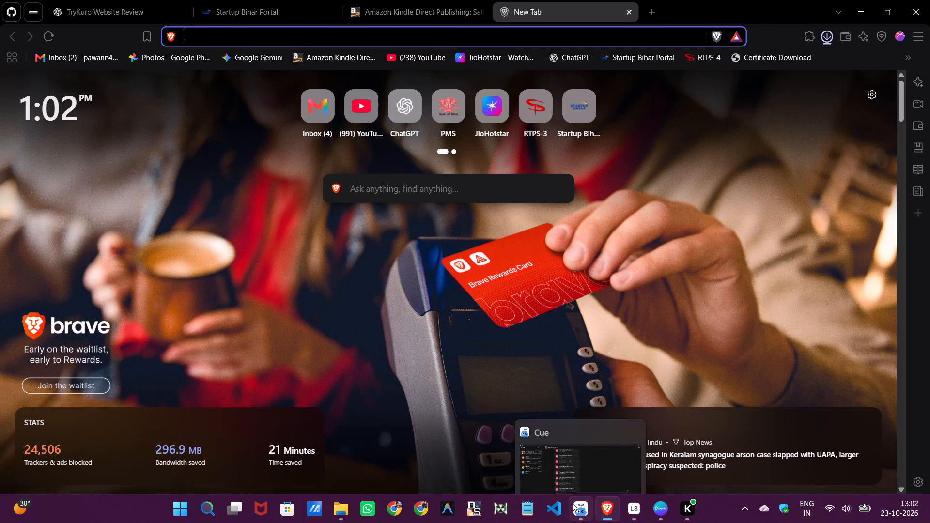
Find The Pocket-Sized Wonder Museum PDF in the Cue group chat, preview it, and close the preview.
left_click(573, 503)
scroll(371, 295, "down", 3)
scroll(342, 221, "up", 1)
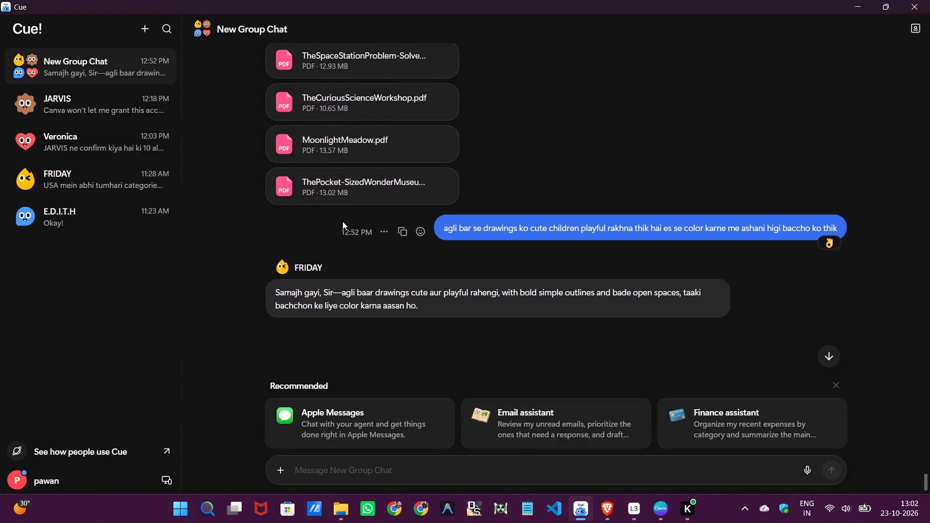
scroll(342, 221, "up", 1)
left_click(342, 289)
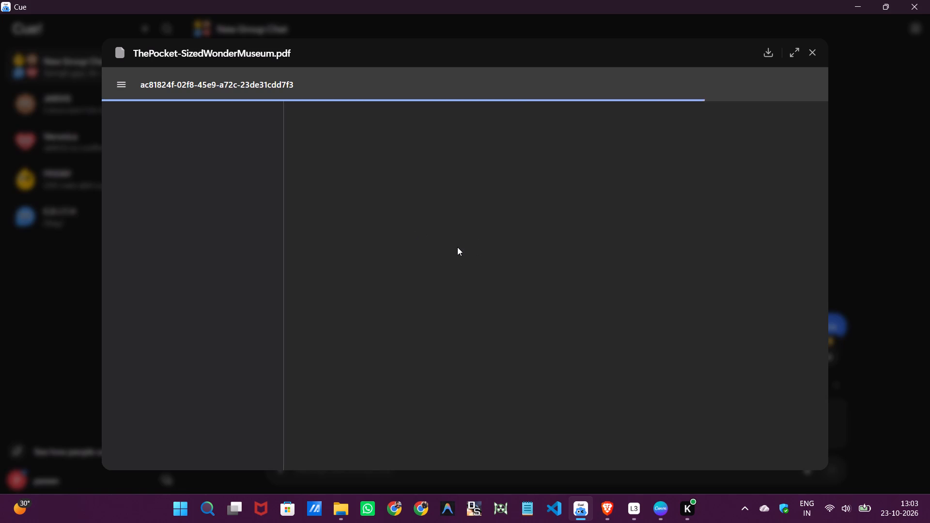
scroll(522, 234, "down", 1)
scroll(530, 231, "up", 2)
scroll(530, 231, "down", 2)
left_click(816, 49)
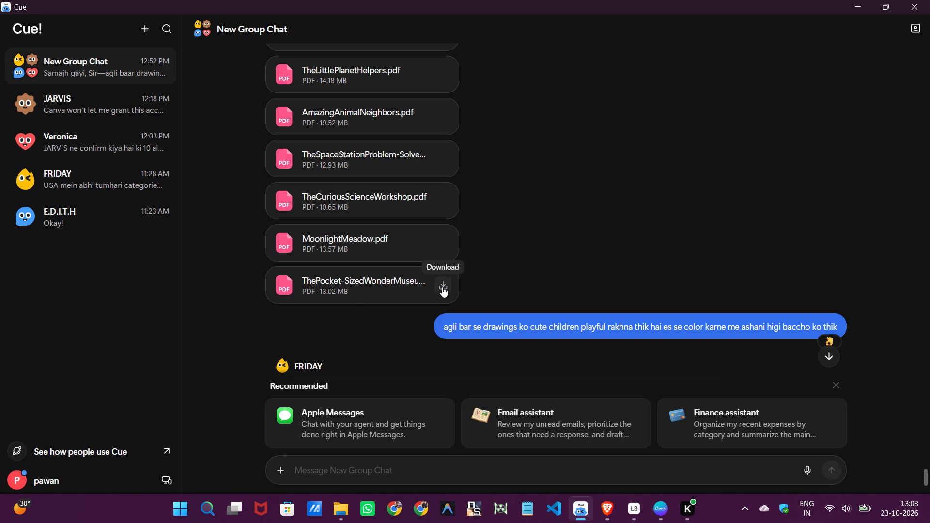
Download The Pocket-Sized Wonder Museum PDF and save it to New Volume (D:).
left_click(442, 287)
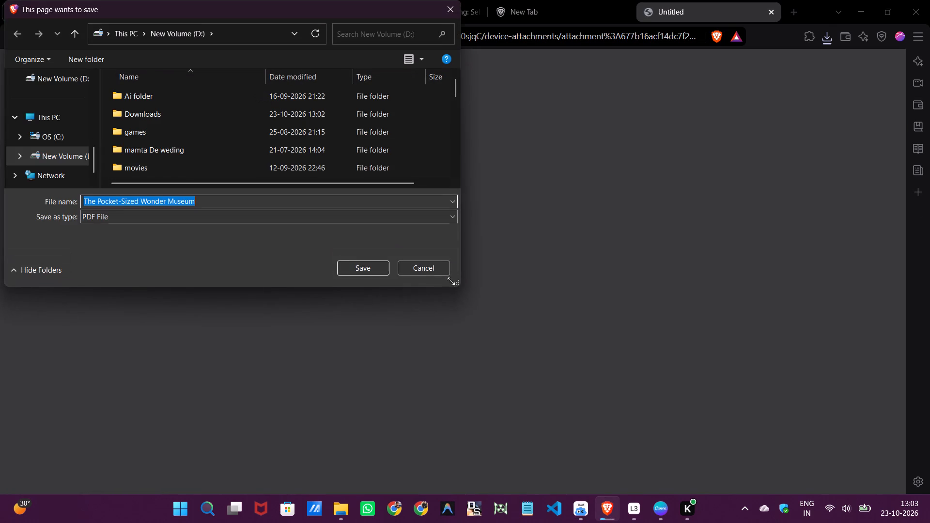
left_click(350, 272)
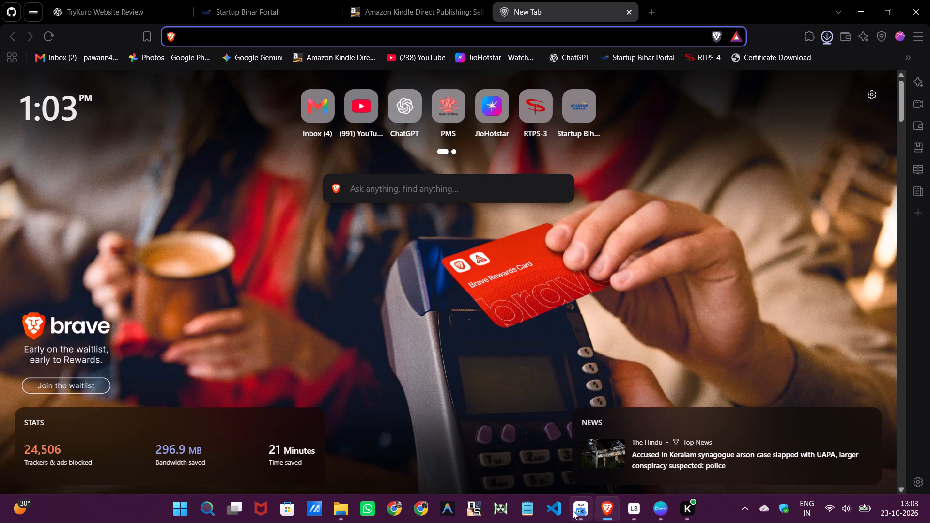
Switch to Cue and look through the group chat's messages and the attached children's book PDFs.
left_click(577, 512)
scroll(412, 303, "down", 2)
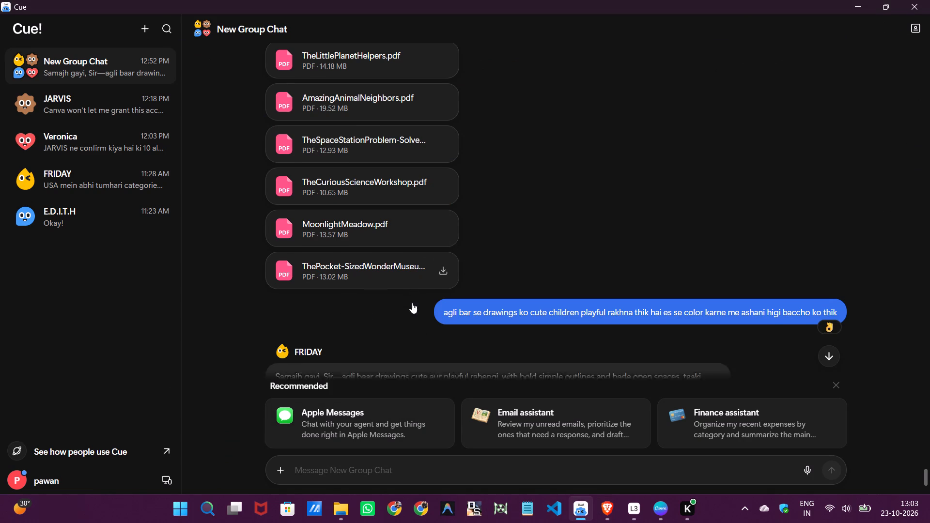
scroll(412, 303, "down", 1)
scroll(412, 303, "up", 10)
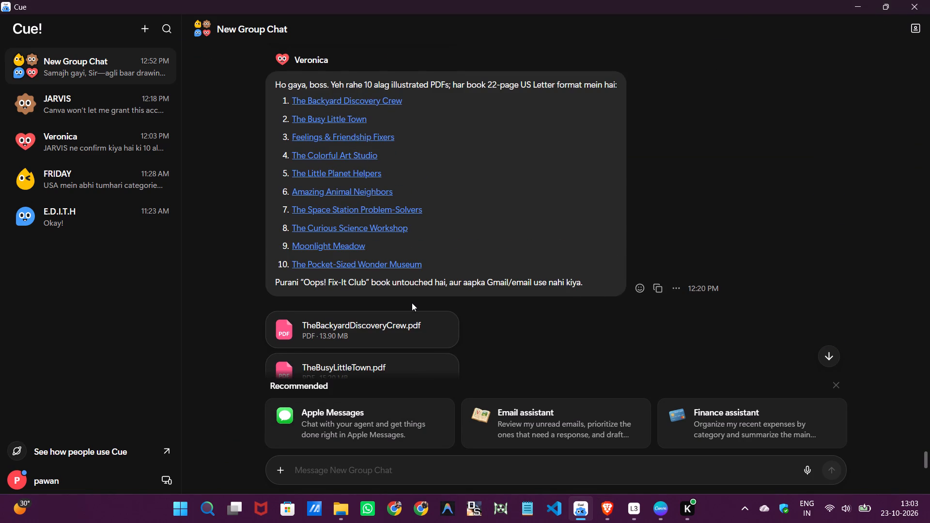
scroll(412, 303, "up", 9)
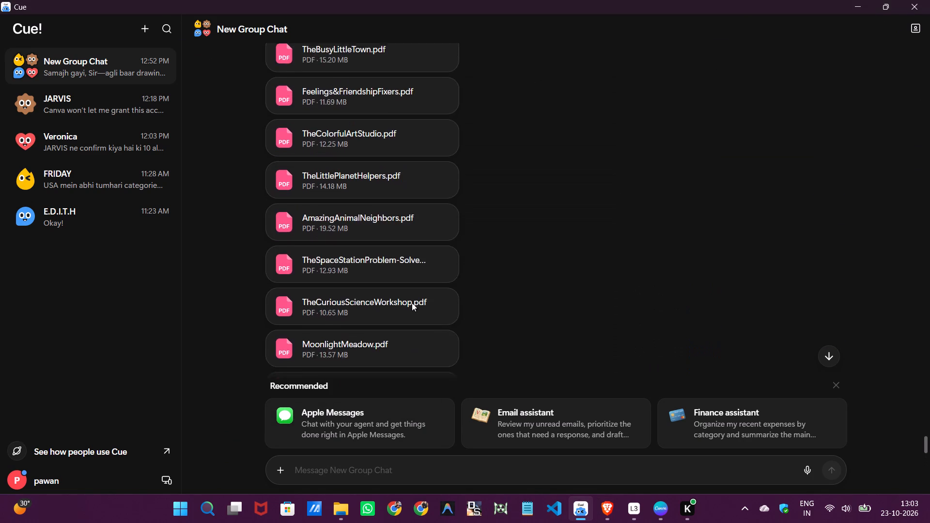
scroll(412, 303, "up", 7)
scroll(412, 303, "down", 2)
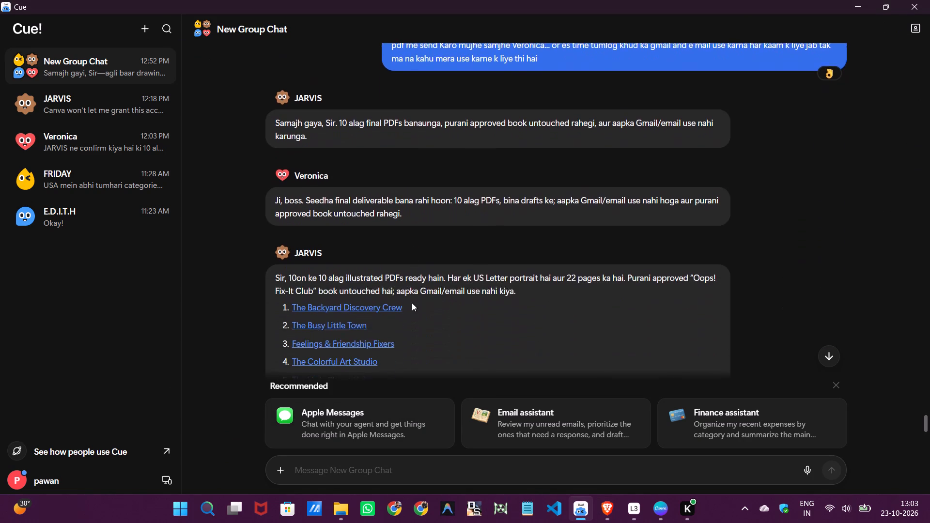
scroll(412, 303, "down", 17)
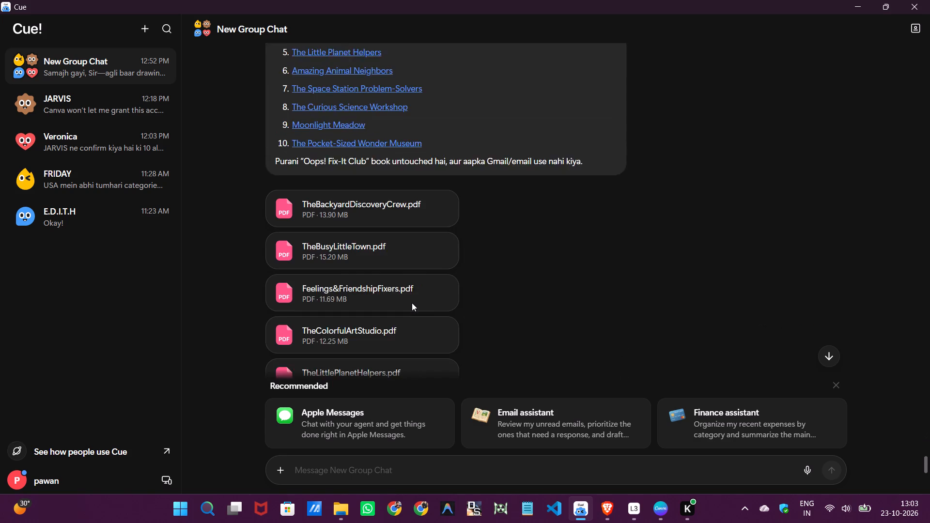
scroll(412, 303, "down", 10)
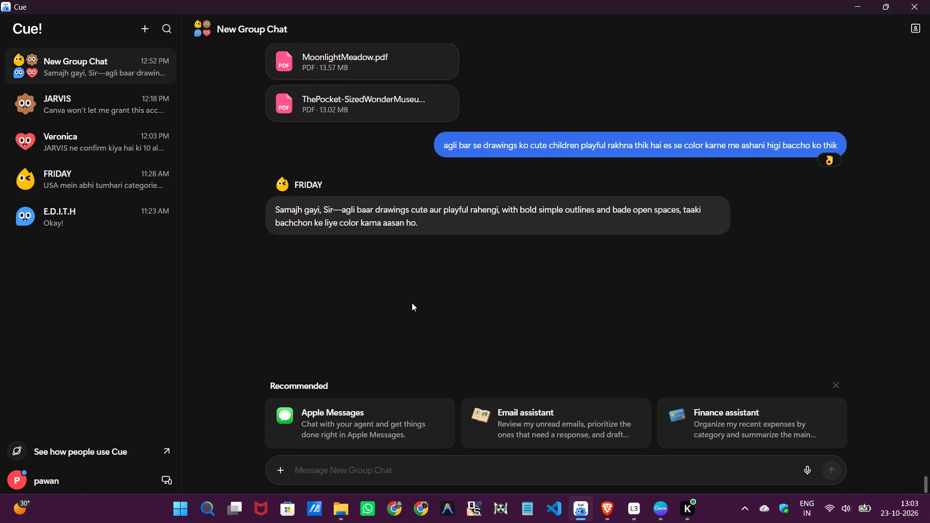
Preview The Space Station Problem-Solvers PDF from the group chat and examine its cover and Story 01 with its coloring page.
scroll(412, 303, "up", 3)
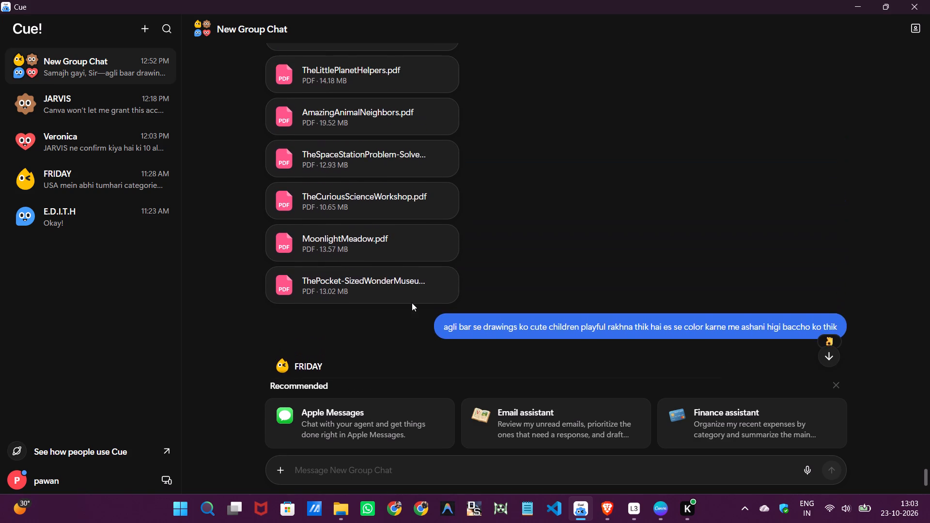
scroll(412, 303, "up", 5)
scroll(412, 303, "down", 4)
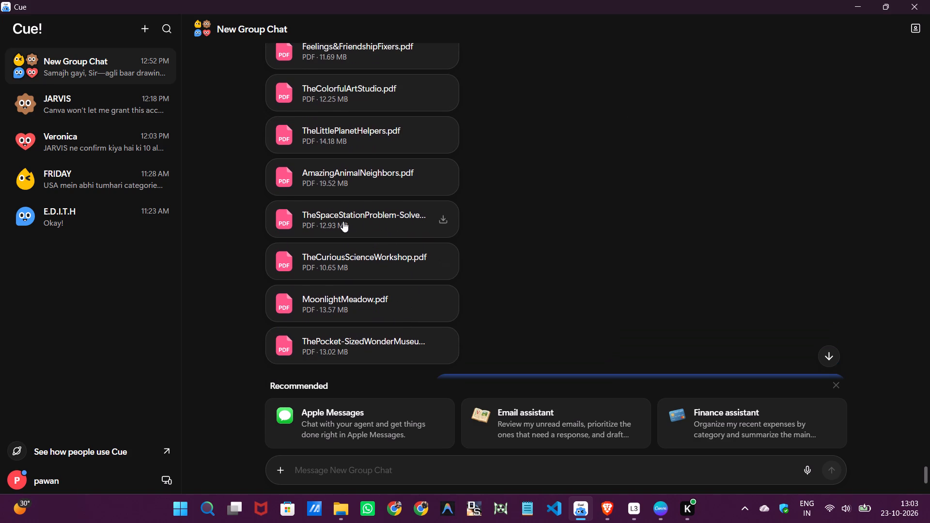
left_click(343, 221)
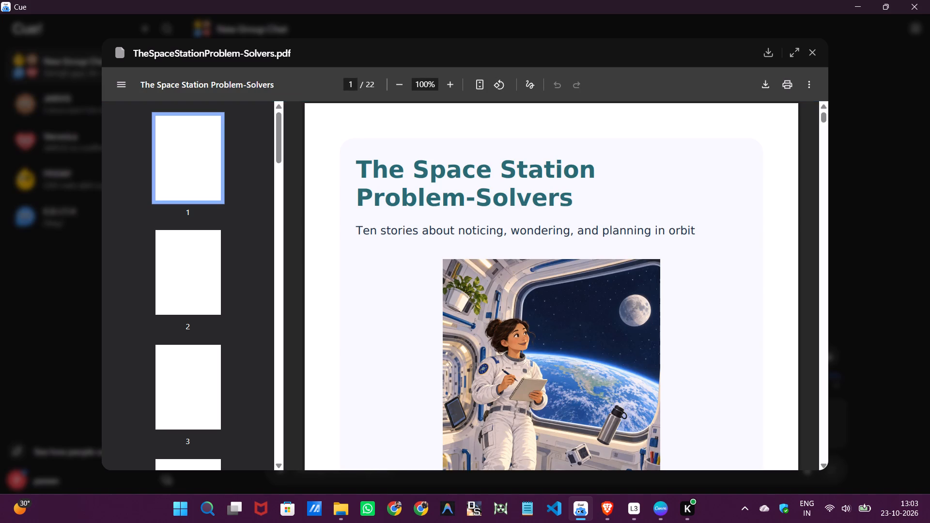
scroll(480, 213, "down", 2)
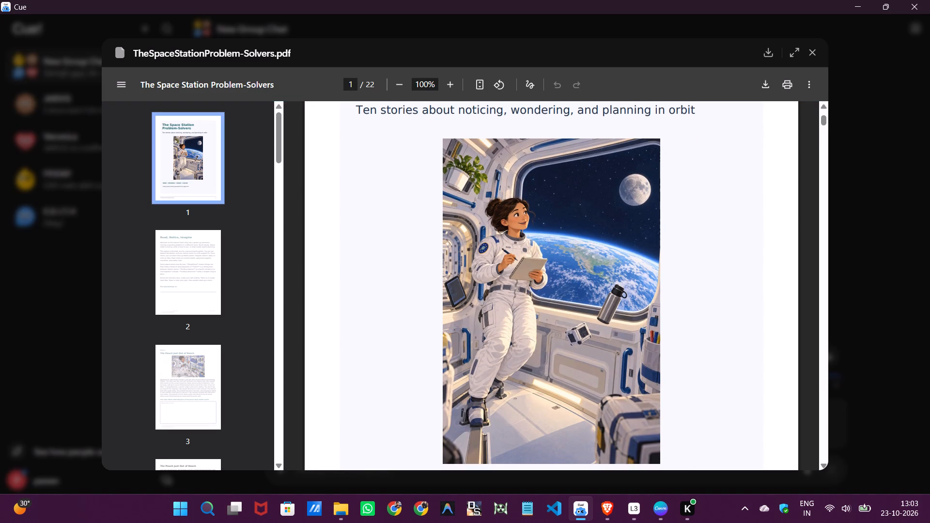
scroll(481, 213, "up", 2)
scroll(481, 213, "down", 4)
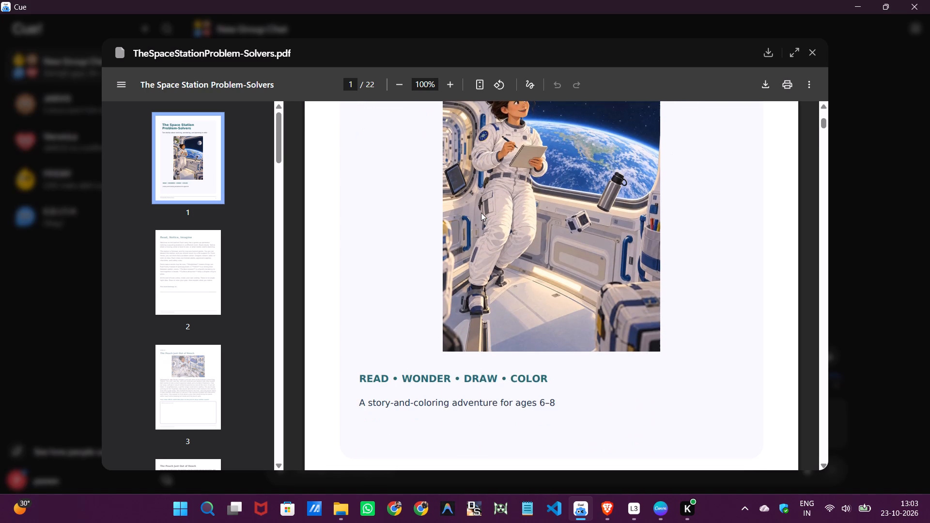
scroll(481, 213, "down", 17)
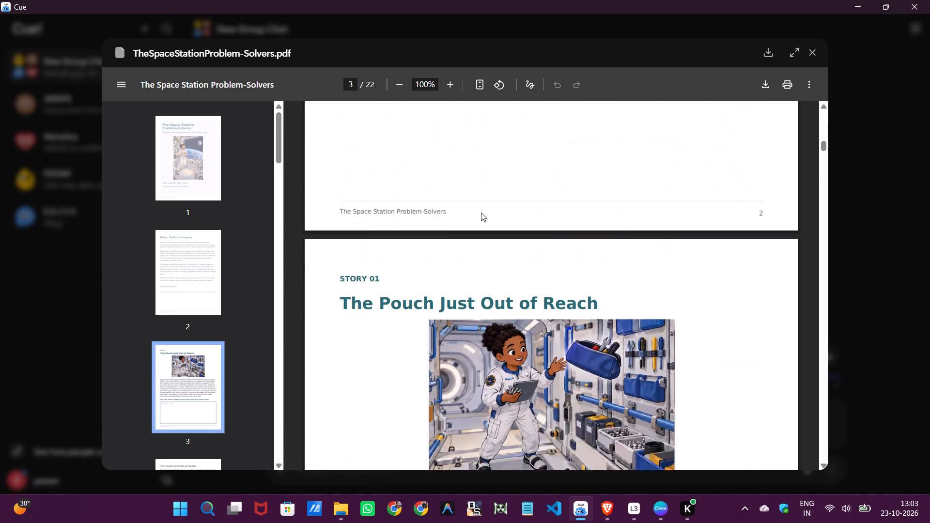
scroll(481, 213, "down", 1)
scroll(481, 213, "up", 2)
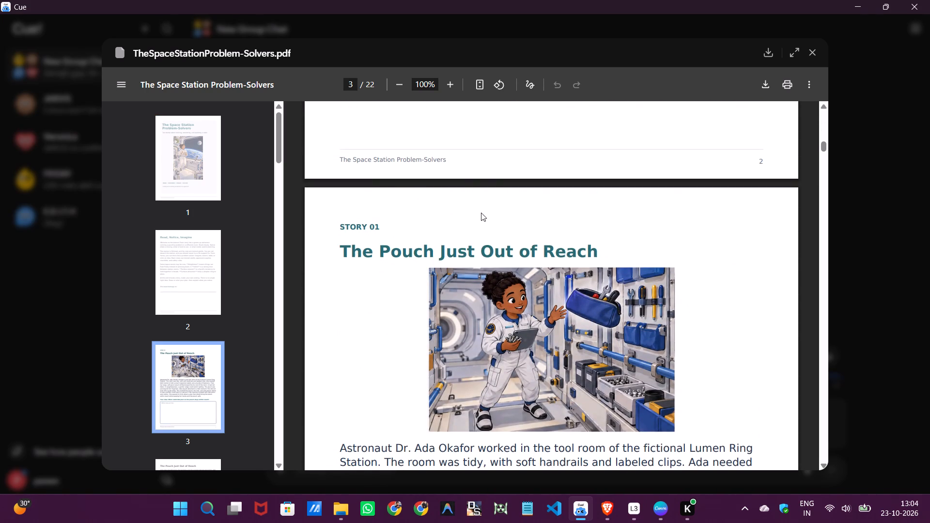
scroll(481, 213, "down", 14)
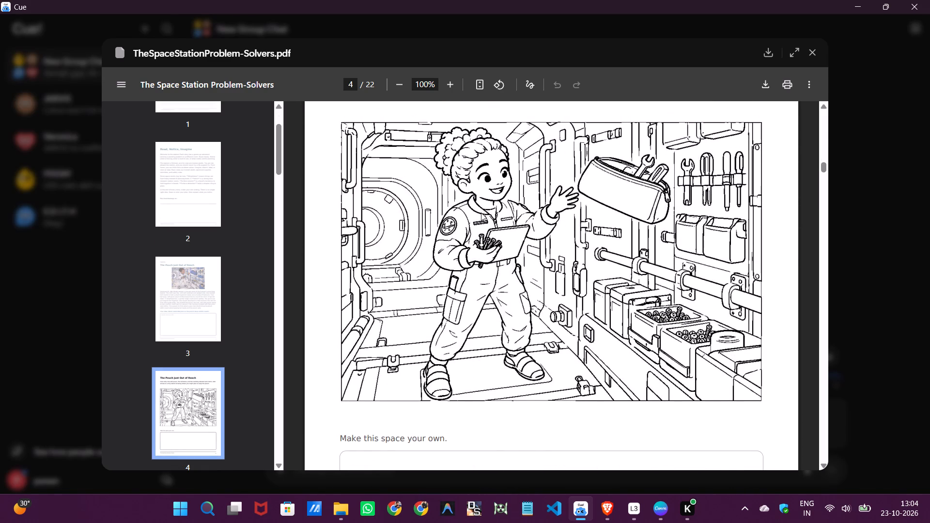
scroll(481, 213, "up", 13)
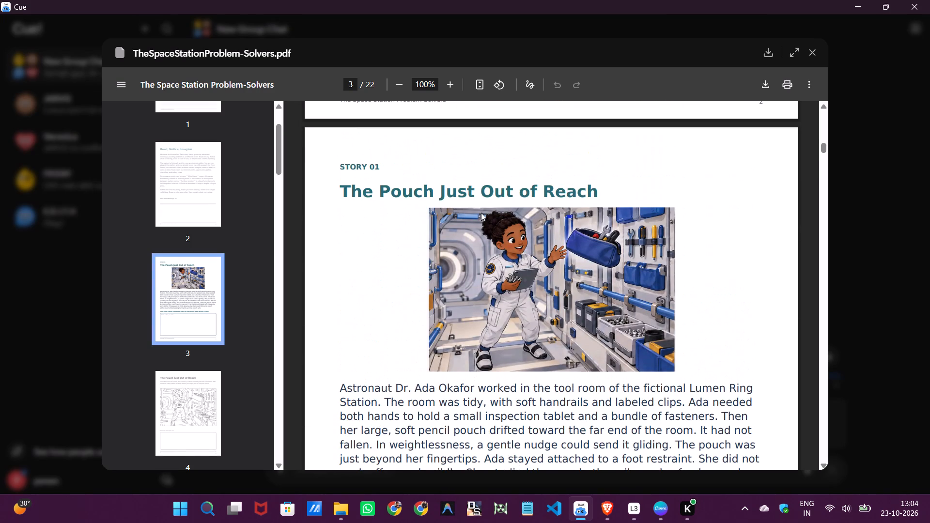
Examine Story 02, Droplets on the Window, and Story 03, A Quiet Sleep Plan, including their illustrations and coloring pages.
scroll(481, 213, "down", 20)
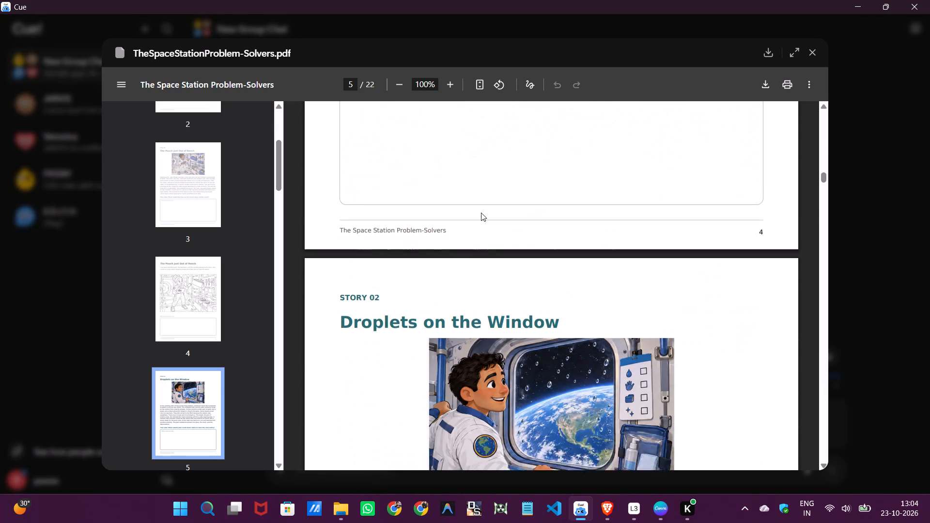
scroll(481, 213, "down", 2)
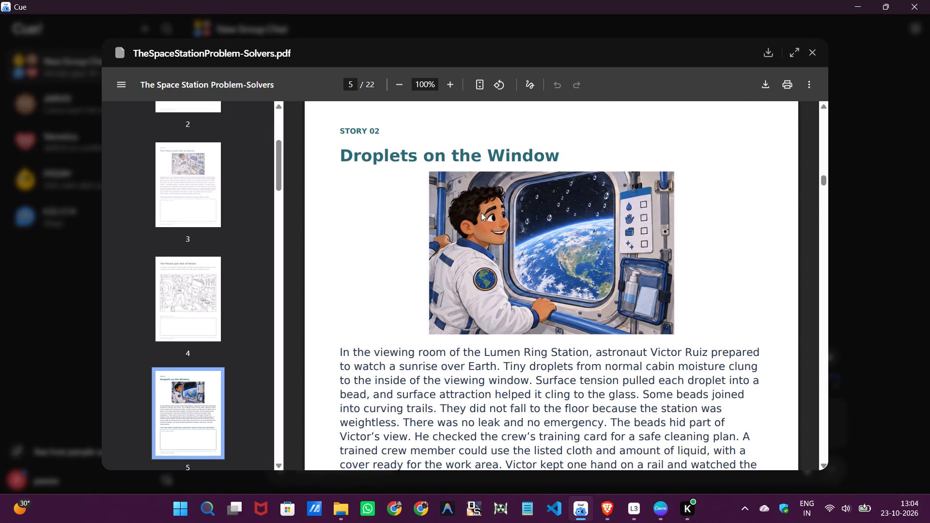
scroll(481, 213, "down", 6)
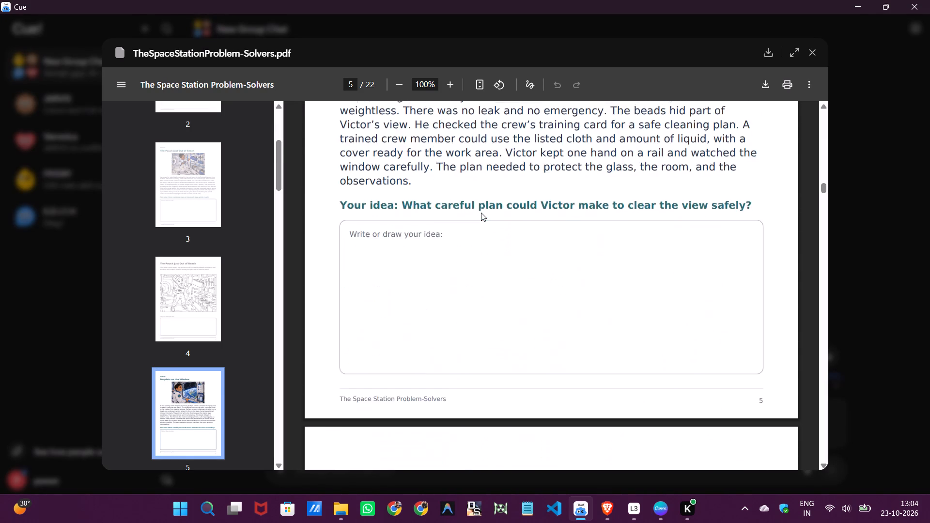
scroll(481, 213, "down", 12)
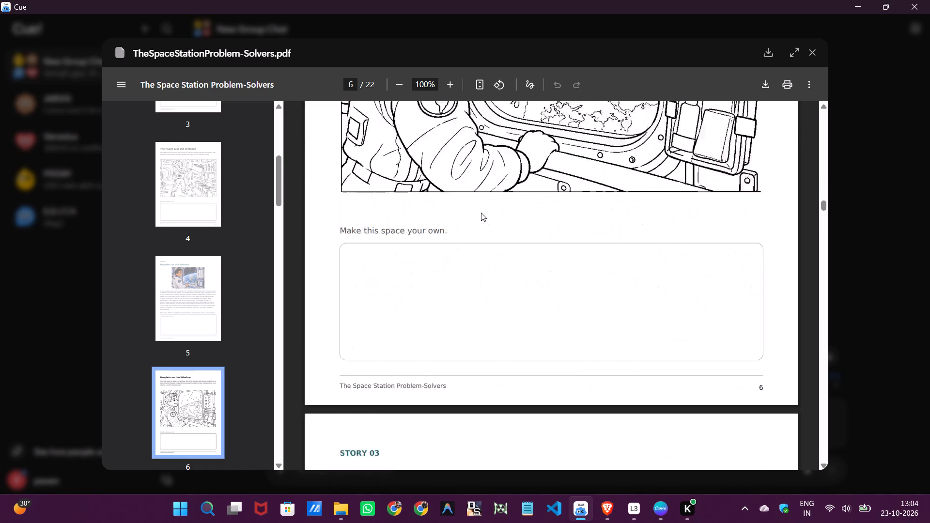
scroll(481, 213, "down", 4)
scroll(481, 213, "up", 1)
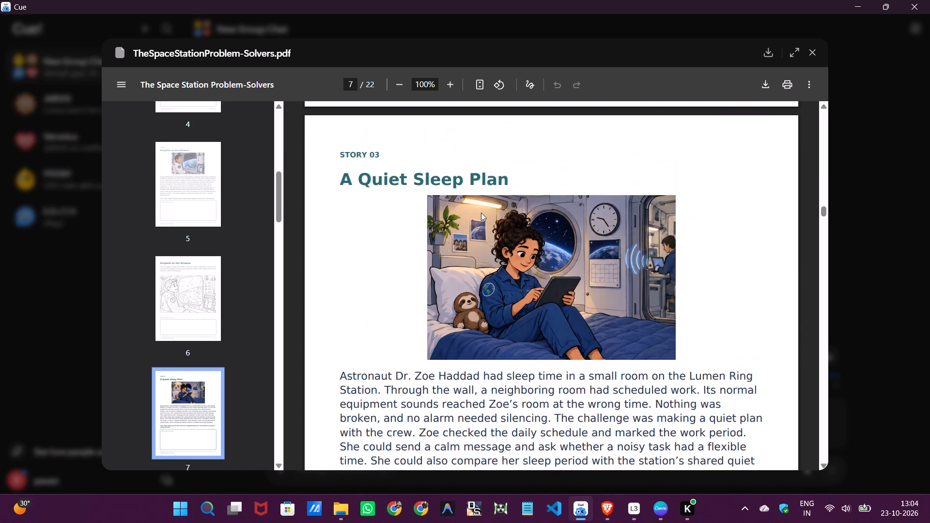
scroll(481, 213, "down", 5)
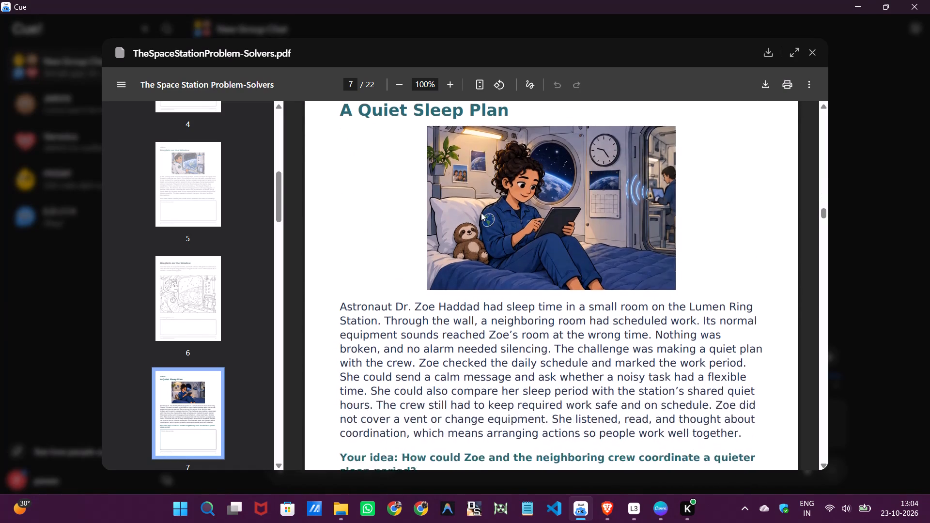
scroll(481, 213, "down", 7)
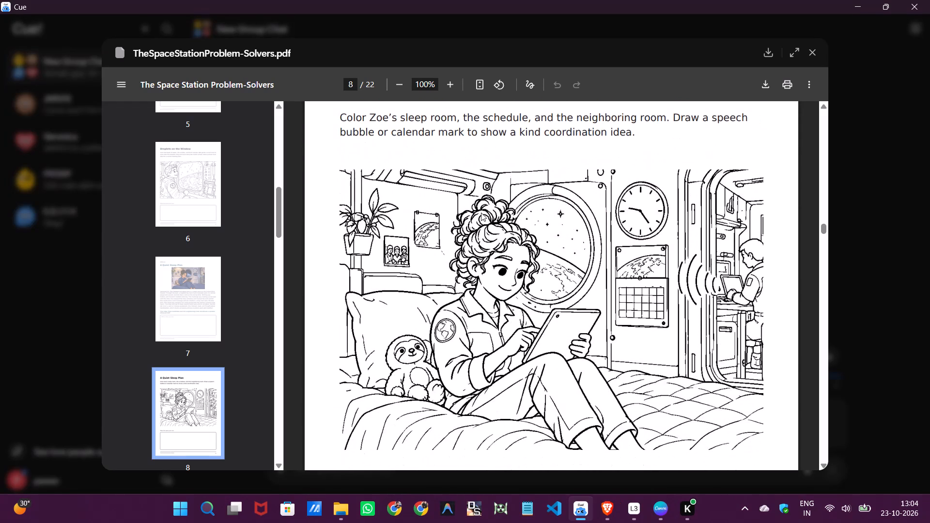
scroll(481, 213, "up", 14)
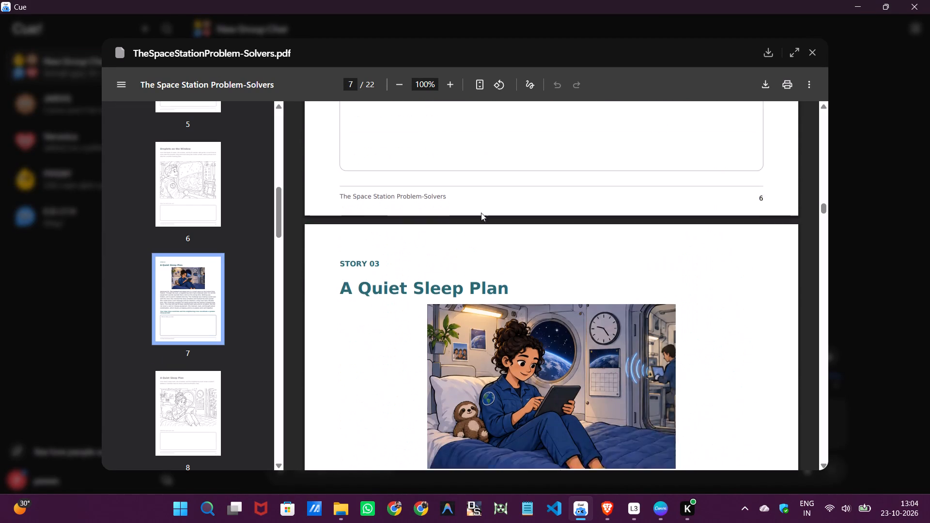
Examine Story 04, Labels in Dim Light, and Story 05, The Call That Takes Time, including their illustrations and coloring pages.
scroll(481, 213, "down", 20)
scroll(481, 213, "down", 5)
scroll(481, 213, "up", 3)
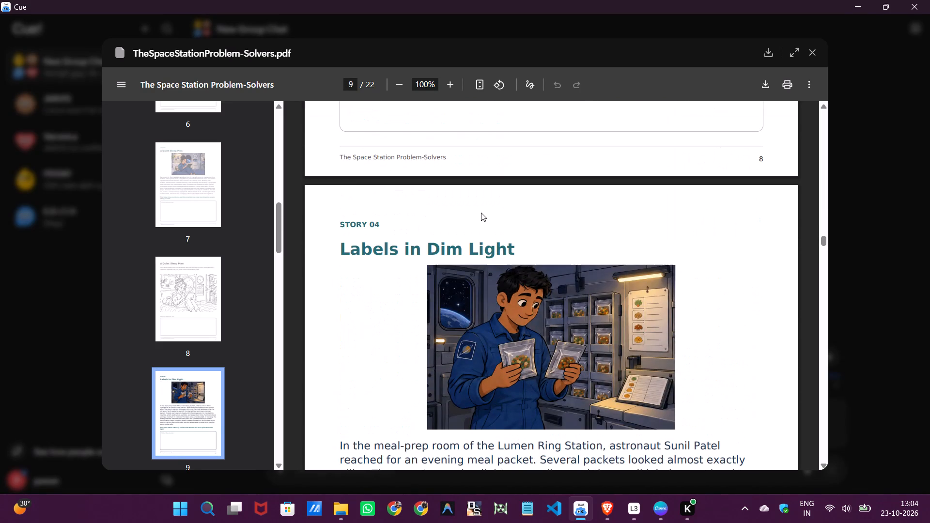
scroll(481, 213, "down", 19)
scroll(481, 213, "down", 5)
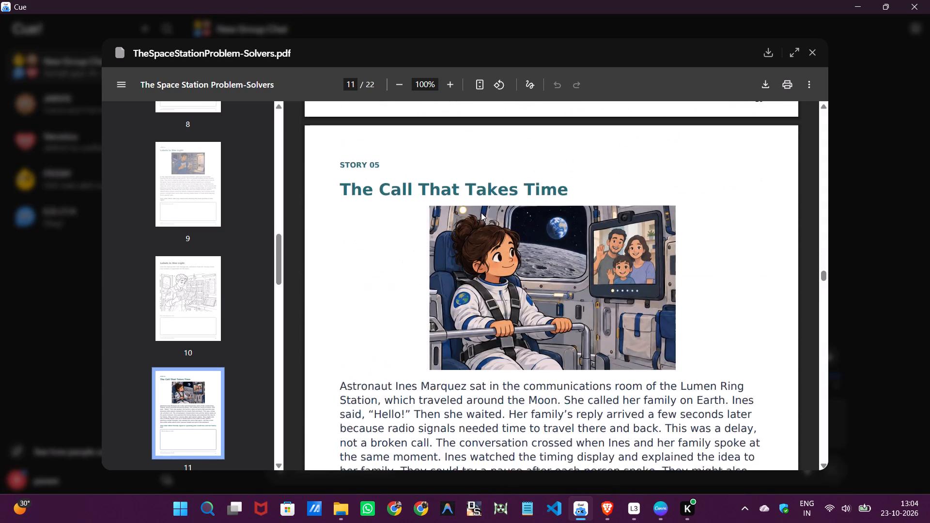
scroll(481, 213, "up", 3)
scroll(481, 213, "down", 1)
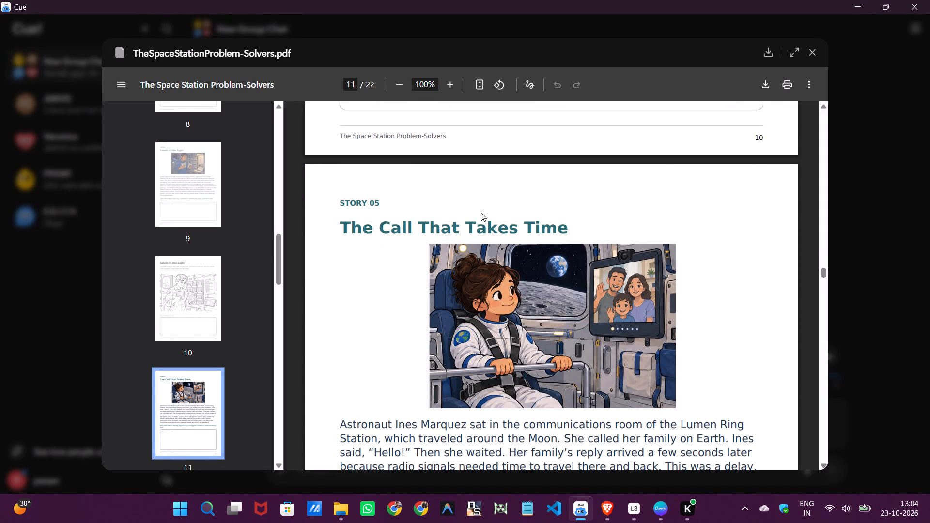
scroll(481, 213, "down", 3)
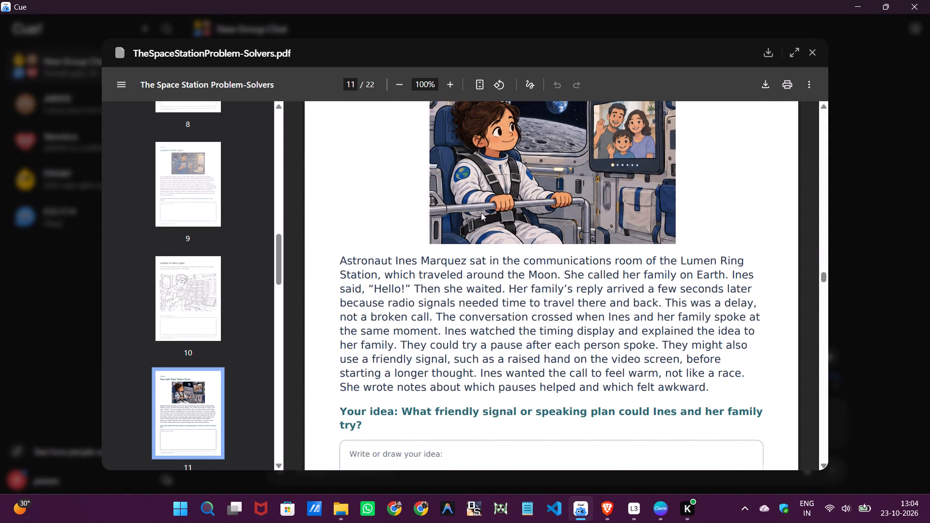
scroll(481, 213, "down", 10)
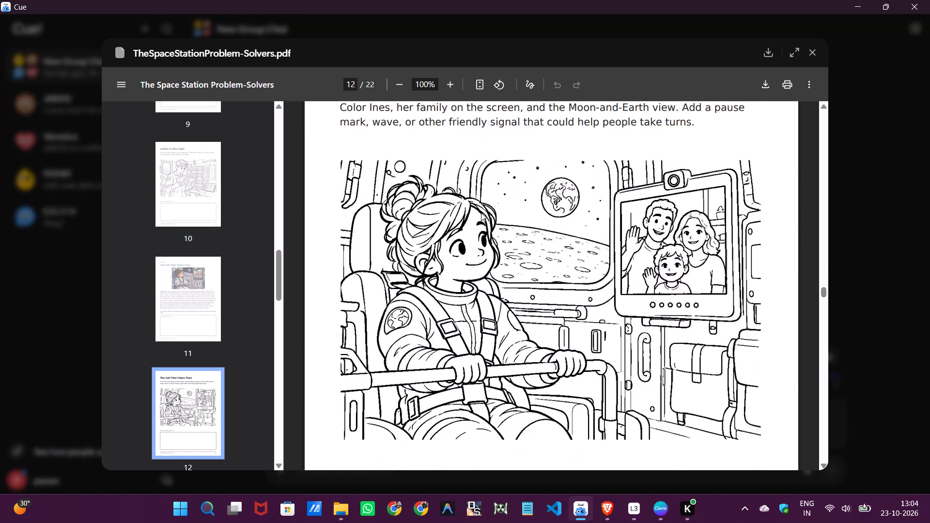
Examine Story 06, The Curling Tape, with its coloring page, and close the Space Station Problem-Solvers preview.
scroll(481, 213, "down", 11)
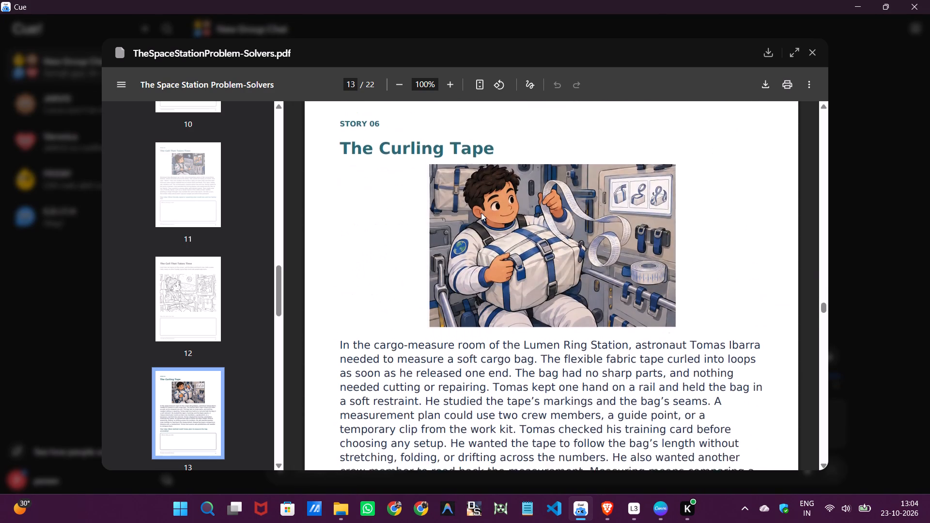
scroll(481, 213, "down", 2)
scroll(481, 213, "up", 4)
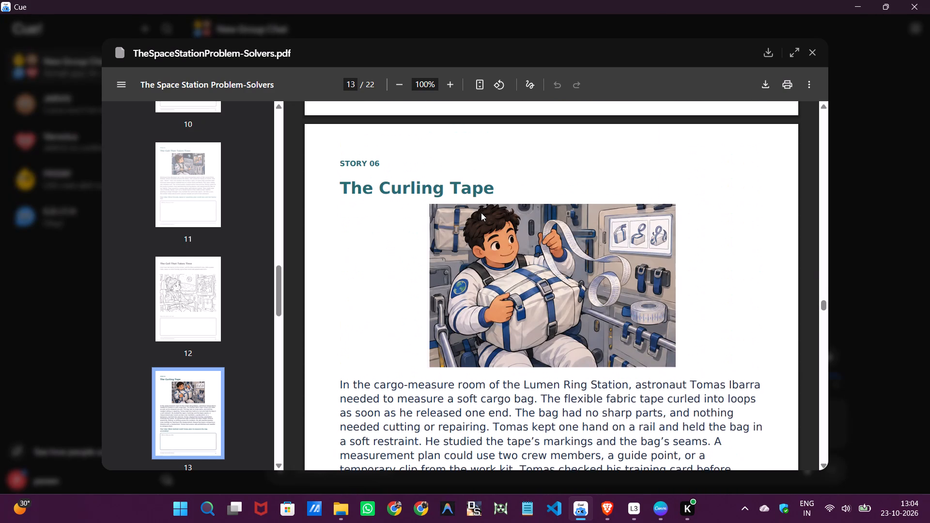
scroll(481, 213, "down", 13)
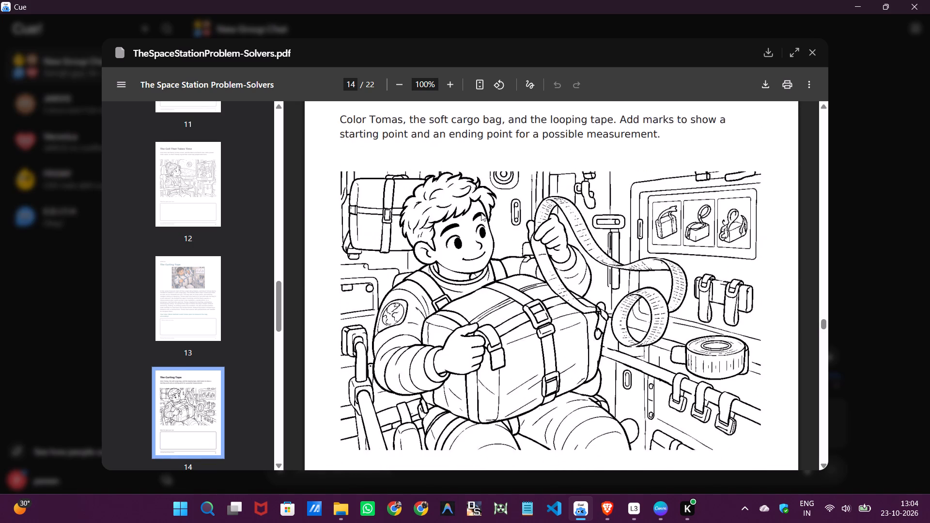
scroll(481, 213, "up", 2)
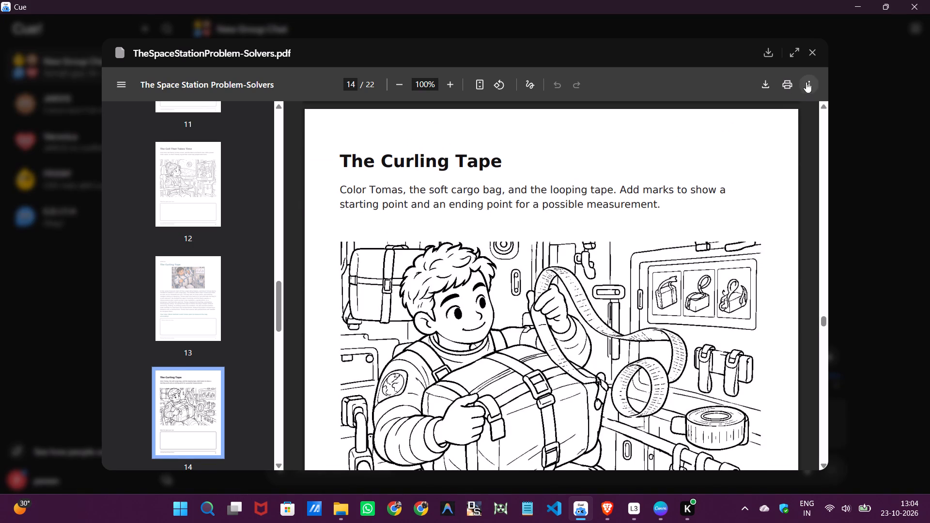
left_click(812, 52)
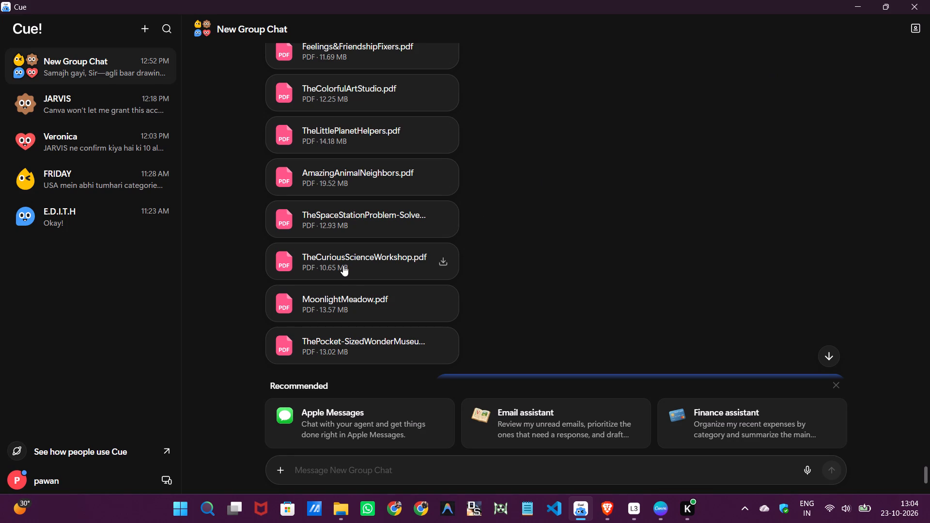
Preview The Curious Science Workshop PDF from the group chat and examine its cover and Story 01 with The Discovery Cart coloring page.
left_click(343, 265)
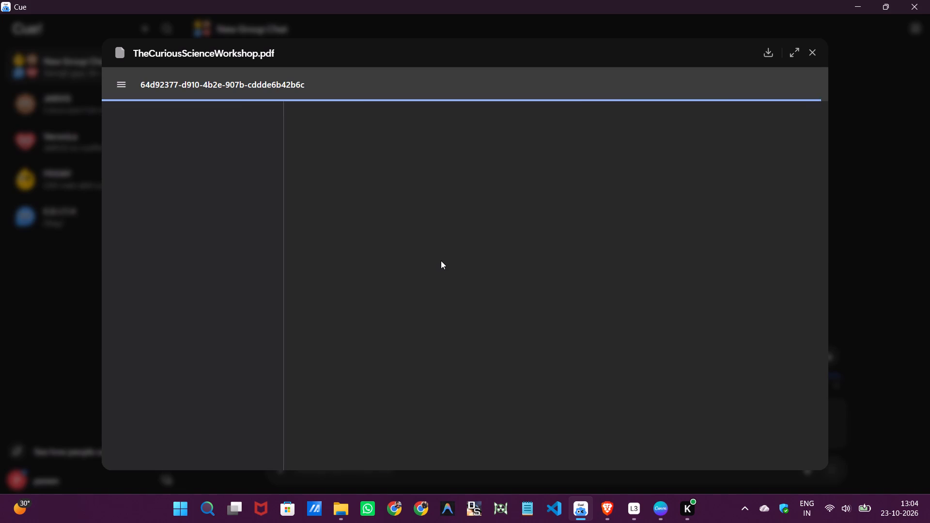
scroll(525, 238, "down", 2)
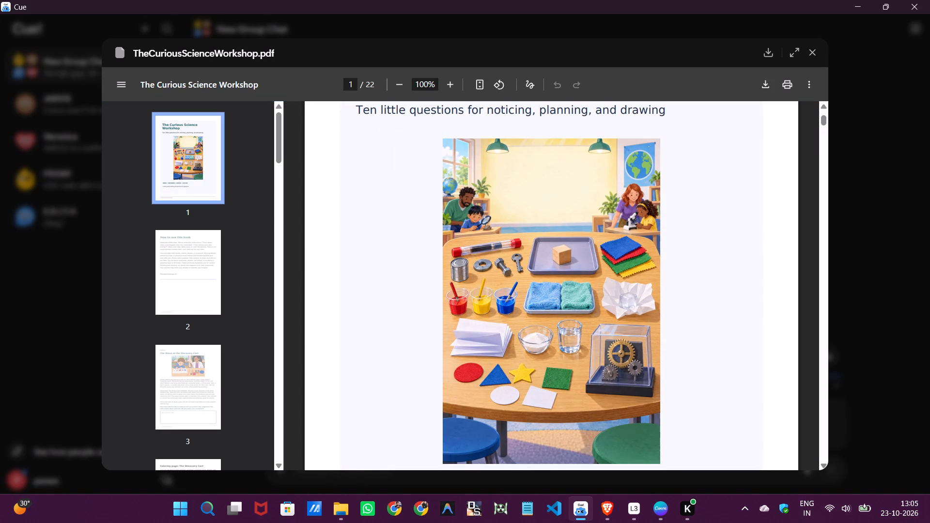
scroll(525, 238, "down", 20)
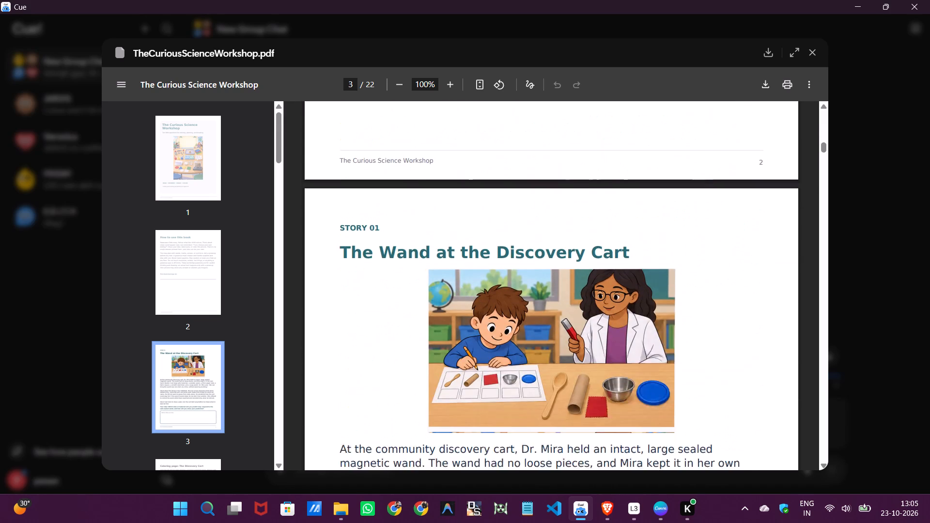
scroll(525, 238, "down", 2)
scroll(525, 238, "up", 3)
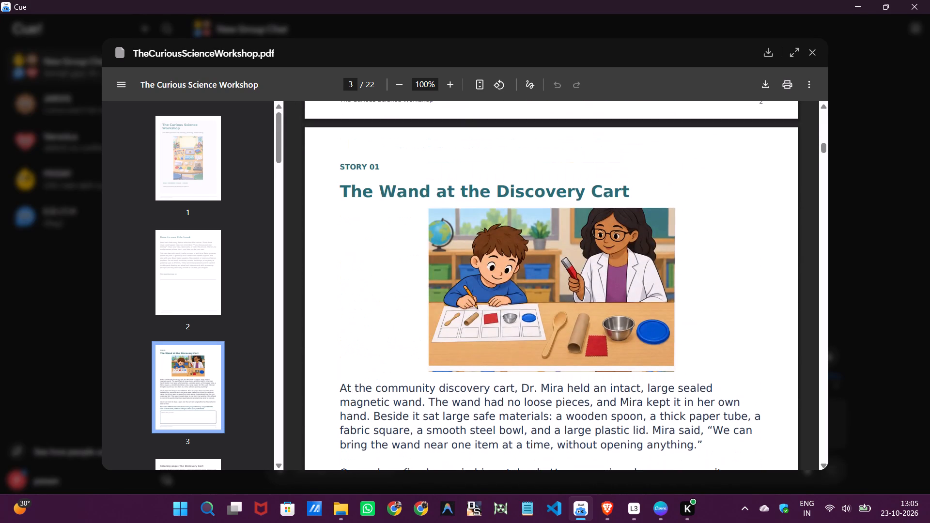
scroll(525, 238, "down", 11)
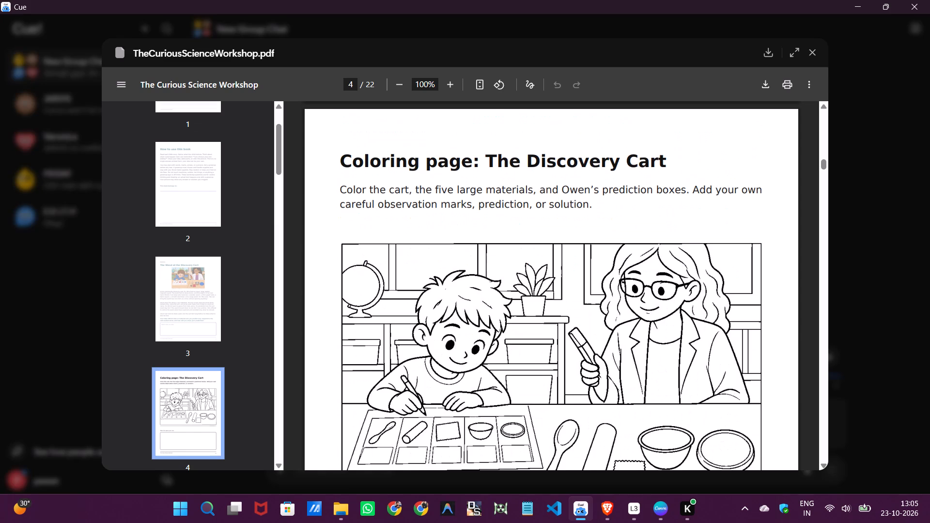
Examine Story 02 with The Flat-Tray Block coloring page, and Story 03, The Cloth Squares at the Art Room Sink, with its coloring page.
scroll(525, 238, "down", 12)
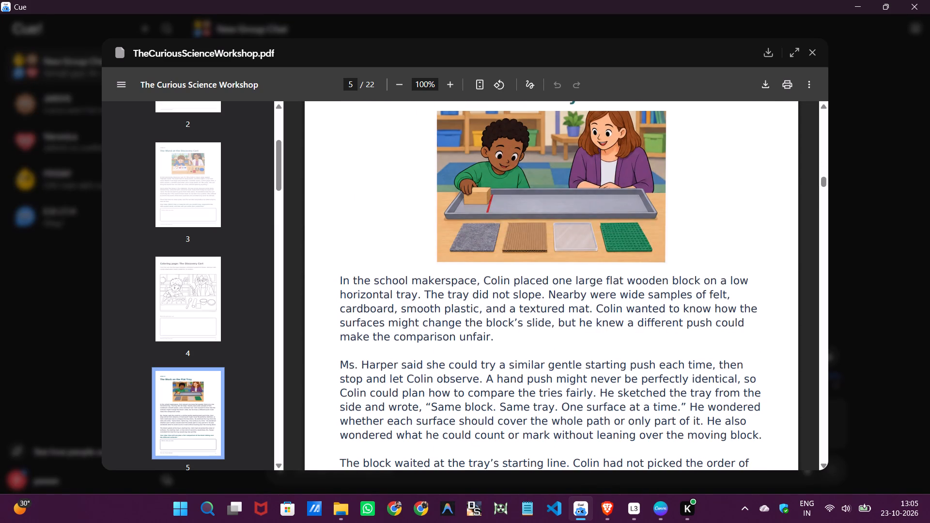
scroll(525, 238, "down", 12)
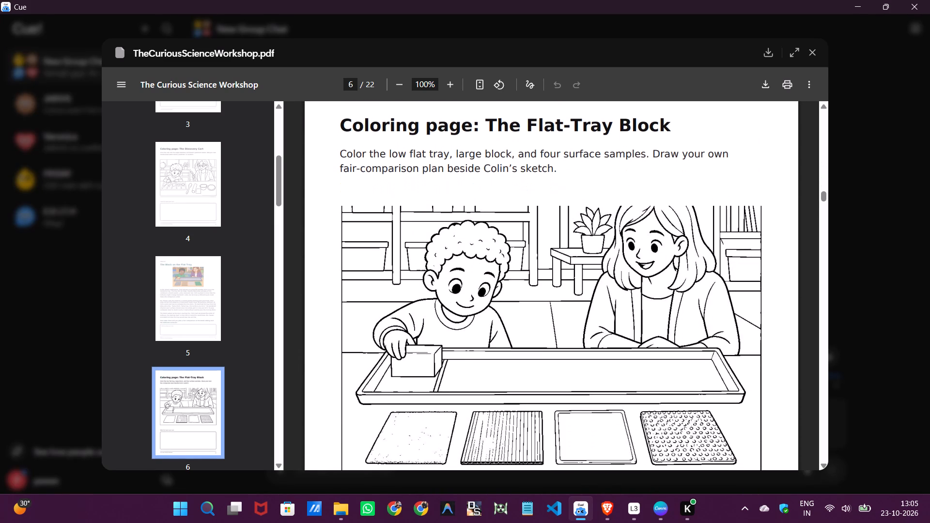
scroll(525, 238, "down", 10)
scroll(525, 238, "up", 4)
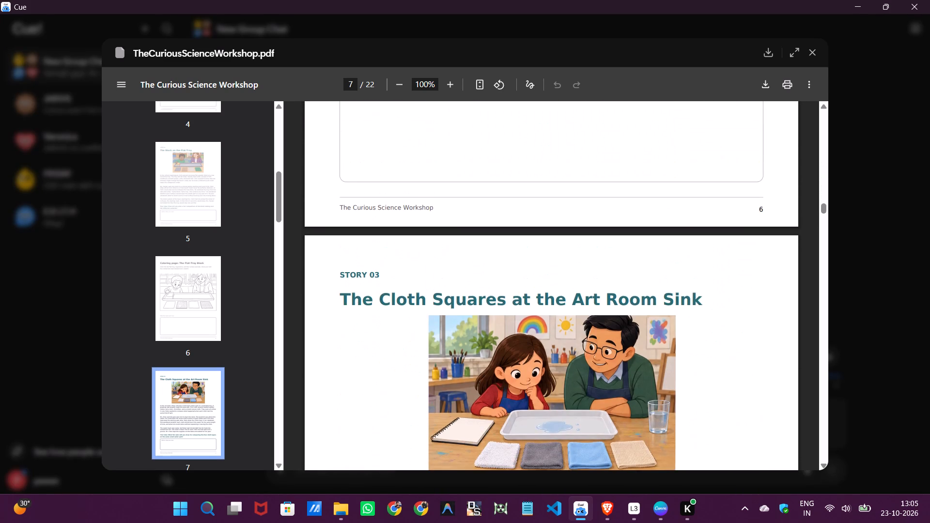
scroll(525, 238, "down", 15)
scroll(525, 238, "down", 6)
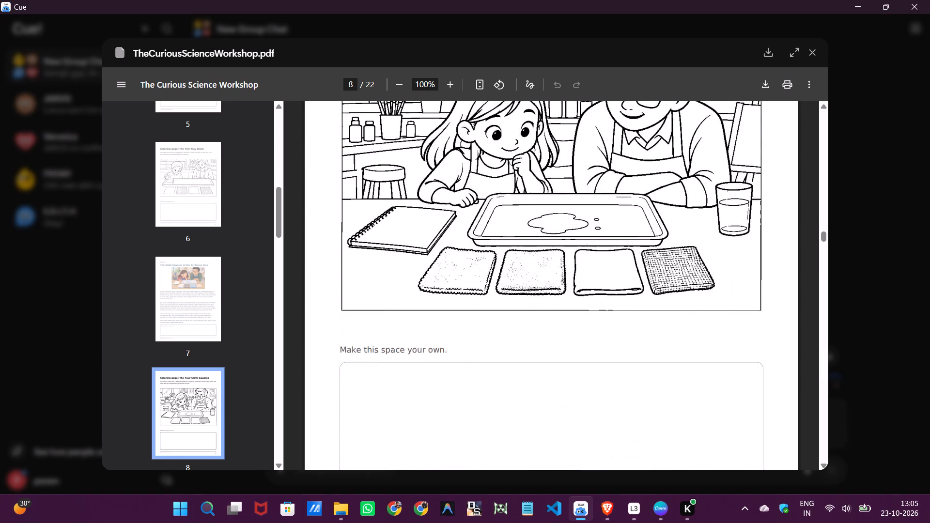
Examine Story 04, The New Paint Color, and the opening of Story 05, Cloths in Three Indoor Places, and close the Curious Science Workshop preview.
scroll(525, 238, "down", 5)
scroll(524, 238, "up", 4)
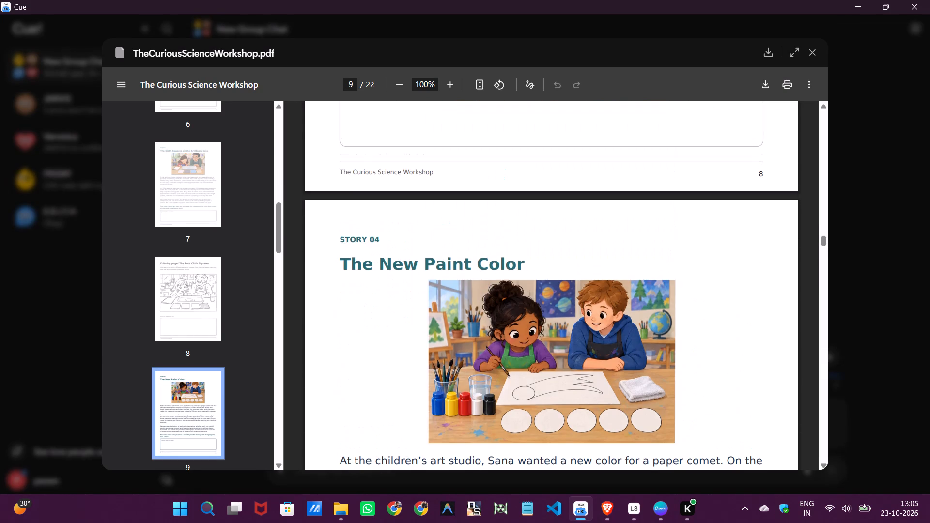
scroll(524, 238, "down", 14)
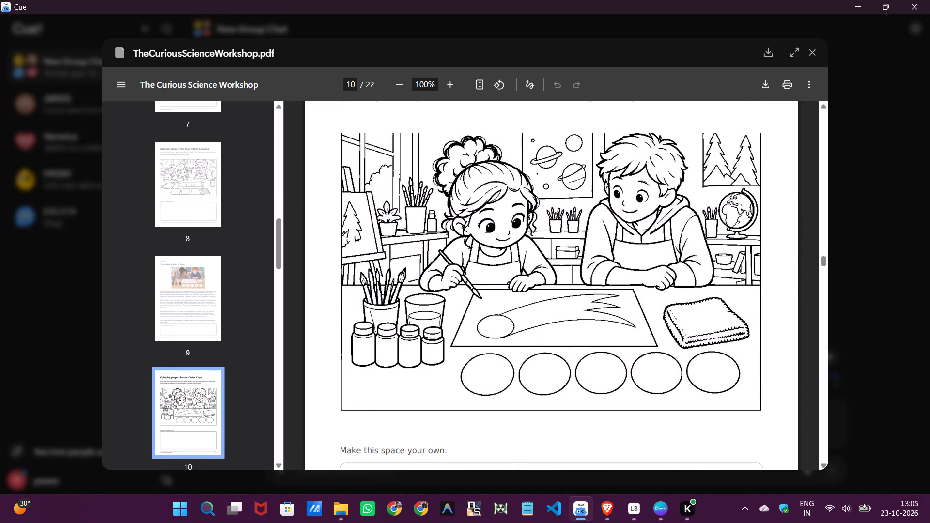
scroll(524, 238, "down", 12)
scroll(524, 238, "up", 4)
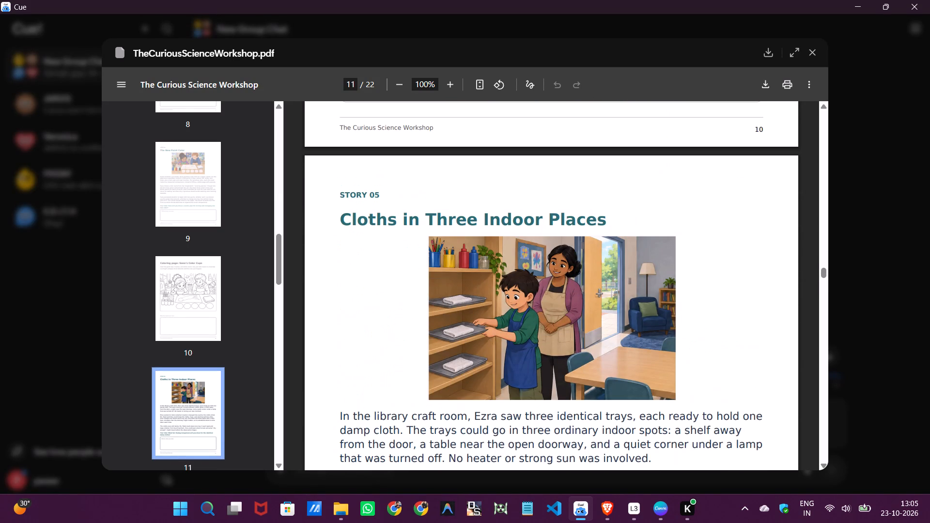
scroll(617, 145, "up", 1)
left_click(807, 52)
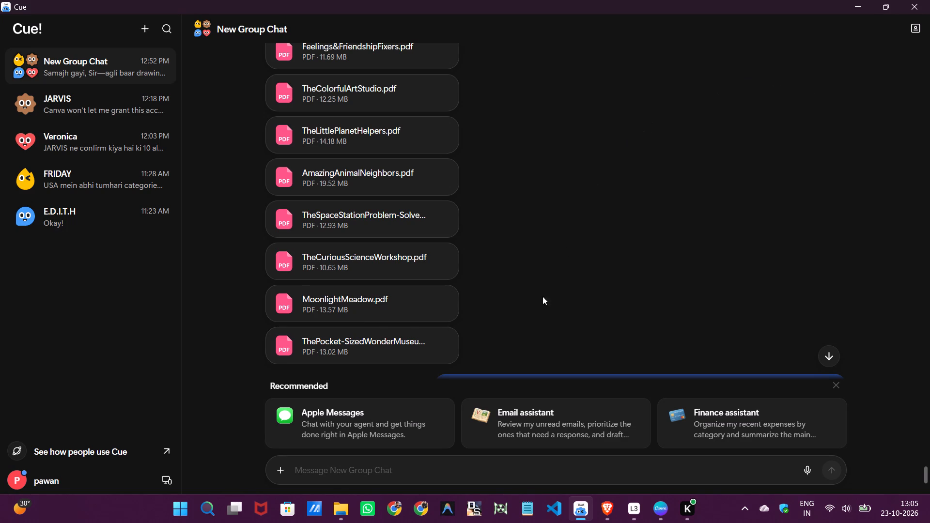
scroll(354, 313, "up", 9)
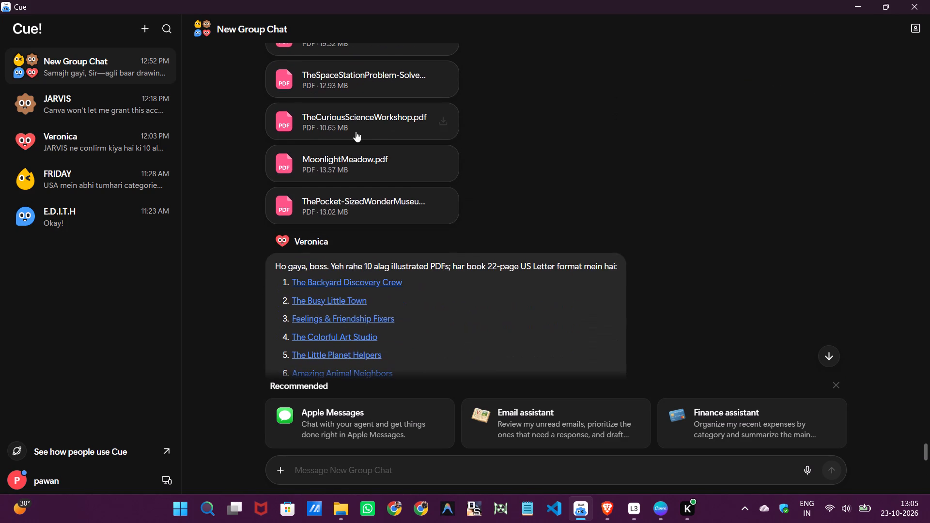
Switch to Canva and examine pages 2 to 6 of Oops_Fix_It_Club_22_Pages_Colored_Stories, showing page thumbnails and covering The Mixed-Up Picnic and The Shy Party Hat.
left_click(659, 507)
scroll(496, 267, "down", 8)
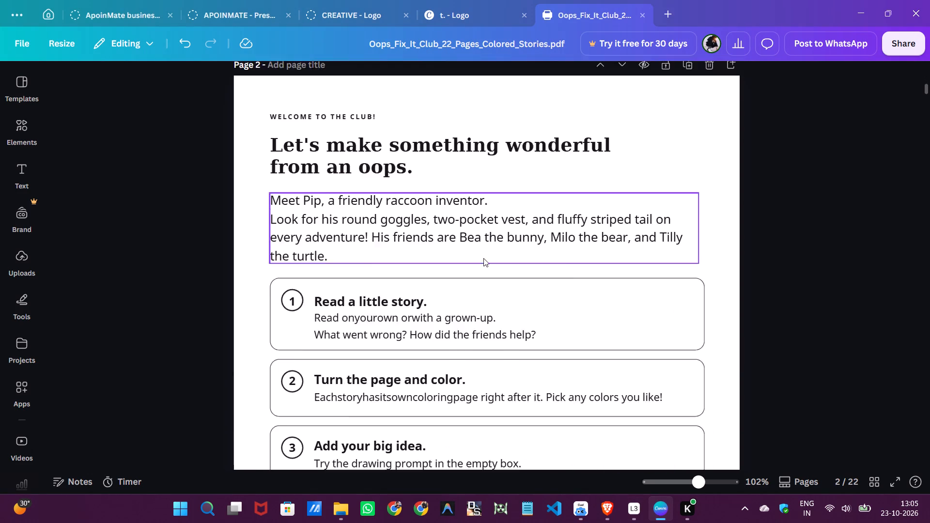
scroll(483, 258, "down", 16)
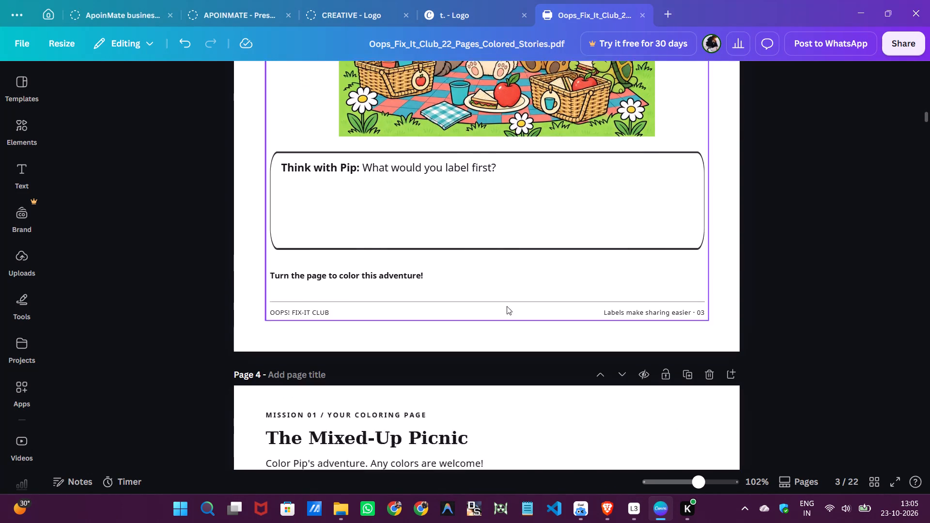
left_click(792, 480)
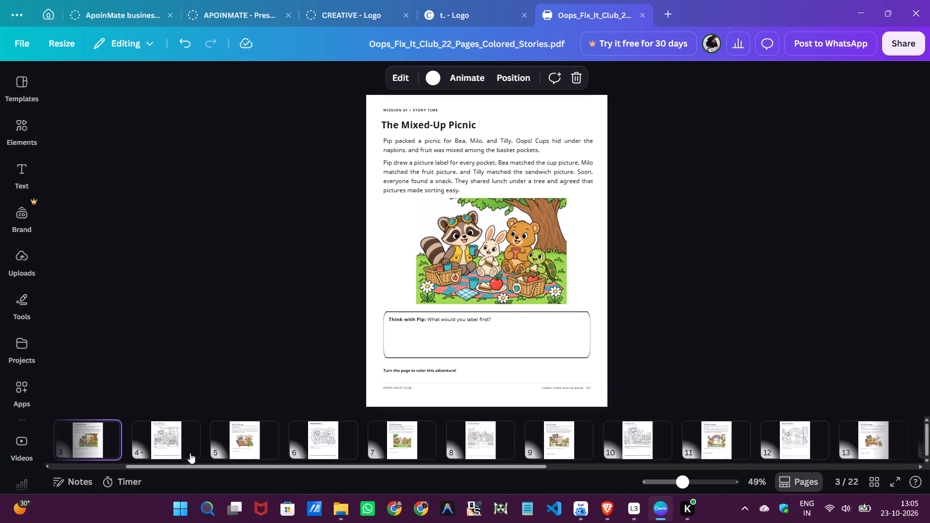
left_click(179, 448)
left_click(255, 433)
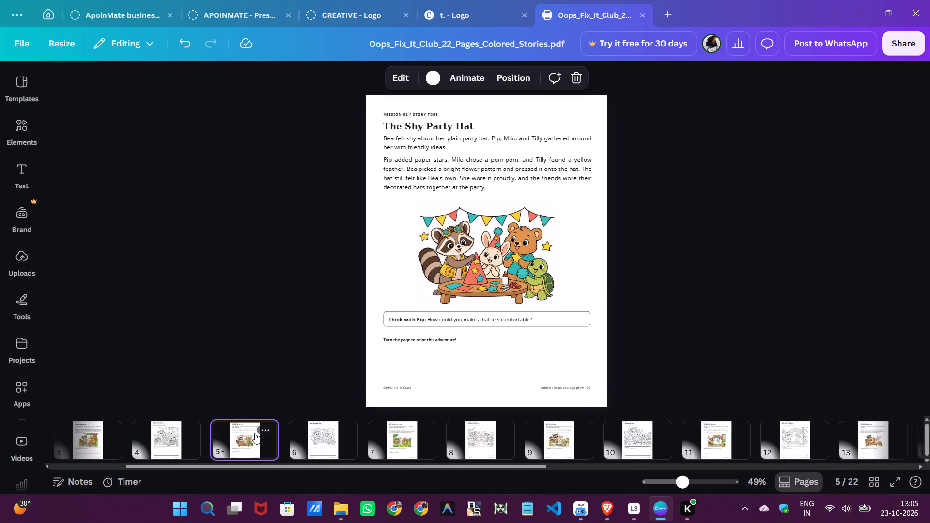
left_click(308, 437)
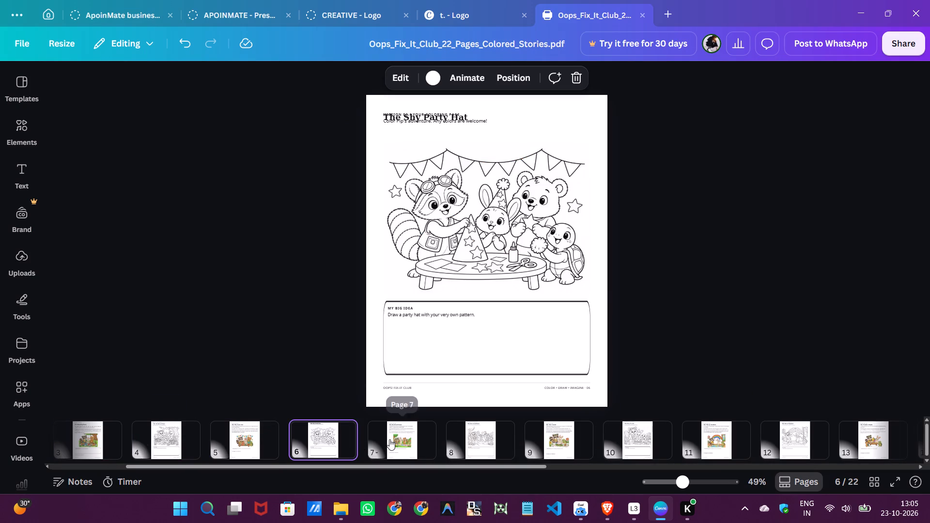
Examine pages 7 to 12, the story and coloring pages of The Backward Band, The Tiny Parade and The Sleepy Rainbow.
left_click(389, 439)
left_click(477, 445)
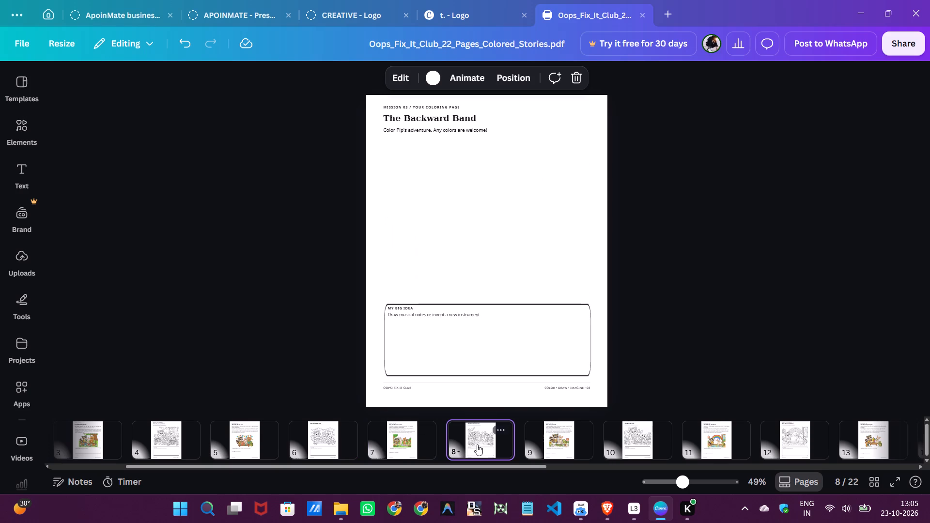
left_click(547, 445)
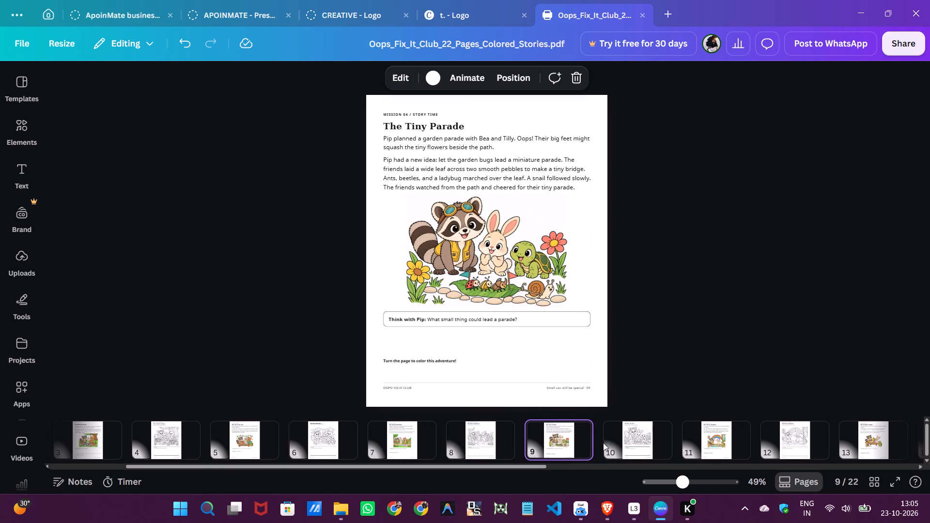
left_click(624, 443)
scroll(417, 448, "down", 5)
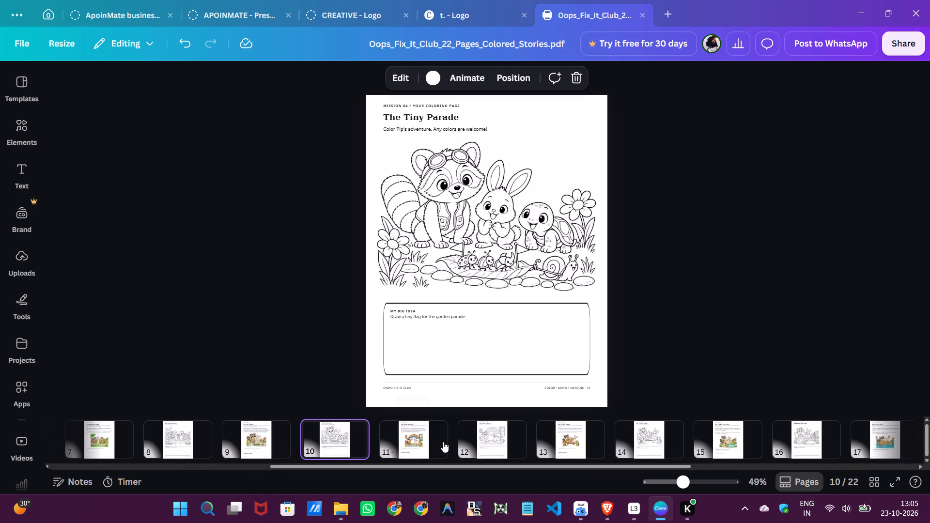
left_click(422, 446)
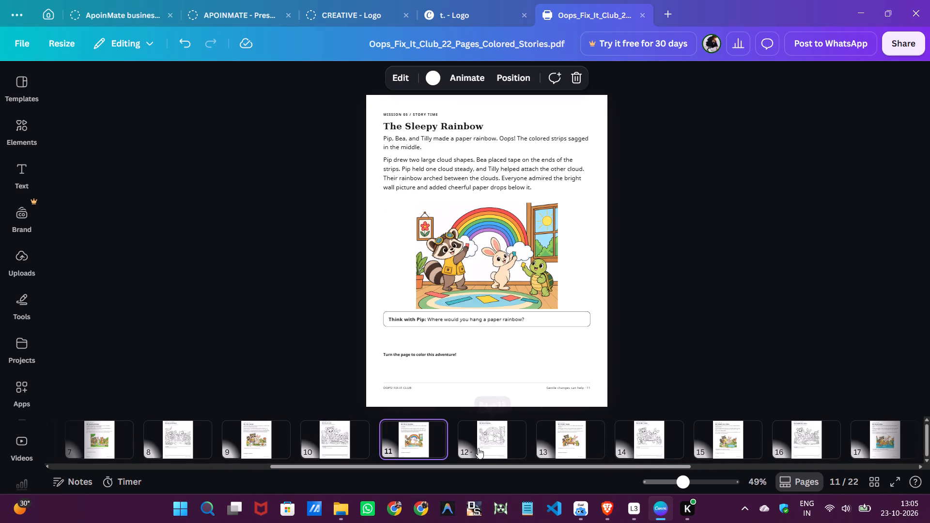
left_click(478, 448)
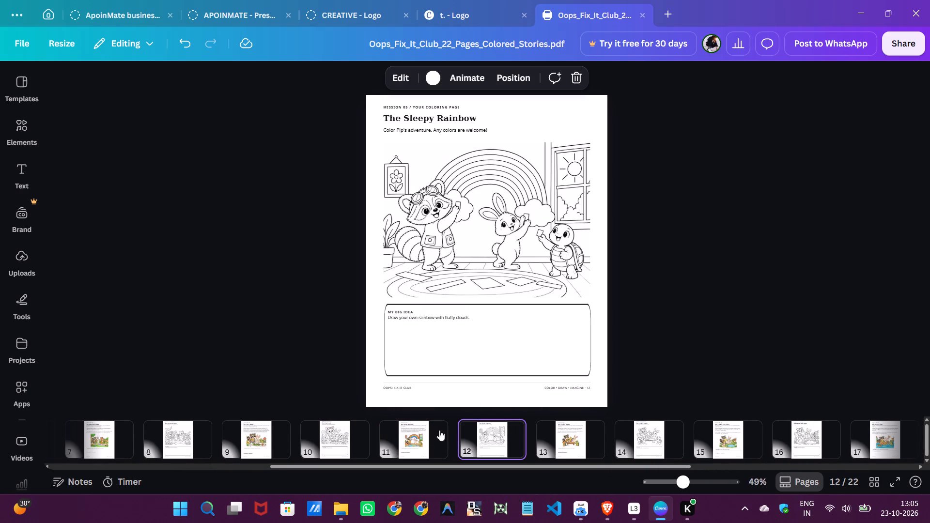
Examine pages 13 to 17, comparing the layouts of The Wobbly Trophy, The Puddle Post Office and The Button Boat pages.
scroll(548, 437, "down", 1)
scroll(487, 443, "down", 2)
left_click(402, 445)
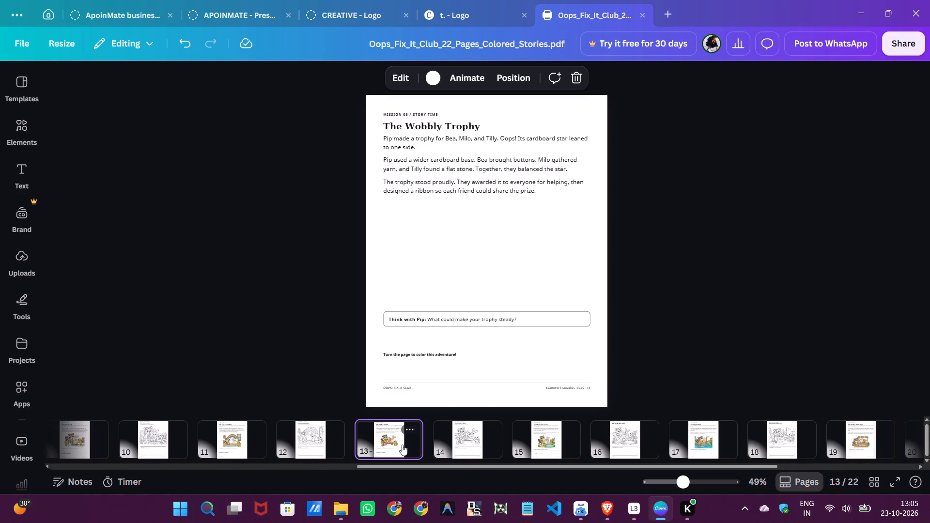
left_click(449, 440)
scroll(450, 440, "down", 1)
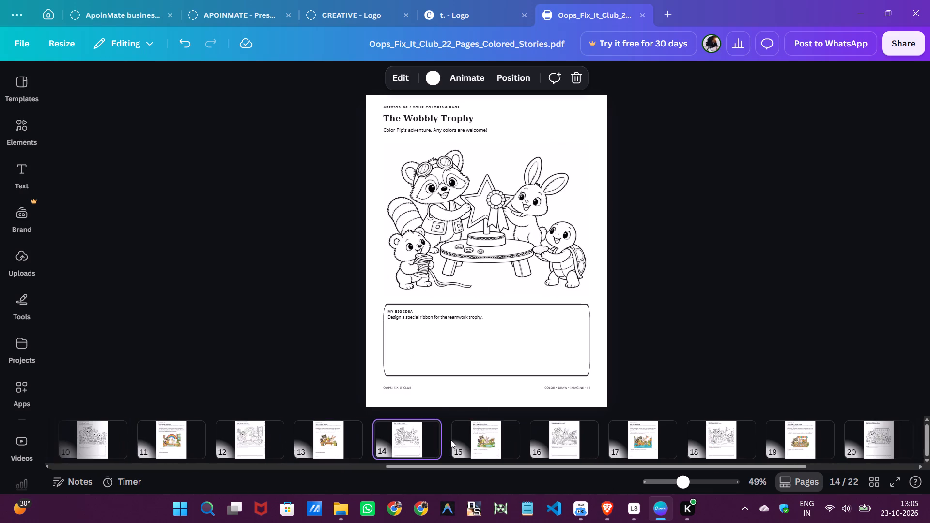
scroll(450, 440, "down", 1)
left_click(419, 443)
scroll(440, 432, "down", 2)
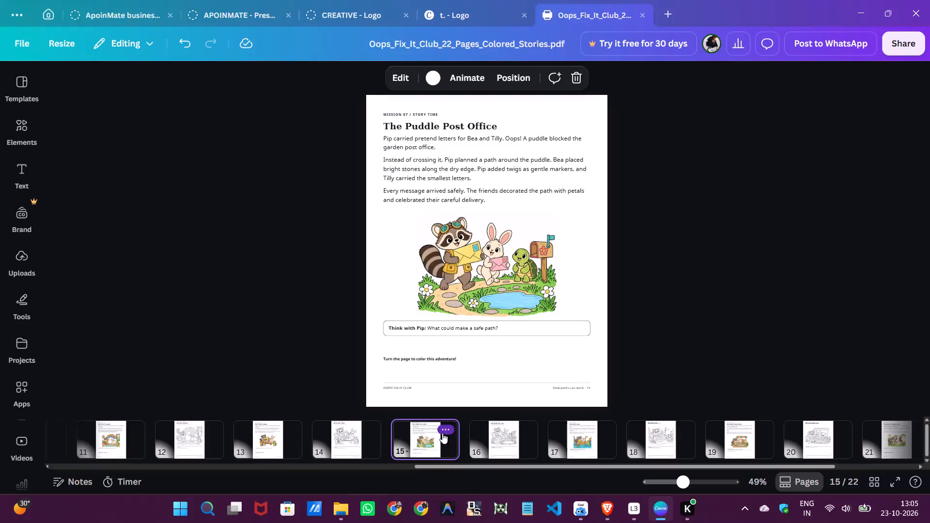
left_click(489, 444)
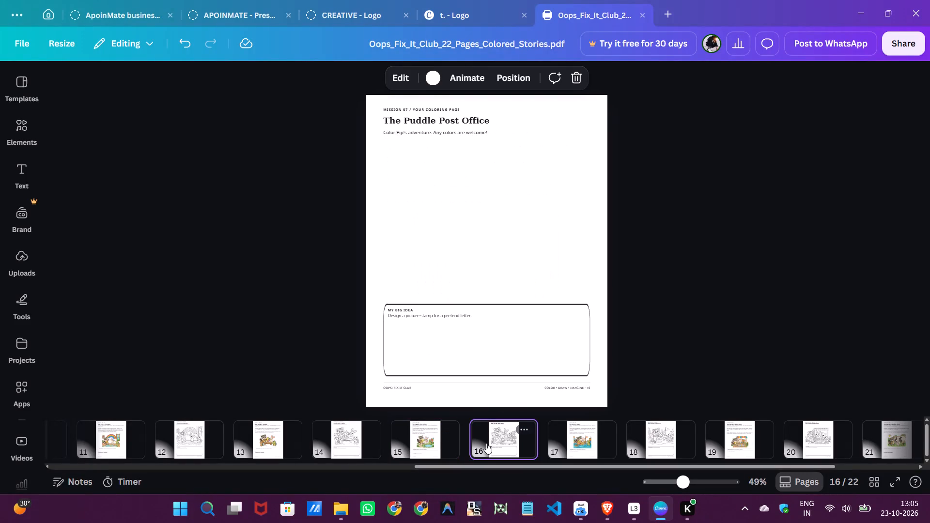
left_click(577, 447)
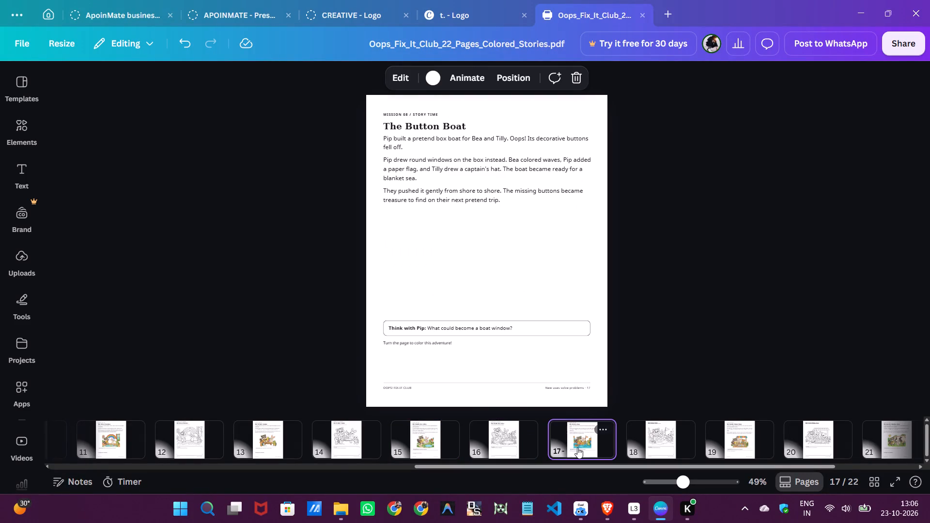
left_click(411, 434)
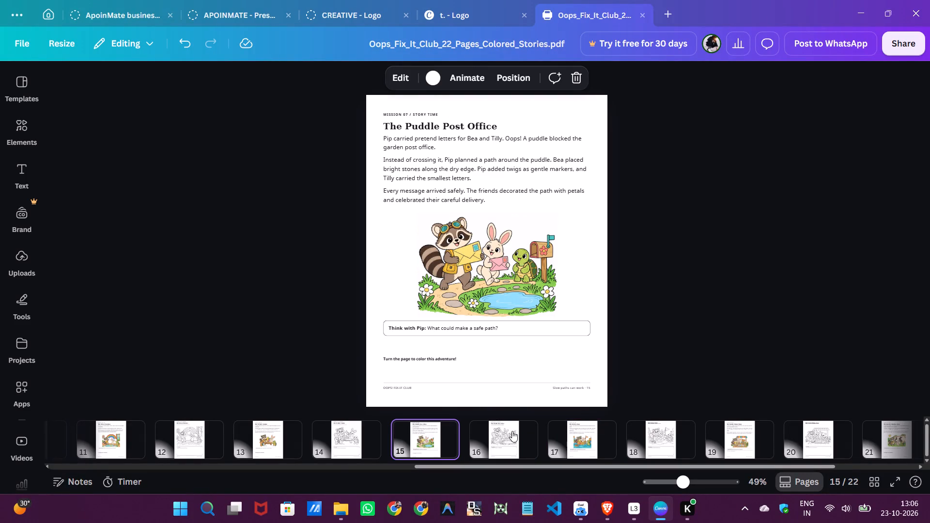
left_click(512, 434)
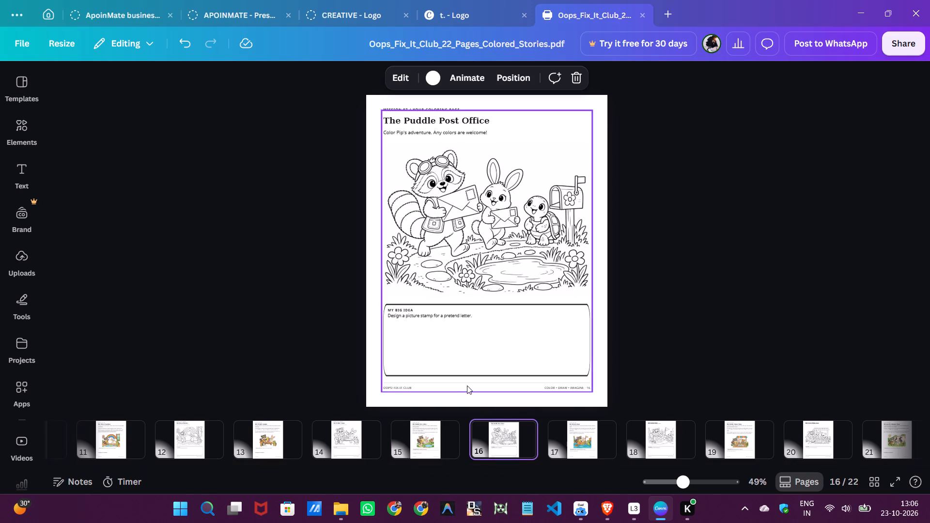
On page 17, The Button Boat, move the line "Turn the page to color this adventure!" straight down to about its height on page 15.
left_click(558, 431)
left_click(437, 342)
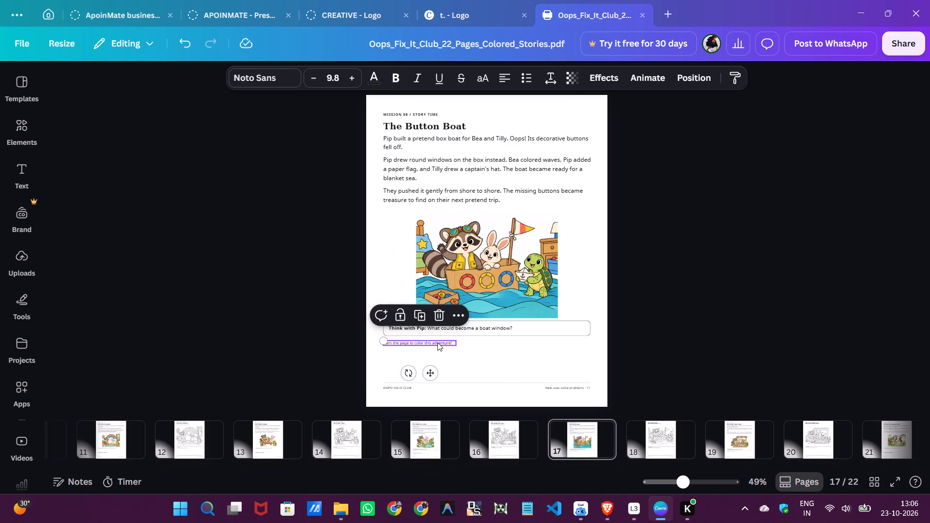
key("Down")
key("Down")
key("Down")
key("Down")
key("Down")
key("Down")
key("Down")
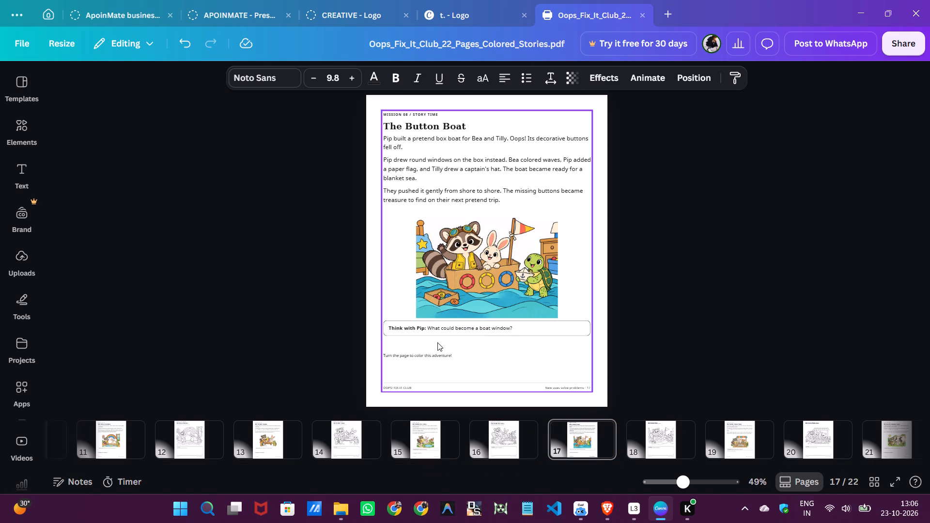
key("Down")
key("Down")
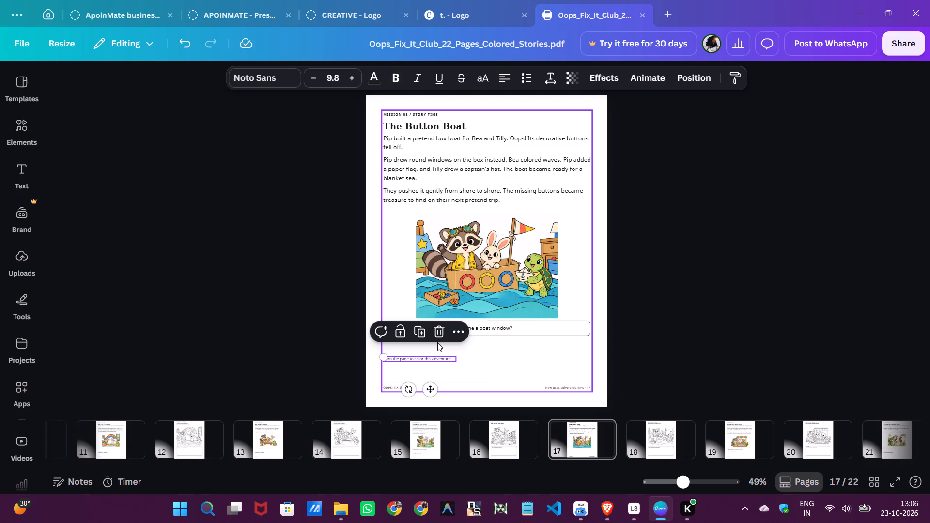
On page 17, make the line "Turn the page to color this adventure!" bold.
key("Down")
key("Down")
key("Up")
key("Up")
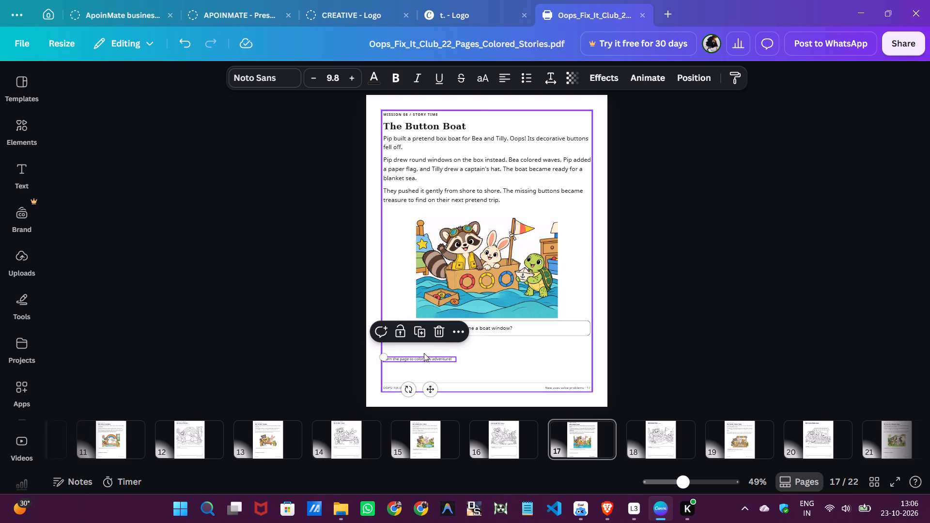
left_click(424, 353)
left_click(423, 355)
left_click(420, 362)
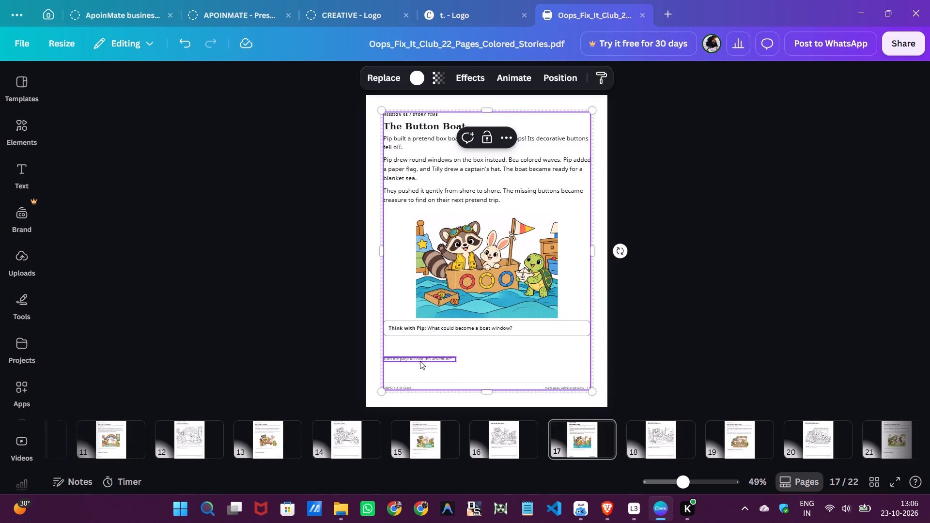
double_click(420, 361)
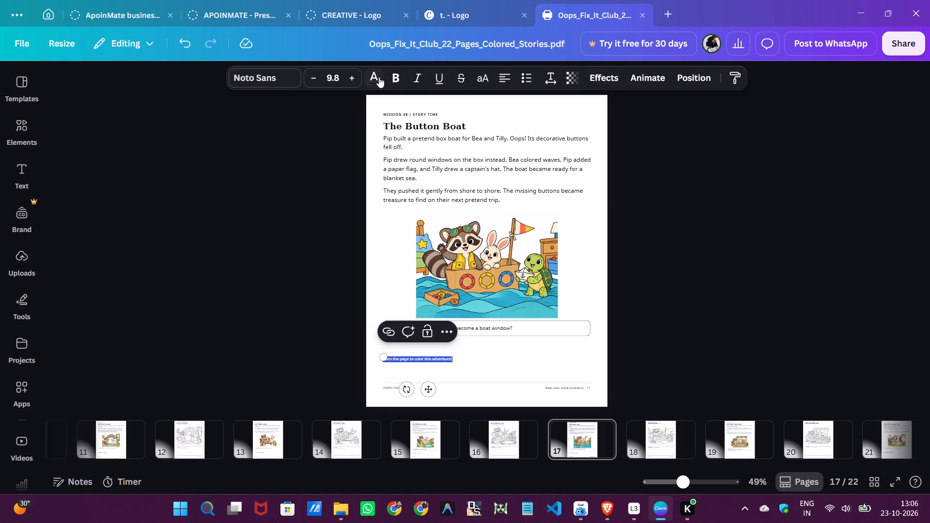
left_click(395, 78)
left_click(318, 167)
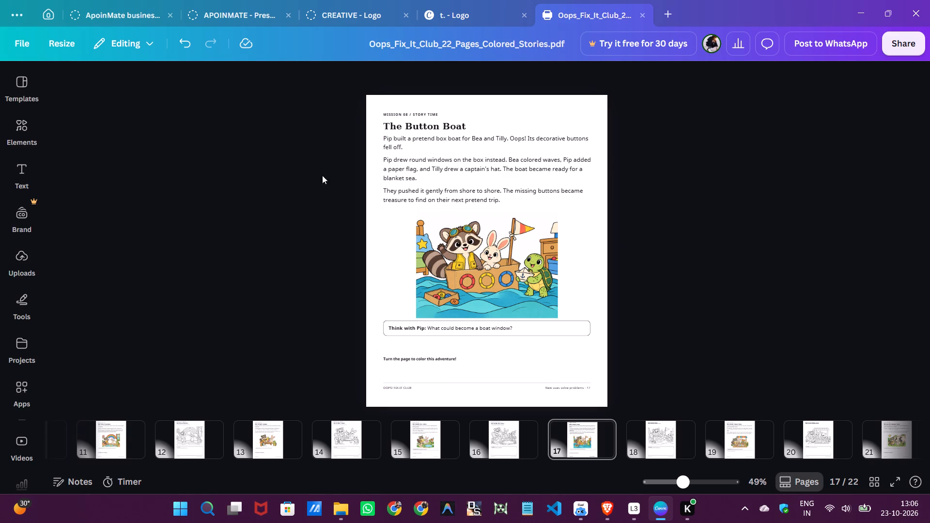
On page 18, The Button Boat coloring page, add blank lines above and below the title to separate the overlapping heading text.
left_click(497, 433)
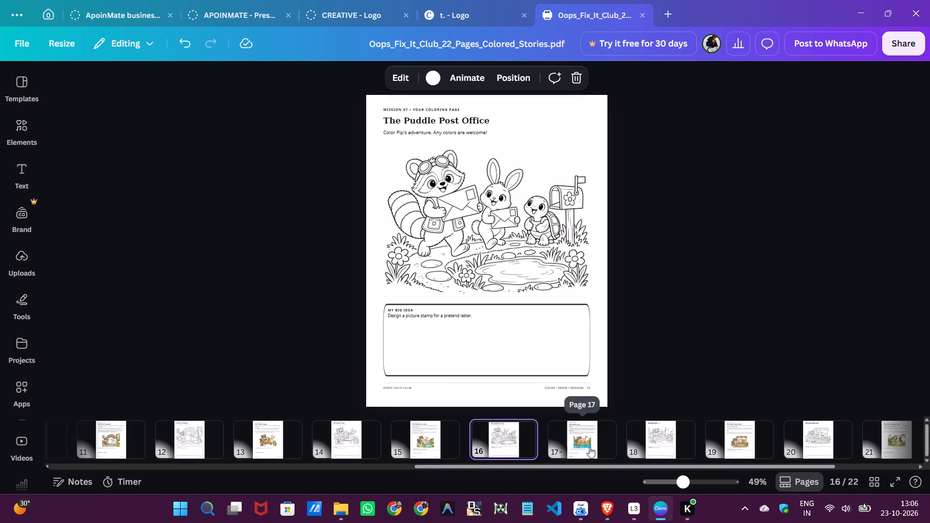
left_click(588, 448)
left_click(634, 449)
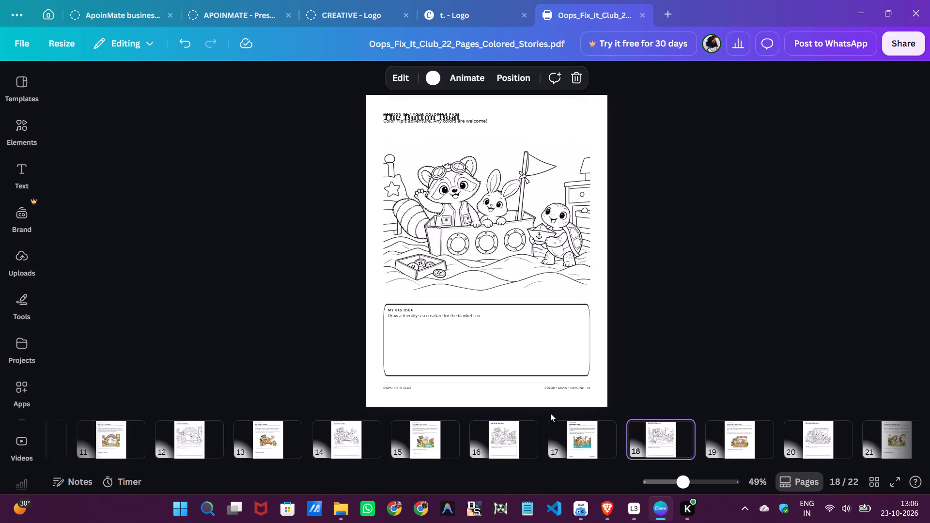
left_click(703, 482)
scroll(504, 335, "up", 10)
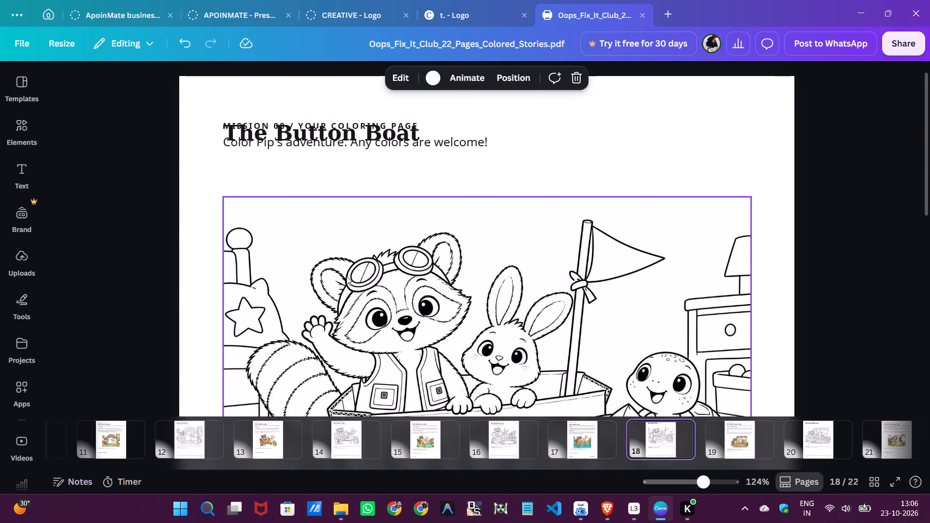
double_click(386, 140)
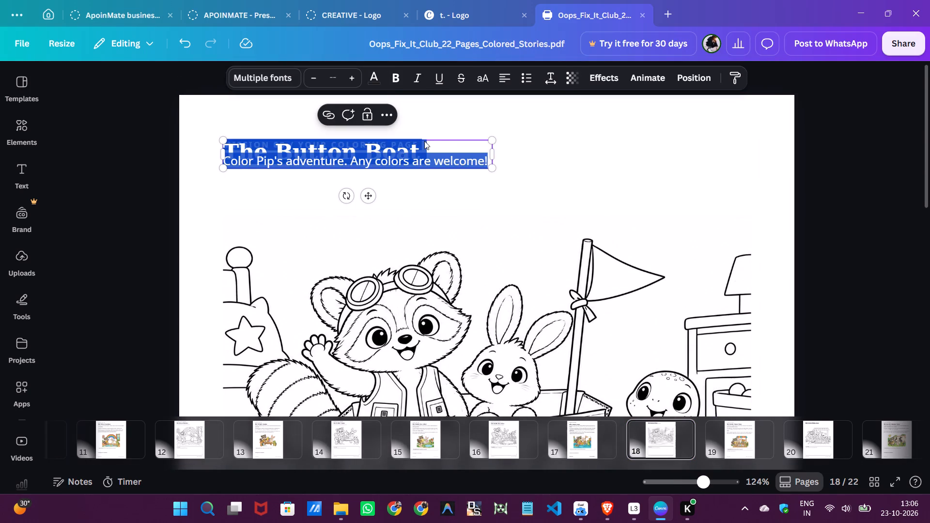
left_click(426, 141)
left_click(225, 151)
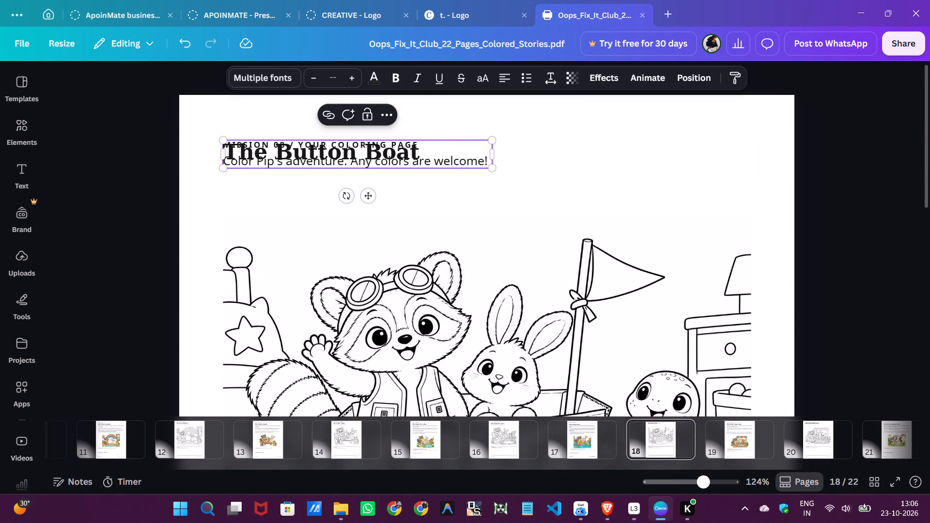
key("Return")
key("Return")
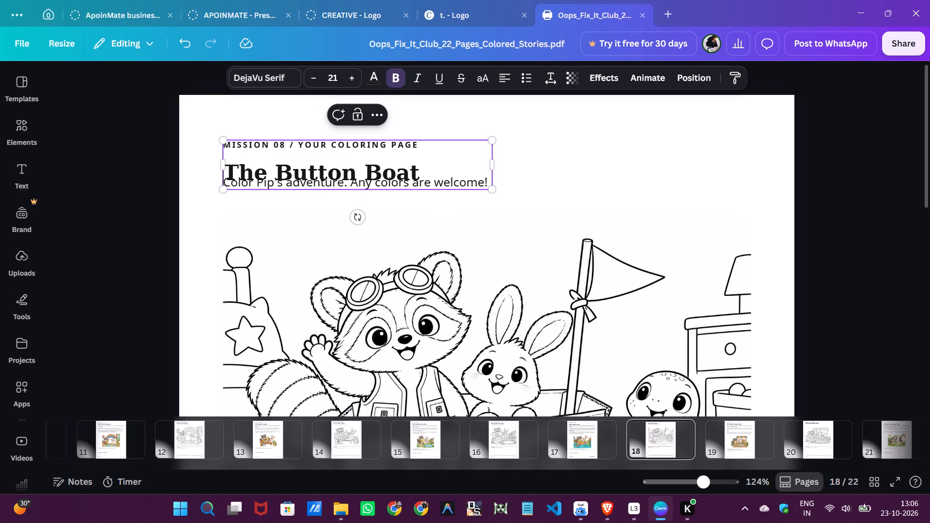
left_click(427, 173)
key("Return")
key("Return")
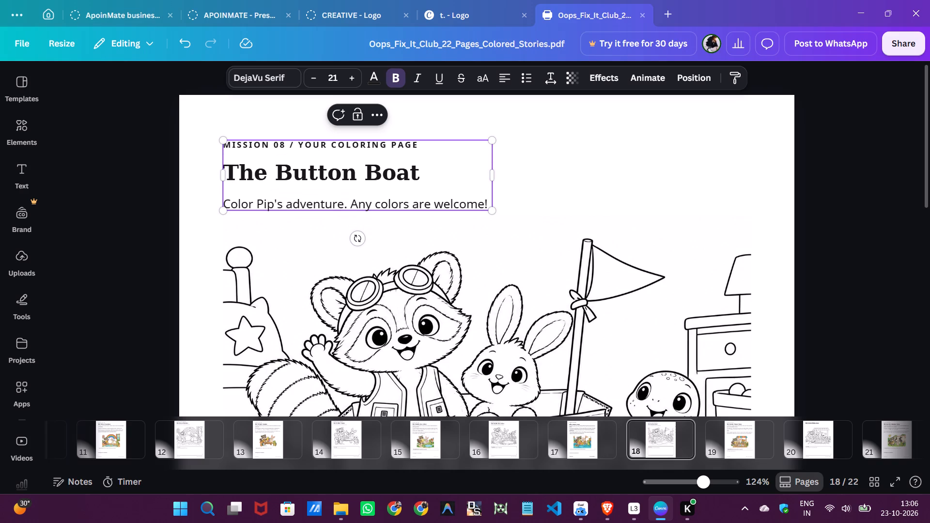
Move page 18's heading text block straight up slightly to widen the gap above the illustration.
left_click(563, 172)
left_click(372, 169)
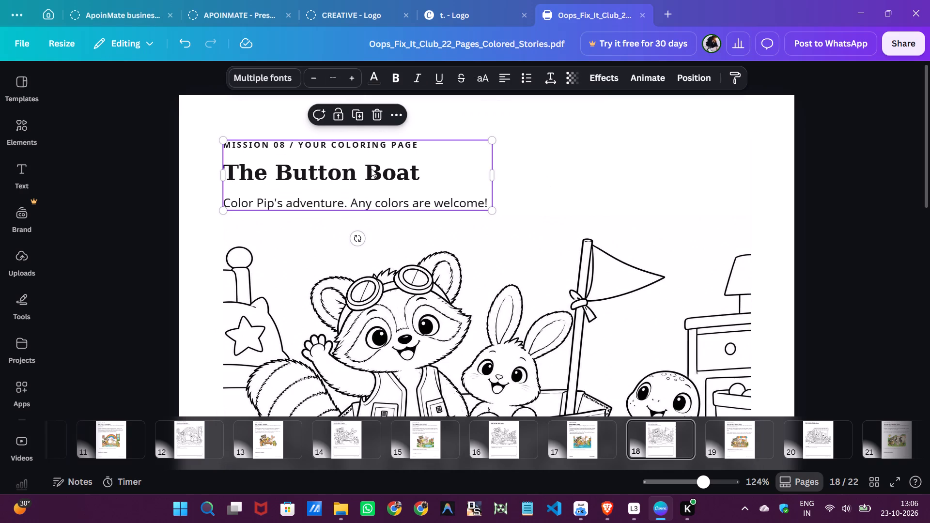
key("Up")
key("Up")
key("Up")
key("Up")
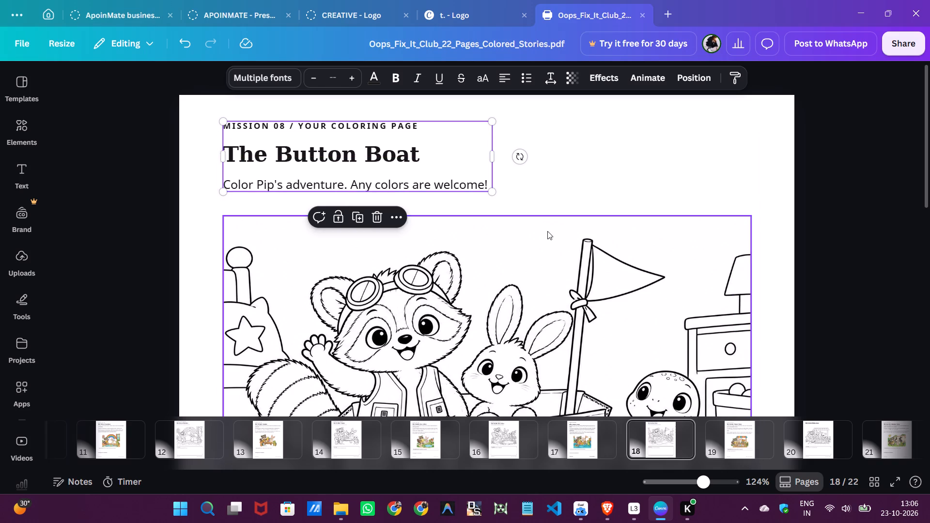
Examine page 18's full layout, from the heading and illustration to the My Big Idea box and footer.
scroll(547, 231, "down", 9)
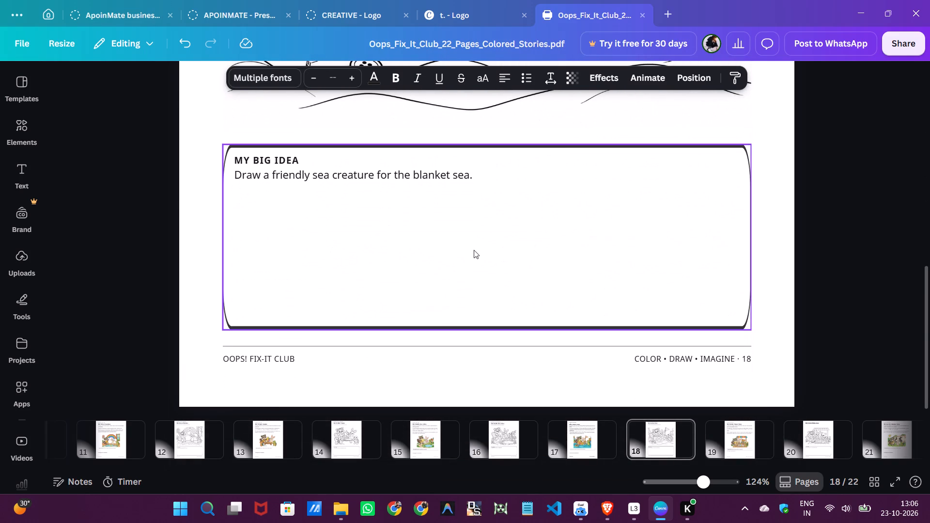
left_click(189, 255)
left_click(151, 254)
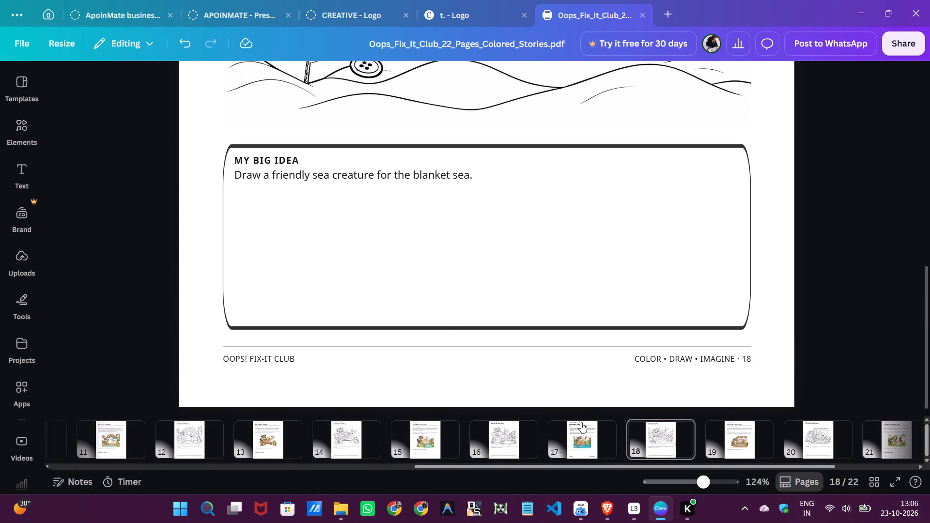
left_click(694, 483)
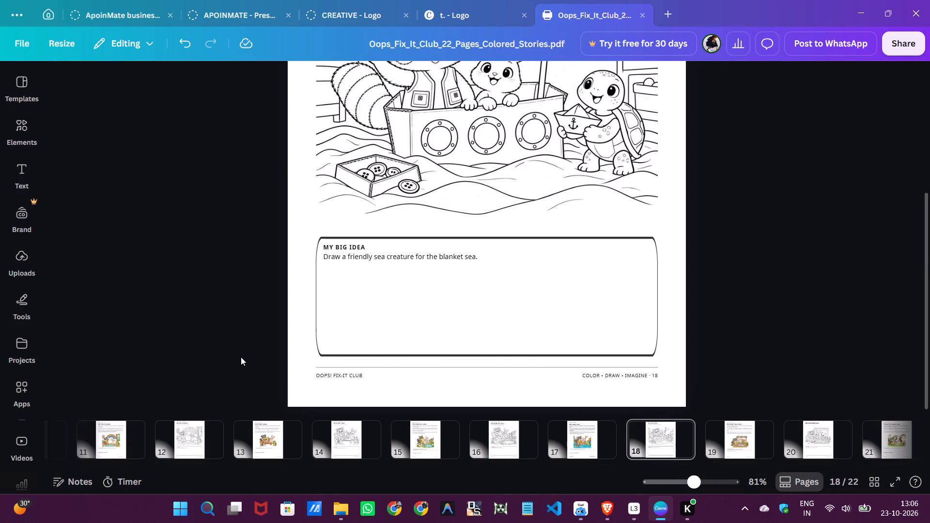
scroll(241, 357, "up", 5)
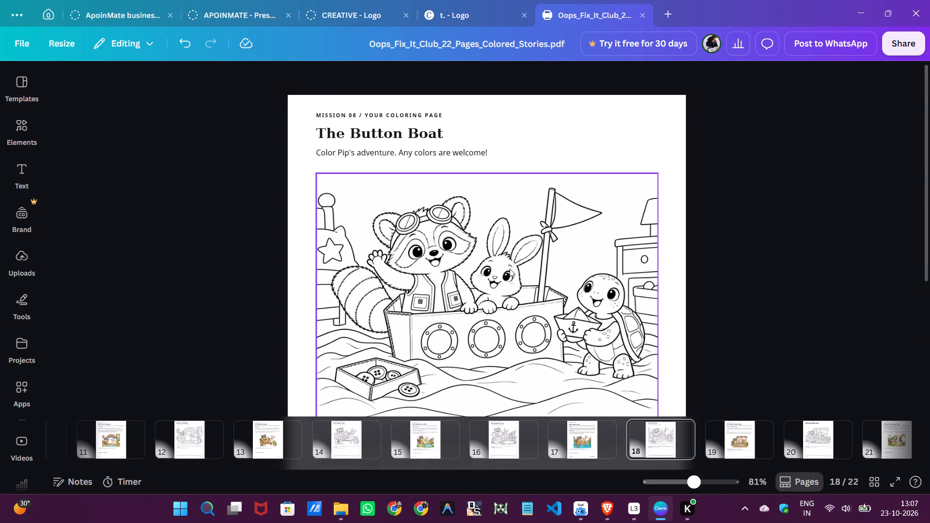
scroll(510, 269, "down", 3)
scroll(490, 442, "down", 3)
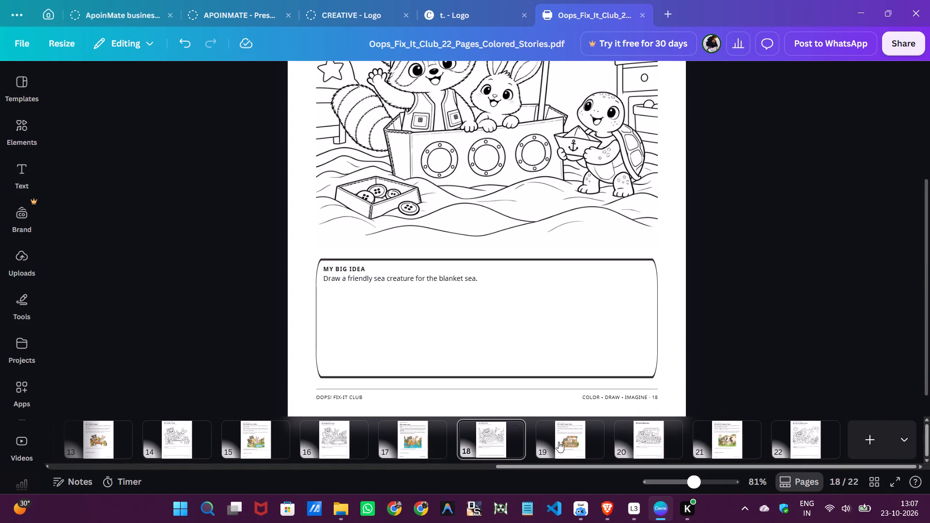
On page 19, make the line "Turn the page to color this adventure!" bold.
left_click(562, 442)
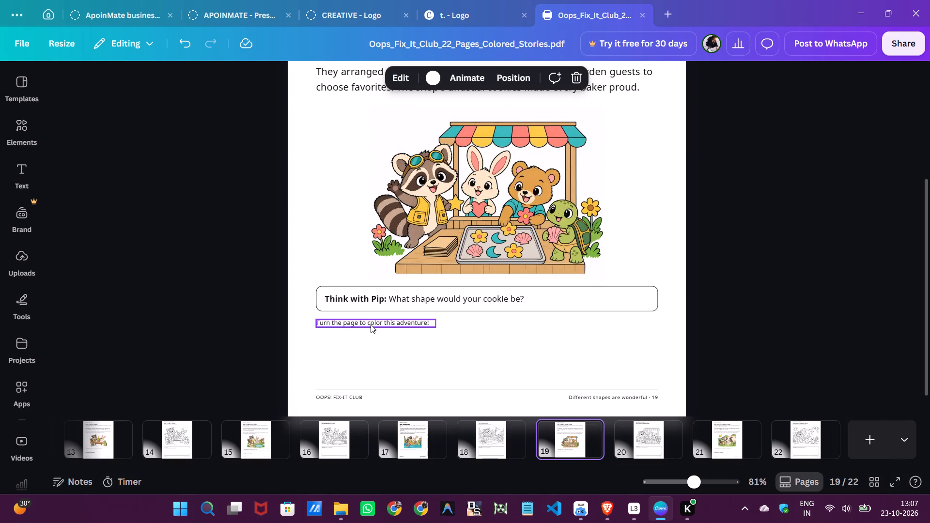
double_click(371, 324)
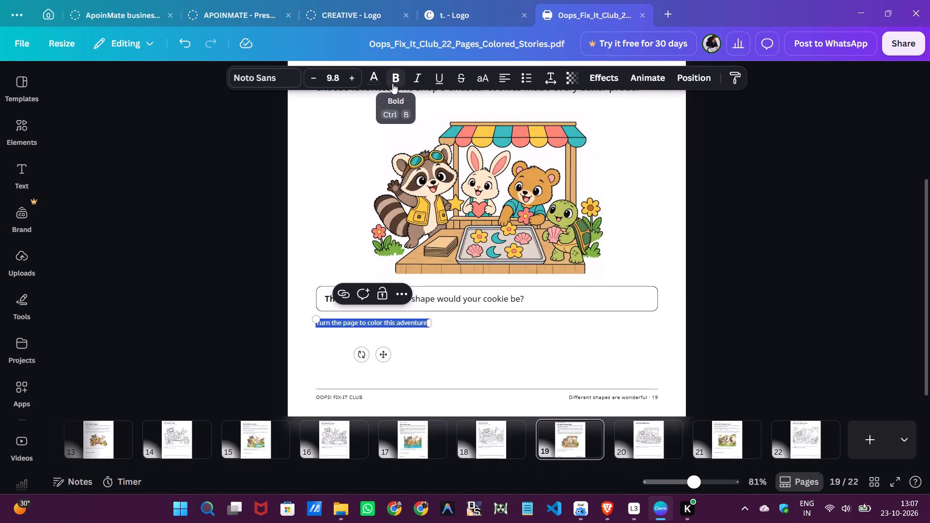
left_click(392, 83)
left_click(218, 293)
Move page 19's "Turn the page to color this adventure!" line down, about midway between the Think with Pip box and footer rule, and slightly left.
left_click(365, 324)
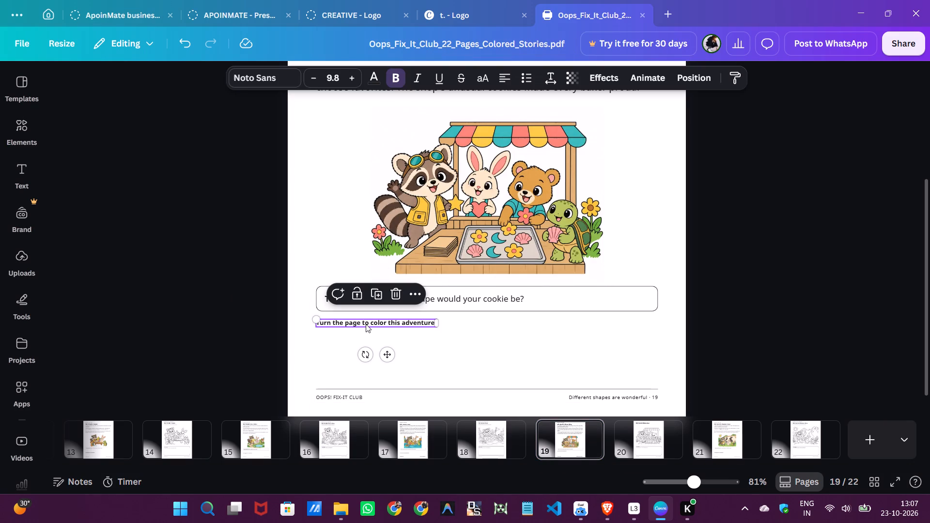
key("Down")
key("Down")
key("Down")
key("Down")
key("Down")
key("Down")
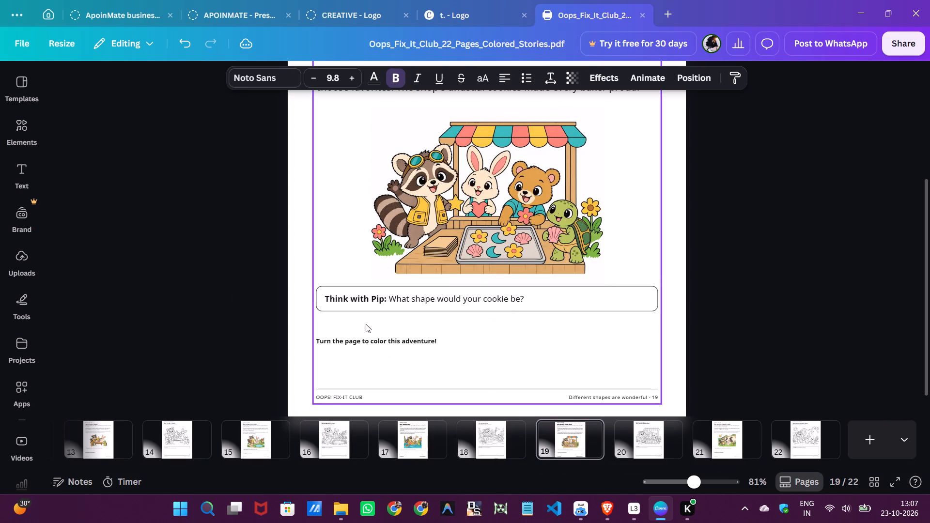
key("Down")
key("Down")
key("Down")
key("Left")
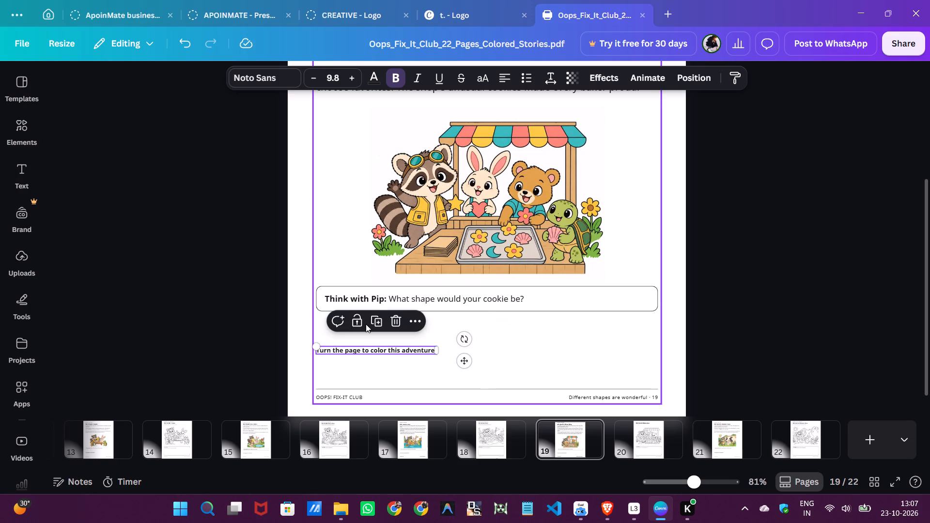
left_click(234, 285)
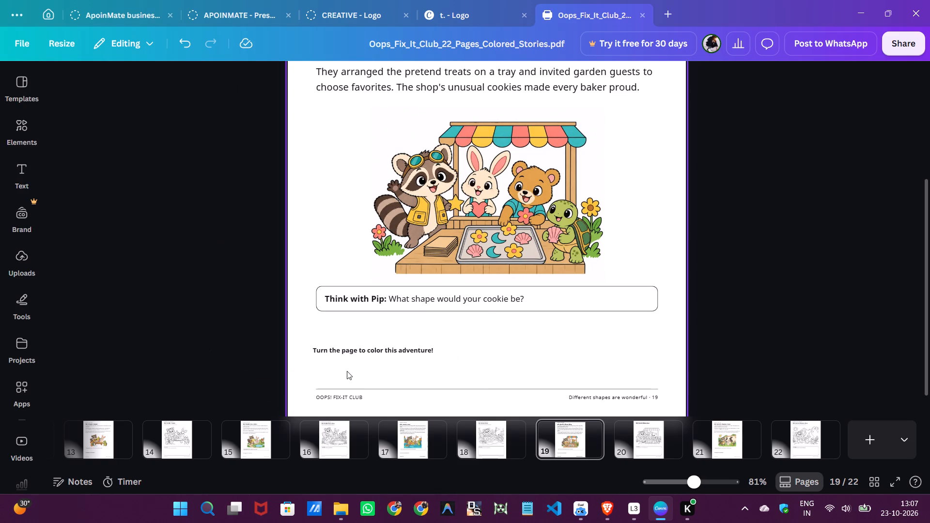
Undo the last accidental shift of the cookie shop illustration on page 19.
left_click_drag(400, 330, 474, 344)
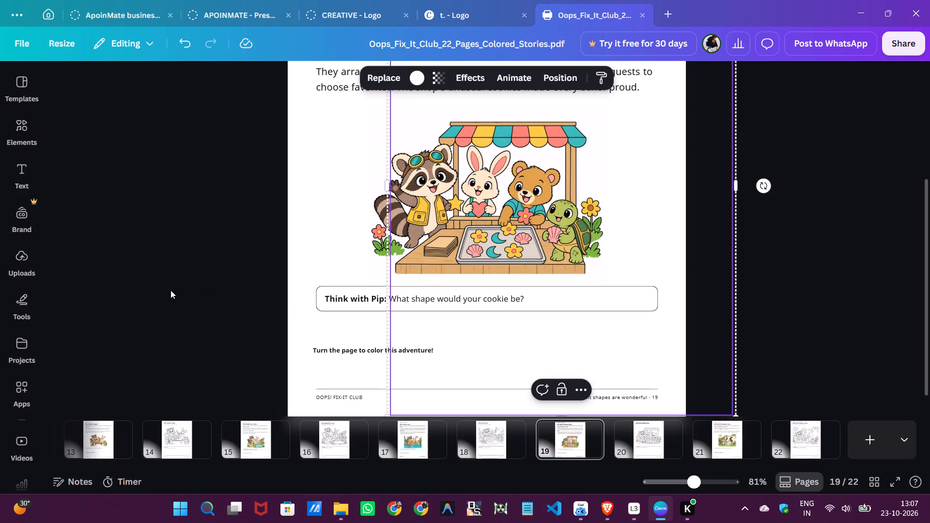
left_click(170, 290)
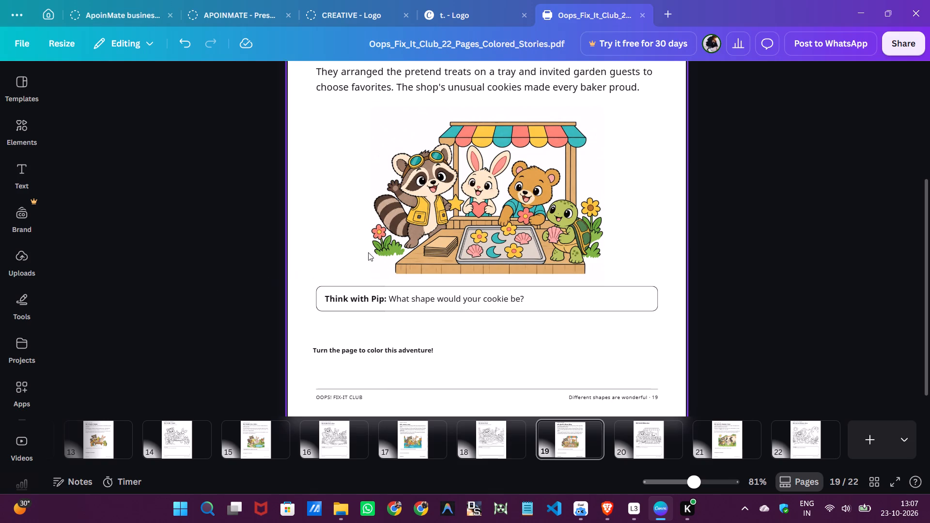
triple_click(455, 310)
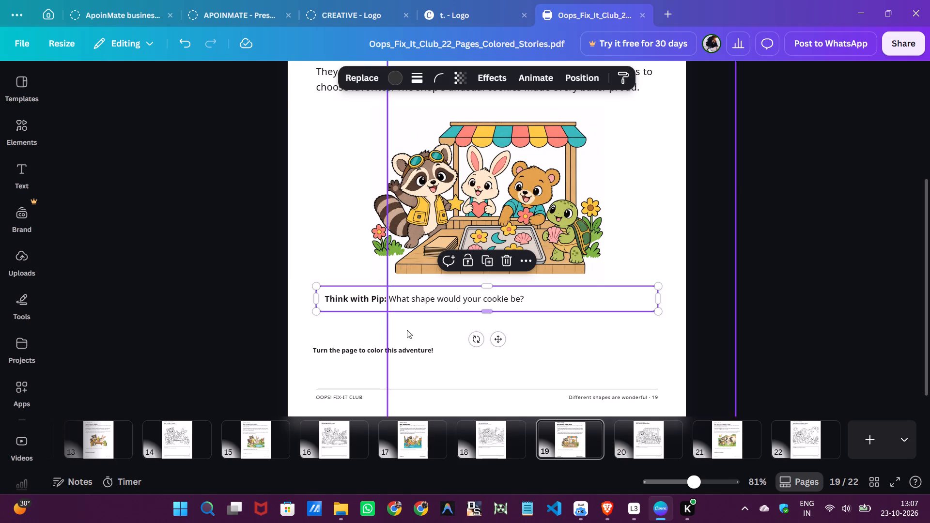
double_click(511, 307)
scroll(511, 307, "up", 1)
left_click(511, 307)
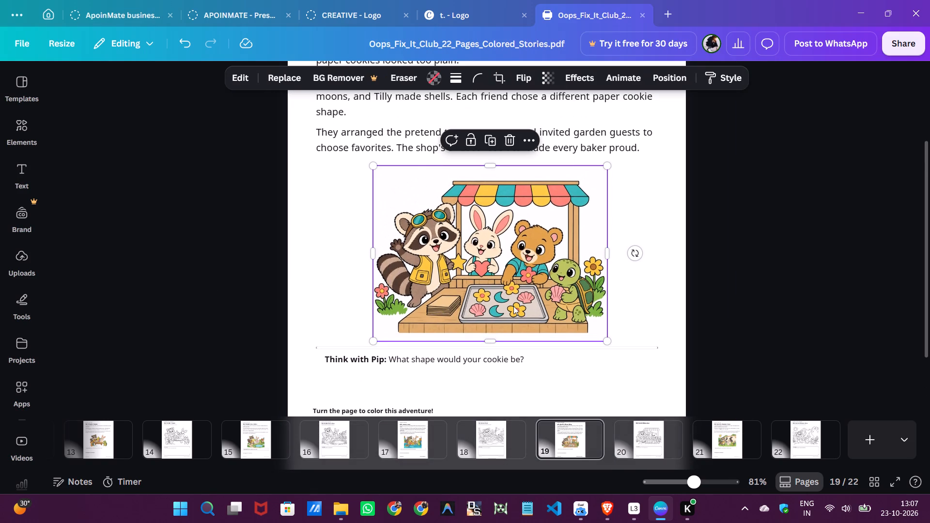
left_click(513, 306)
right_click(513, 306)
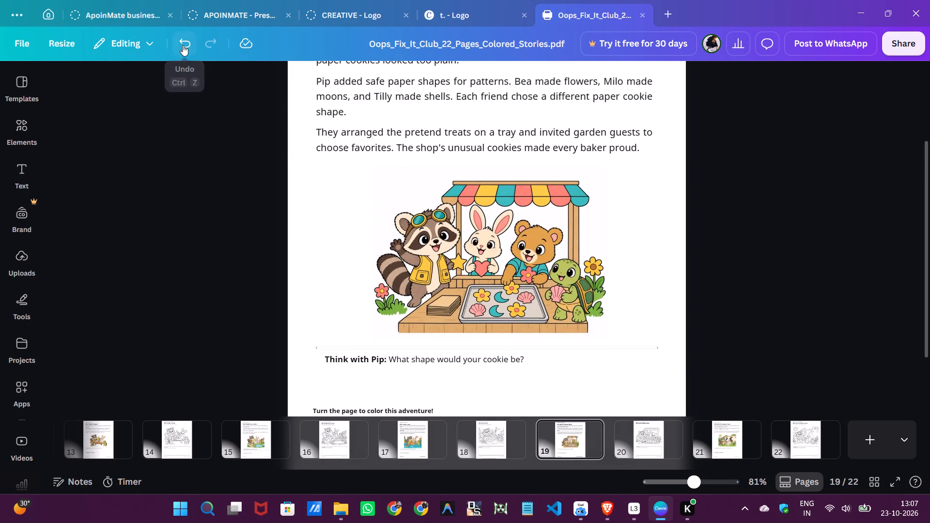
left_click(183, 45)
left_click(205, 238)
Examine the layouts of page 19, The Cookie Shape Shop, its coloring page 20, and story page 21.
scroll(291, 267, "up", 4)
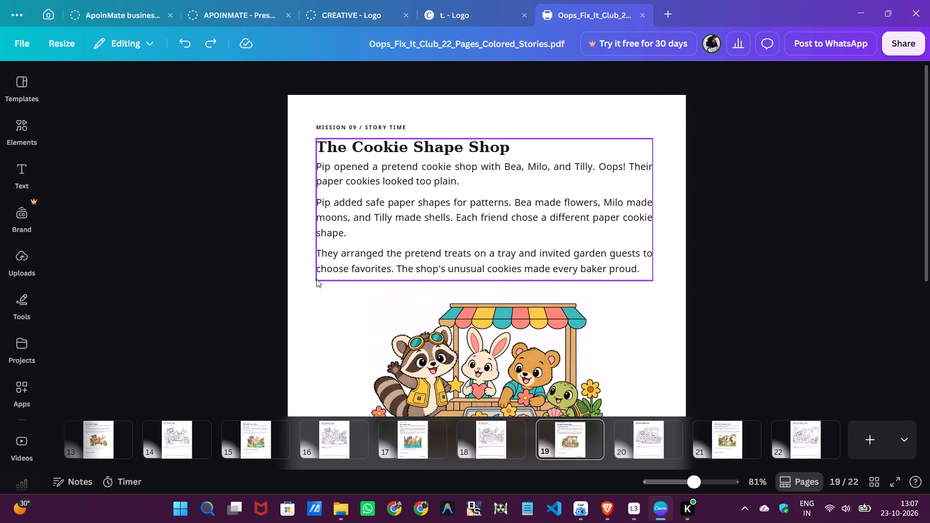
scroll(316, 279, "down", 9)
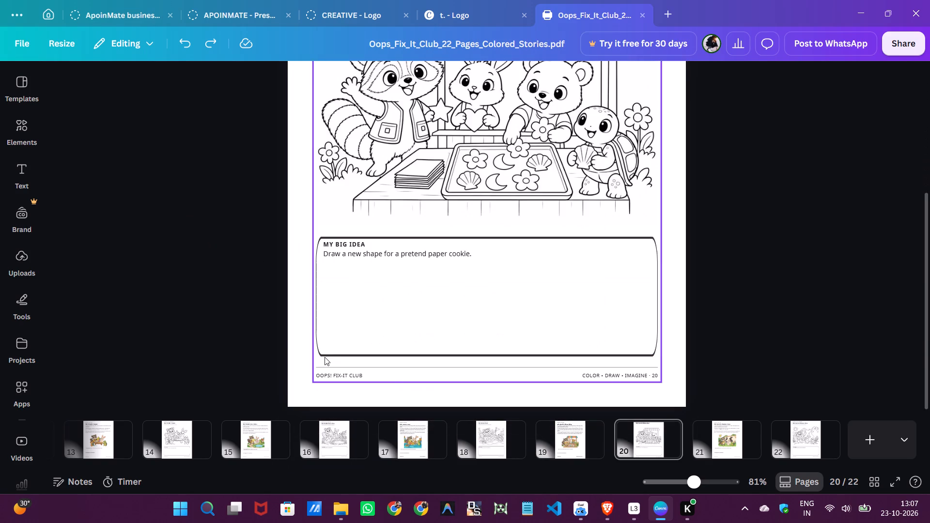
scroll(411, 312, "up", 2)
scroll(411, 312, "down", 2)
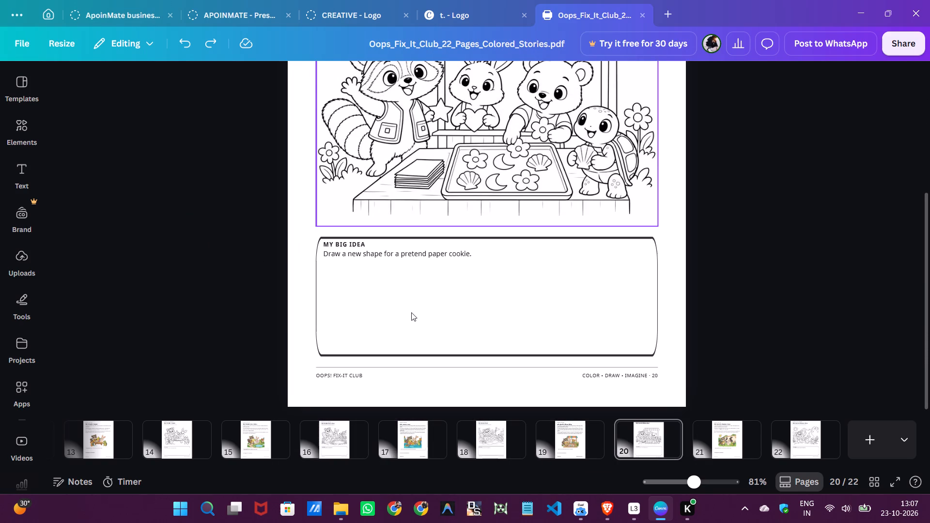
scroll(411, 312, "down", 4)
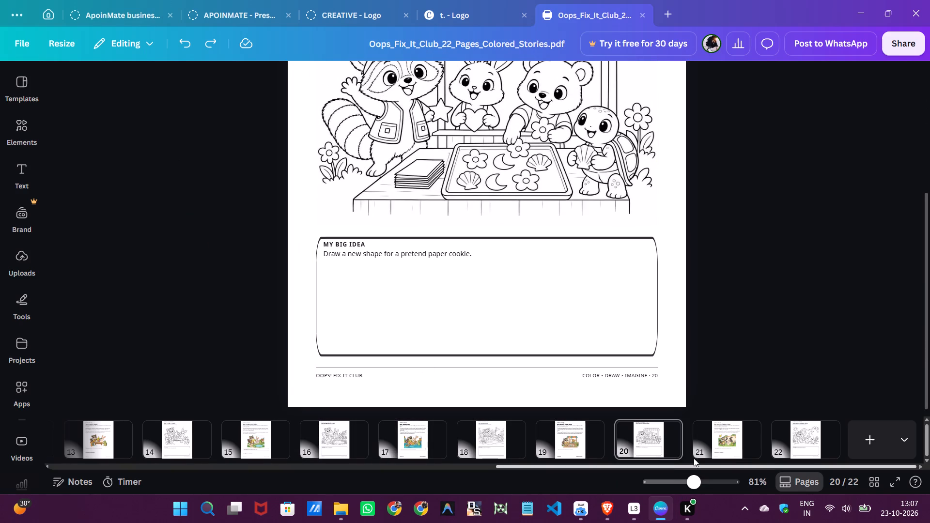
left_click(728, 444)
left_click(234, 315)
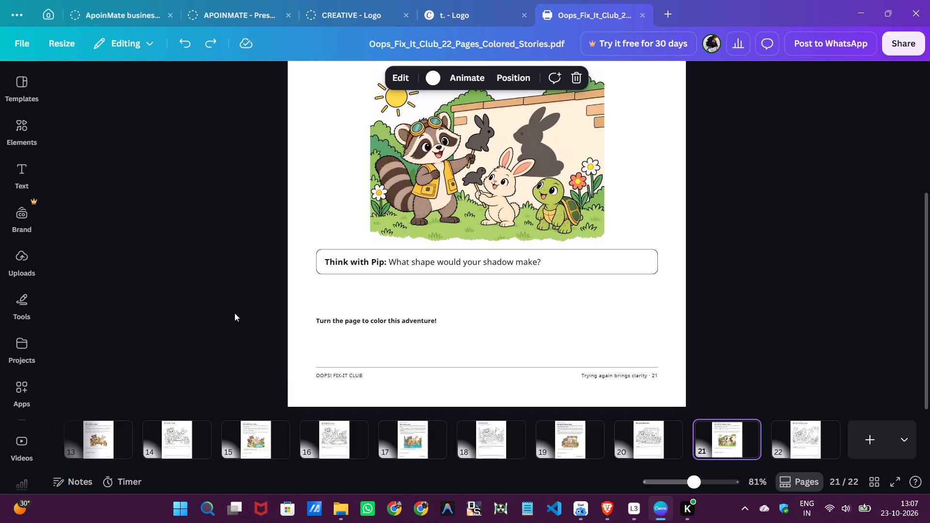
Examine the lower layout of story page 21 and the My Big Idea box on coloring page 22.
scroll(427, 343, "up", 5)
scroll(455, 335, "down", 4)
left_click(777, 440)
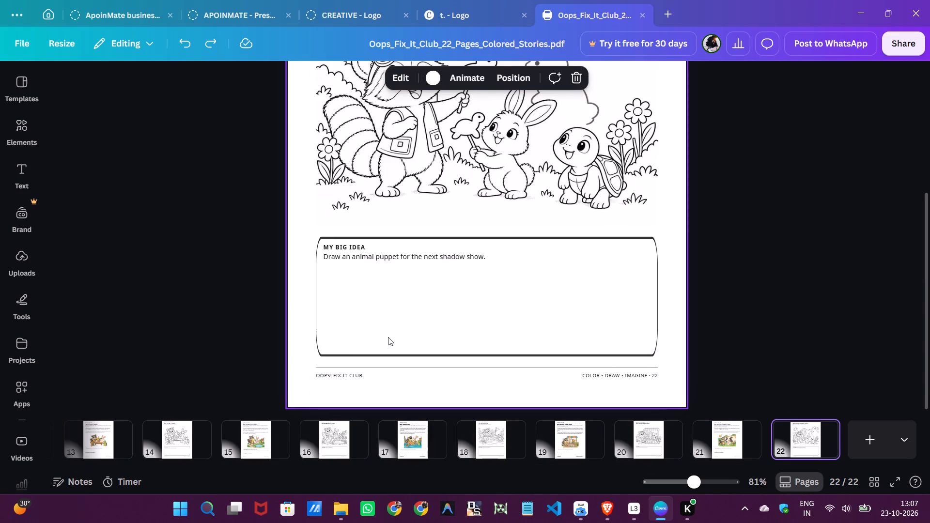
left_click(283, 292)
scroll(803, 445, "down", 3)
scroll(700, 441, "up", 2)
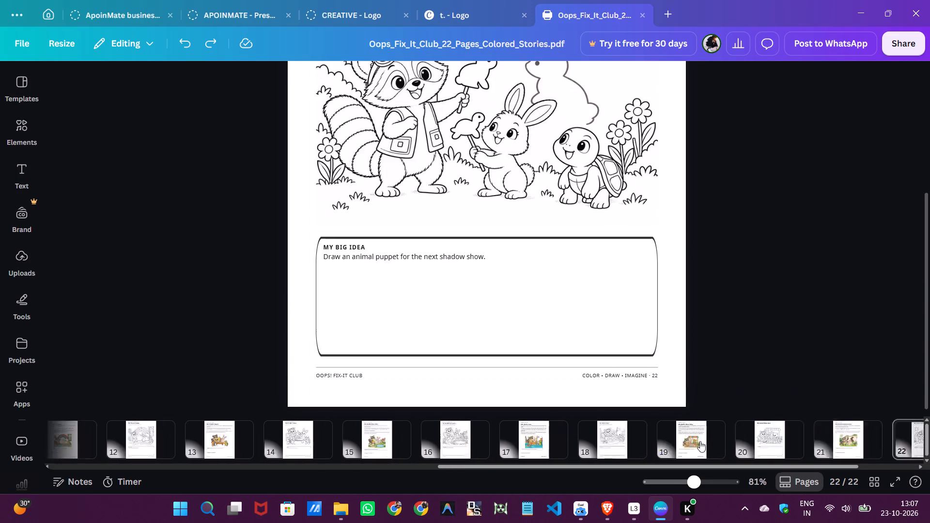
On cover page 1, move the "Oops! Fix-It Club" title up and slightly left, between the tagline and the "10little adventures." text.
scroll(700, 441, "up", 16)
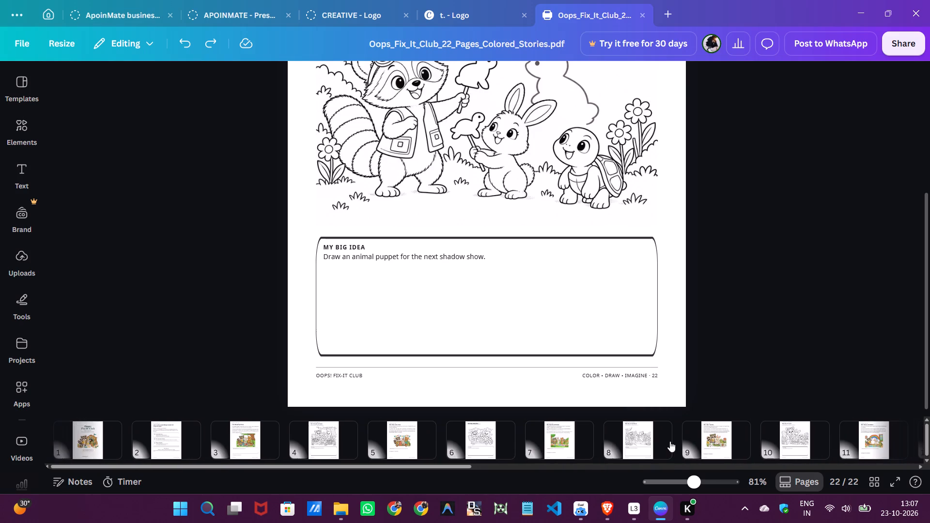
scroll(670, 441, "up", 6)
left_click(105, 443)
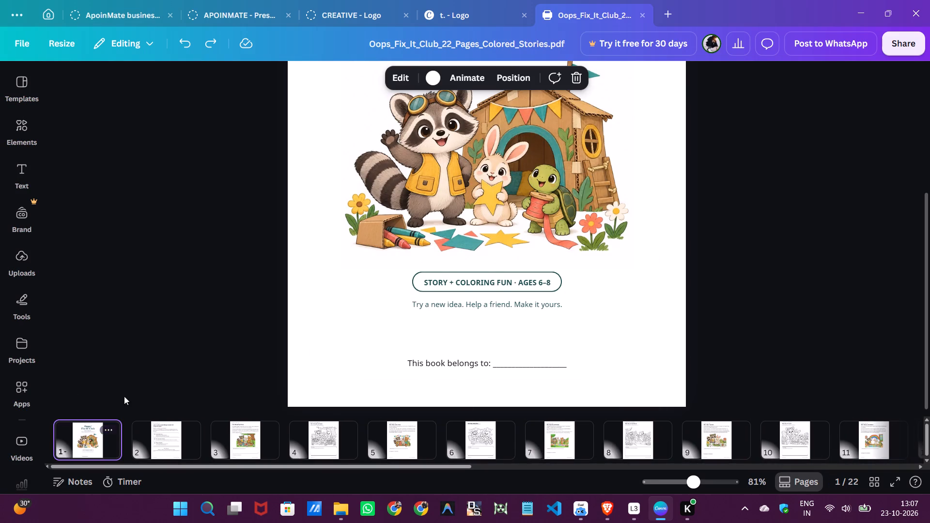
scroll(498, 333, "up", 5)
left_click_drag(476, 214, 473, 212)
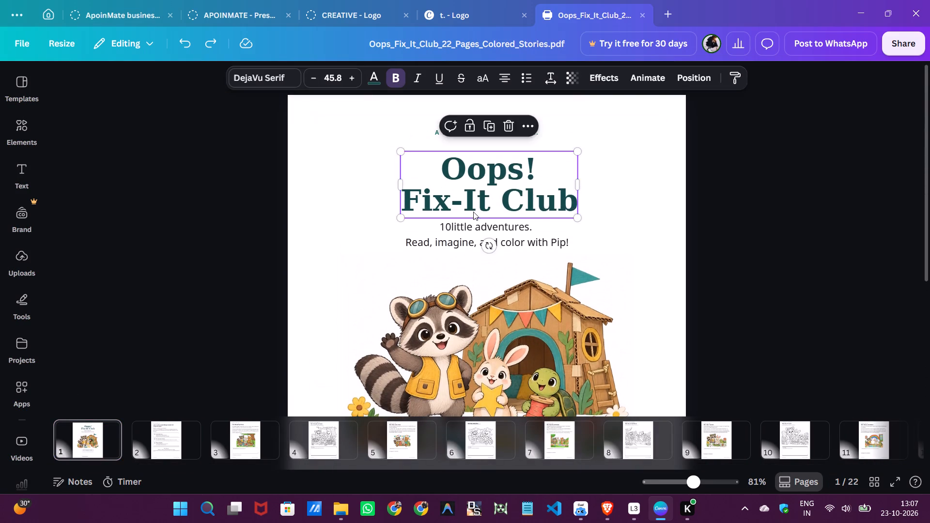
left_click_drag(473, 212, 458, 208)
scroll(460, 209, "up", 1)
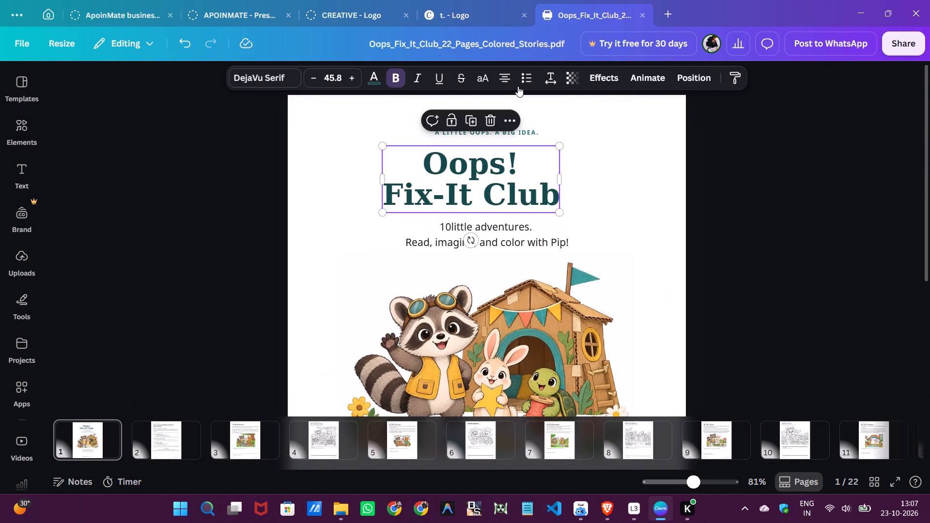
left_click_drag(446, 86, 286, 80)
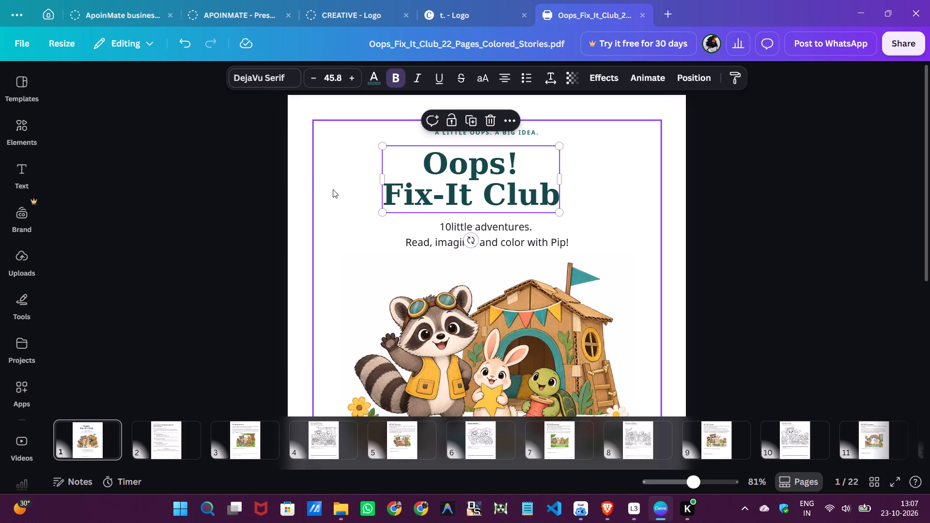
left_click(216, 175)
left_click(468, 173)
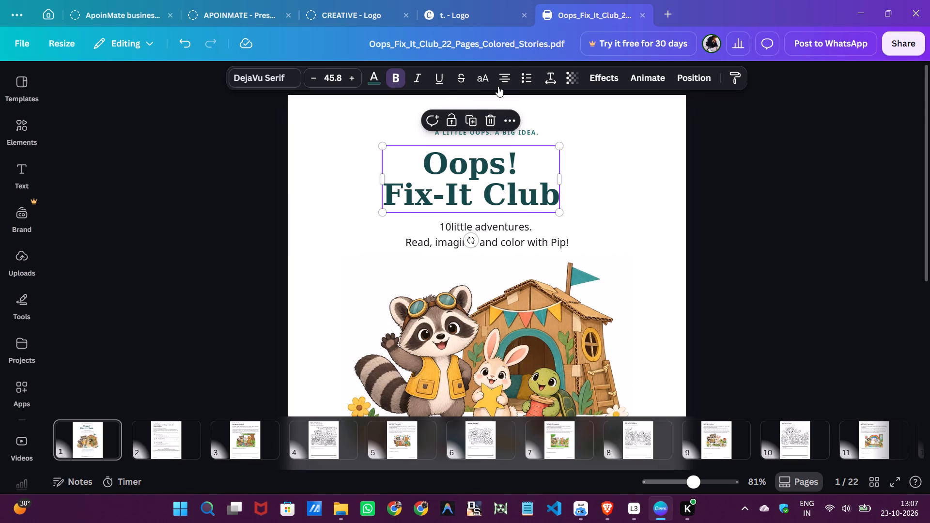
left_click(240, 139)
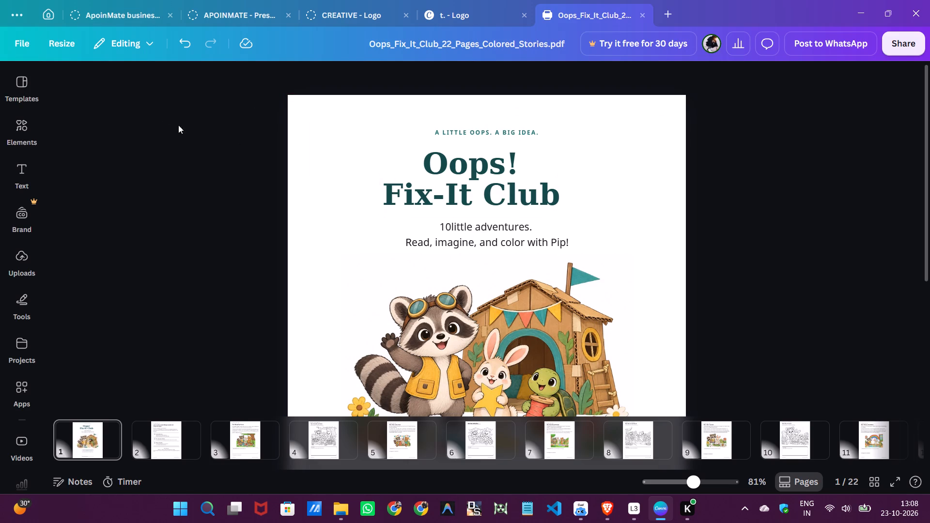
Check the custom resize dimensions and the available units while on the cover page.
left_click(46, 35)
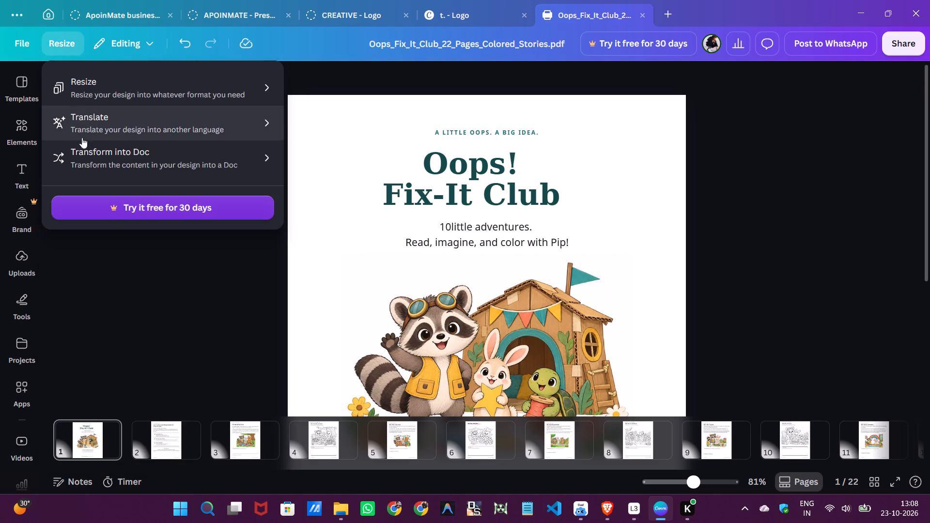
left_click(151, 96)
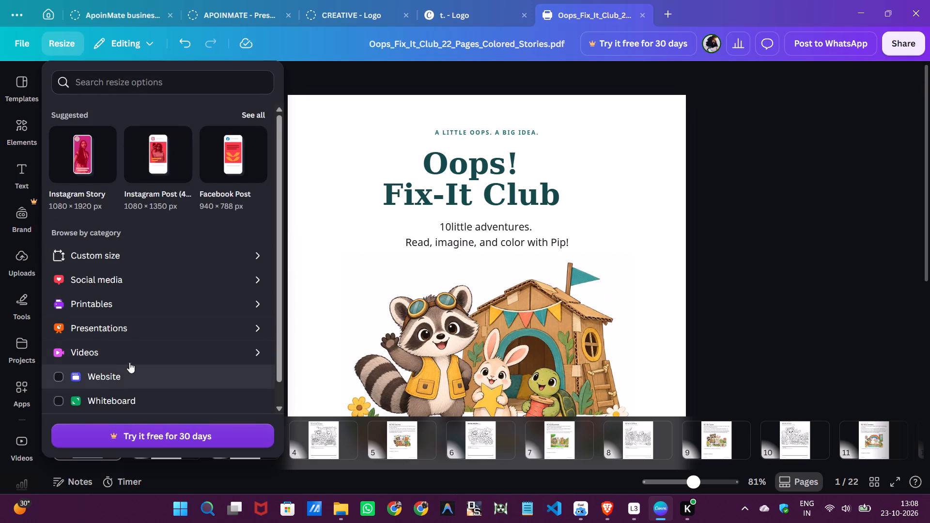
scroll(129, 358, "down", 4)
left_click(139, 225)
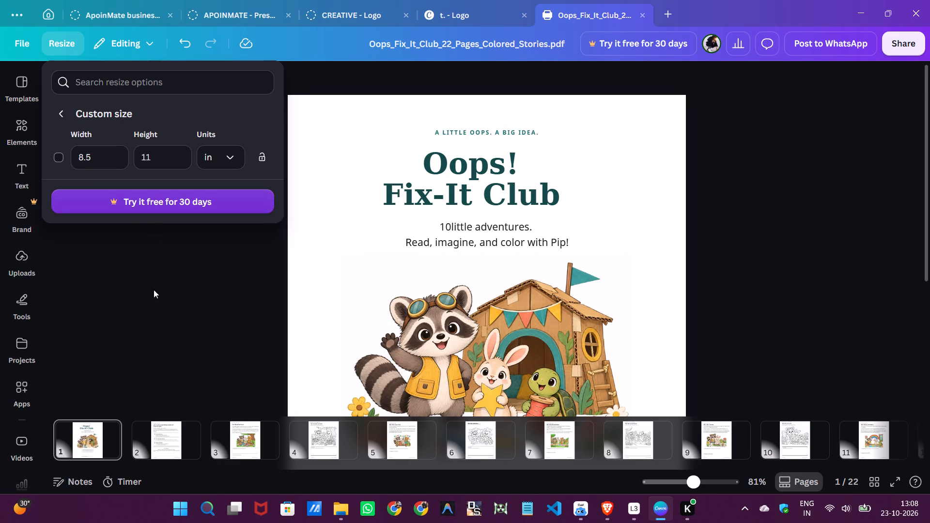
left_click(218, 152)
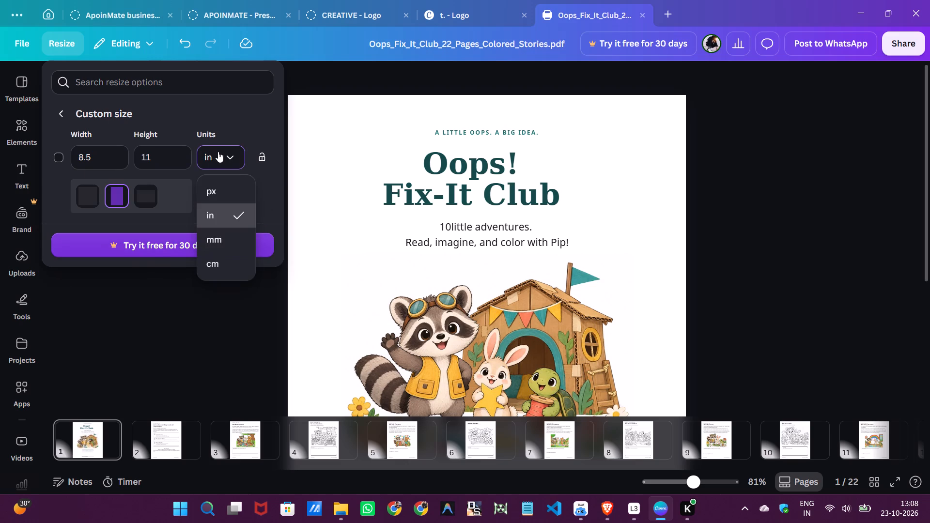
left_click(128, 308)
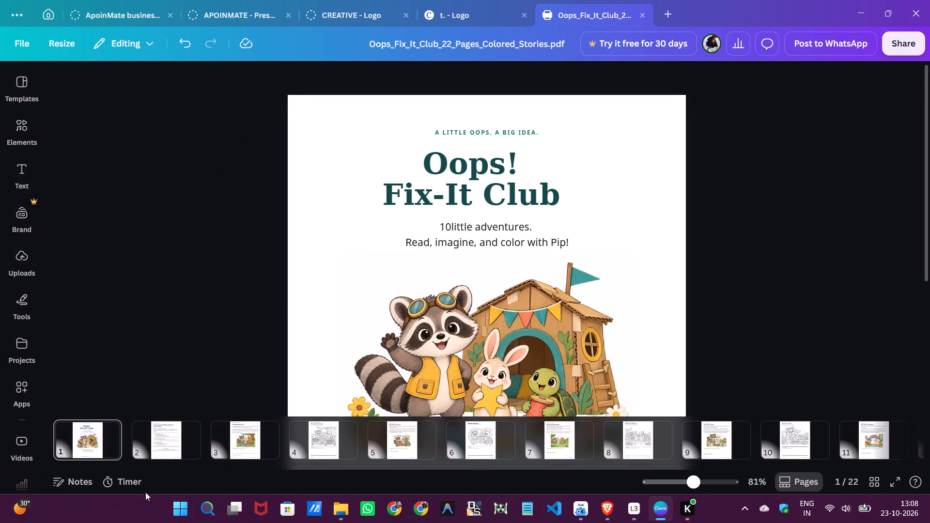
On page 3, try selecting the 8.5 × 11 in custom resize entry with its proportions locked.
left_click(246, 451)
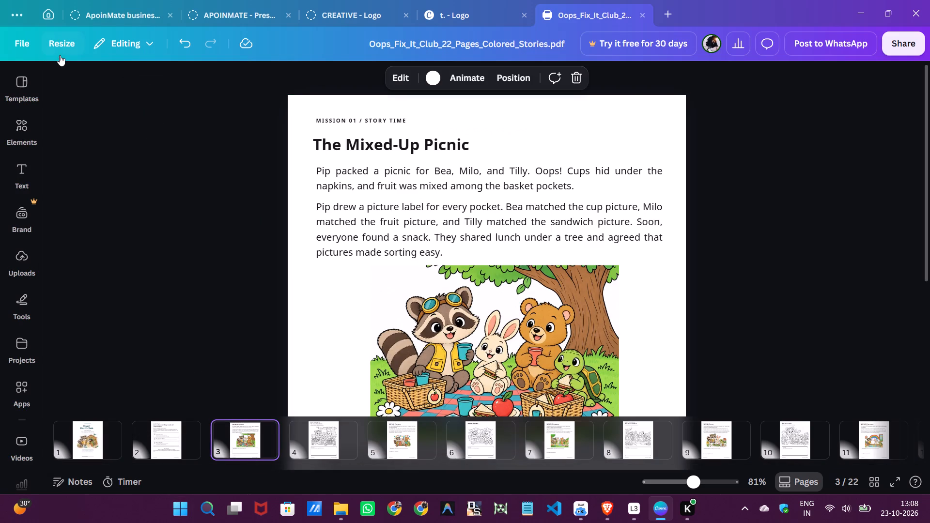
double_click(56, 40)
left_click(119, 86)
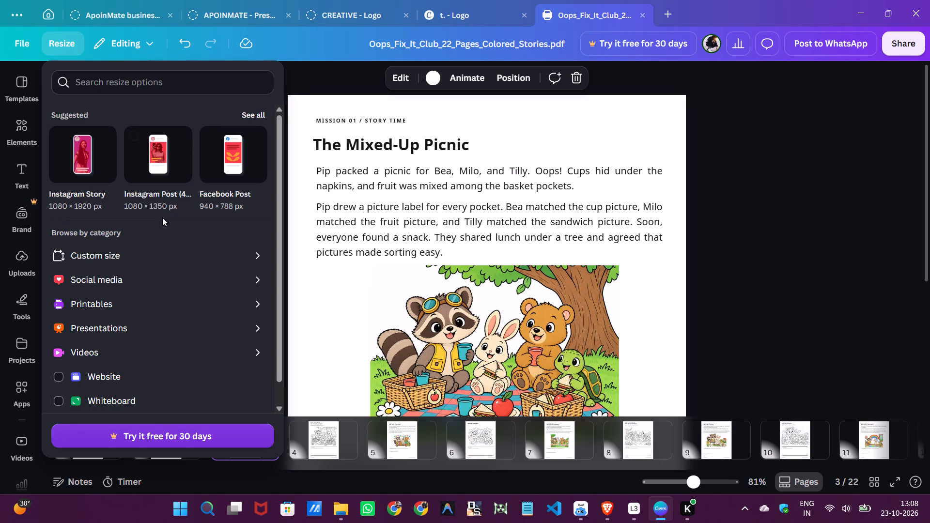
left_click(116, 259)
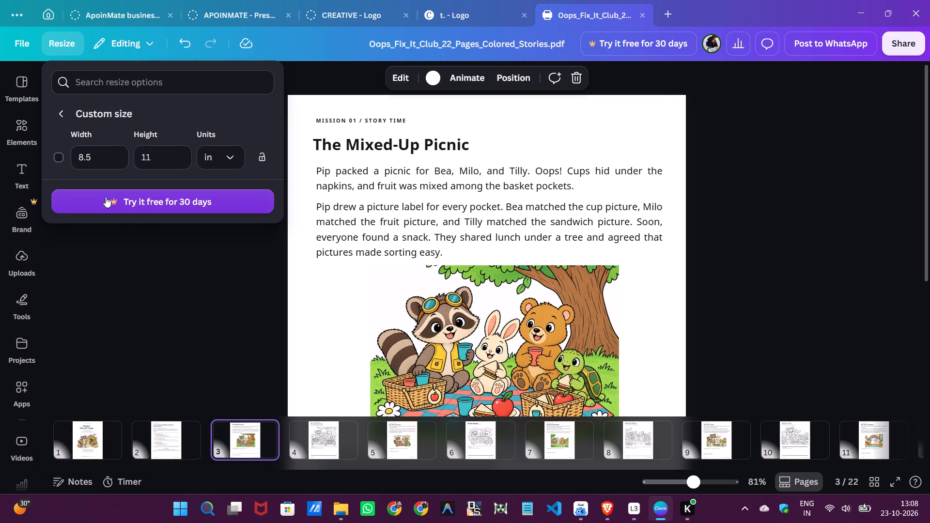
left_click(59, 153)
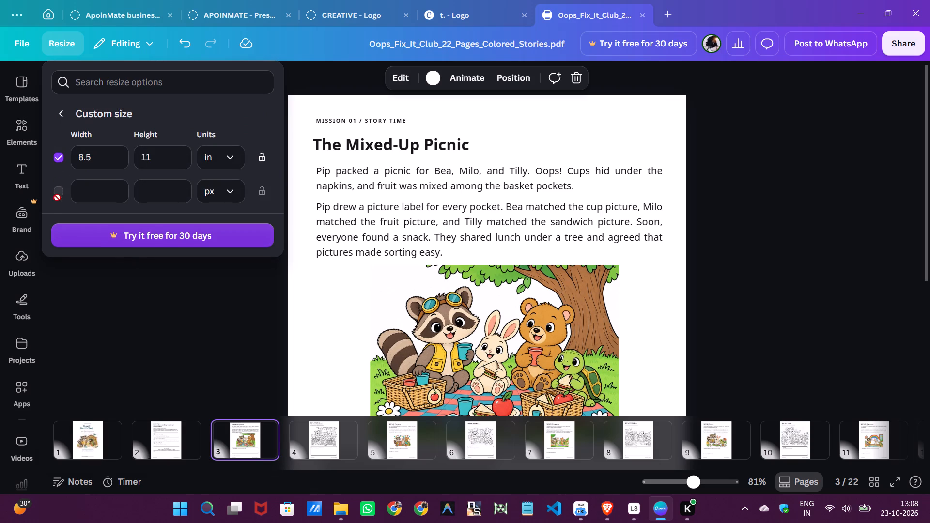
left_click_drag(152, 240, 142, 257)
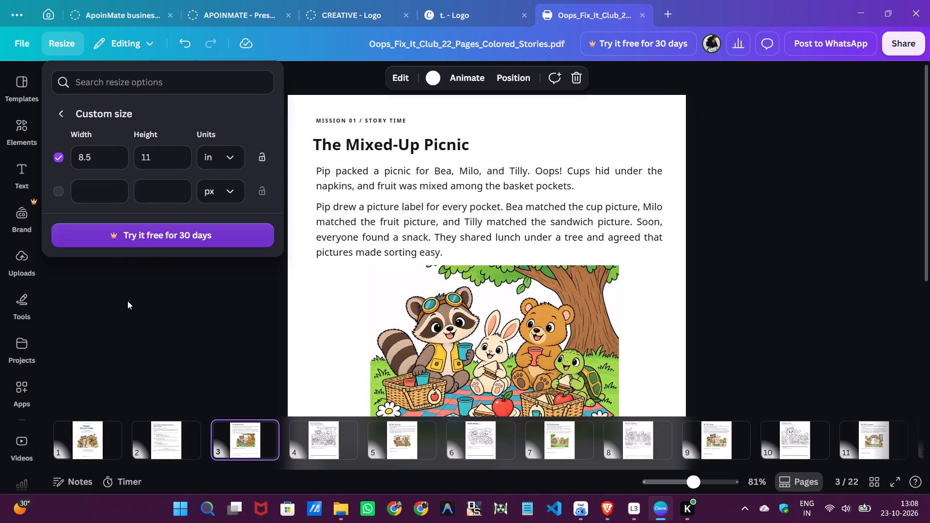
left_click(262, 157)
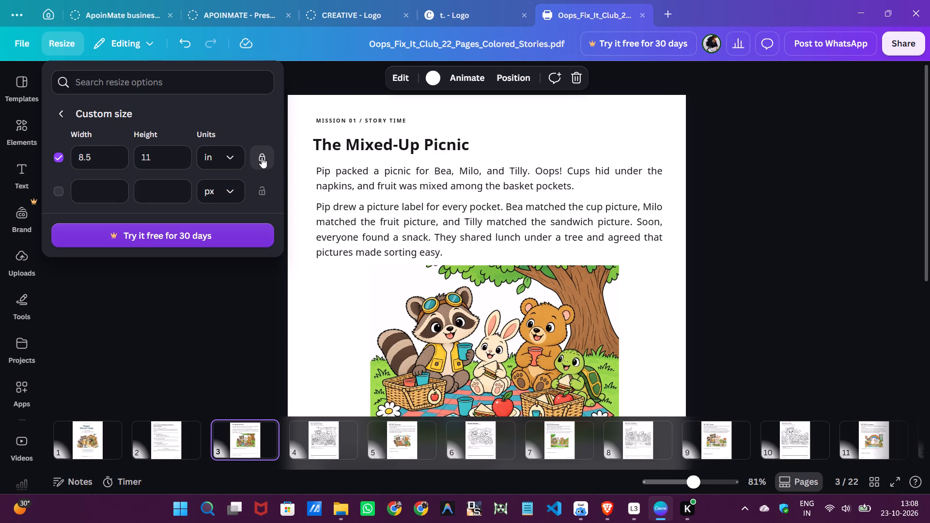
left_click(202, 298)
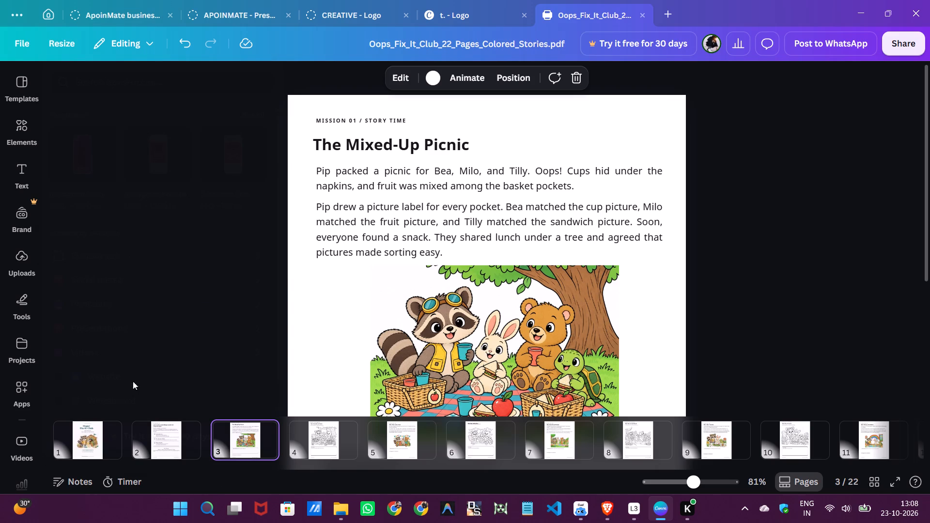
Examine the full layout of page 2, from the welcome heading to the club rule and footer.
left_click(156, 435)
scroll(319, 254, "down", 5)
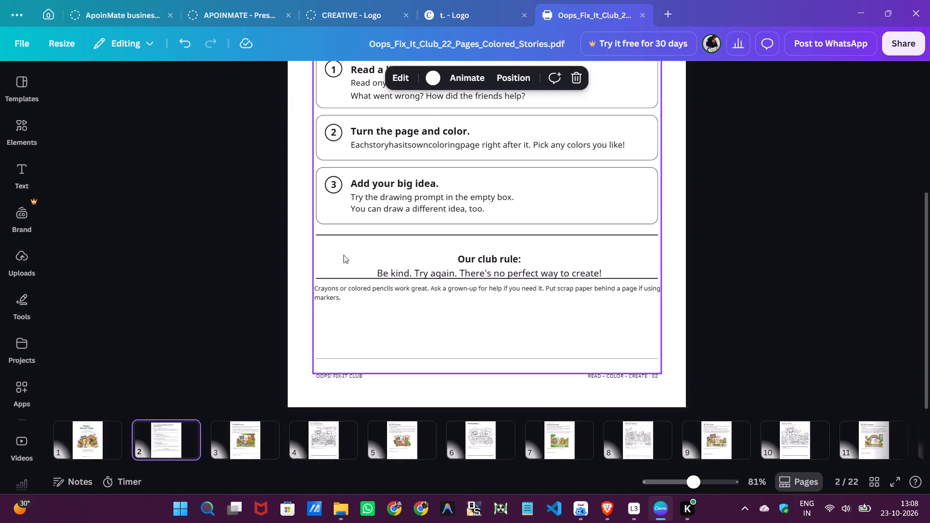
scroll(343, 255, "down", 3)
scroll(343, 255, "up", 8)
scroll(343, 255, "down", 5)
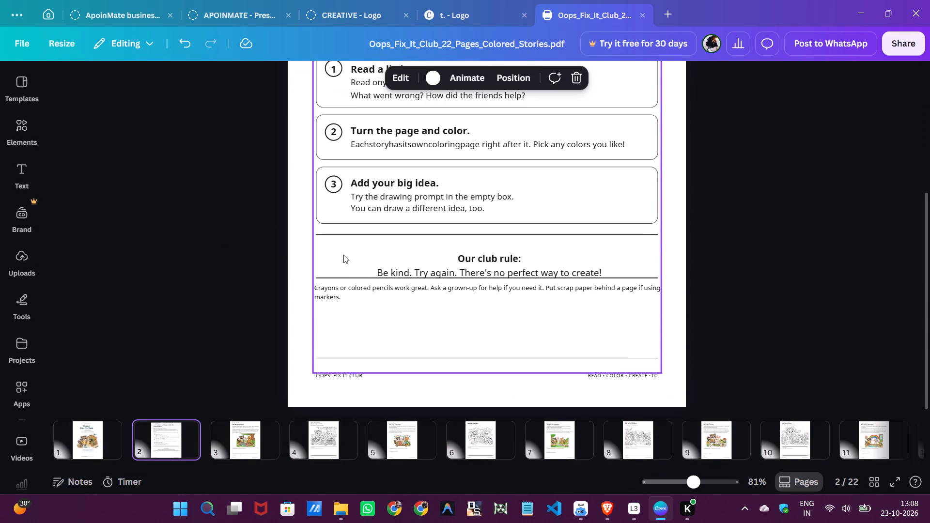
scroll(343, 255, "down", 4)
scroll(343, 255, "up", 5)
View the custom resize width, height and units while on page 2.
left_click(67, 47)
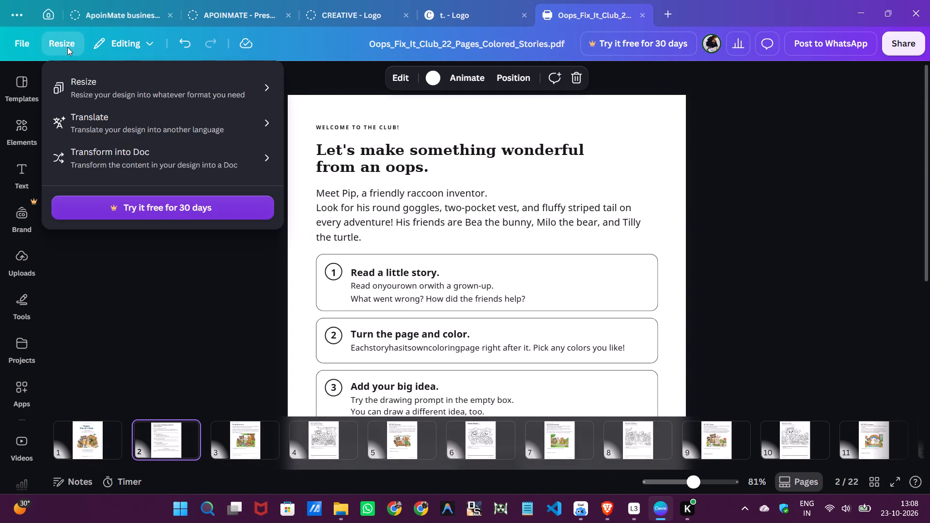
left_click(123, 79)
left_click_drag(123, 79, 123, 138)
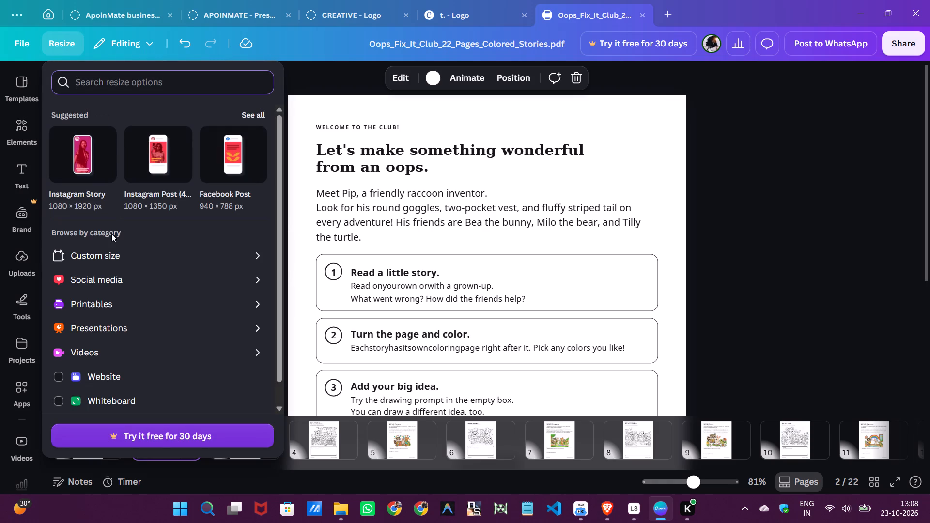
left_click(104, 256)
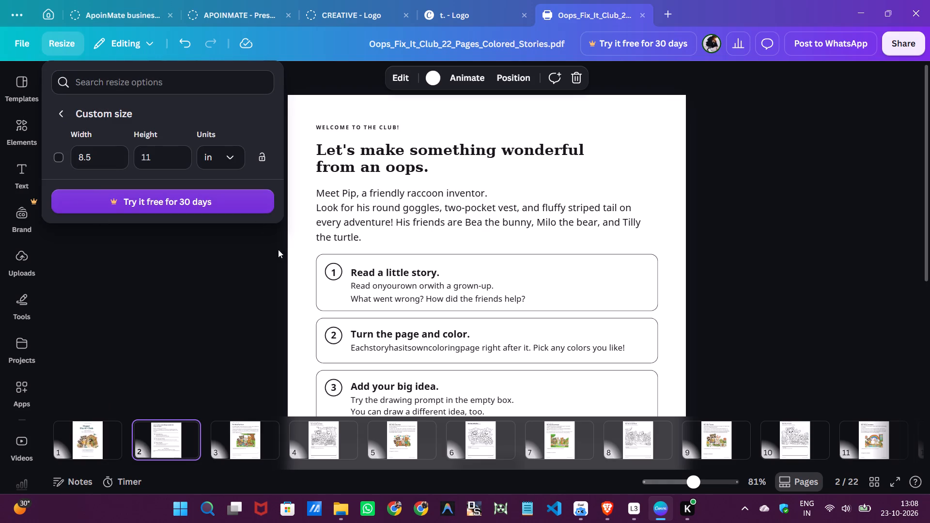
Switch to Cue and draft the message "in books ke length and weight" in New Group Chat without sending it.
left_click(590, 513)
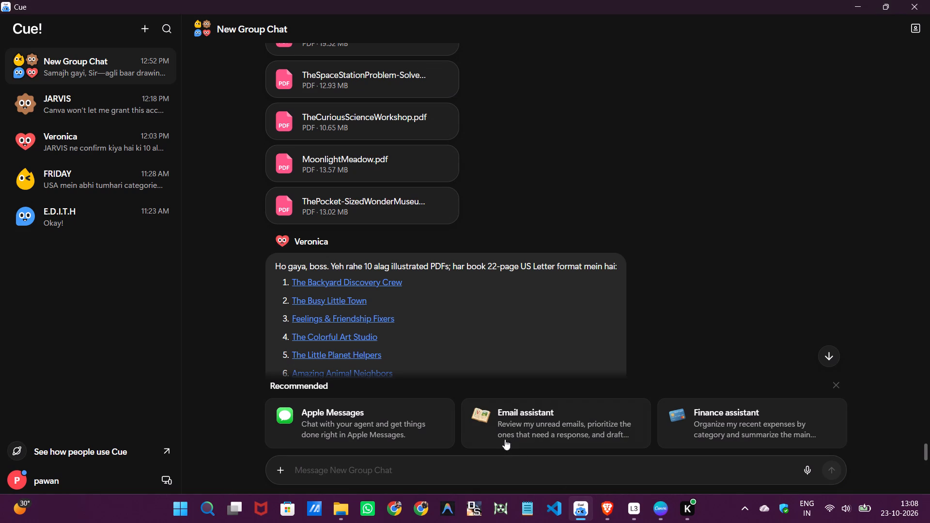
scroll(397, 294, "down", 19)
left_click(408, 469)
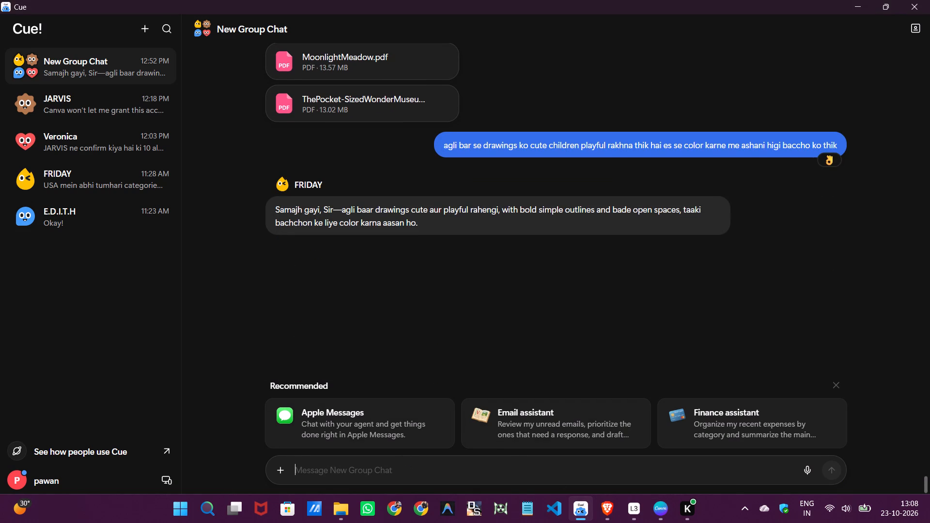
type("in books ke")
key("space")
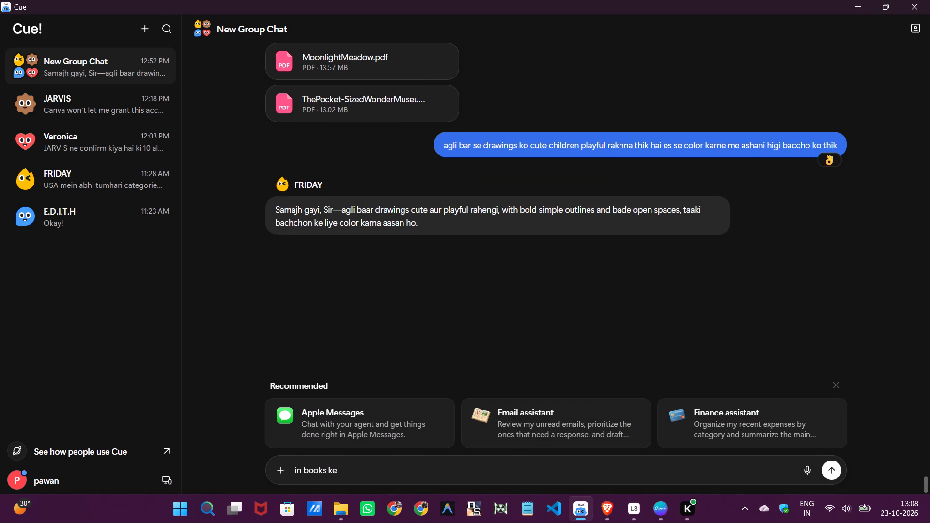
key("l")
key("e")
type("ngt")
type("h and wei")
key("g")
key("h")
key("t")
key("space")
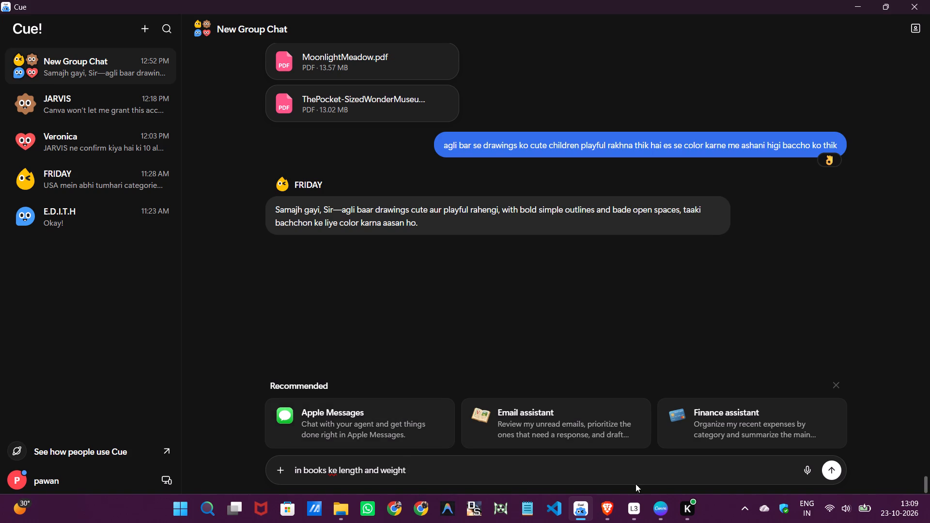
Switch back to Canva and check the custom size's width and height fields.
left_click(669, 521)
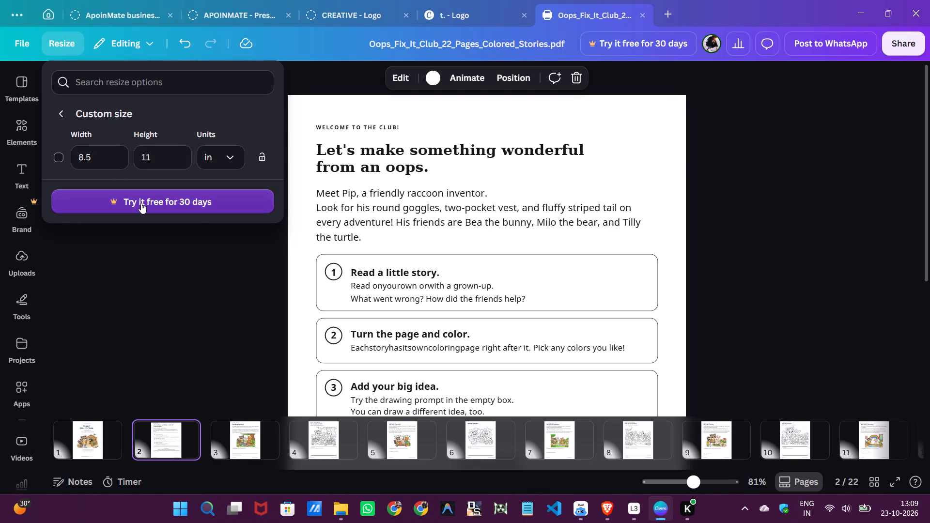
right_click_drag(399, 374, 426, 417)
Switch to Cue and revise the unsent New Group Chat draft to read "in books ke length and width kitne hai".
left_click(572, 516)
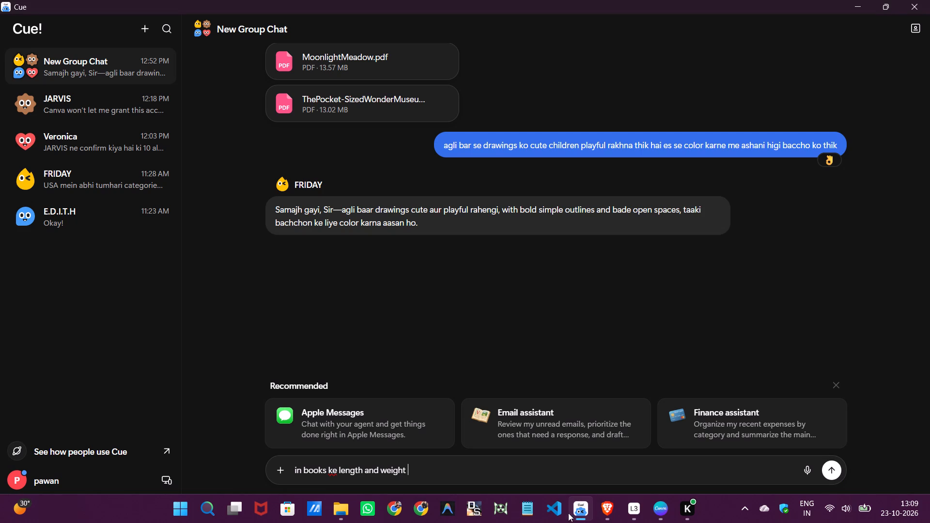
key("BackSpace")
key("BackSpace")
key("BackSpace")
key("BackSpace")
key("BackSpace")
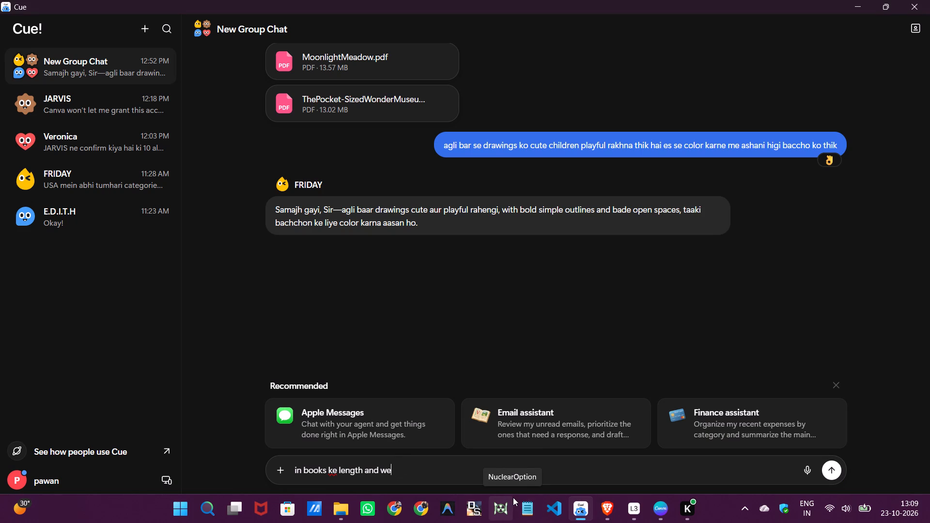
key("BackSpace")
type("idth k")
type("itne hai")
key("space")
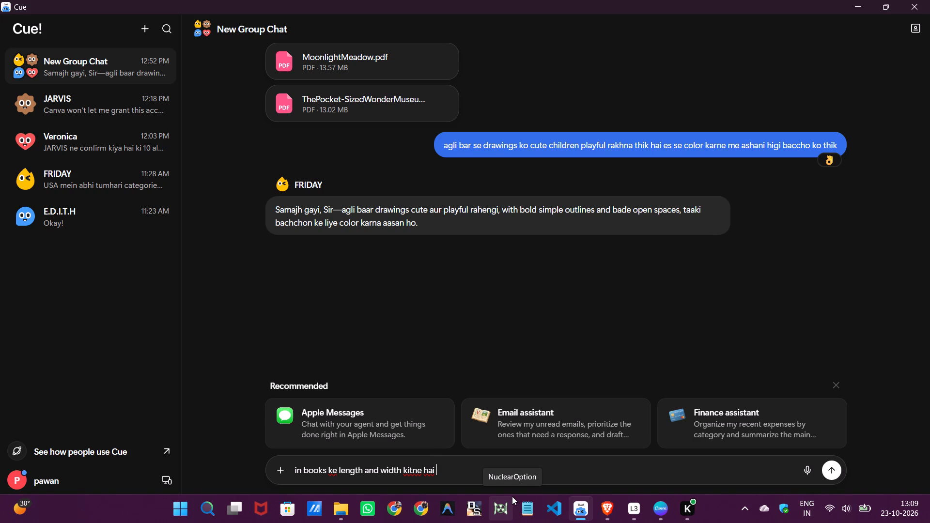
Complete the draft with "8.5 W and 11L hai na??" and send it to New Group Chat.
key("8")
key("period")
key("5")
key("space")
type("W and")
key("space")
type("11")
type("L hai")
key("space")
type("na")
type("??")
left_click(523, 353)
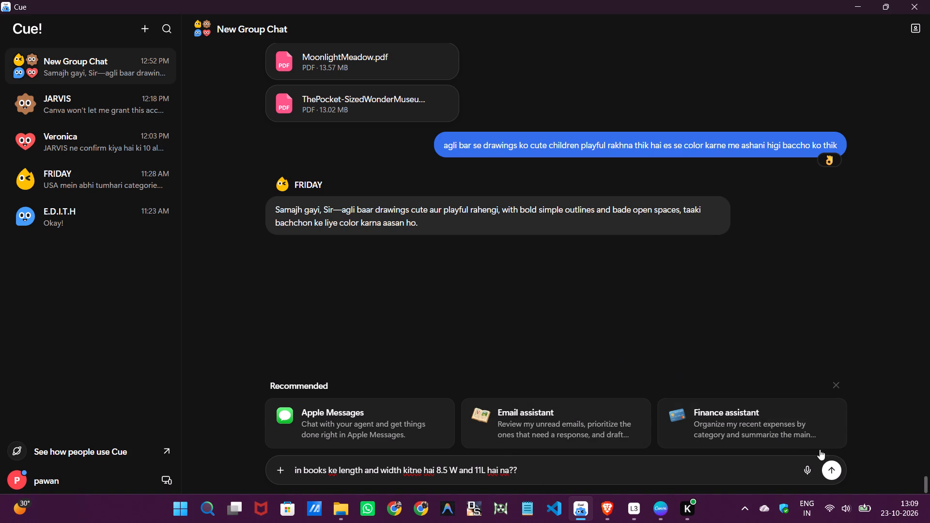
left_click(833, 473)
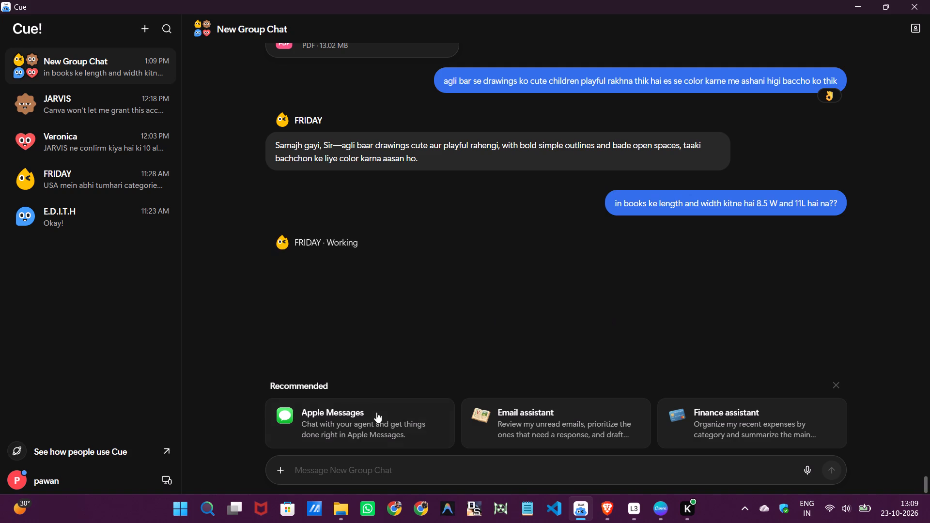
Review the earlier list of book PDFs in New Group Chat and read the replies about the books' dimensions.
scroll(923, 522, "down", 1)
scroll(444, 338, "up", 5)
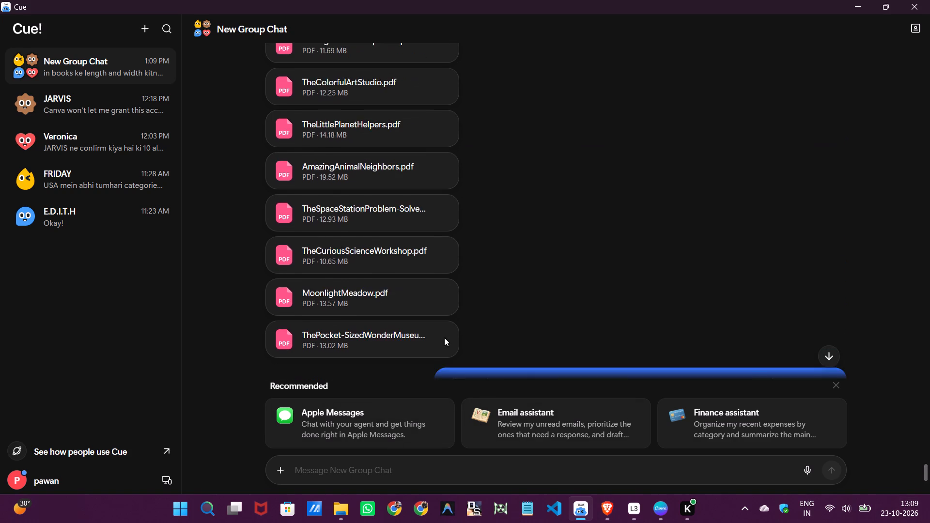
scroll(444, 338, "up", 4)
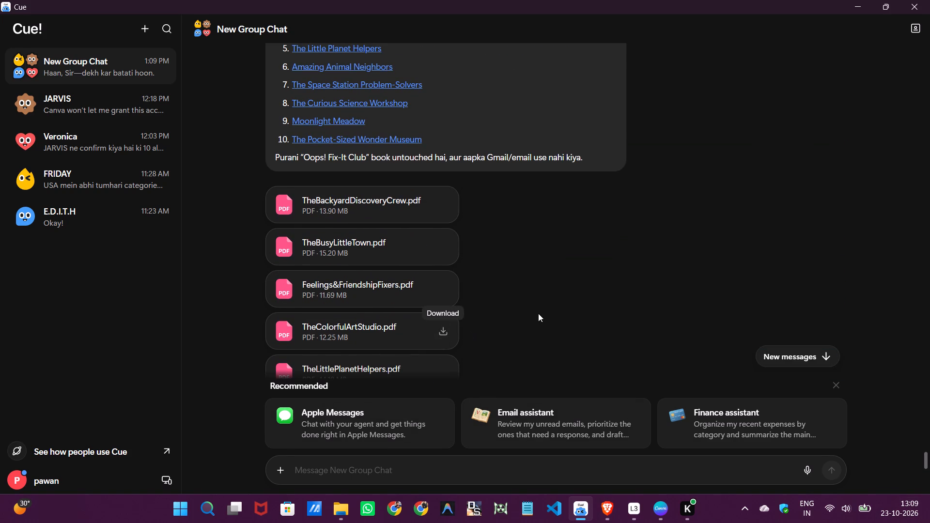
scroll(510, 279, "up", 4)
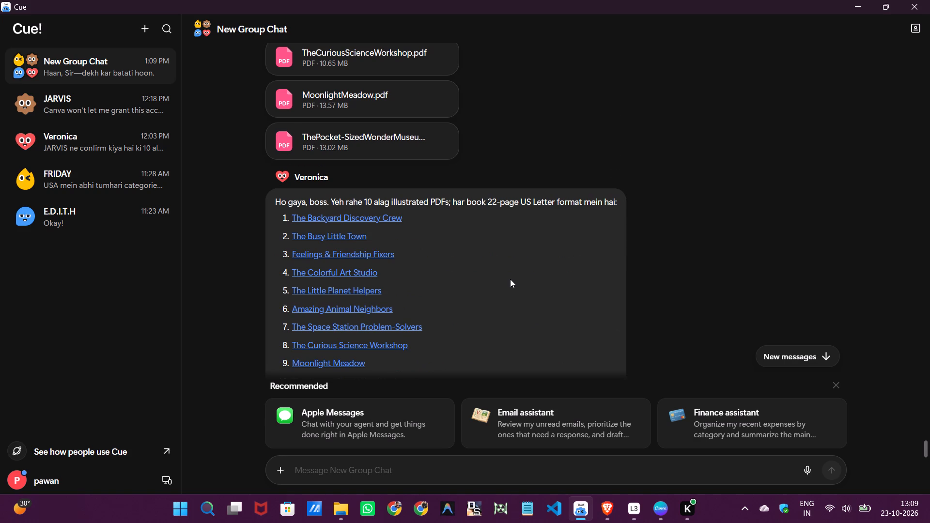
scroll(510, 279, "down", 11)
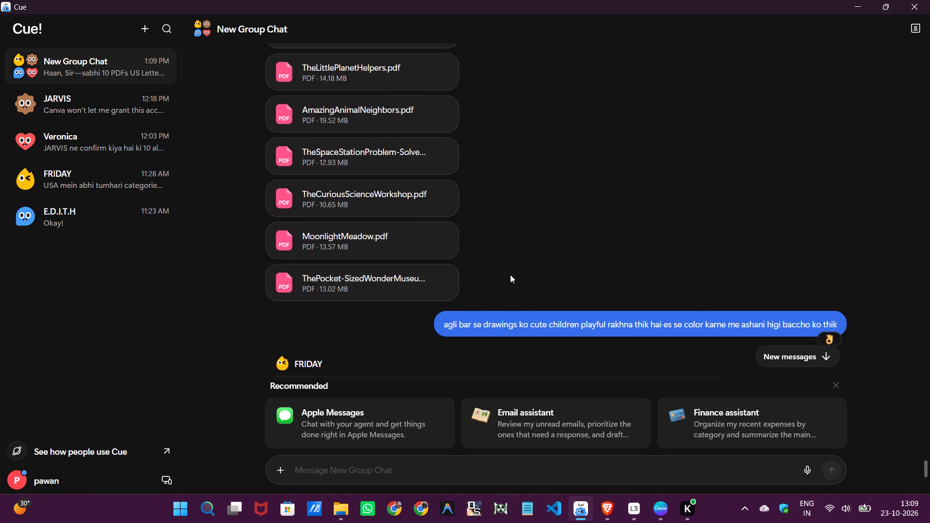
scroll(510, 275, "down", 13)
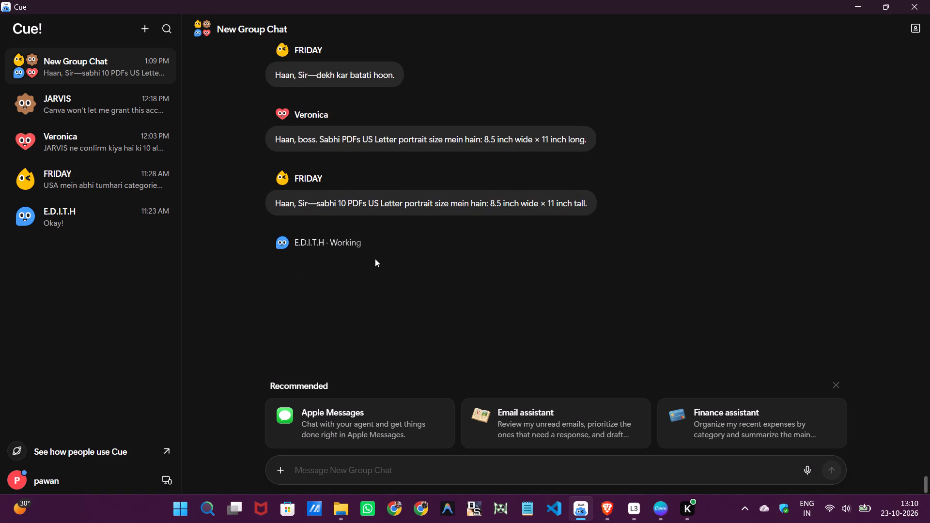
scroll(322, 214, "up", 2)
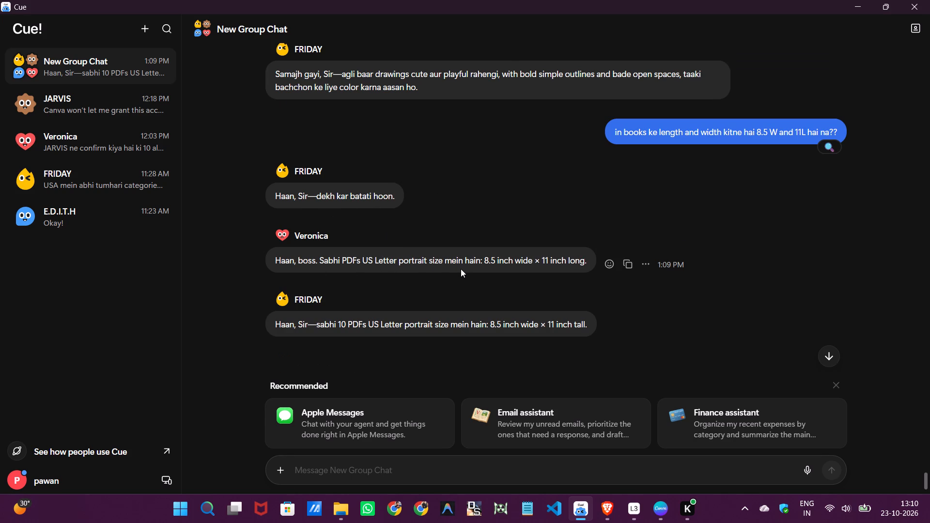
scroll(461, 269, "down", 1)
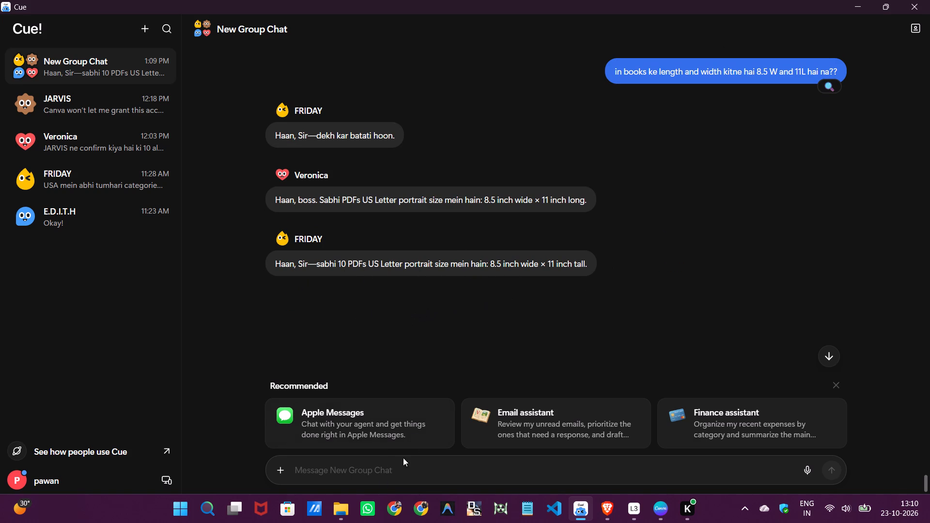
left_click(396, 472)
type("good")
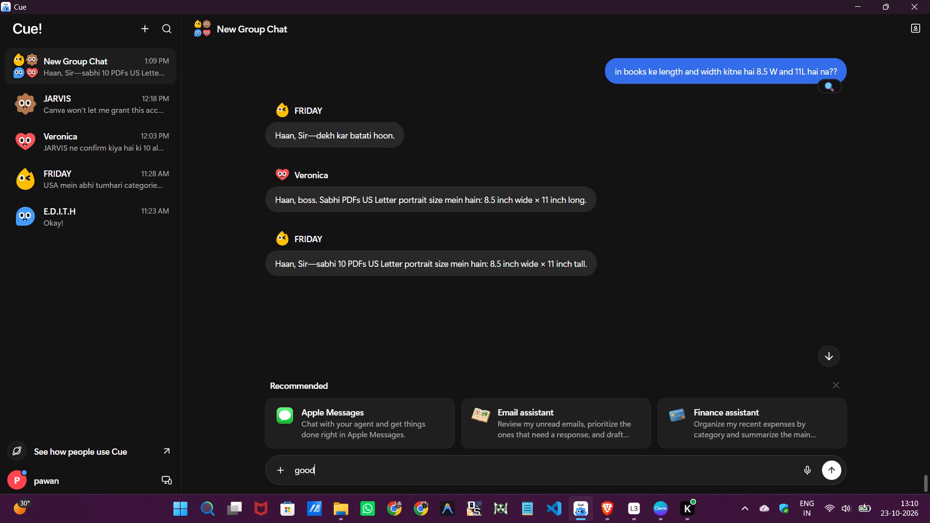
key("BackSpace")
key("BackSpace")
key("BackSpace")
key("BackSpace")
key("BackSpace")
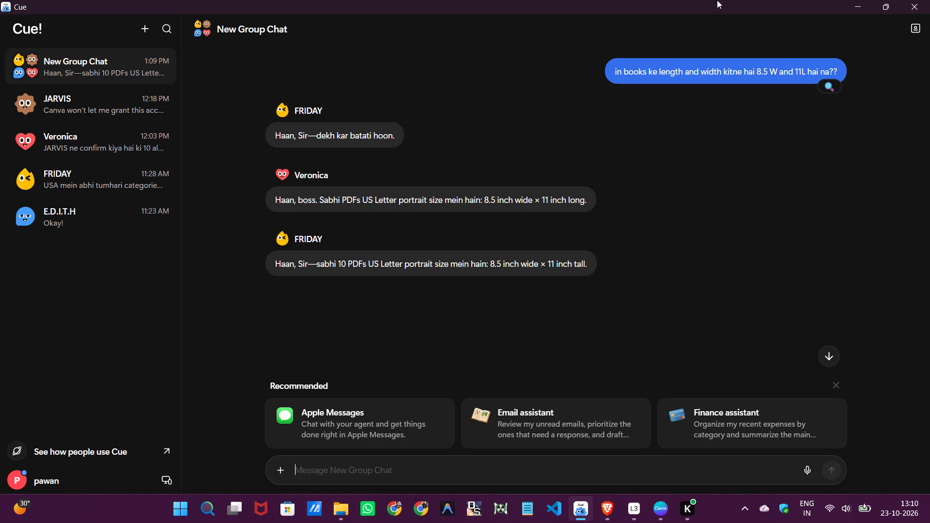
Switch back to Canva, close the custom size options, and examine the cover on page 1 from title to ownership line.
left_click(655, 521)
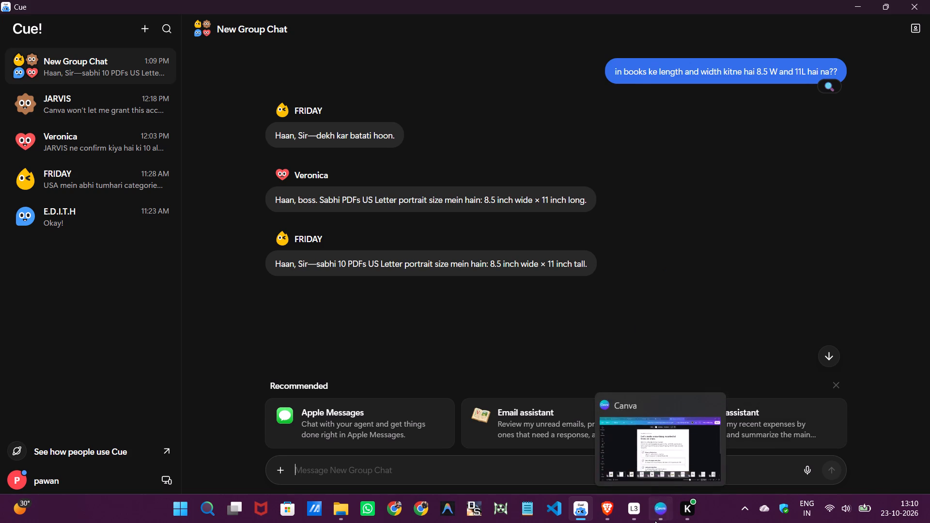
left_click(218, 277)
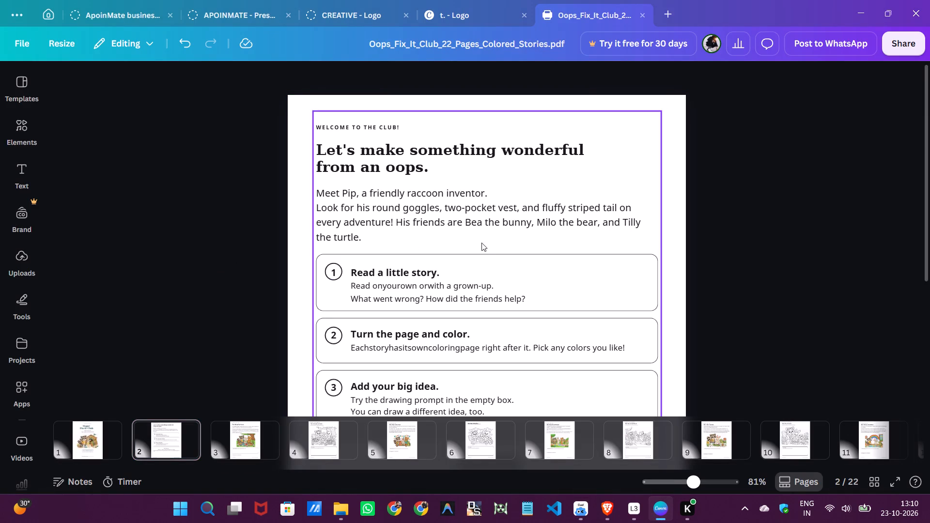
left_click(232, 449)
left_click(311, 440)
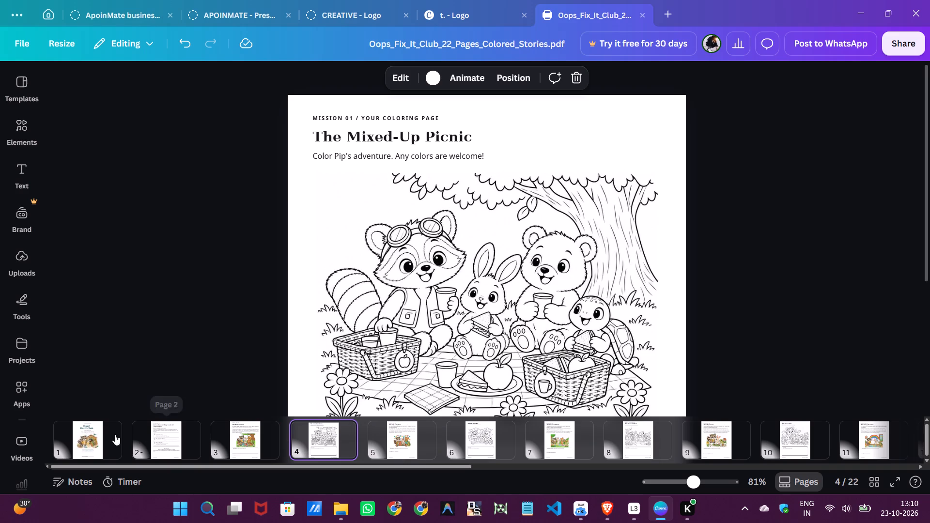
left_click(101, 438)
scroll(565, 215, "down", 6)
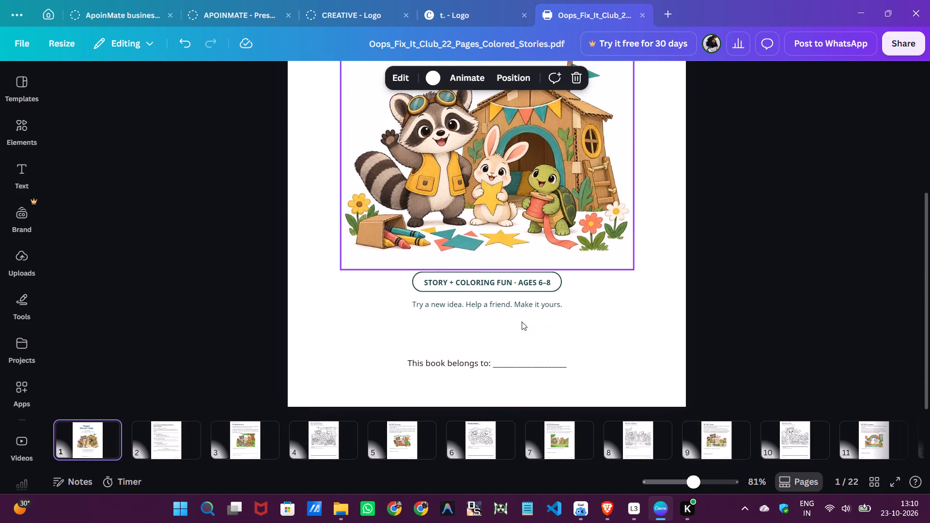
scroll(406, 379, "up", 2)
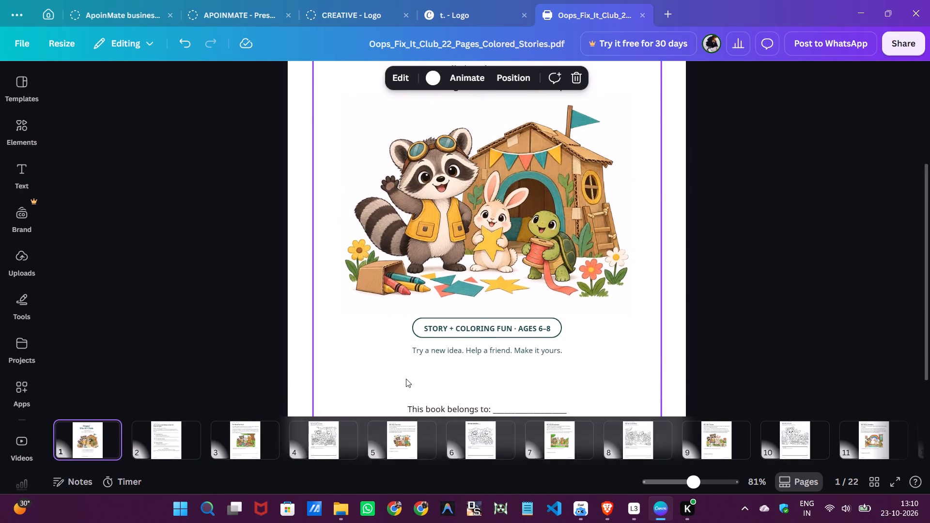
scroll(406, 379, "up", 3)
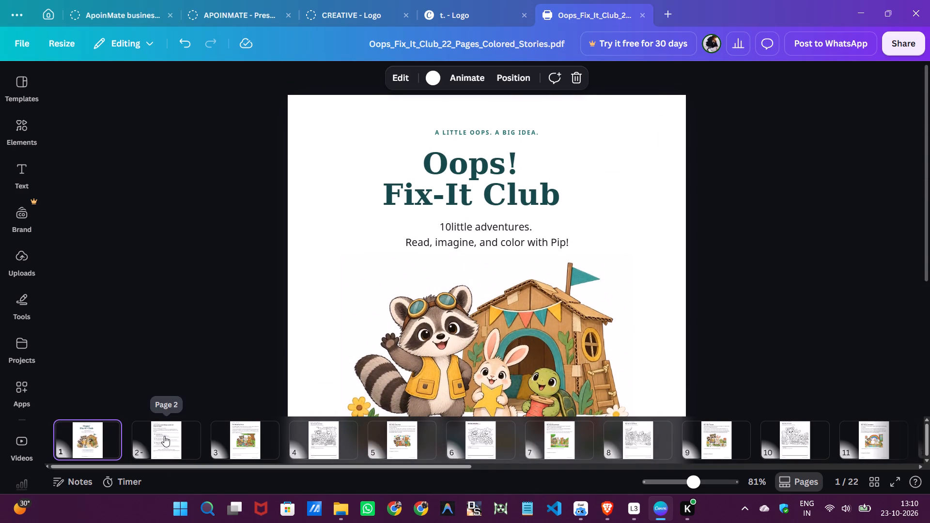
Go through pages 2 and 3 to page 4 and examine The Mixed-Up Picnic coloring page's layout down to the footer.
left_click(166, 435)
left_click(240, 445)
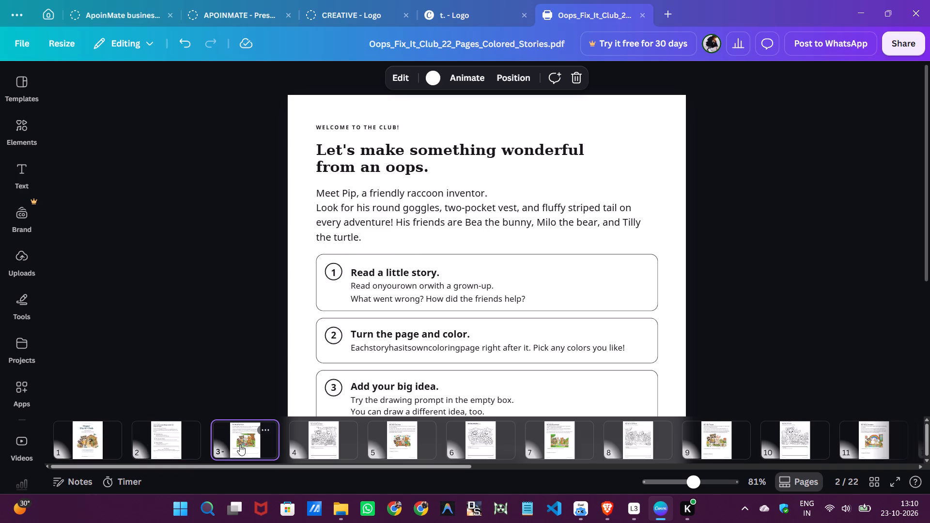
left_click(335, 450)
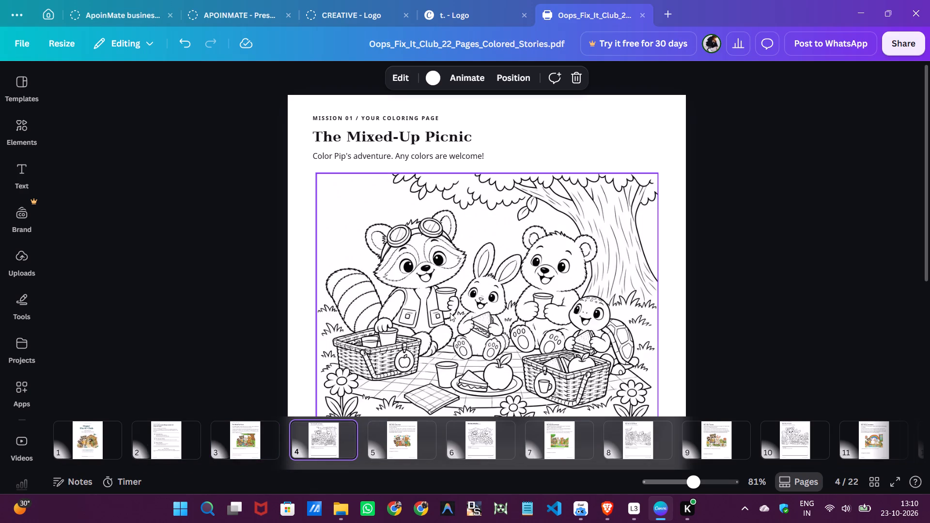
scroll(449, 231, "down", 4)
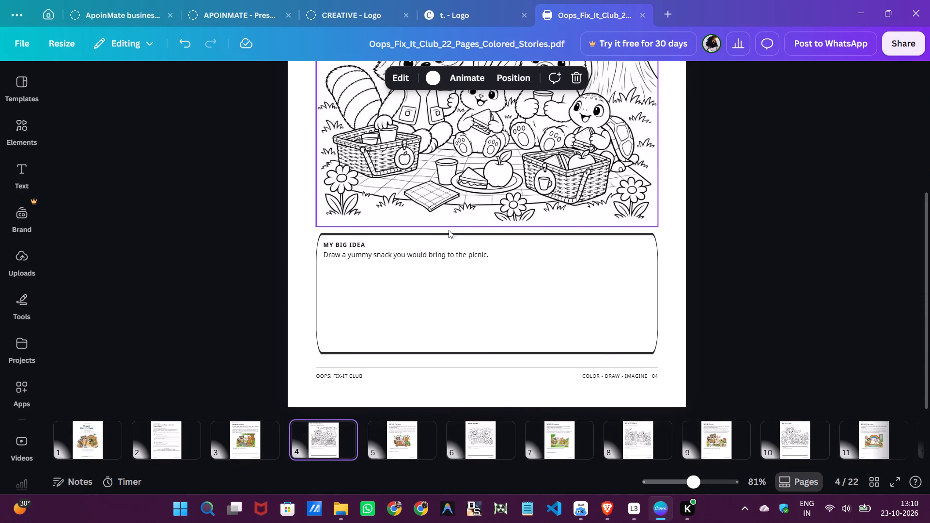
scroll(449, 228, "up", 4)
scroll(449, 228, "down", 4)
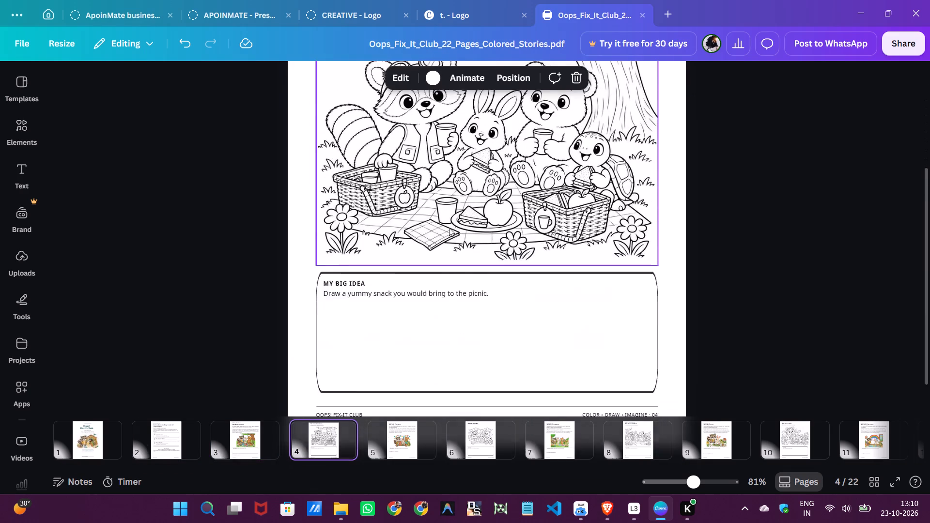
On page 5, lower "Turn the page to color this adventure!" midway between the Think with Pip box and footer line, with 0.909 gaps.
left_click(412, 436)
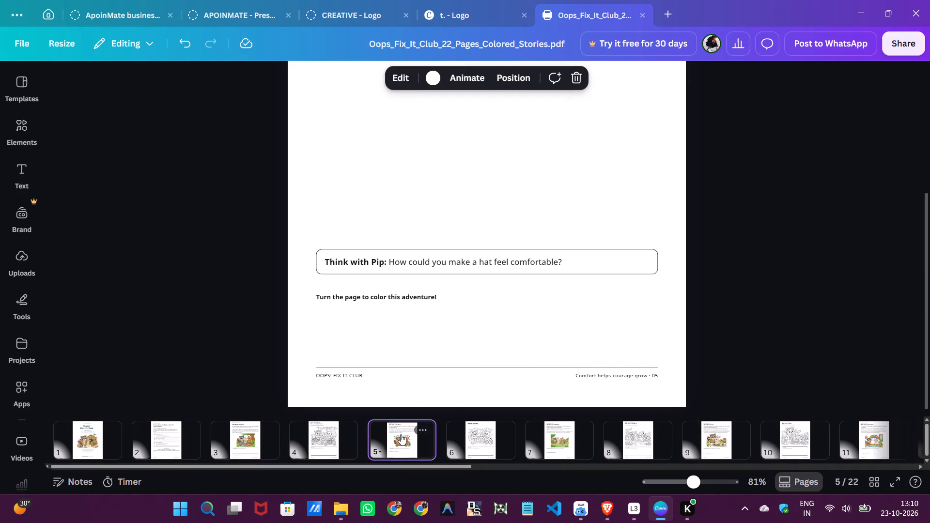
left_click(343, 296)
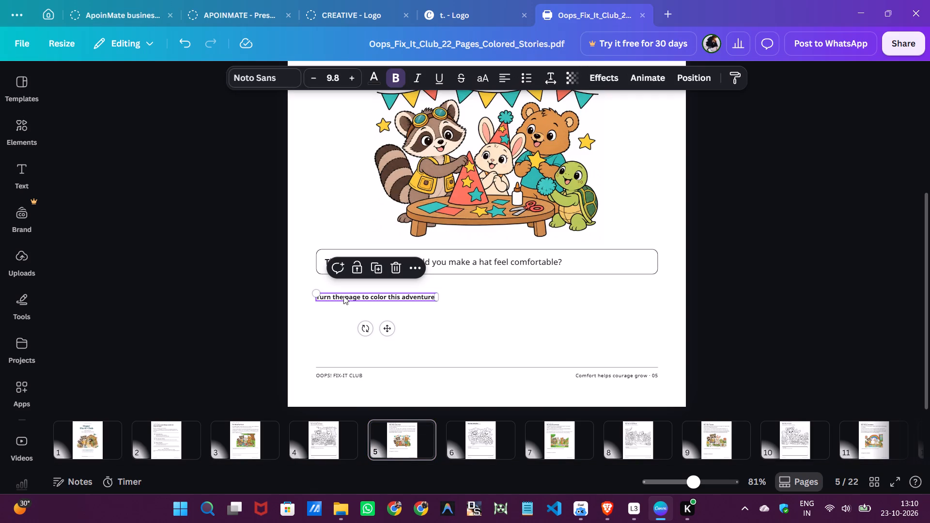
key("Down")
key("Down")
key("Down")
key("Down")
key("Down")
key("Down")
key("Down")
key("Down")
key("Down")
key("Down")
key("Down")
key("Down")
key("Up")
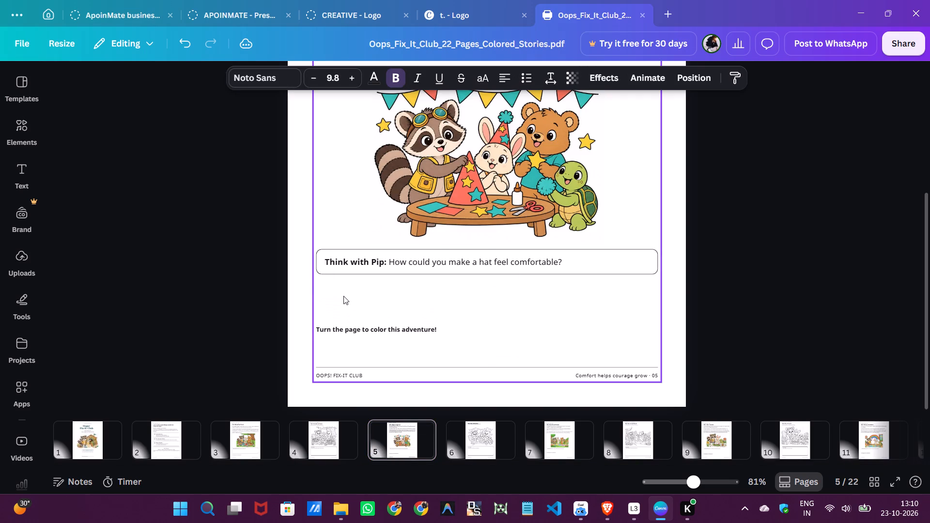
key("Up")
key("Up")
key("Up")
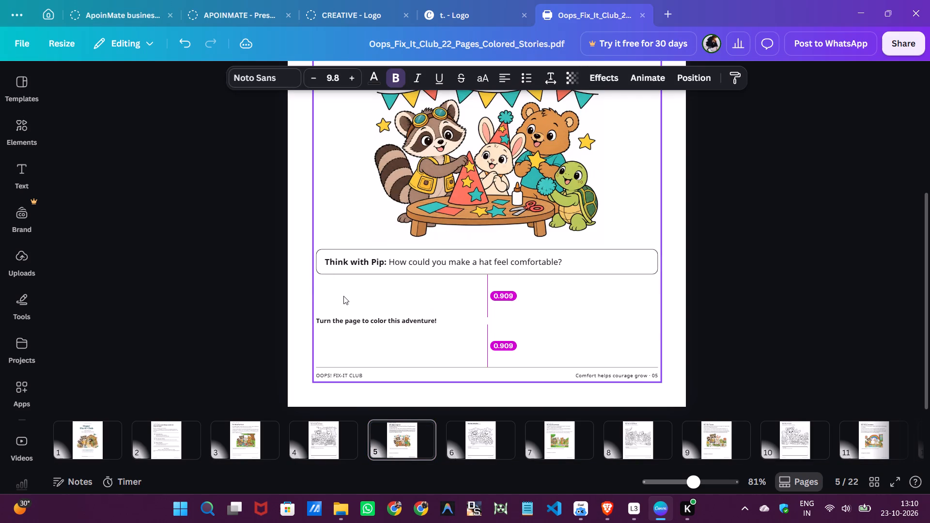
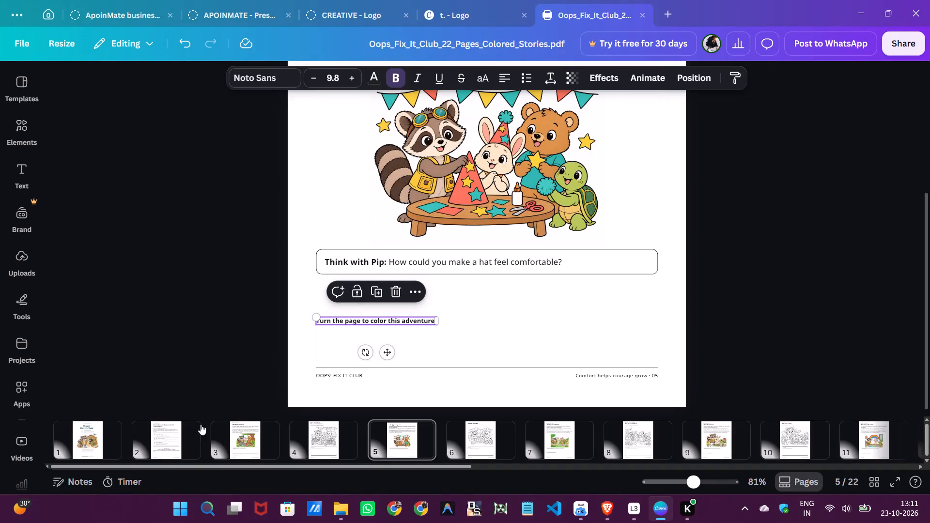
On page 3, shorten the Think with Pip box from its bottom edge to fit its single line of text.
left_click(241, 446)
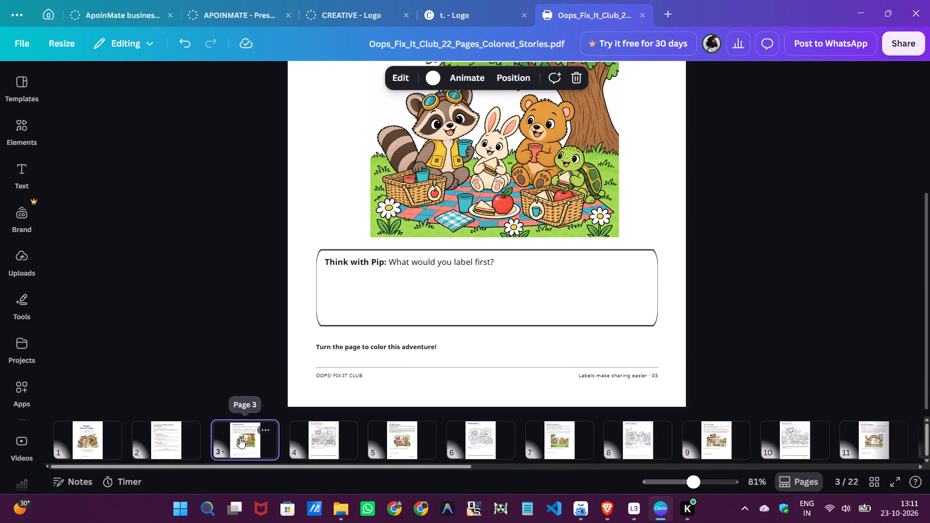
left_click(464, 316)
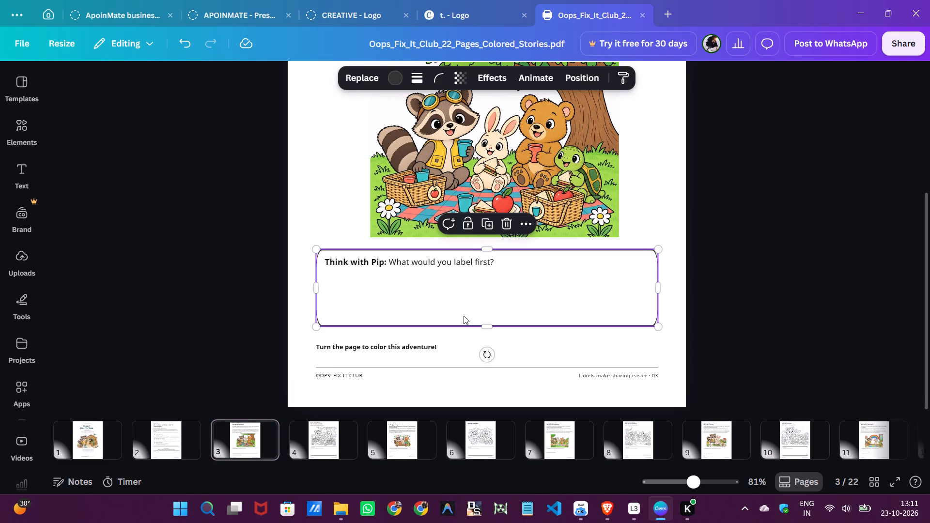
left_click_drag(487, 325, 480, 272)
left_click(183, 333)
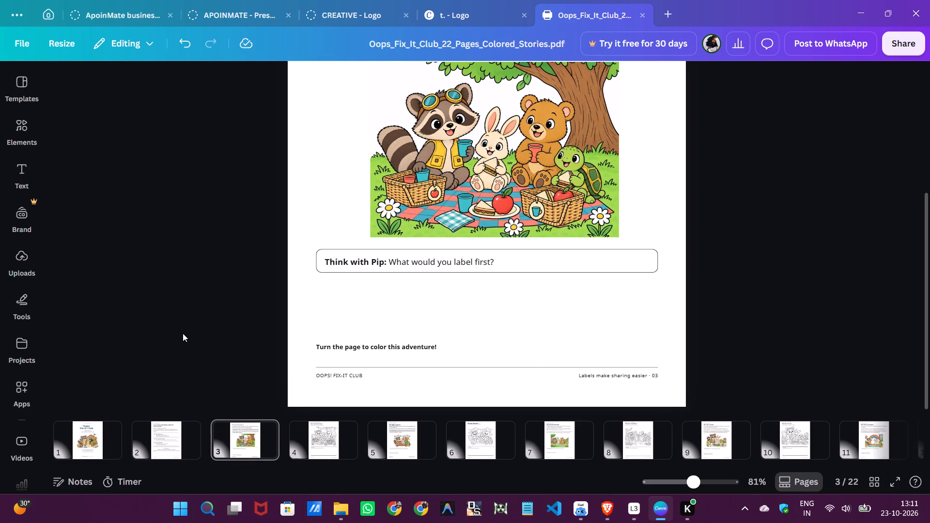
Compare with page 5 and raise page 3's "Turn the page to color this adventure!" midway between box and footer line, with 0.928 gaps.
left_click(335, 449)
left_click(394, 444)
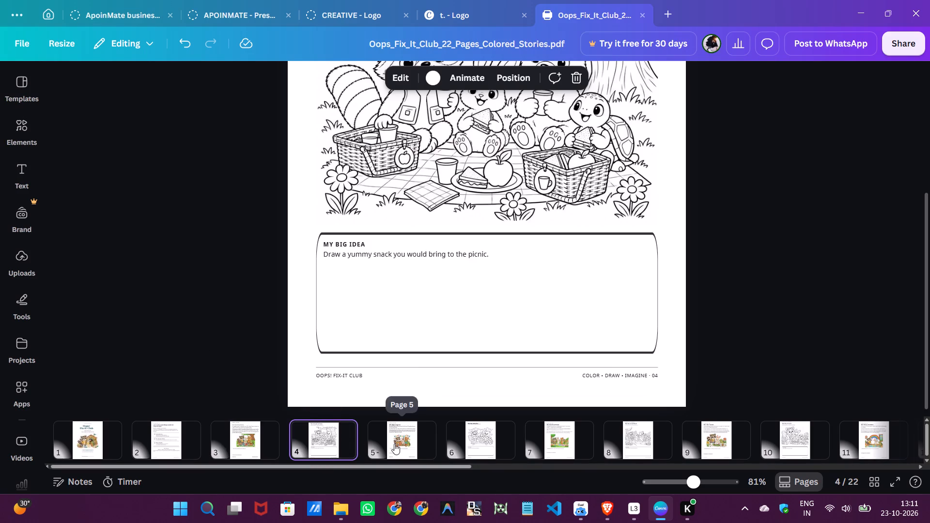
left_click(253, 446)
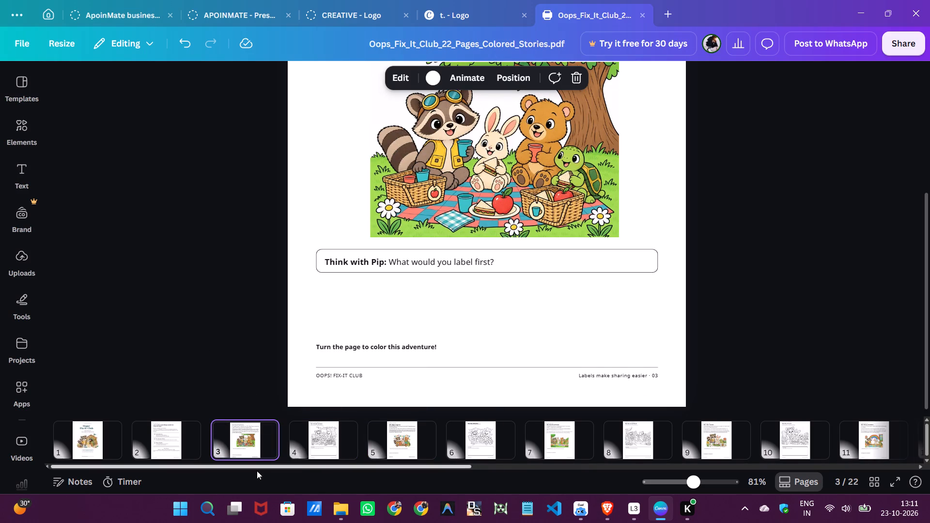
left_click(325, 441)
left_click(244, 438)
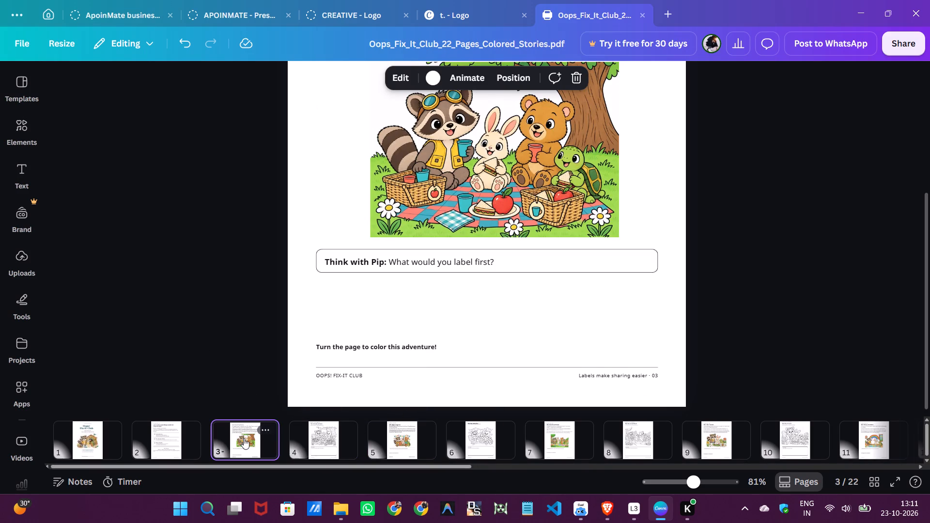
left_click(418, 440)
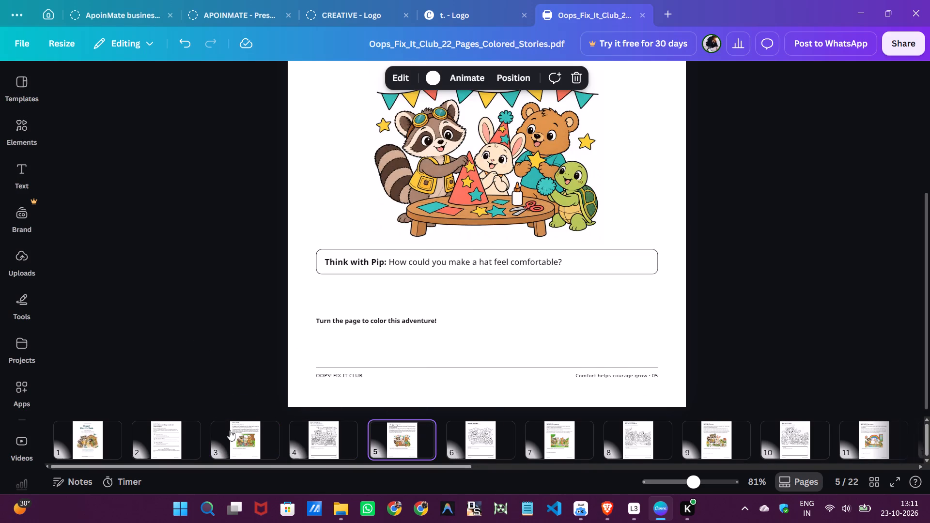
left_click(230, 430)
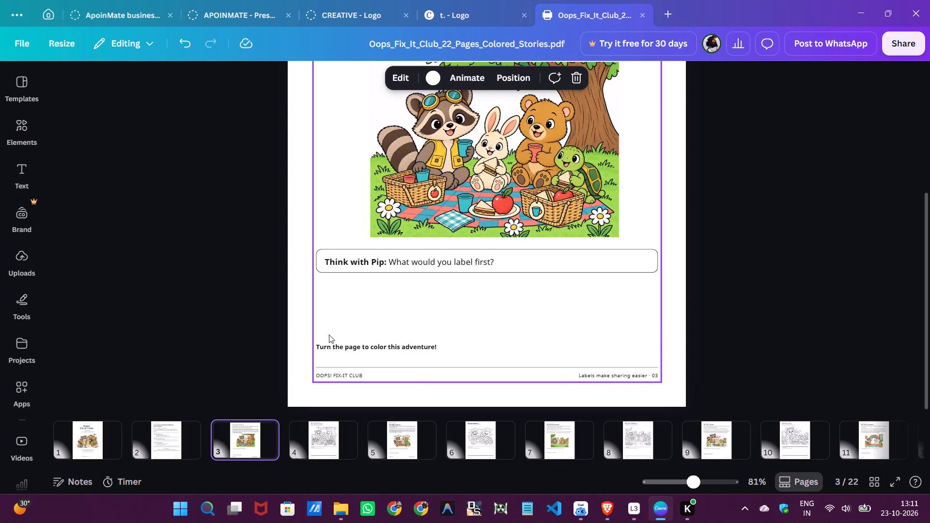
left_click(356, 350)
key("Up")
key("Up")
key("Up")
key("Up")
key("Up")
key("Up")
key("Up")
key("Up")
key("Up")
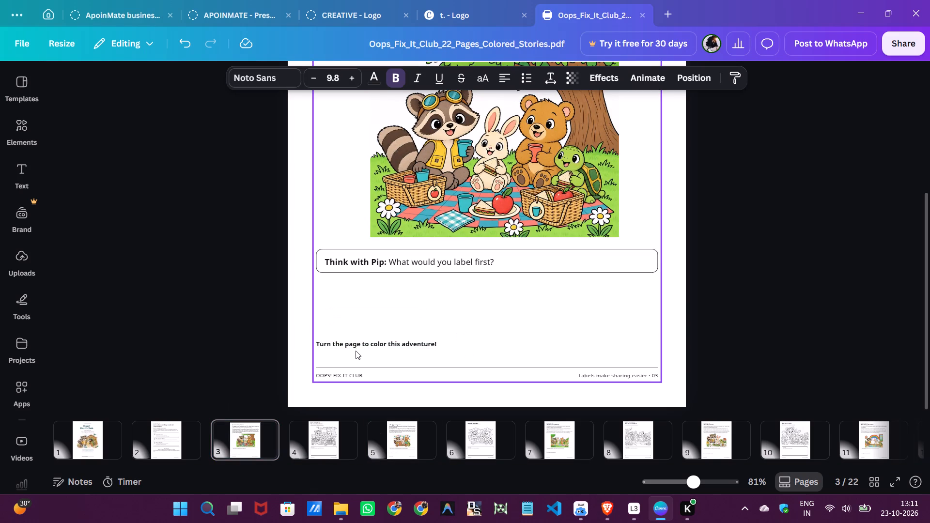
key("Up")
key("Down")
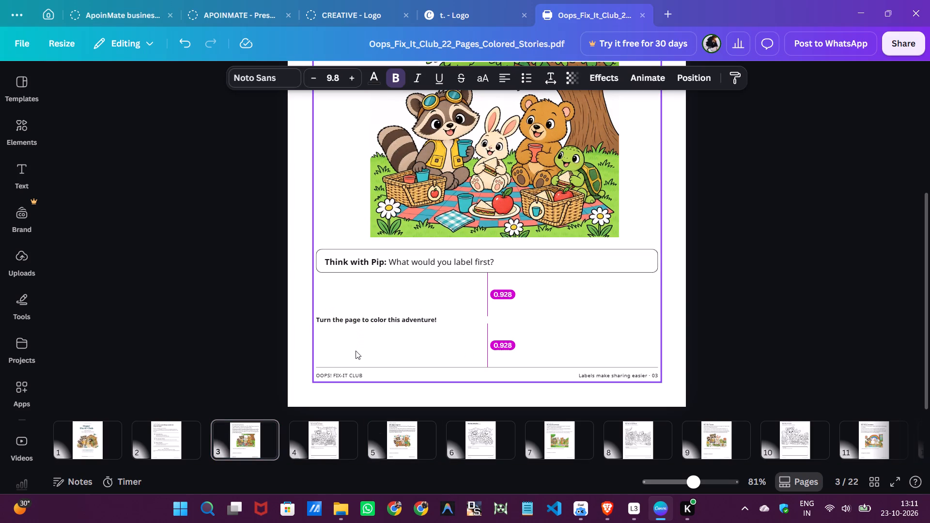
left_click(203, 346)
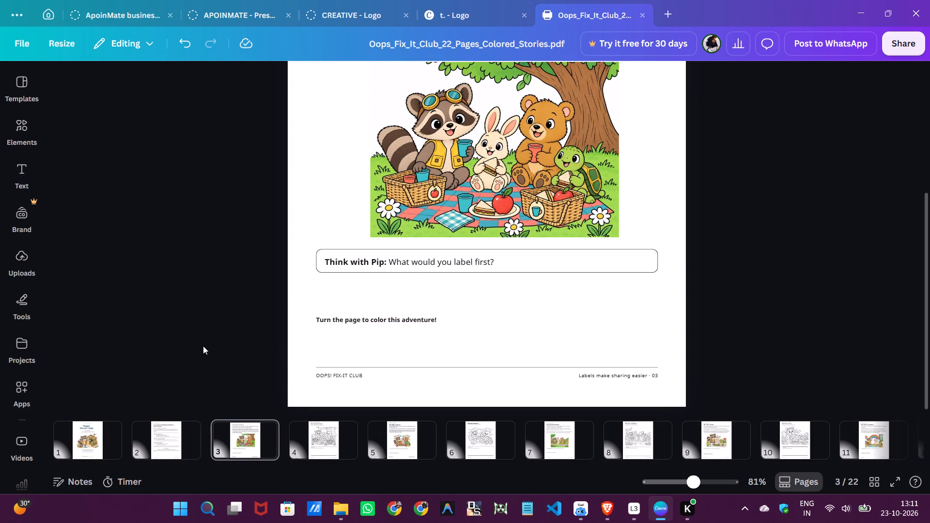
Replace page 5's "Turn the page to color this adventure!" line with a copy of the repositioned line from page 3.
right_click(339, 321)
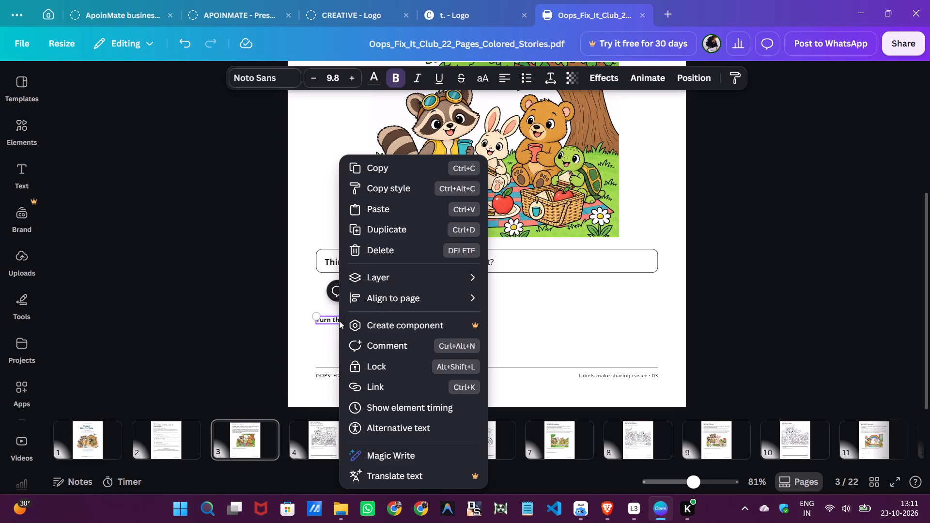
left_click(379, 162)
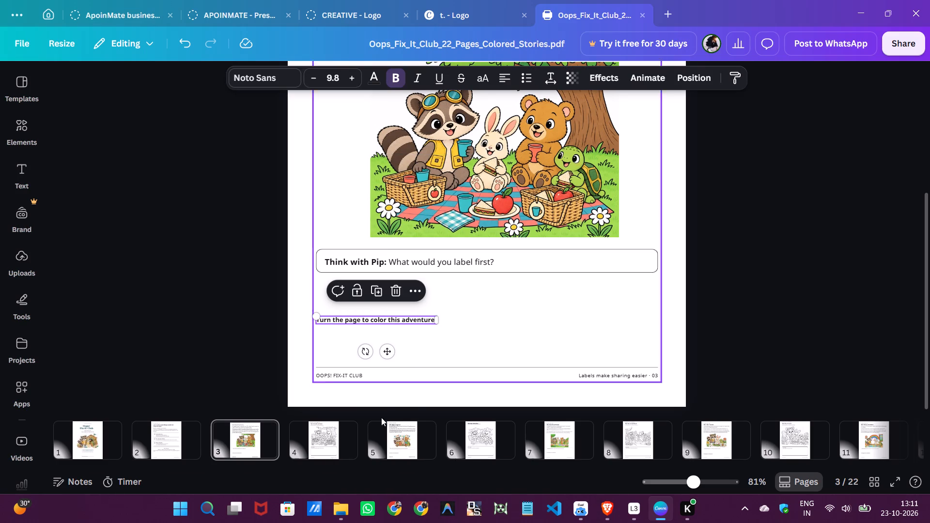
left_click(400, 444)
left_click(375, 322)
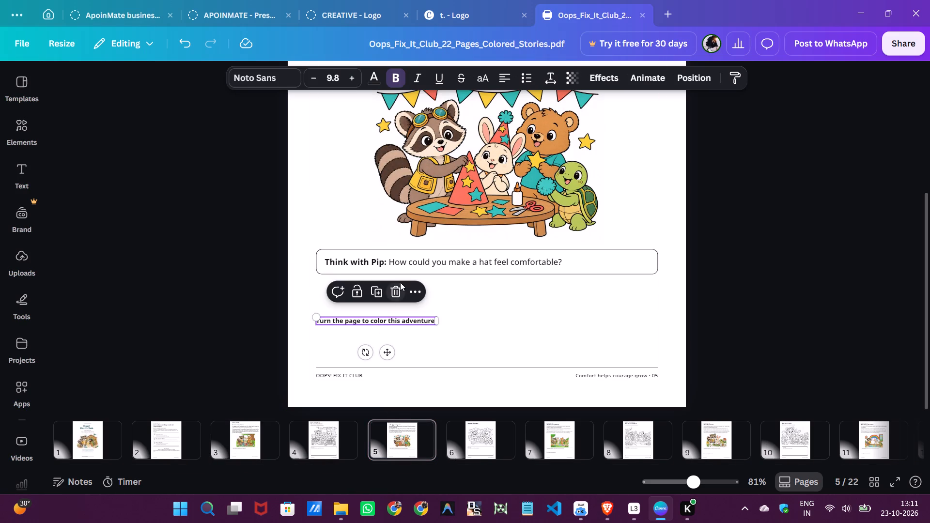
left_click(395, 290)
right_click(339, 308)
left_click(381, 228)
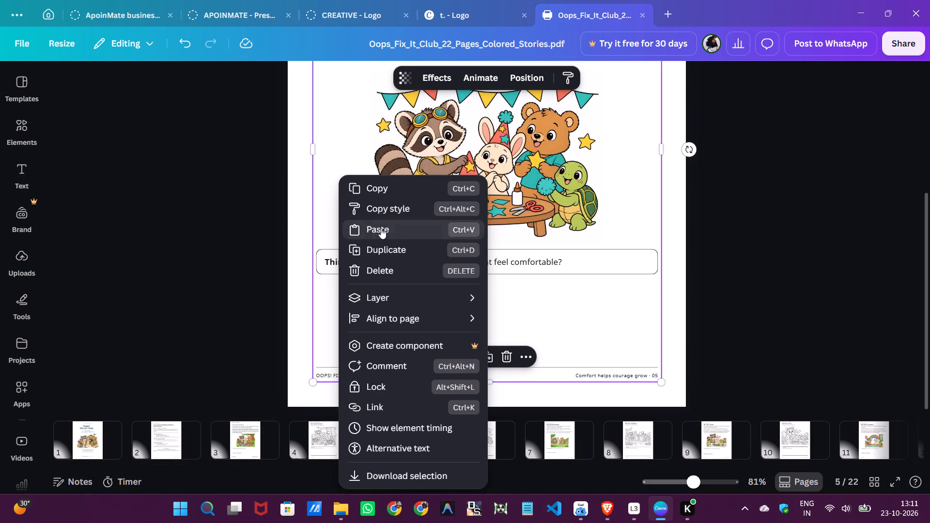
left_click(258, 365)
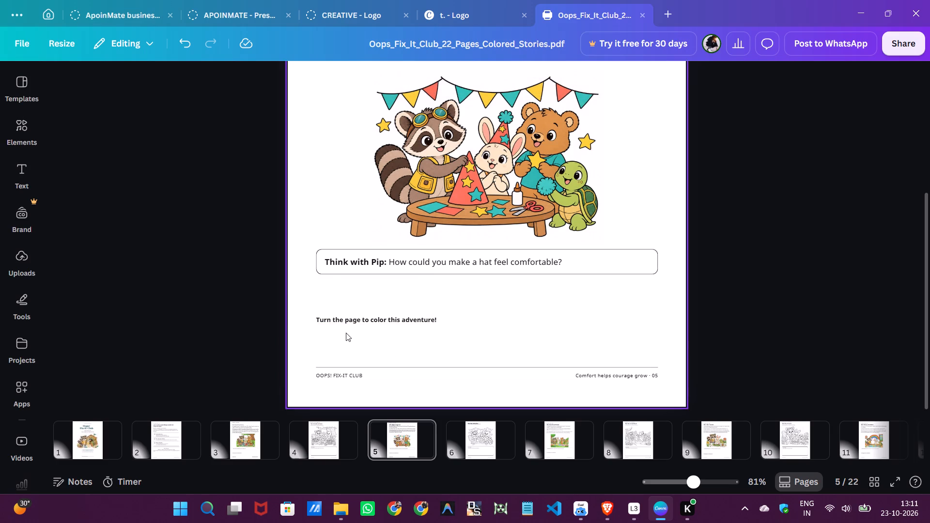
Nudge page 5's "Turn the page to color this adventure!" line slightly left to the vertical alignment guide.
left_click(346, 323)
key("Left")
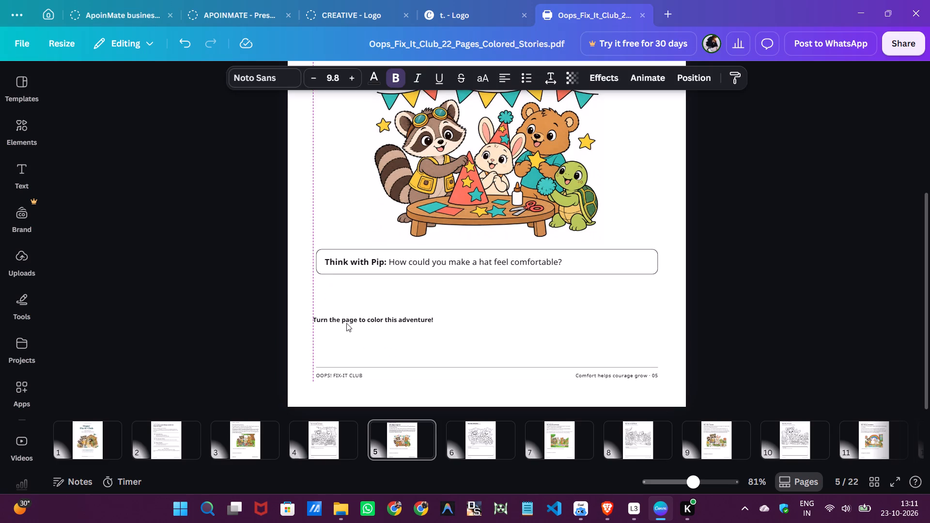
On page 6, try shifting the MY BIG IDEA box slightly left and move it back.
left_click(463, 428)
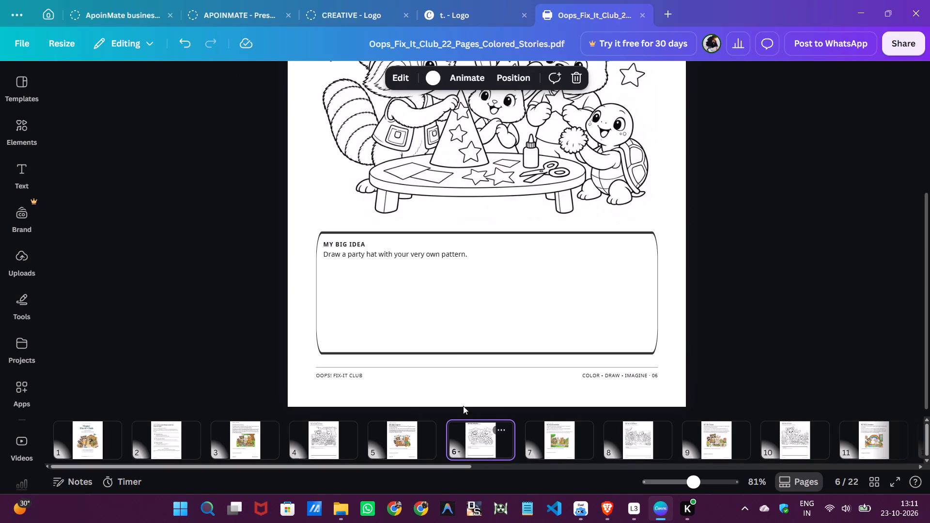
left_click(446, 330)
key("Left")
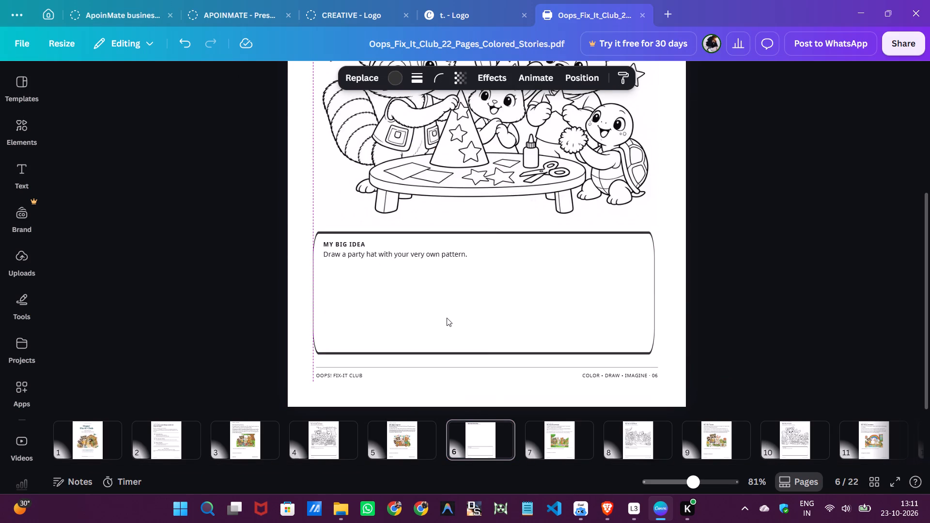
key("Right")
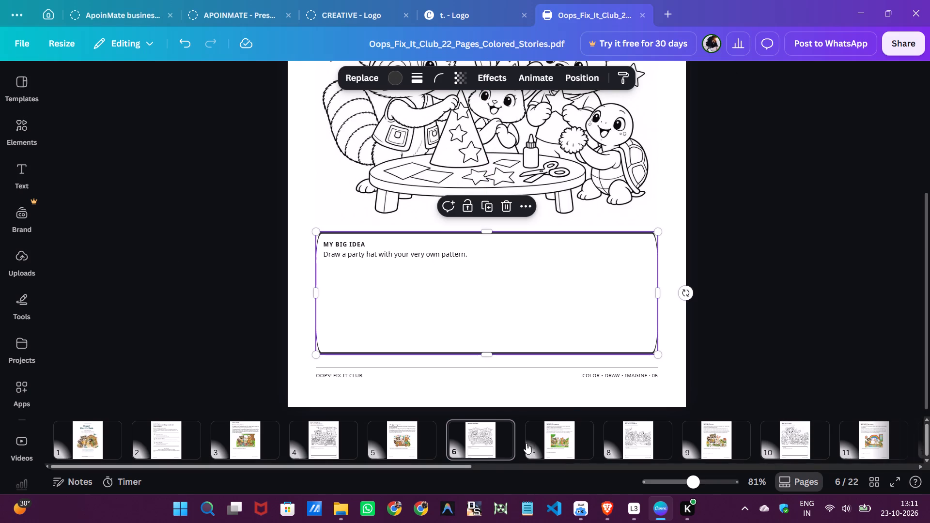
Replace page 7's "Turn the page to color this adventure!" line with the copied line from page 3.
left_click(563, 442)
left_click(339, 312)
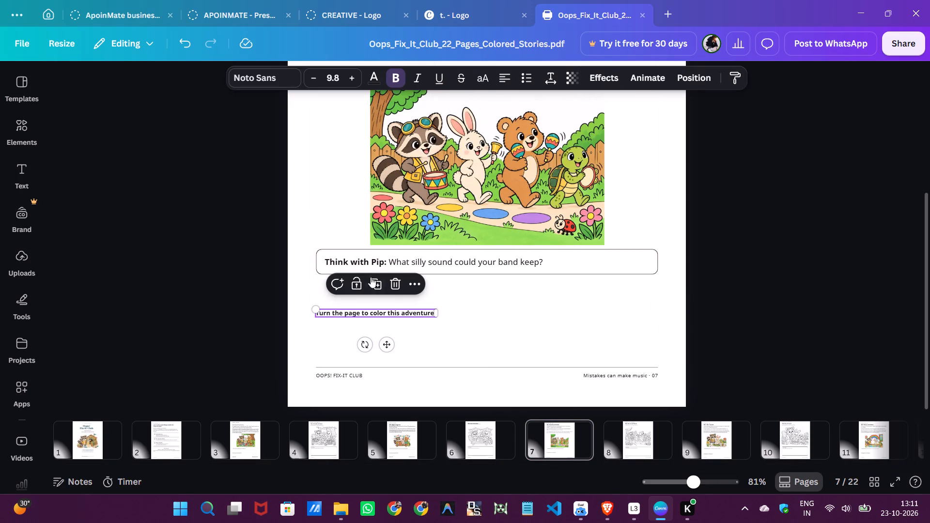
left_click(387, 282)
left_click(368, 321)
right_click(368, 321)
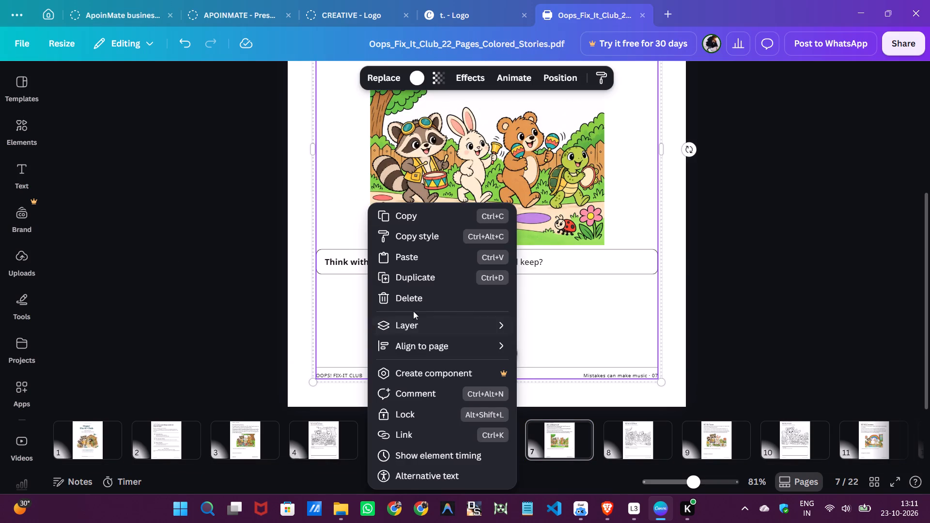
left_click(421, 254)
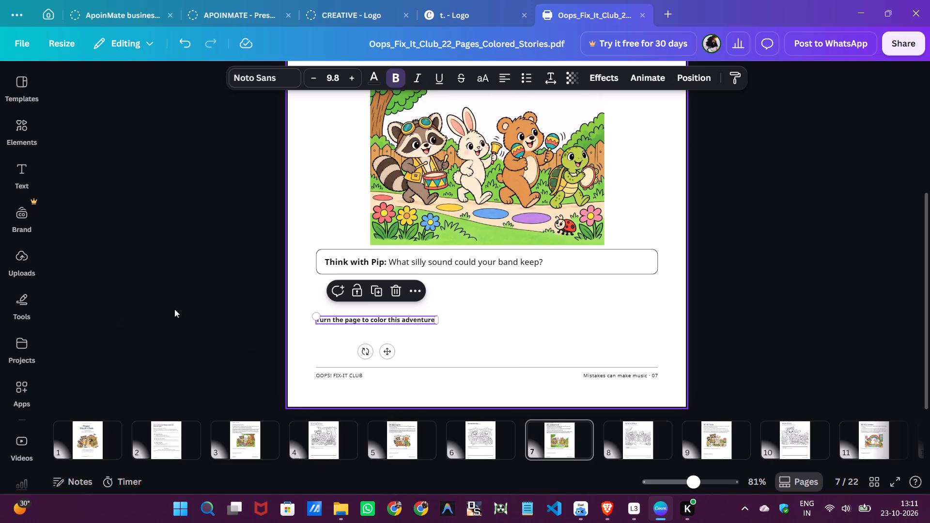
left_click(187, 328)
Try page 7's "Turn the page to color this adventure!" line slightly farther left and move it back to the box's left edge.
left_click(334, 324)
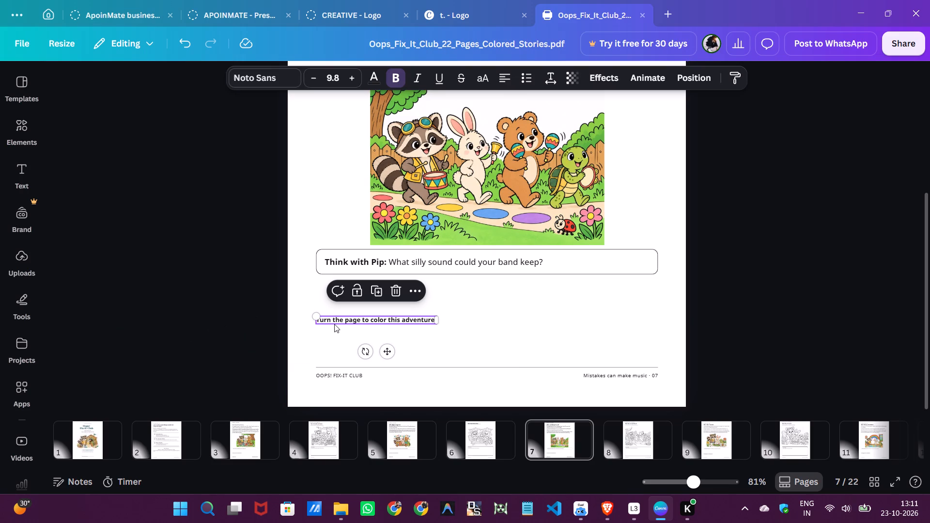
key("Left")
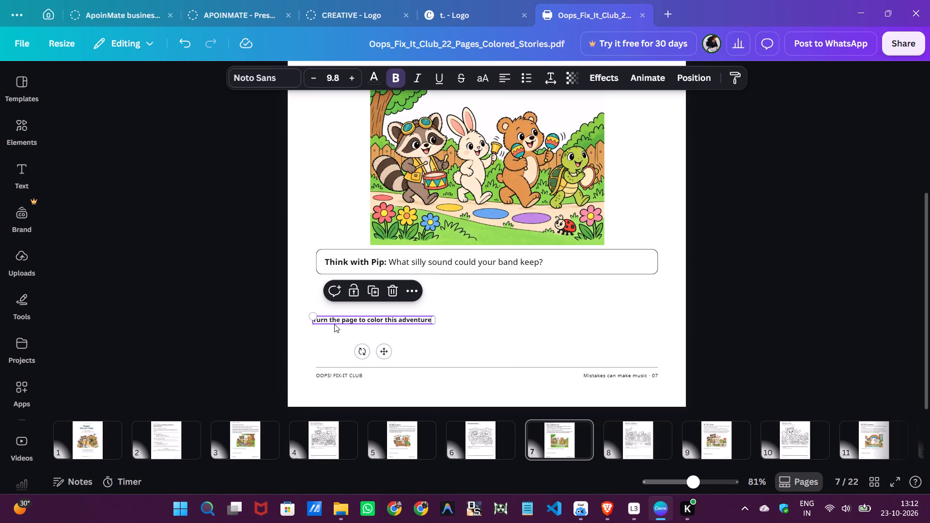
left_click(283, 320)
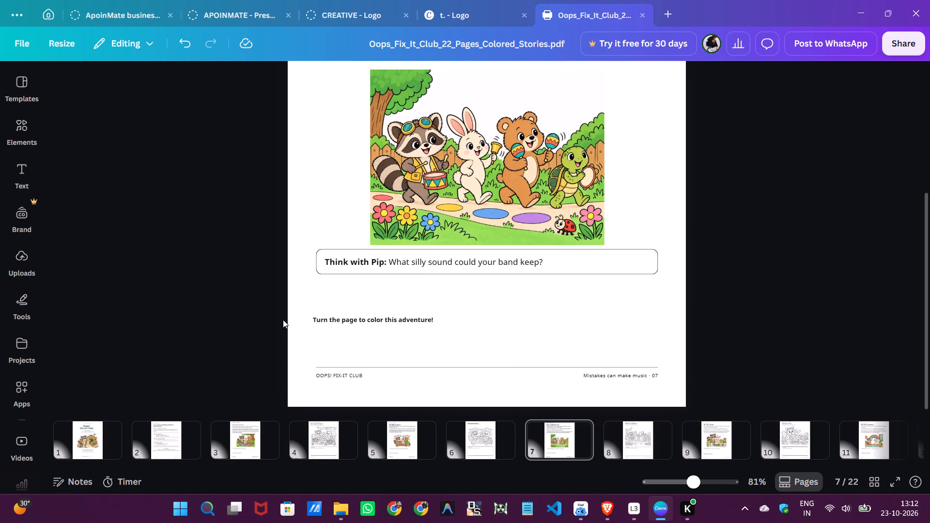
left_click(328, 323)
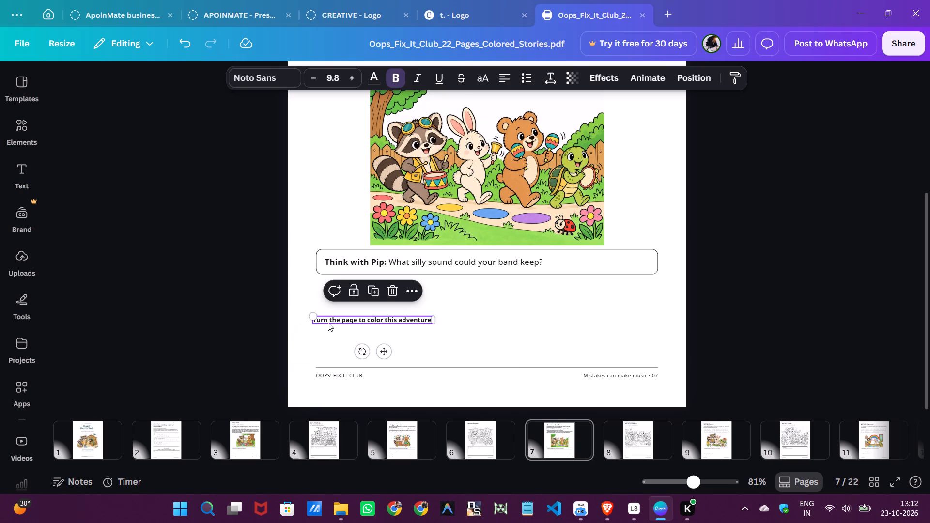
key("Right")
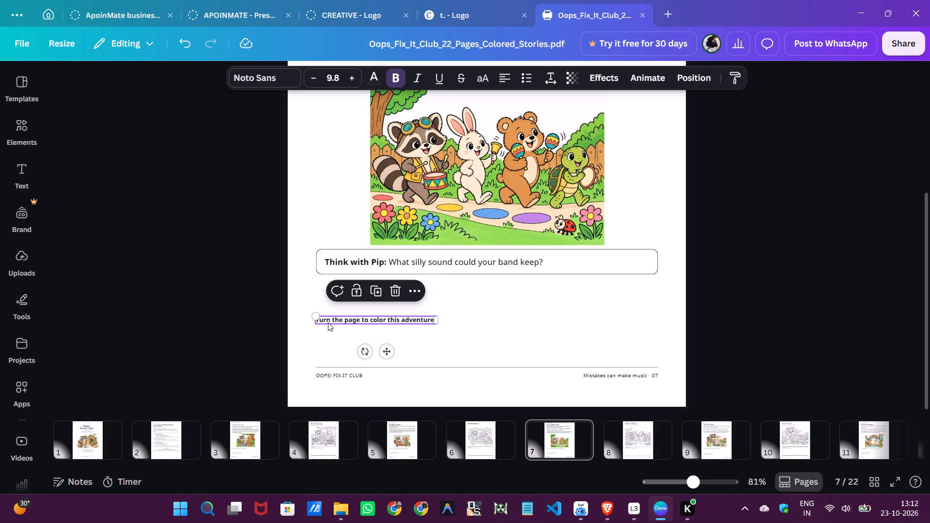
On page 8, nudge the MY BIG IDEA box slightly left to line up with the footer line.
scroll(354, 441, "down", 4)
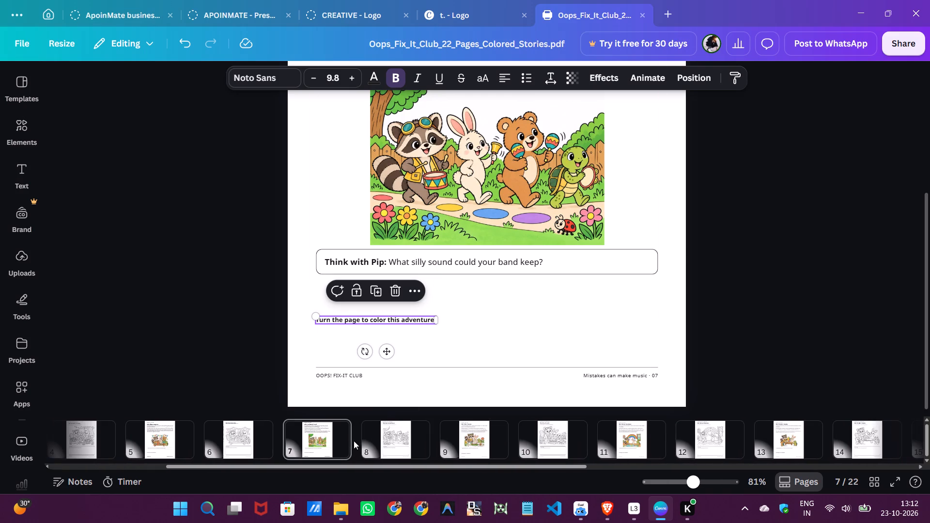
left_click(408, 440)
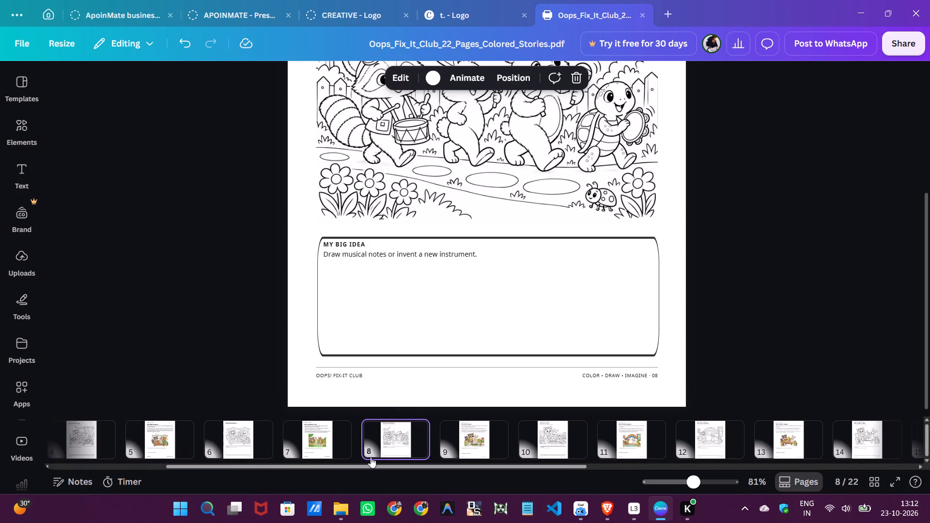
left_click(386, 309)
key("Left")
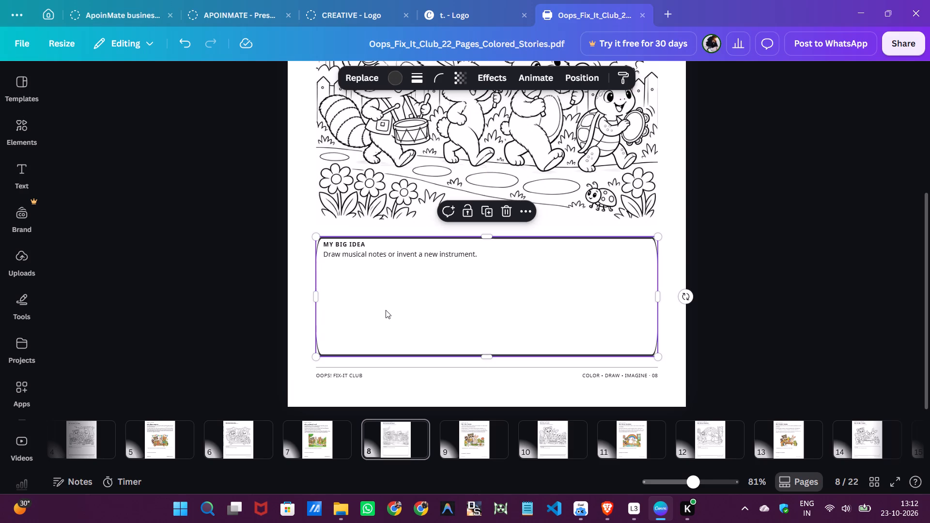
Replace page 9's "Turn the page to color this adventure!" line with the copied line from page 3.
left_click(453, 435)
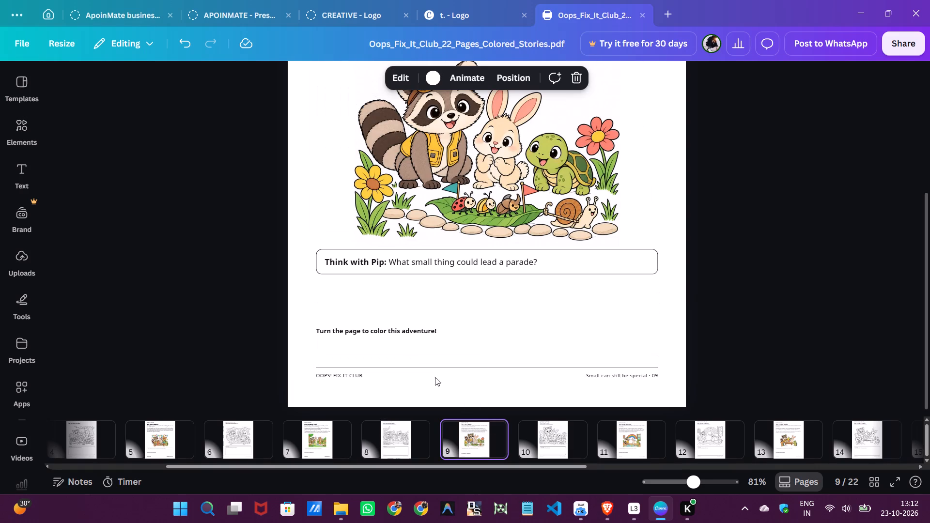
left_click(358, 332)
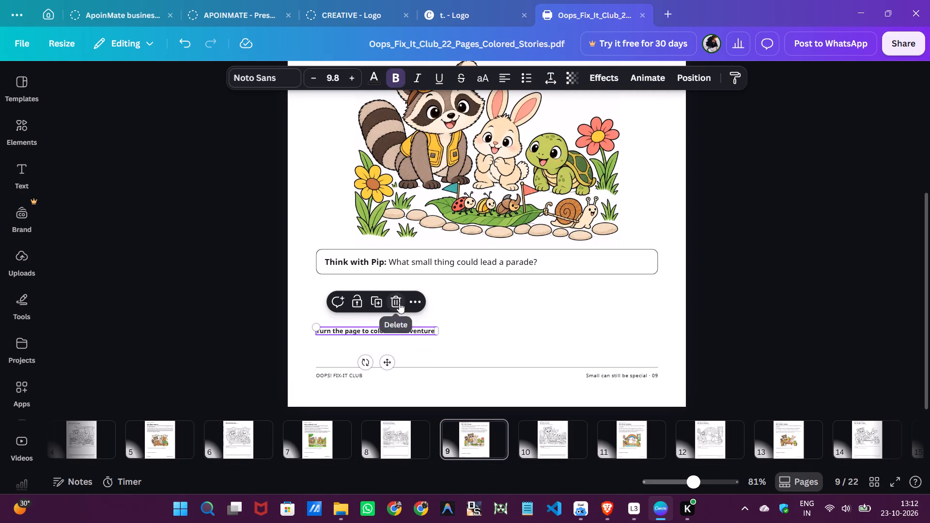
left_click(399, 303)
right_click(360, 312)
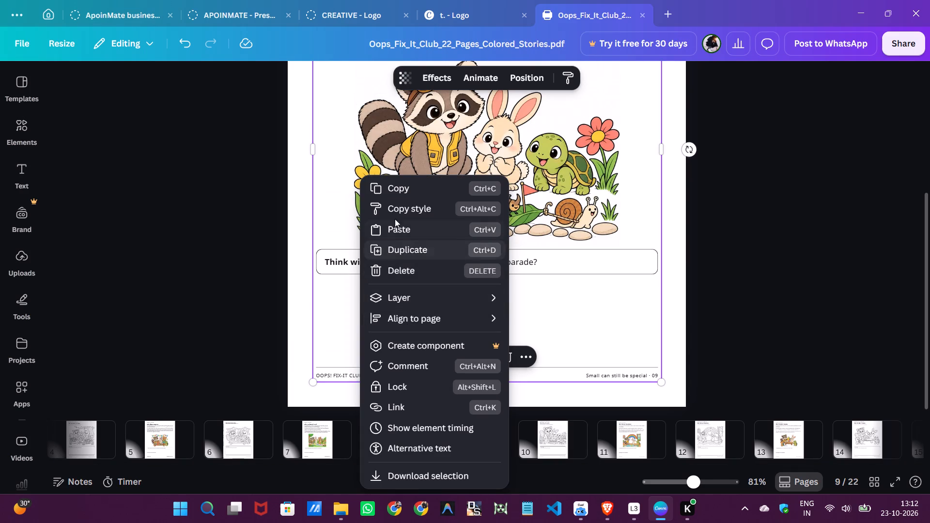
left_click(394, 232)
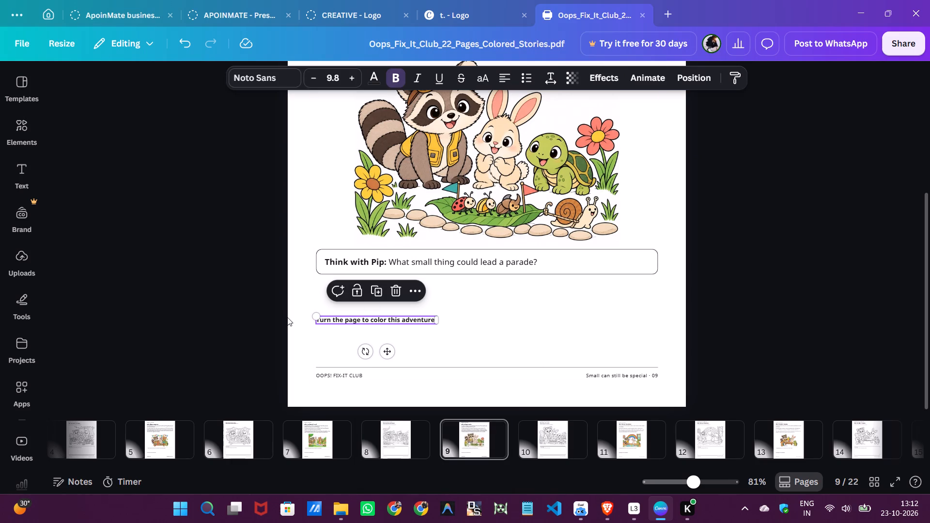
Check the "Turn the page to color this adventure!" line positions and MY BIG IDEA boxes on pages 3 to 8.
left_click(287, 317)
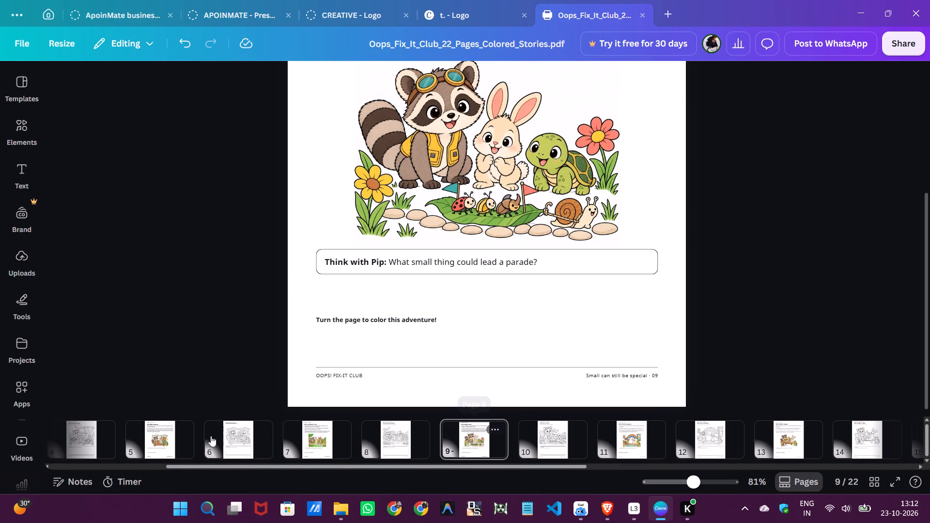
scroll(145, 441, "up", 5)
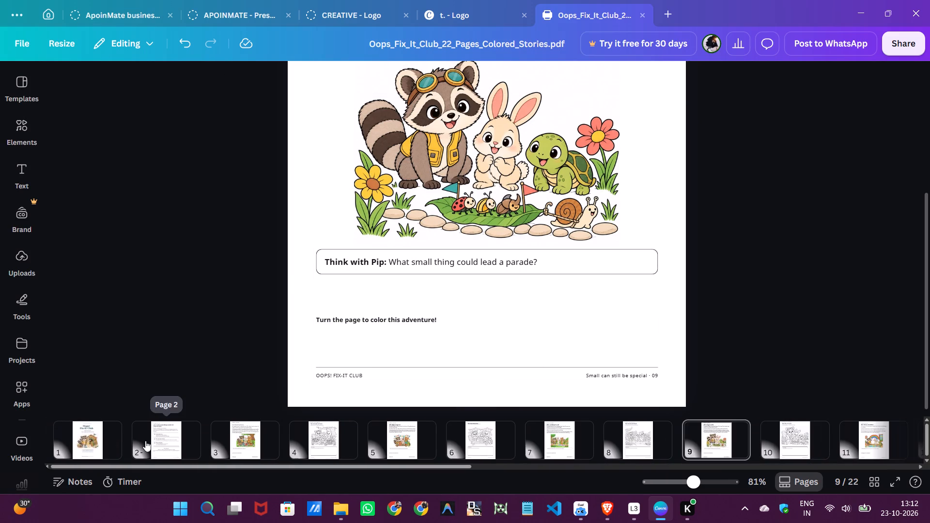
left_click(238, 447)
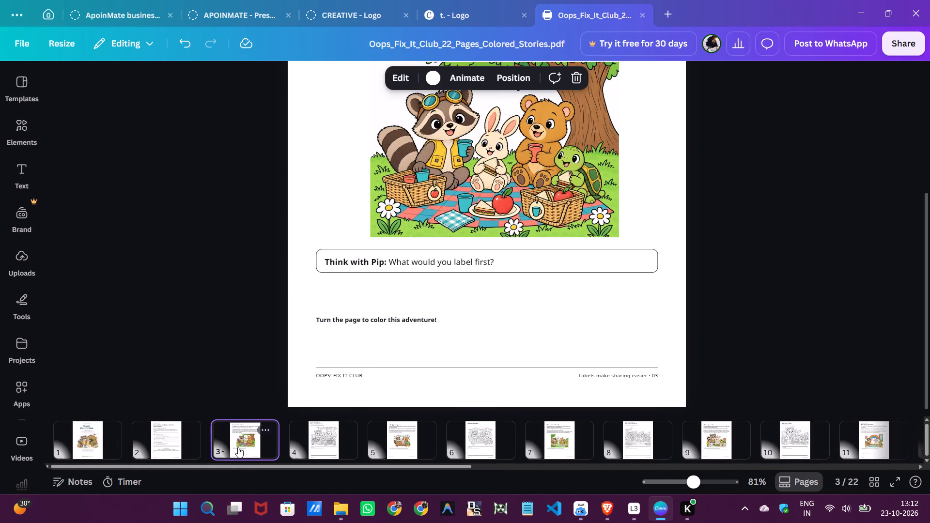
left_click(339, 323)
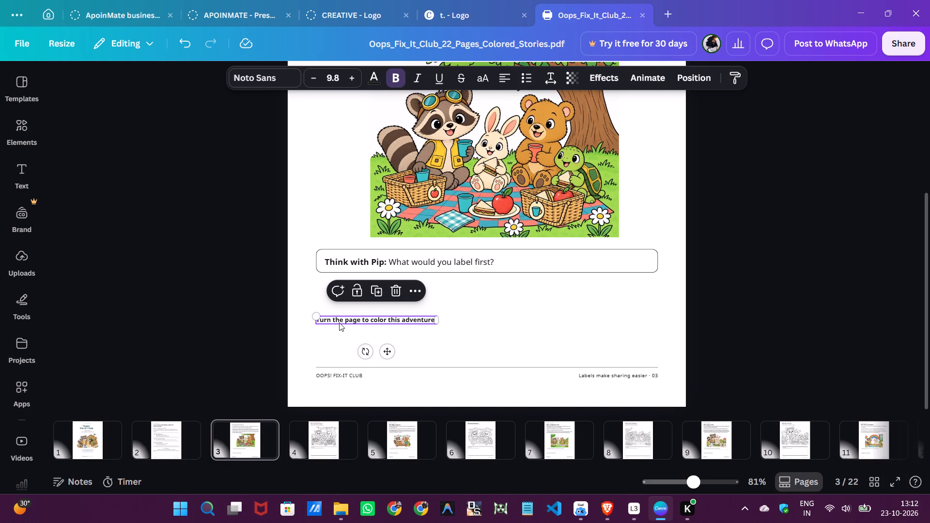
key("Right")
key("Left")
left_click(307, 445)
left_click(414, 446)
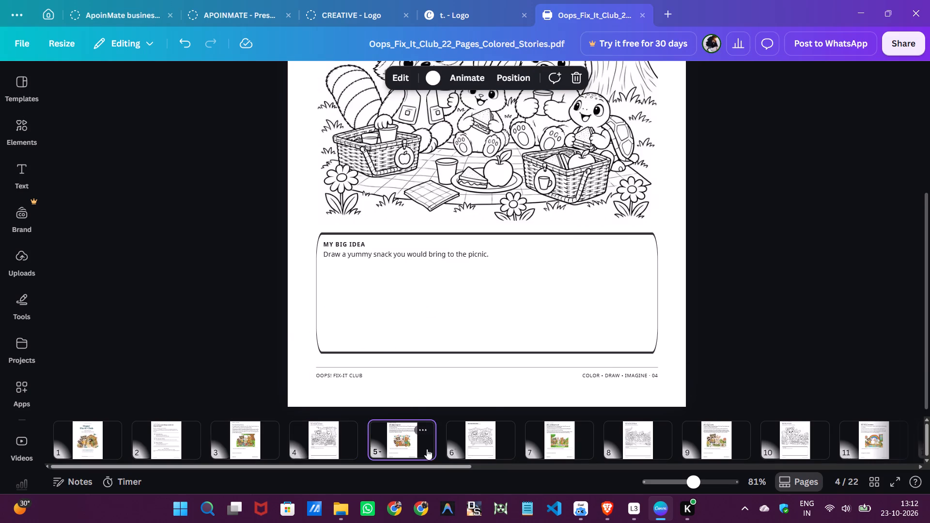
left_click(465, 448)
scroll(385, 447, "down", 3)
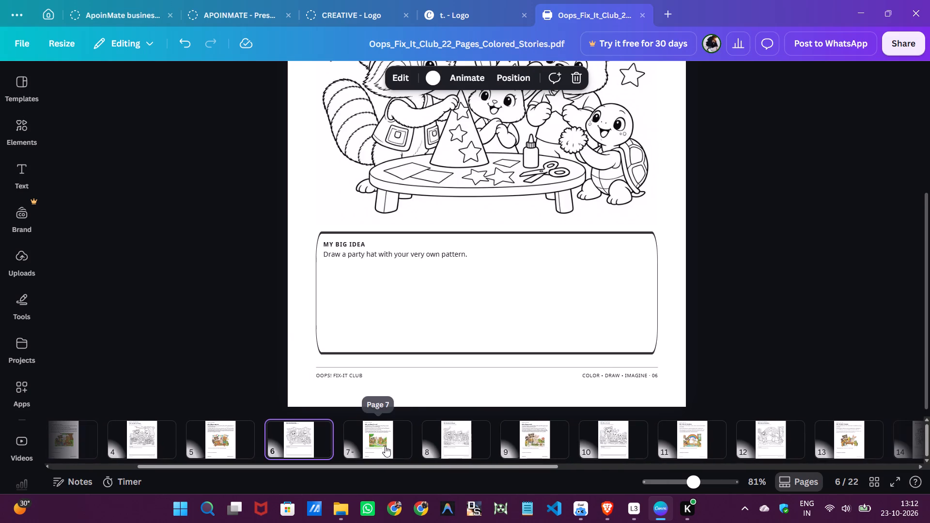
left_click(387, 445)
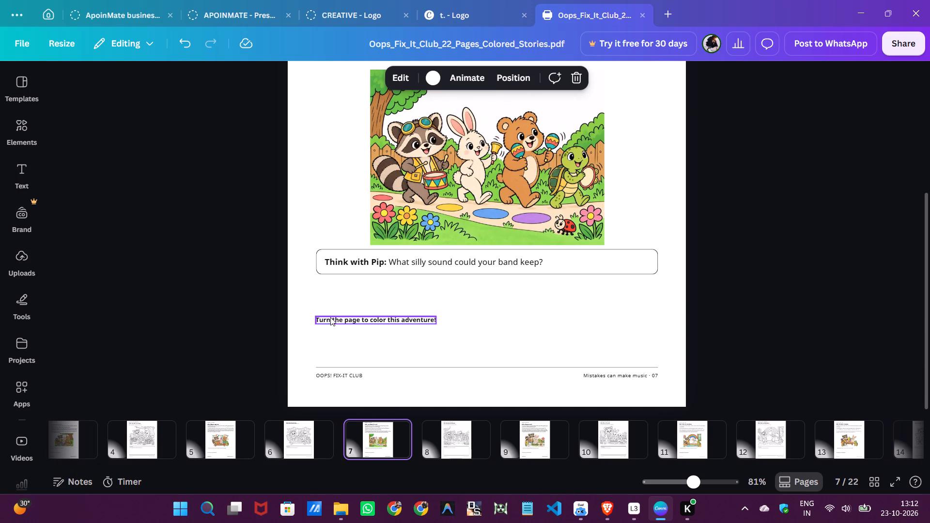
left_click(448, 434)
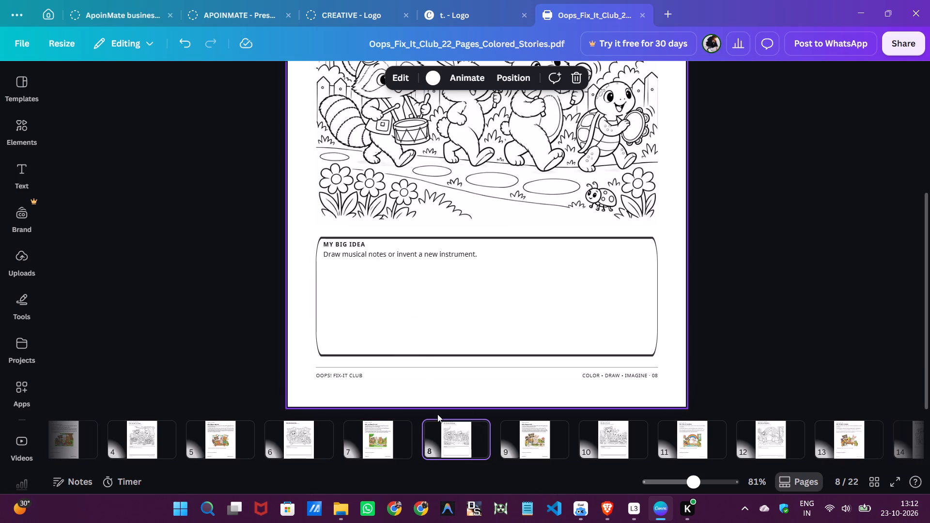
Replace page 9's "Turn the page to color this adventure!" line again with the copied line from page 3.
left_click(514, 439)
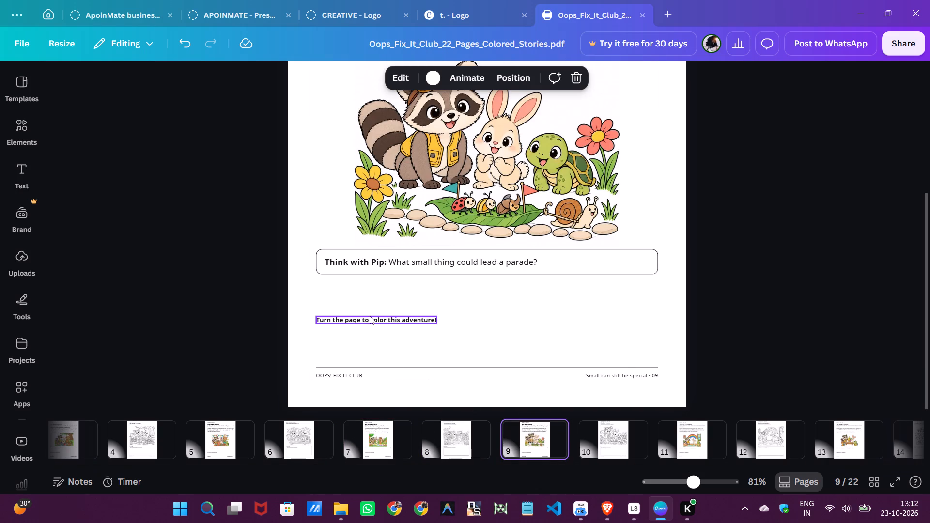
left_click(370, 317)
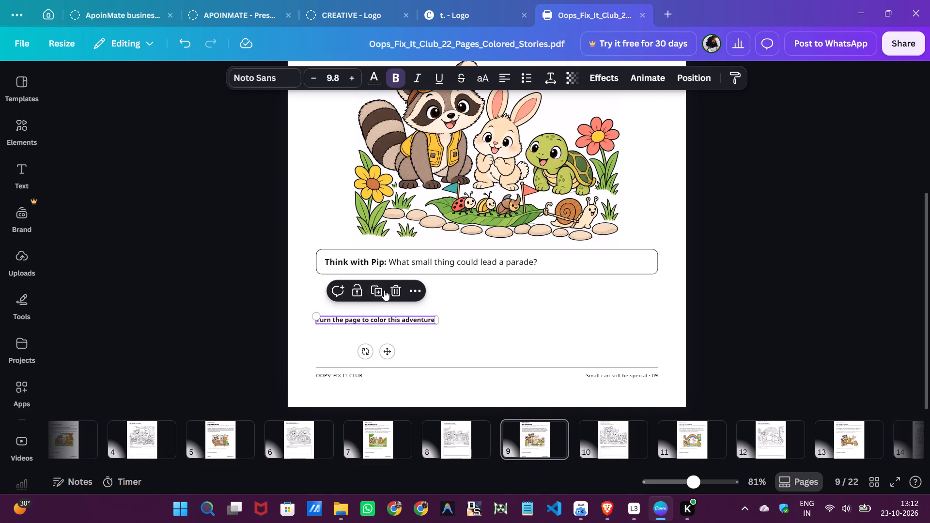
left_click(392, 289)
right_click(374, 323)
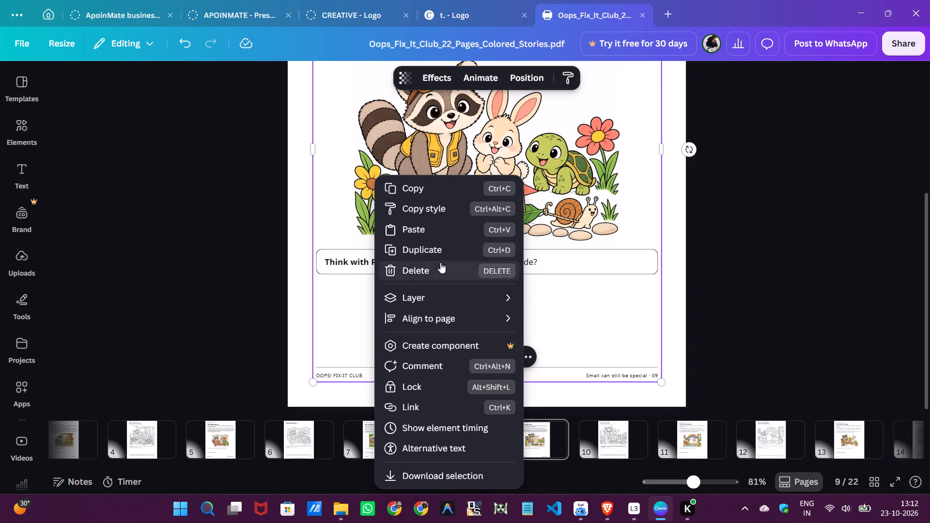
left_click(418, 229)
left_click(296, 348)
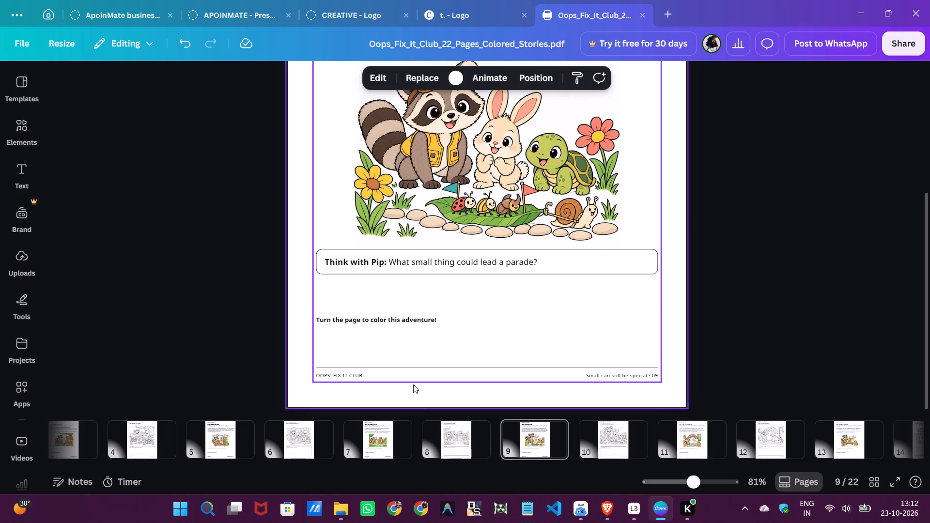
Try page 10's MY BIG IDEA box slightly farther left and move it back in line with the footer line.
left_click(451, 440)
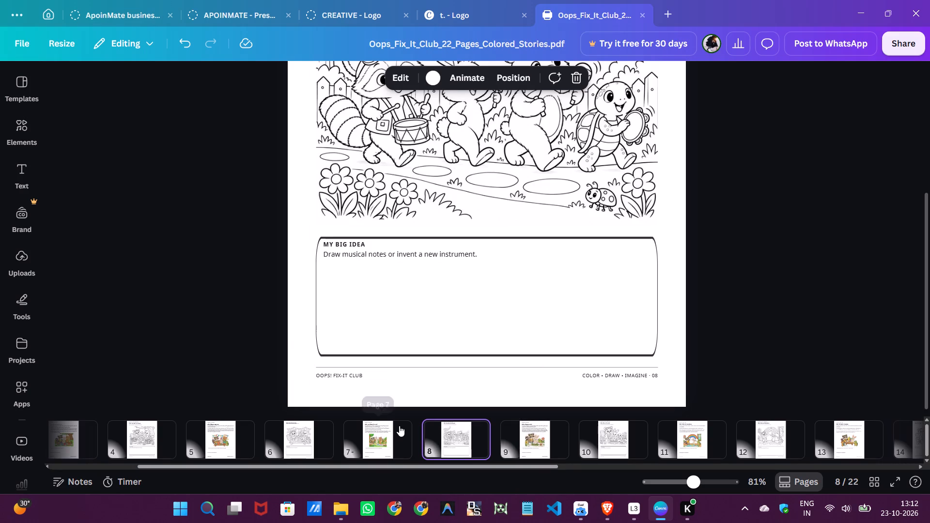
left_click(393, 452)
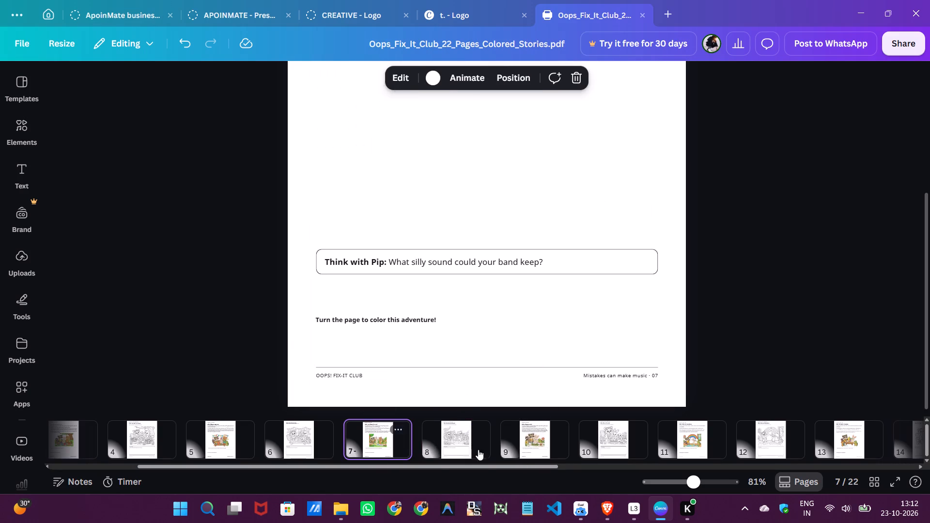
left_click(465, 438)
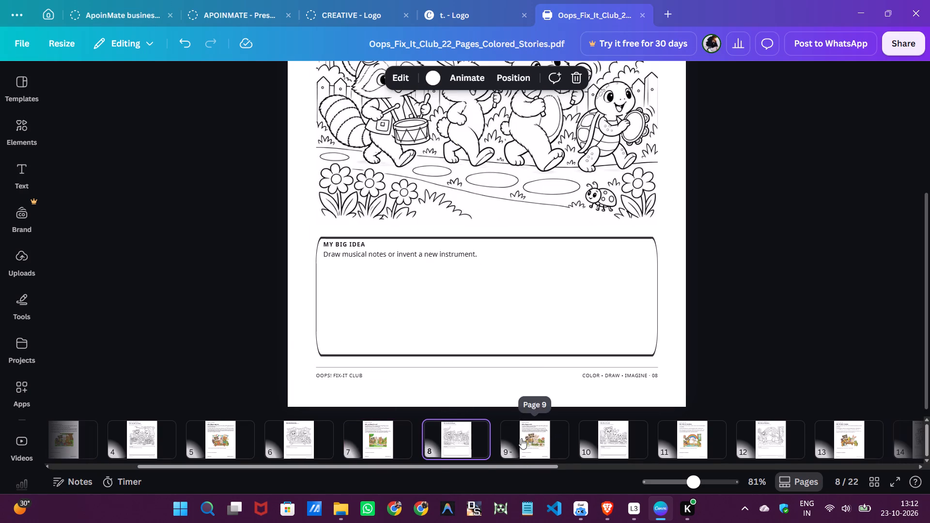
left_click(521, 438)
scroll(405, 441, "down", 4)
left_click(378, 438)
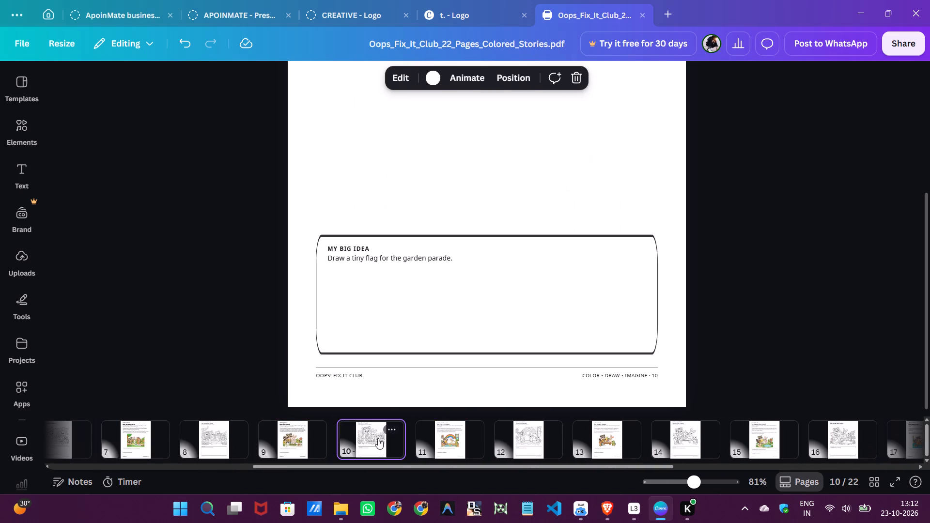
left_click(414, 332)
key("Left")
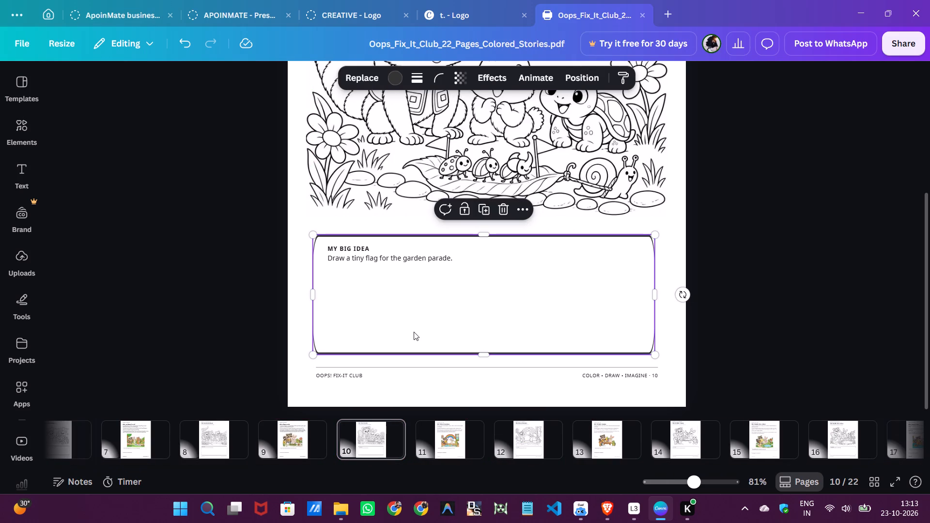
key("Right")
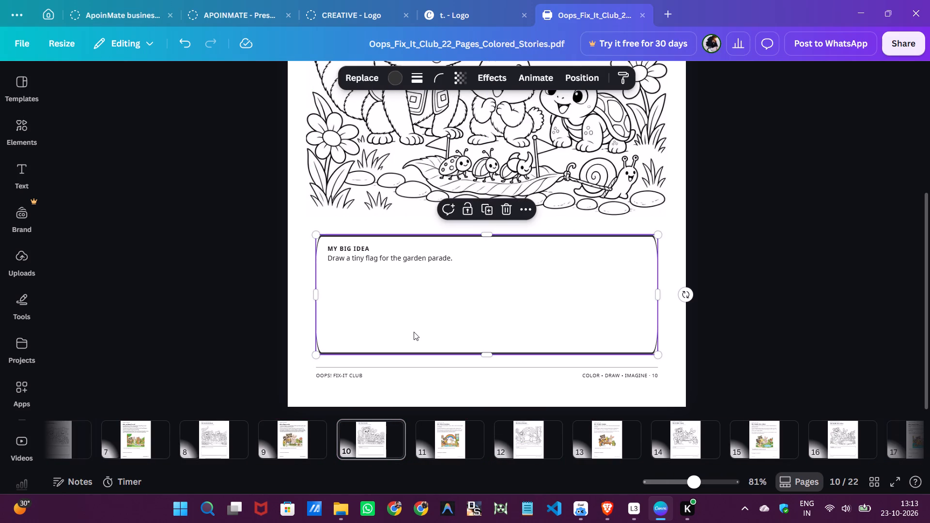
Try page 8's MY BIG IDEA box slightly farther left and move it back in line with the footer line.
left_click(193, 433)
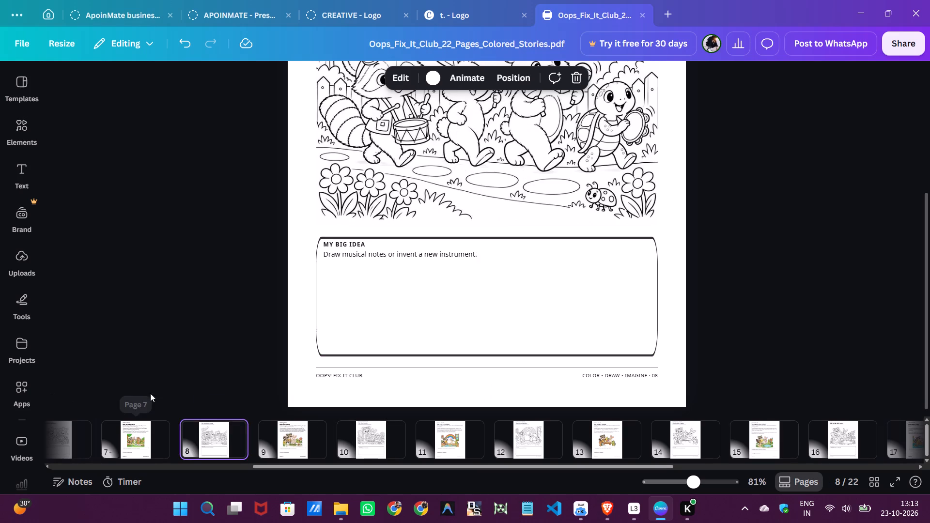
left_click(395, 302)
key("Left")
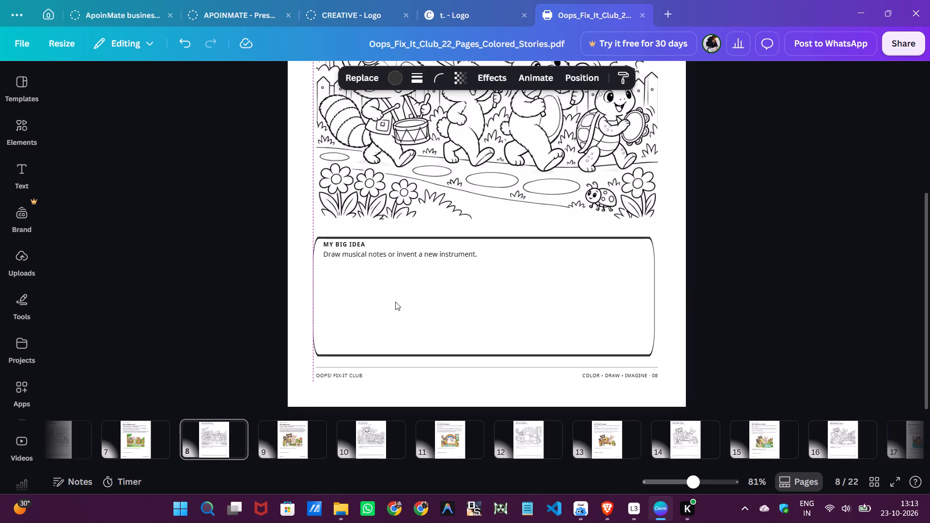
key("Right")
On page 12, nudge the MY BIG IDEA box slightly left to center it on the page.
left_click(512, 444)
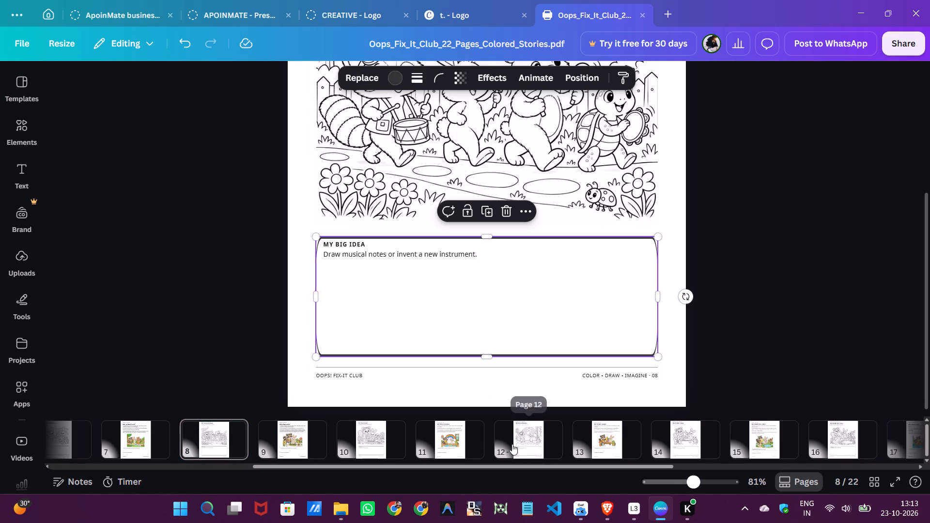
left_click(379, 309)
key("Left")
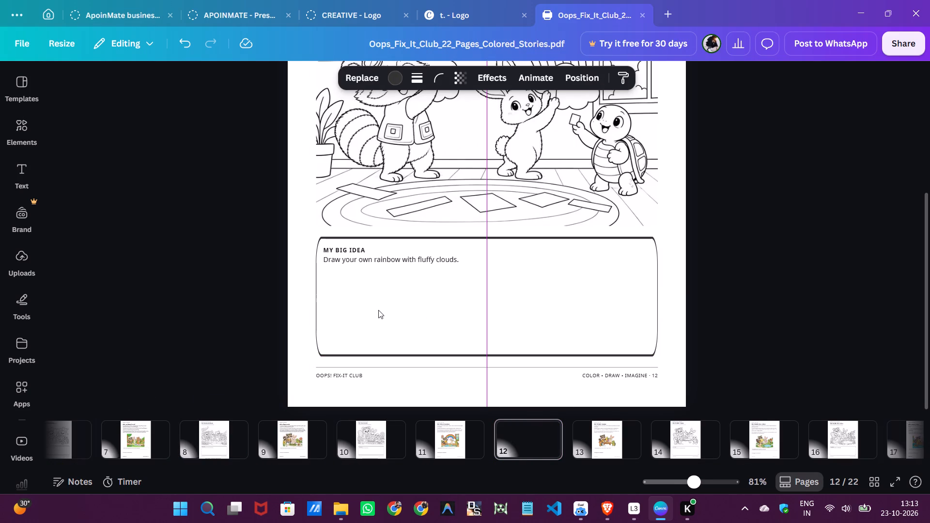
Replace page 11's "Turn the page to color this adventure!" line with the copied line from page 3.
left_click(437, 435)
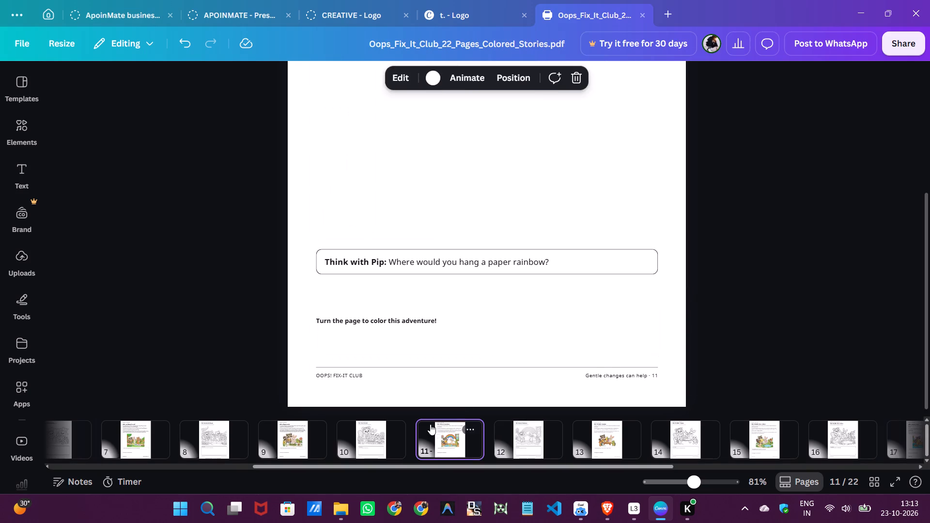
left_click(364, 320)
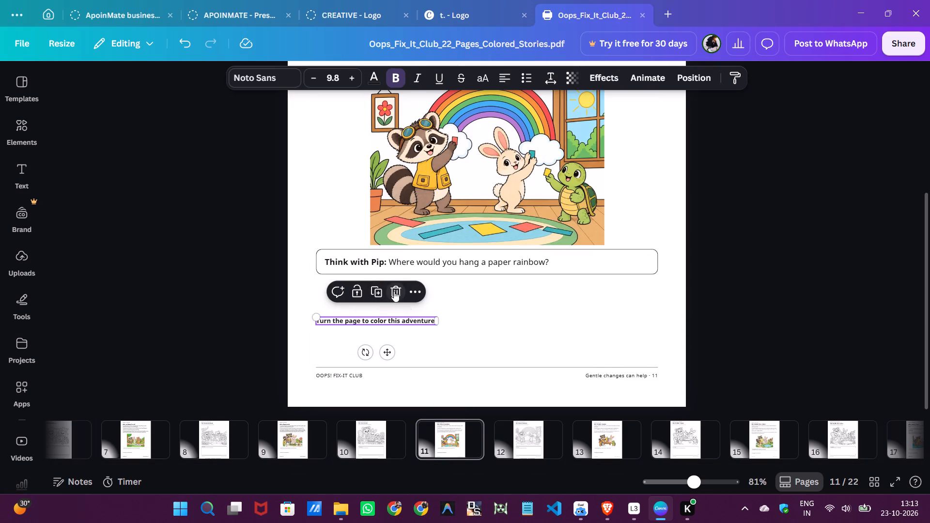
left_click(394, 291)
right_click(343, 315)
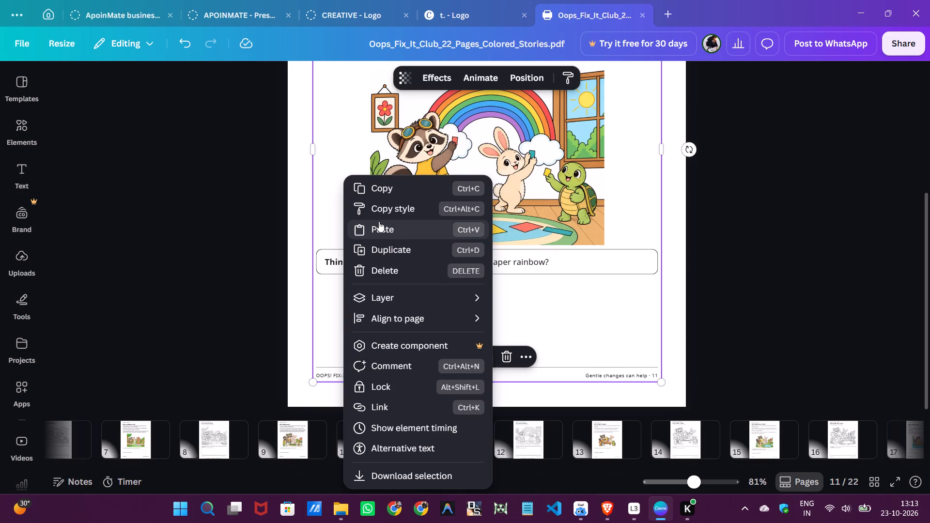
left_click(379, 222)
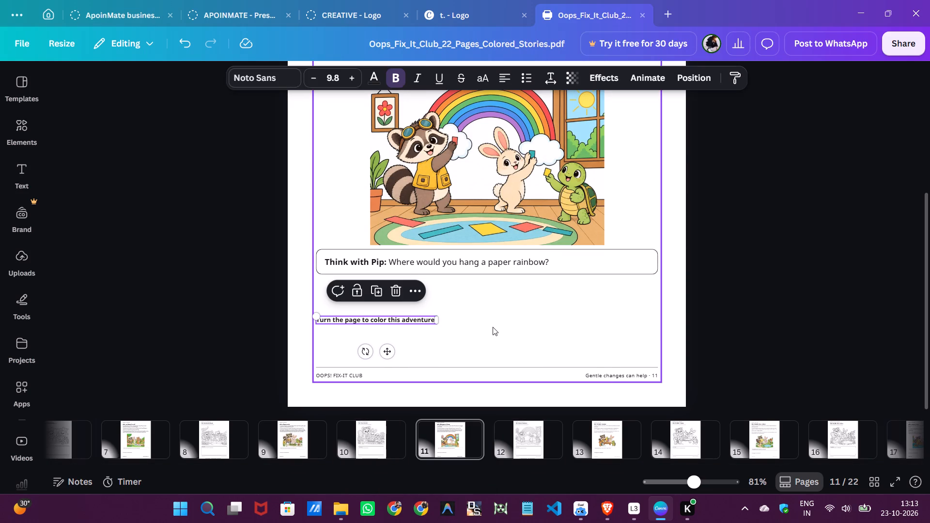
left_click(493, 327)
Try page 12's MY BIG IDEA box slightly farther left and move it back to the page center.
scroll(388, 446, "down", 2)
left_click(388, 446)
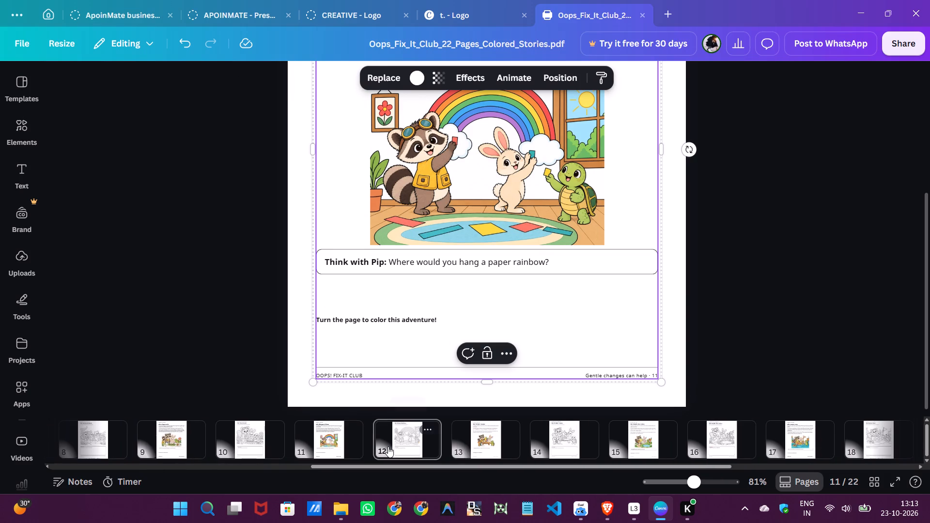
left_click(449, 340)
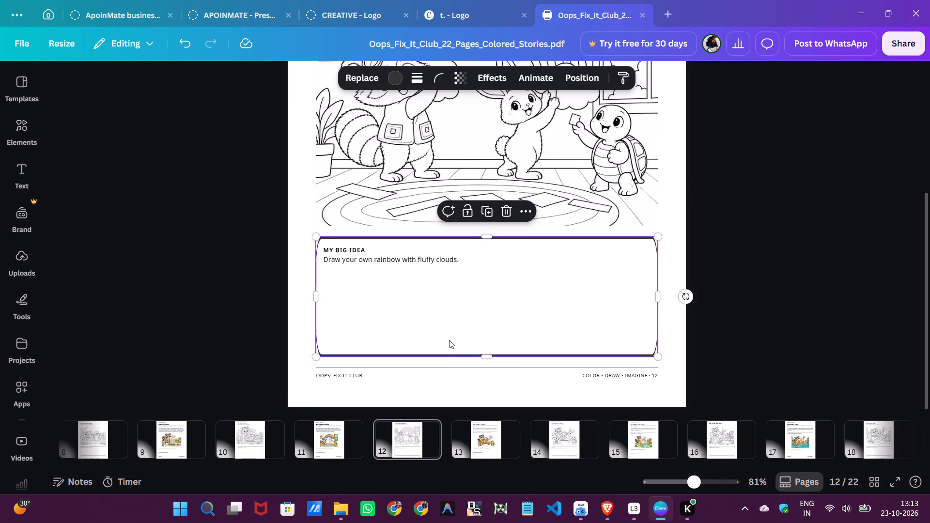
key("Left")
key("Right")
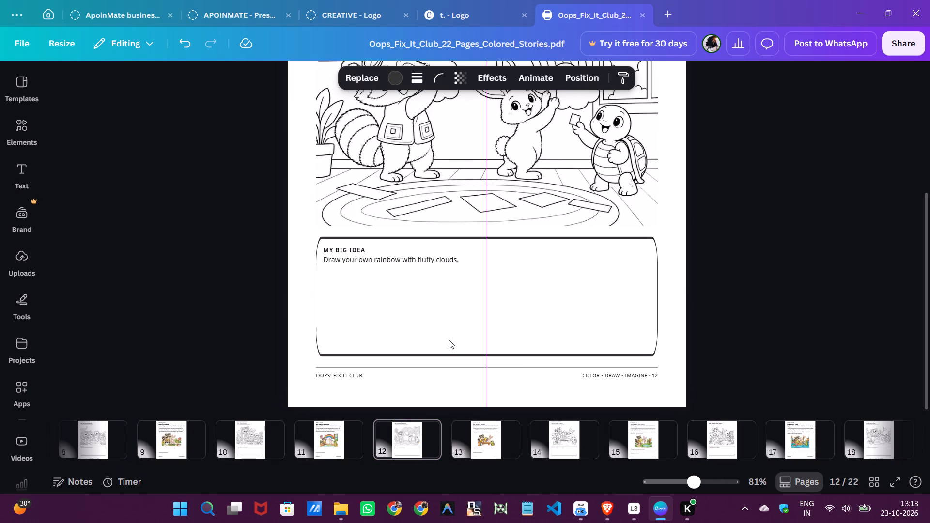
Replace page 13's "Turn the page to color this adventure!" line with the copied line from page 3.
left_click(476, 431)
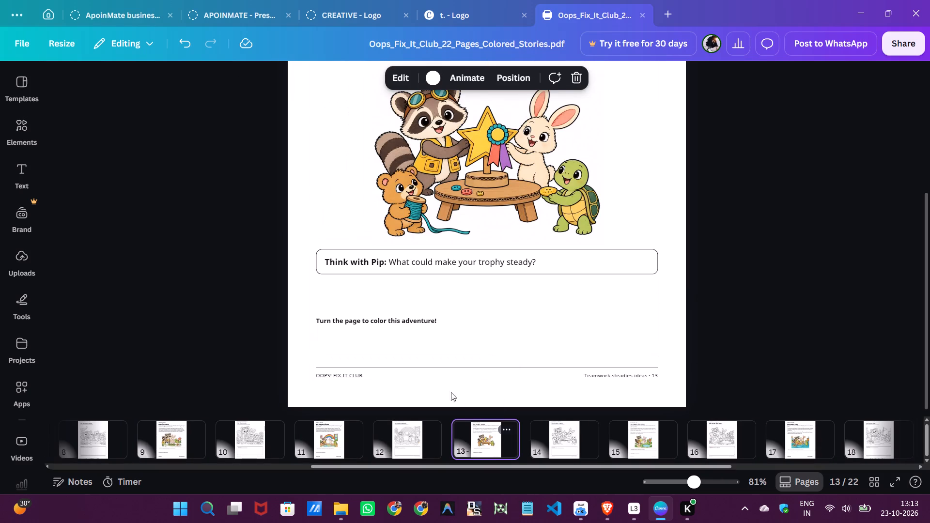
left_click(373, 322)
left_click(395, 286)
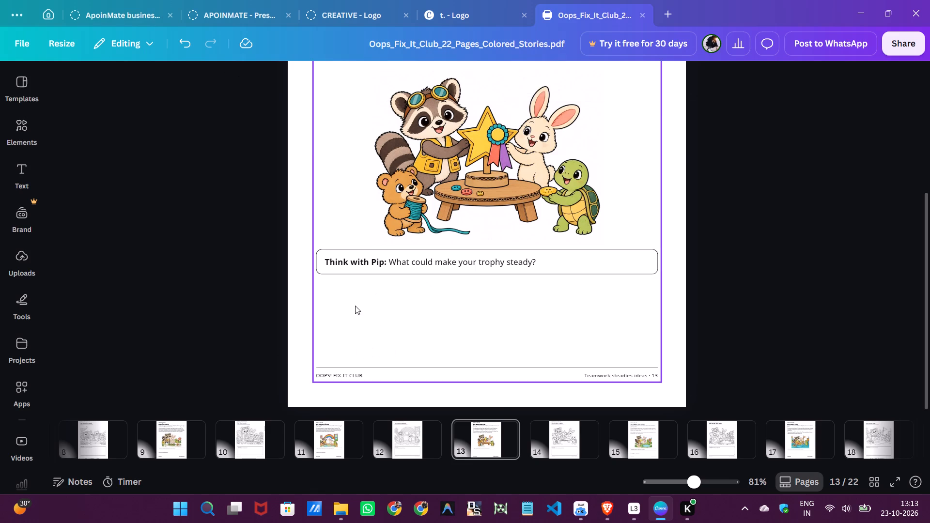
right_click(355, 306)
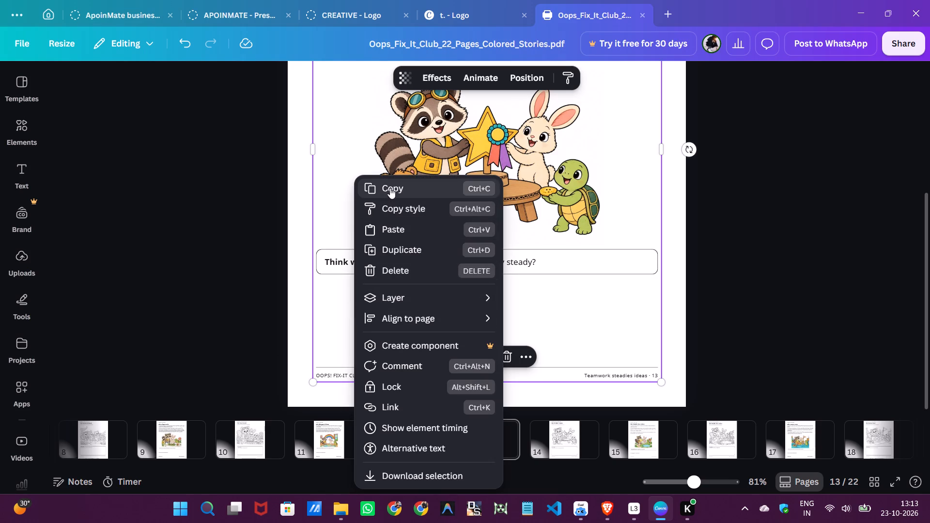
left_click(383, 225)
left_click(245, 327)
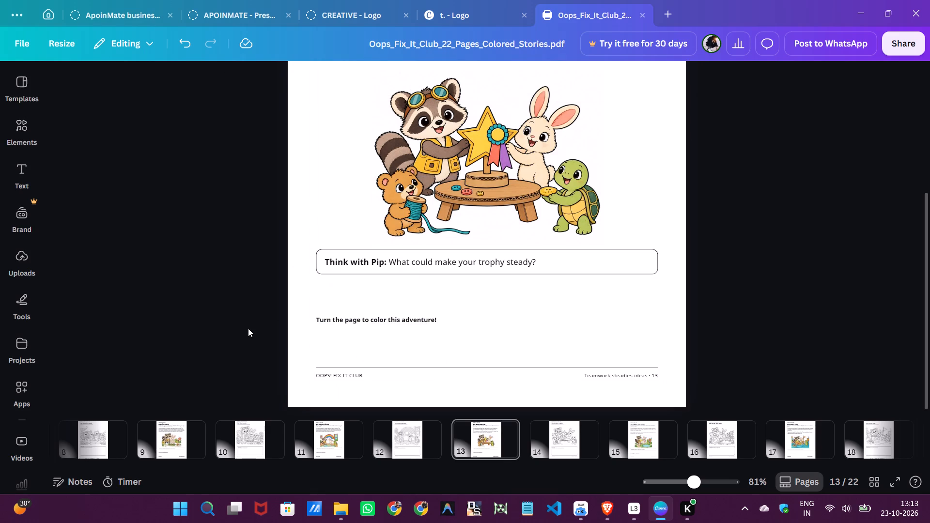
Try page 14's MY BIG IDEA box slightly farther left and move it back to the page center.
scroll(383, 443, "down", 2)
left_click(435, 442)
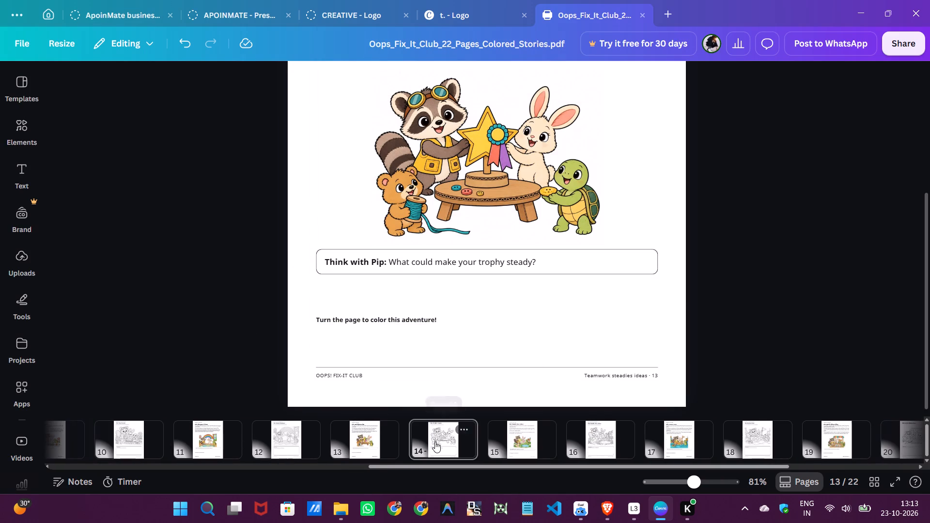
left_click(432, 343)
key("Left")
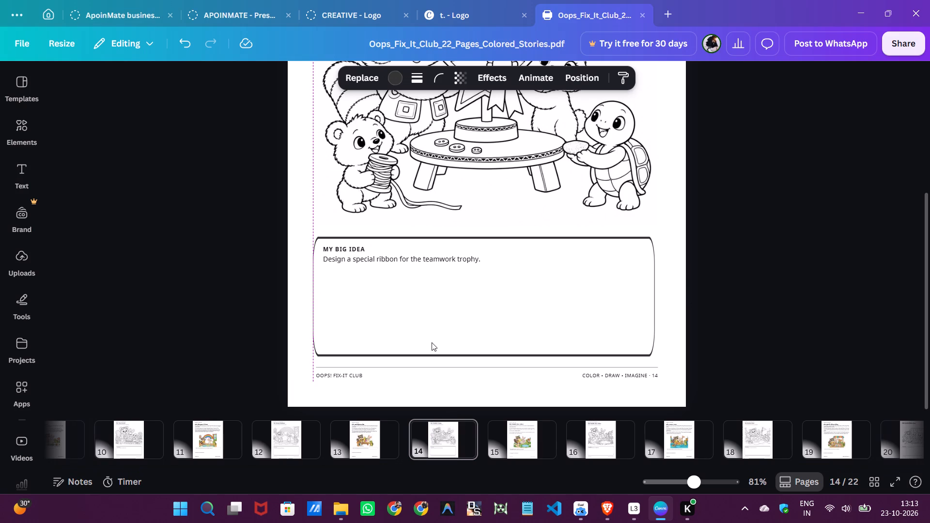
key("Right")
Replace page 15's "Turn the page to color this adventure!" line with the copied line from page 3.
scroll(410, 436, "down", 1)
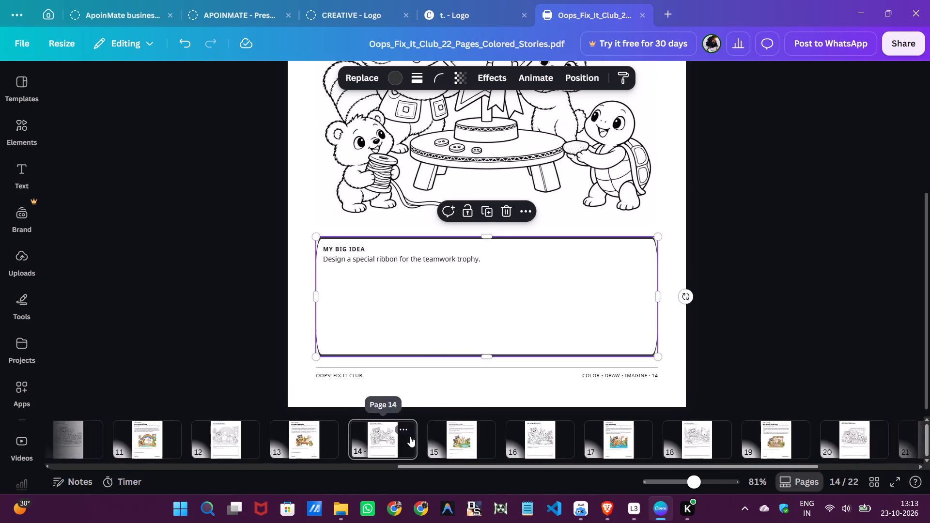
scroll(410, 436, "down", 1)
left_click(401, 435)
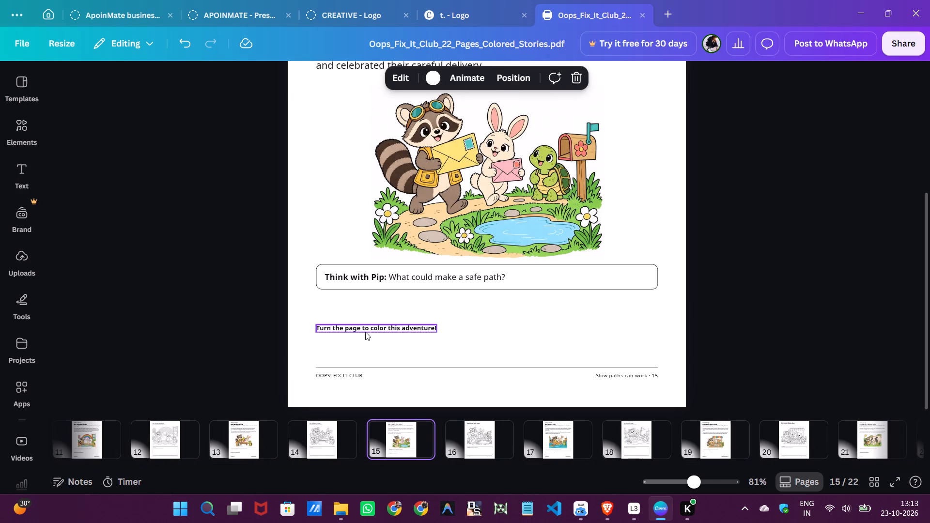
left_click(365, 327)
left_click(393, 298)
left_click(343, 320)
right_click(340, 320)
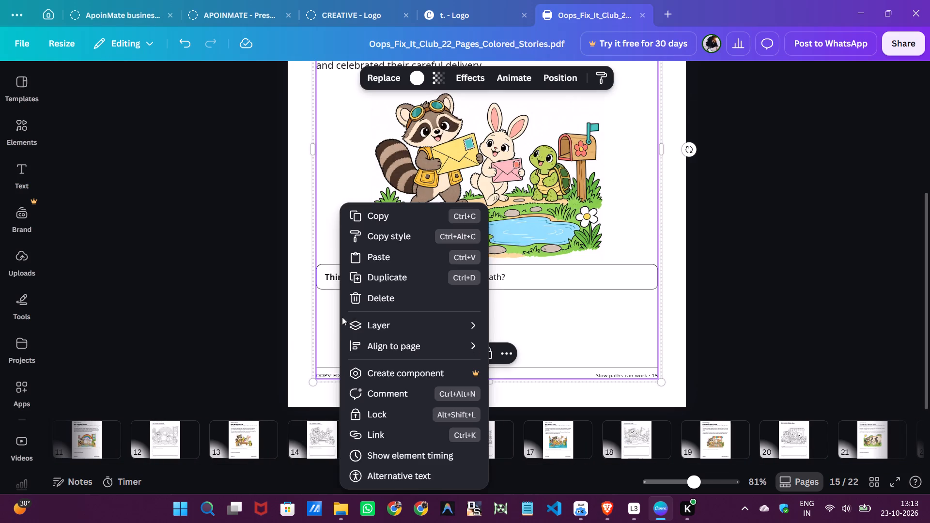
left_click(391, 259)
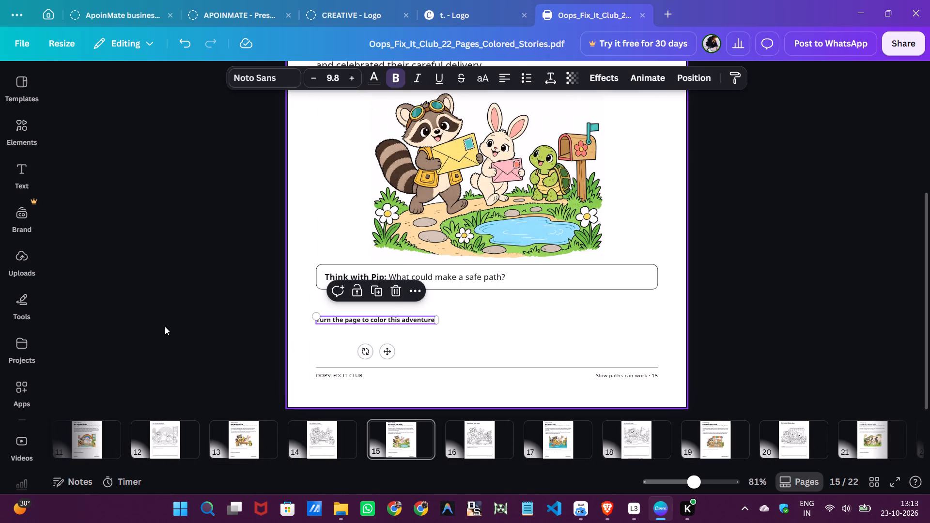
left_click(165, 326)
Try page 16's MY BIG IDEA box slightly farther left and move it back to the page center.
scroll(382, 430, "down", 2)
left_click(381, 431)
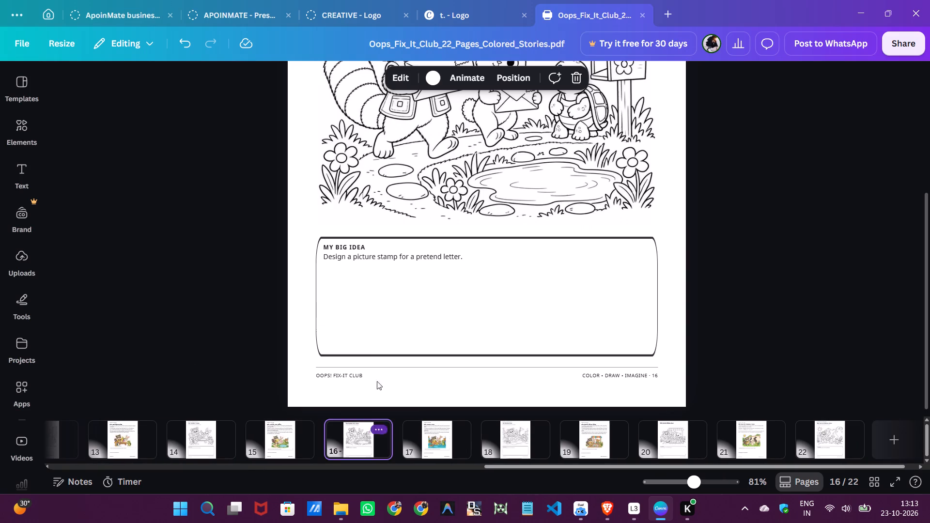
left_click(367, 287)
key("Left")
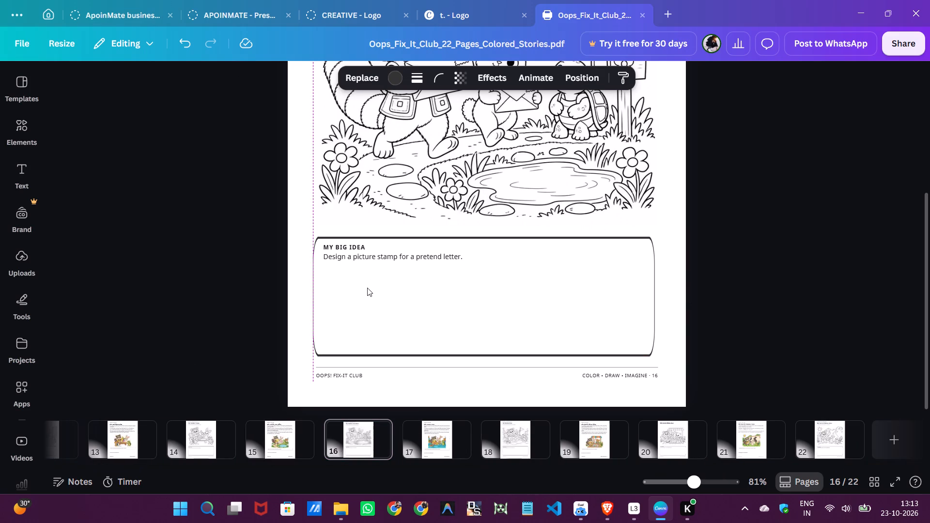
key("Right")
Replace page 17's "Turn the page to color this adventure!" line with the copied line from page 3.
left_click(434, 434)
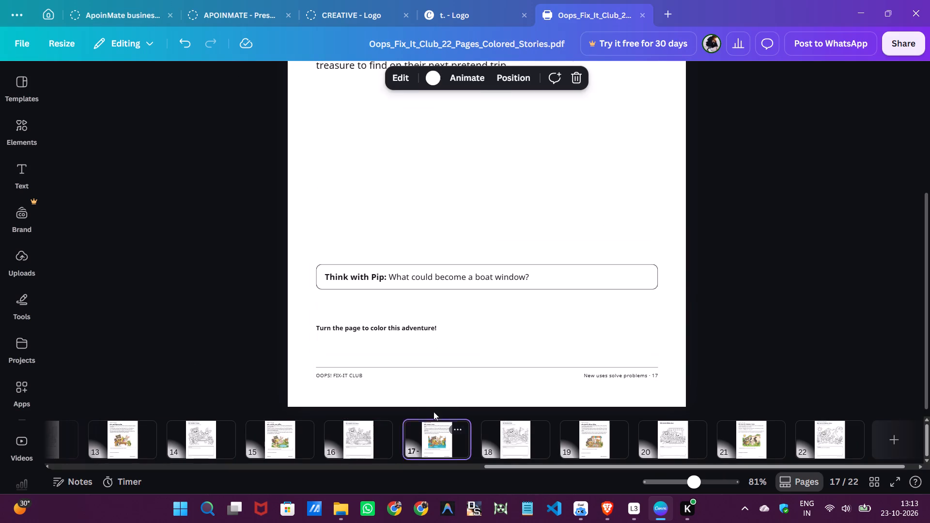
left_click(364, 328)
left_click(395, 295)
left_click(319, 315)
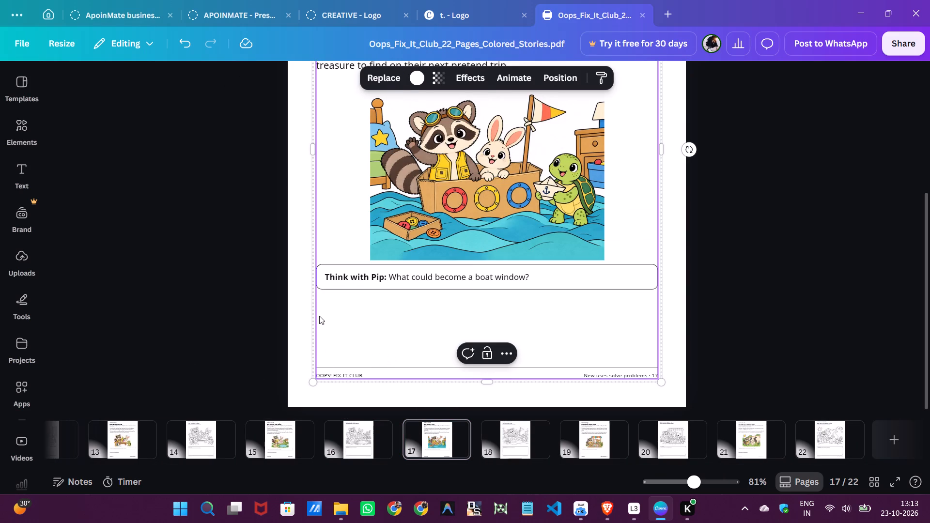
right_click(319, 316)
left_click(358, 257)
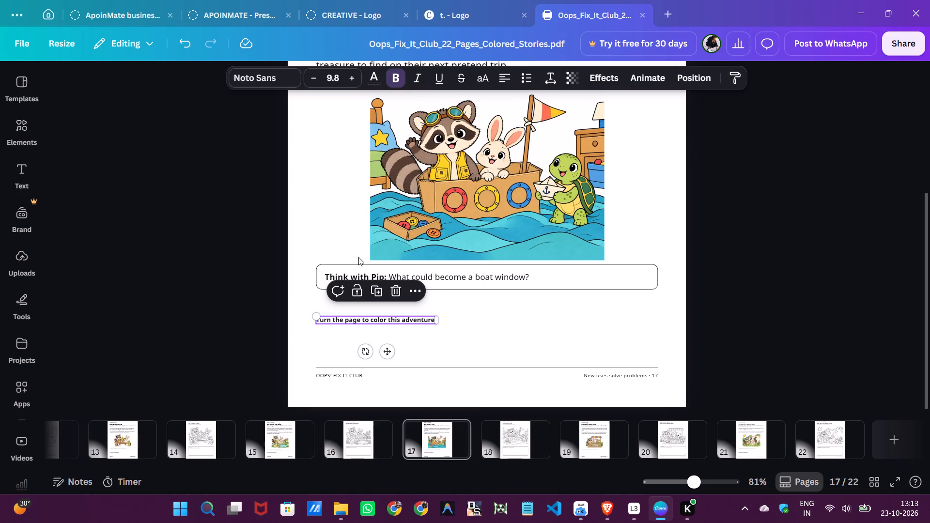
left_click(279, 338)
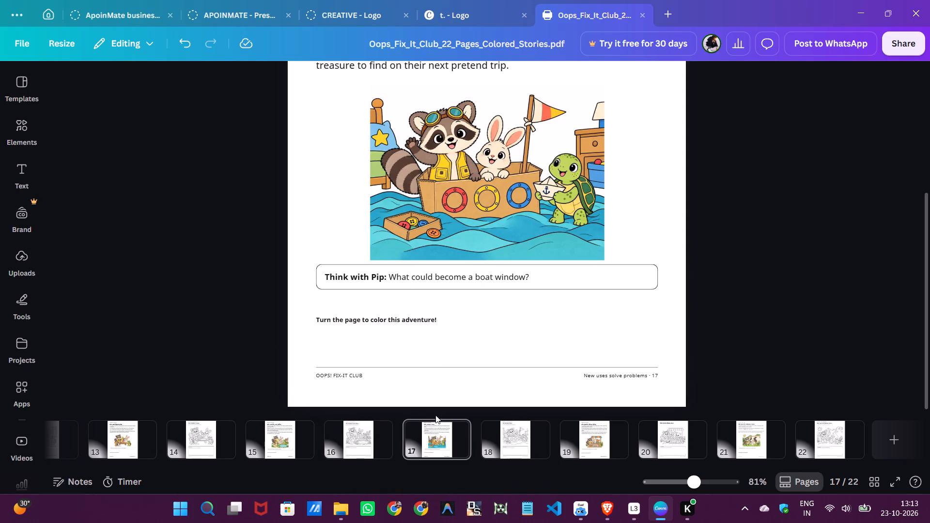
Examine the layout of The Button Boat story on page 17 and its coloring page 18.
scroll(423, 359, "up", 1)
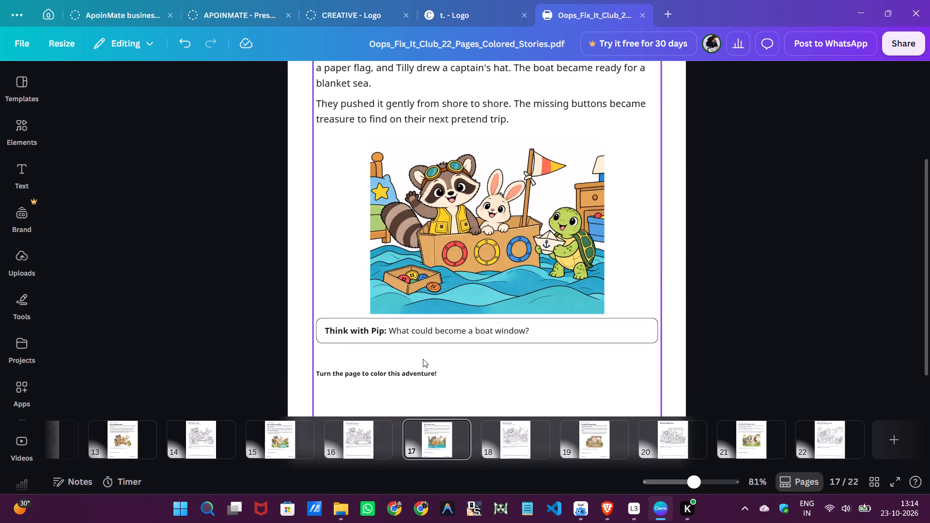
scroll(423, 359, "up", 4)
scroll(423, 359, "down", 3)
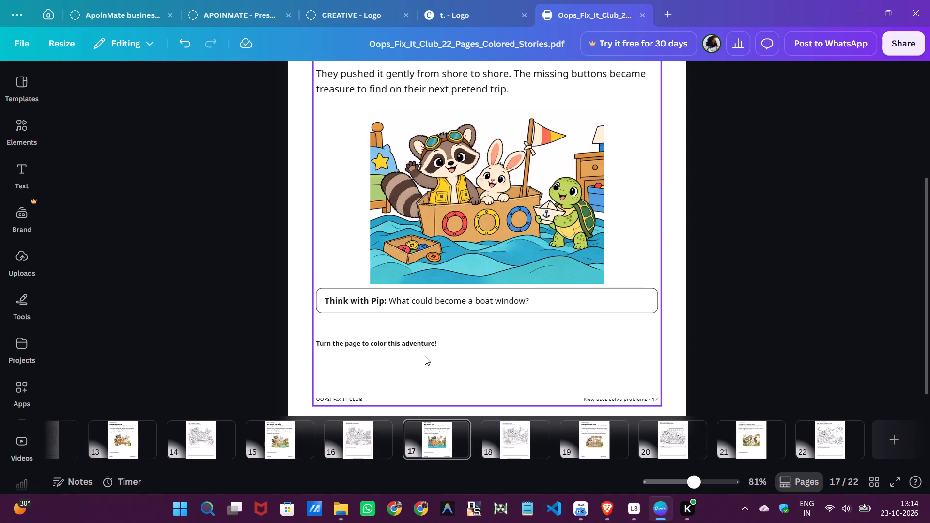
scroll(425, 356, "up", 4)
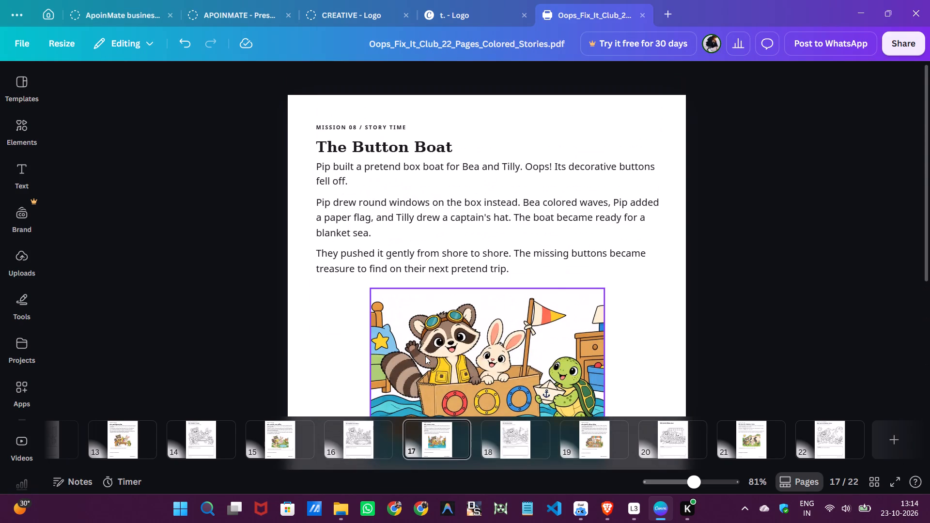
scroll(425, 356, "down", 2)
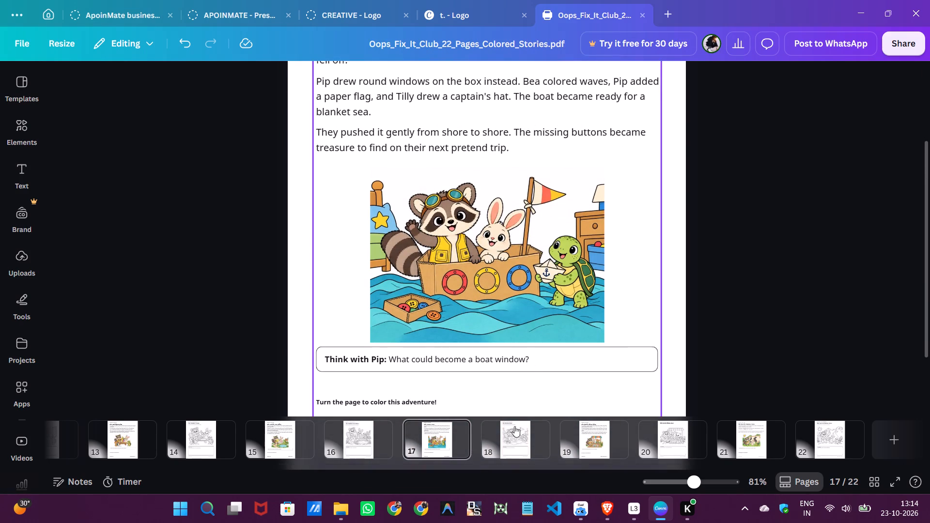
left_click(517, 441)
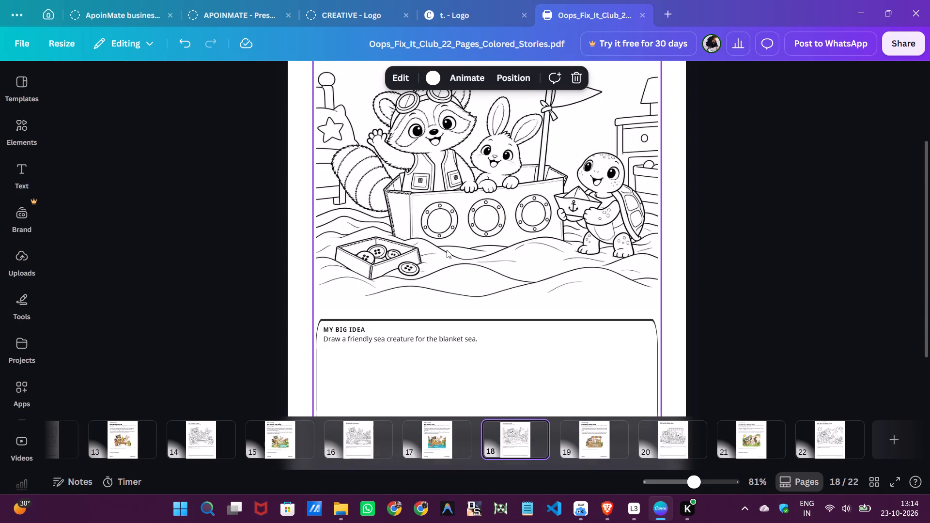
scroll(399, 330, "down", 2)
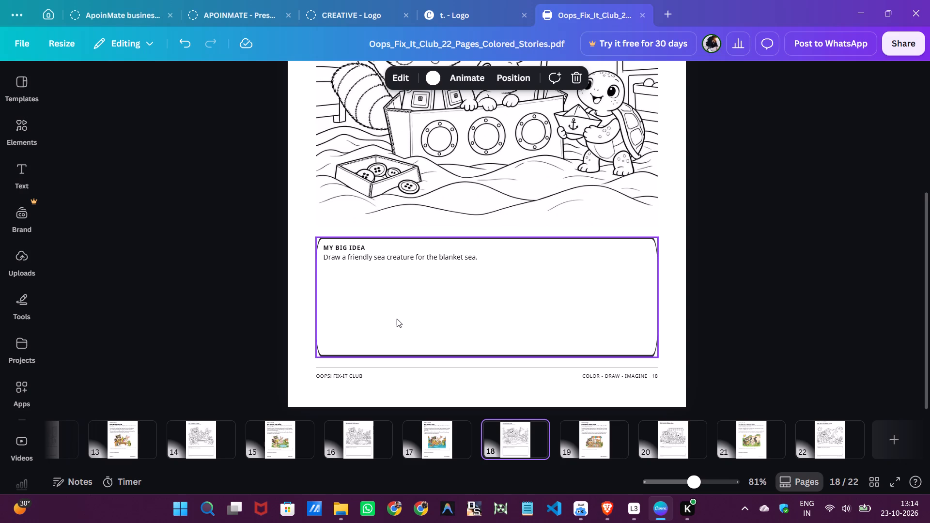
left_click(774, 348)
Replace page 19's "Turn the page to color this adventure!" line with the copied line from page 3.
left_click(582, 431)
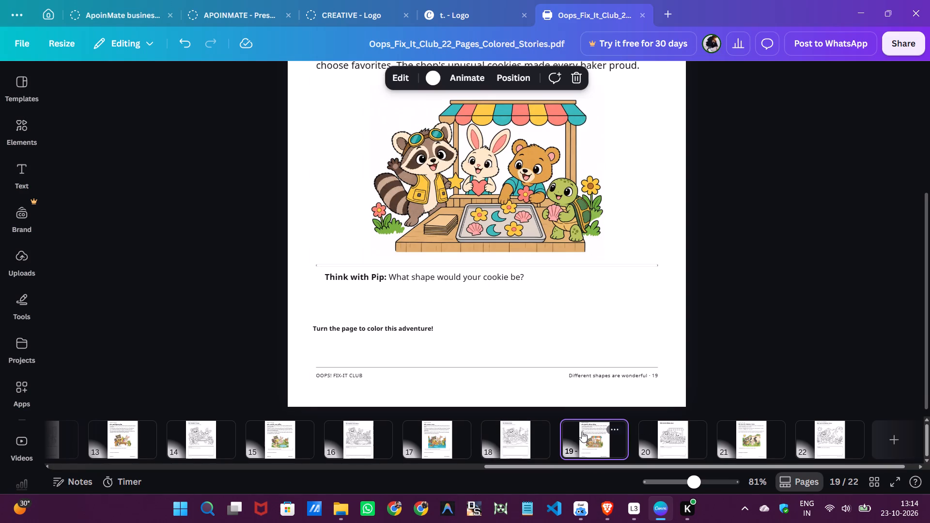
left_click(371, 324)
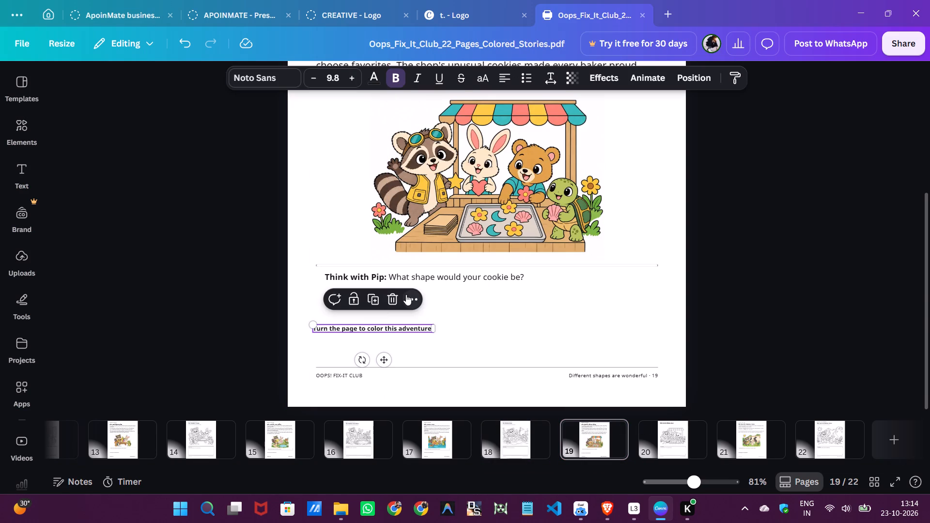
left_click(397, 296)
left_click(368, 318)
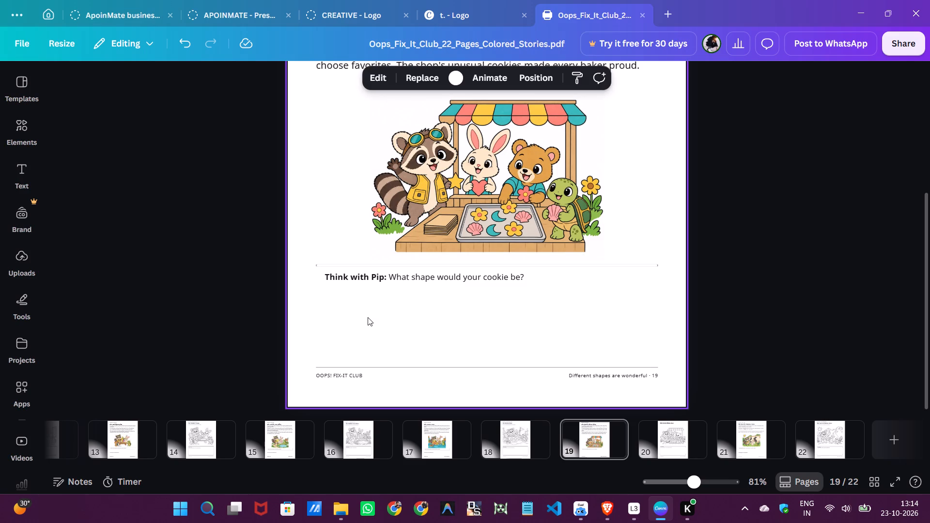
left_click(350, 329)
right_click(350, 329)
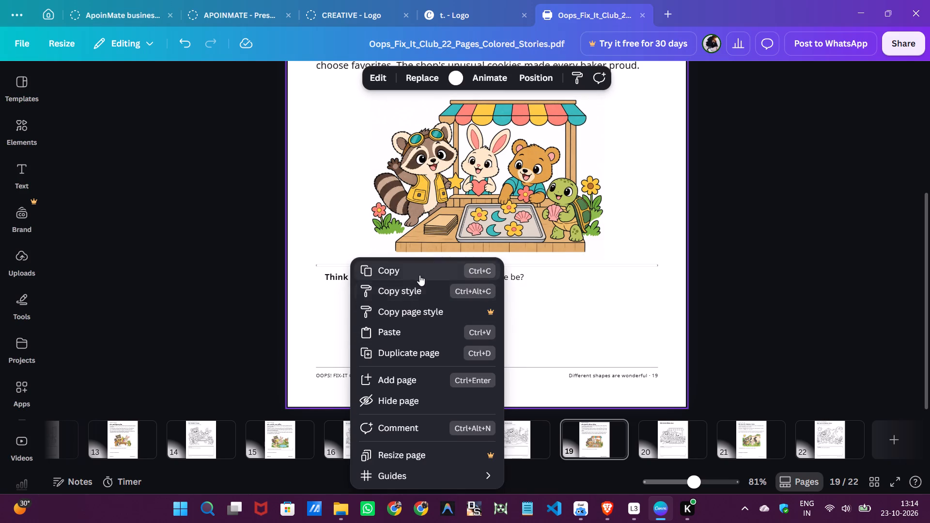
left_click(397, 330)
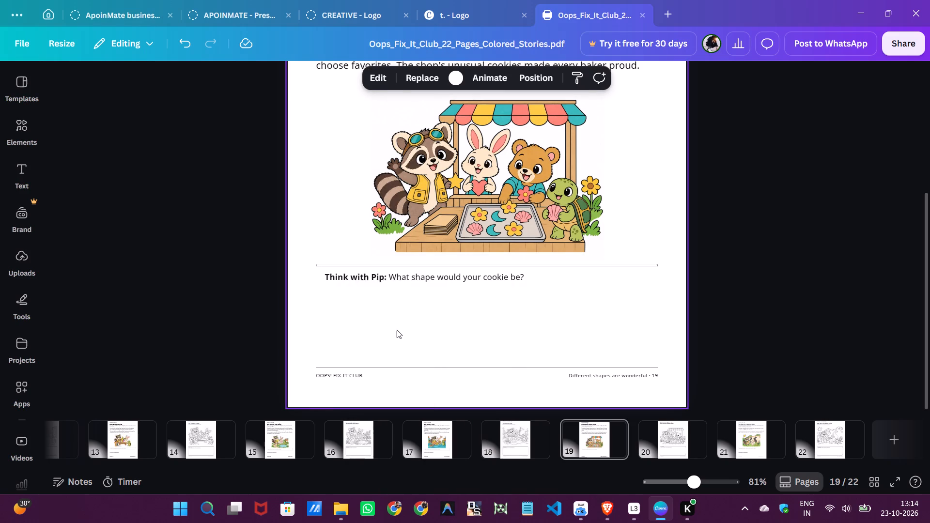
left_click(498, 302)
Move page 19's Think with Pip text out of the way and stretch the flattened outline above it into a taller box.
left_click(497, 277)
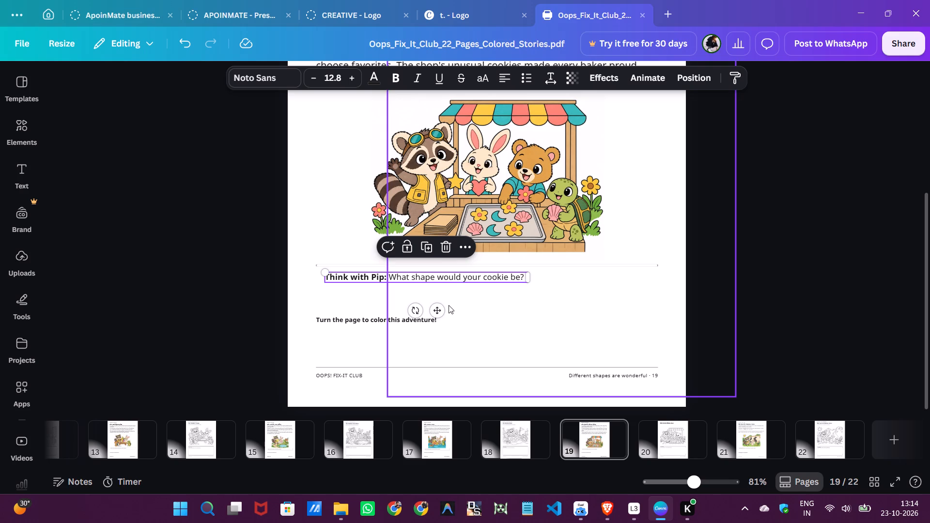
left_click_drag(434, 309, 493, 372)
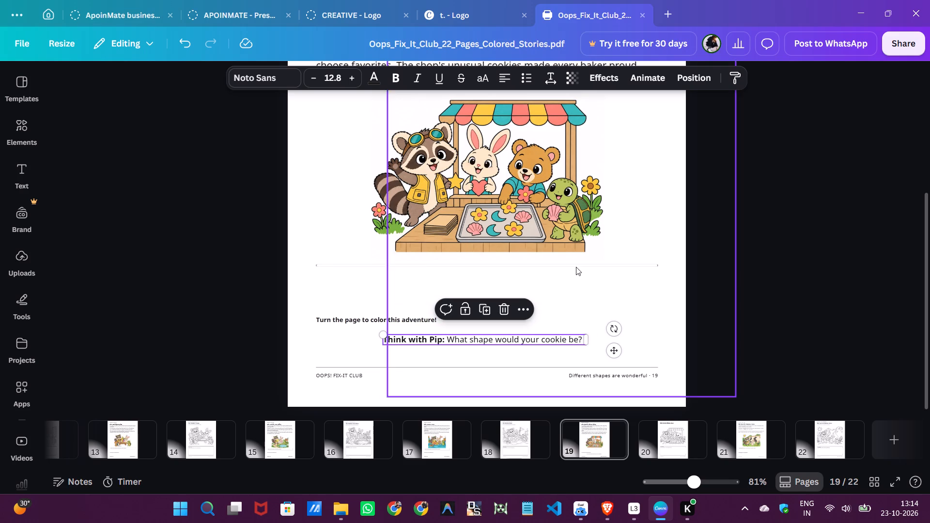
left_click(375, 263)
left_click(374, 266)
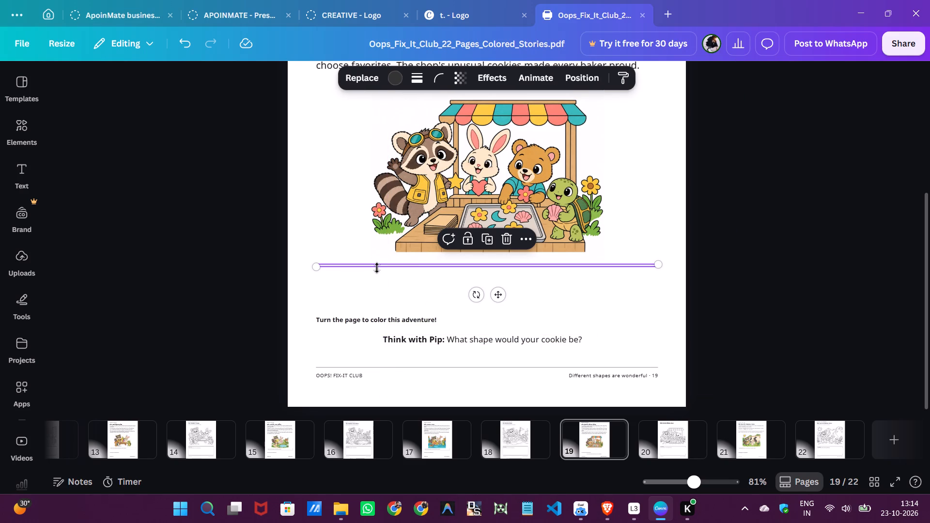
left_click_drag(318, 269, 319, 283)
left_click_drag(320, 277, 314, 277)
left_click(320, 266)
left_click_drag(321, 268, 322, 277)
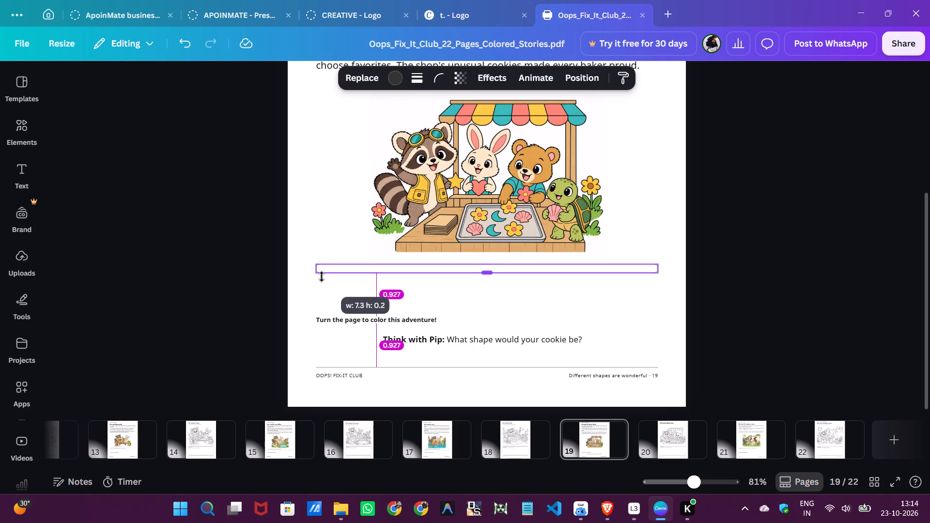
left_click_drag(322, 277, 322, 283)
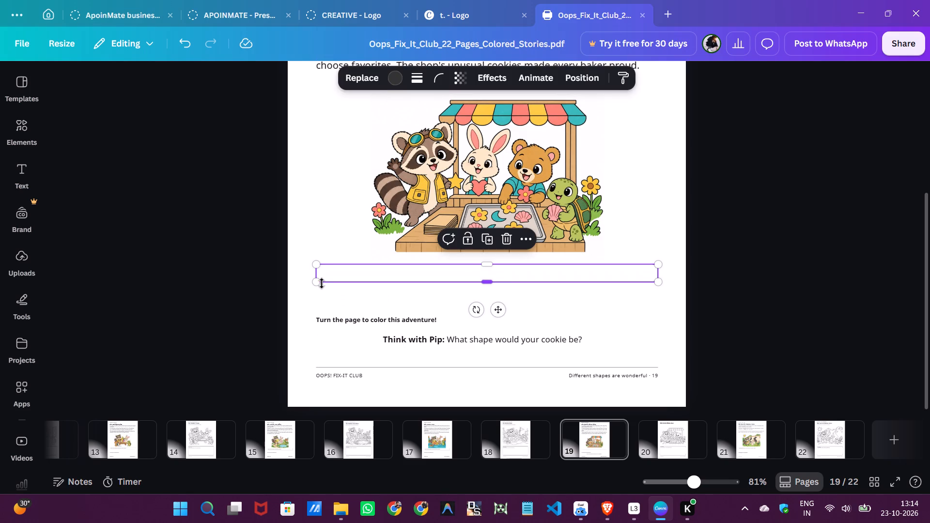
Move the "Think with Pip: What shape would your cookie be?" text up inside the outline box on page 19.
left_click_drag(504, 341, 476, 286)
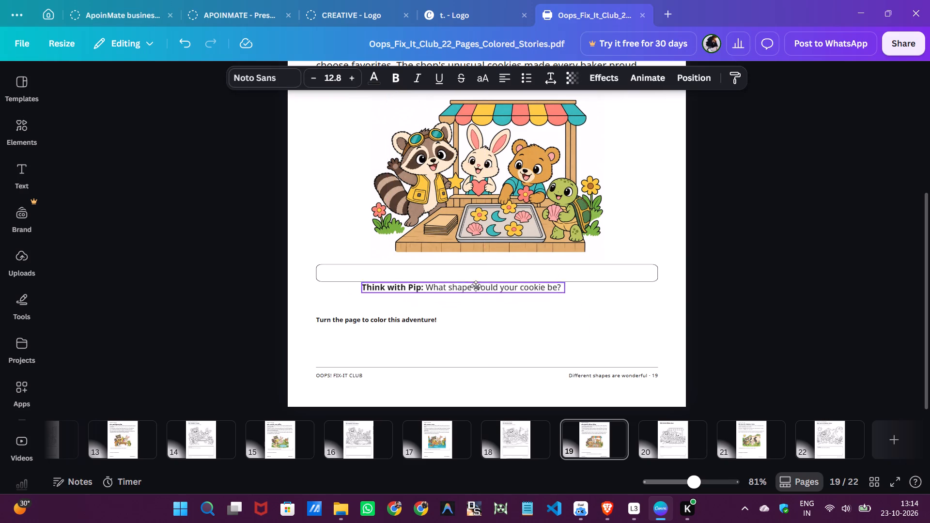
left_click_drag(476, 286, 447, 275)
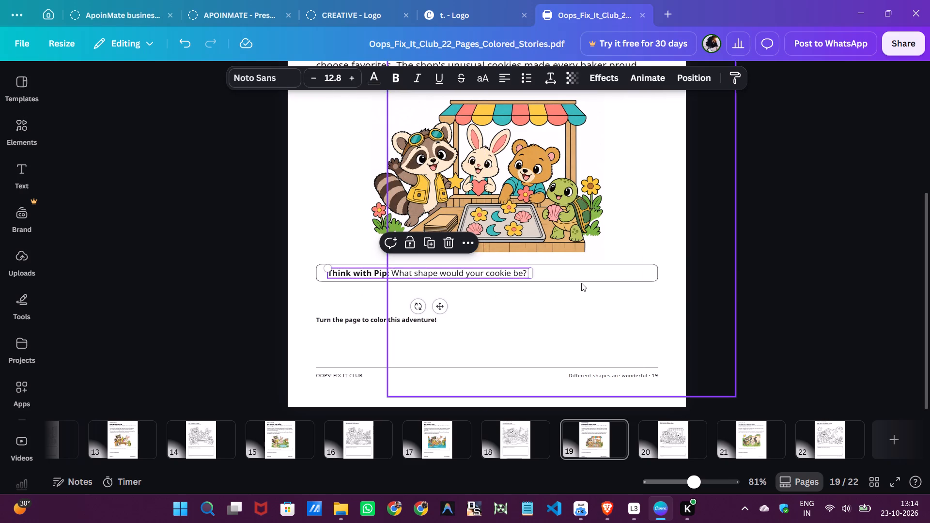
Delete the outline box around the Think with Pip text on page 19.
left_click(580, 281)
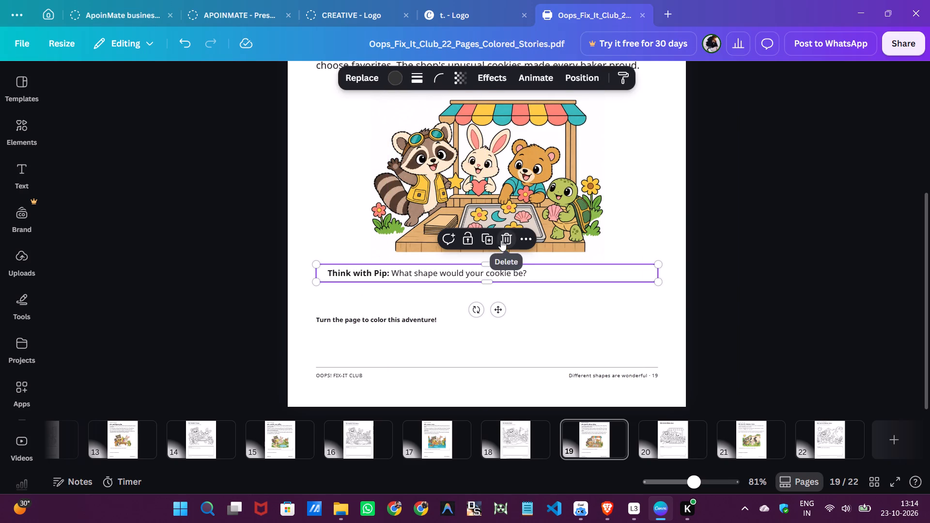
left_click(501, 240)
Copy the outline box around the "Think with Pip: What shape would your shadow make?" text on page 21.
left_click(657, 444)
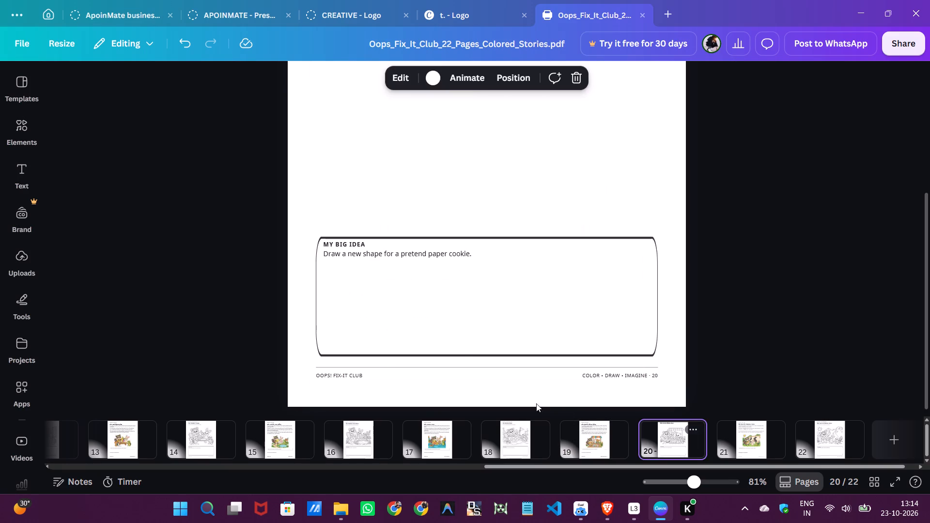
left_click(753, 446)
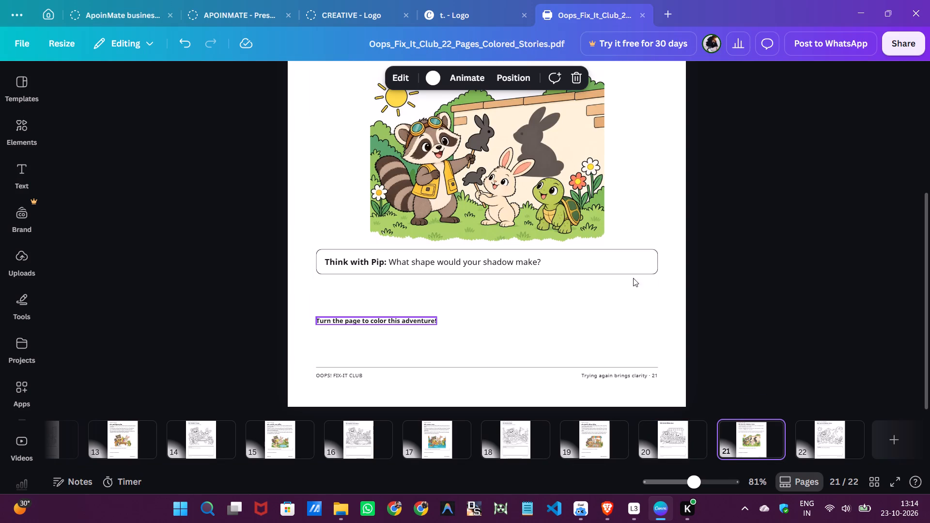
left_click(624, 271)
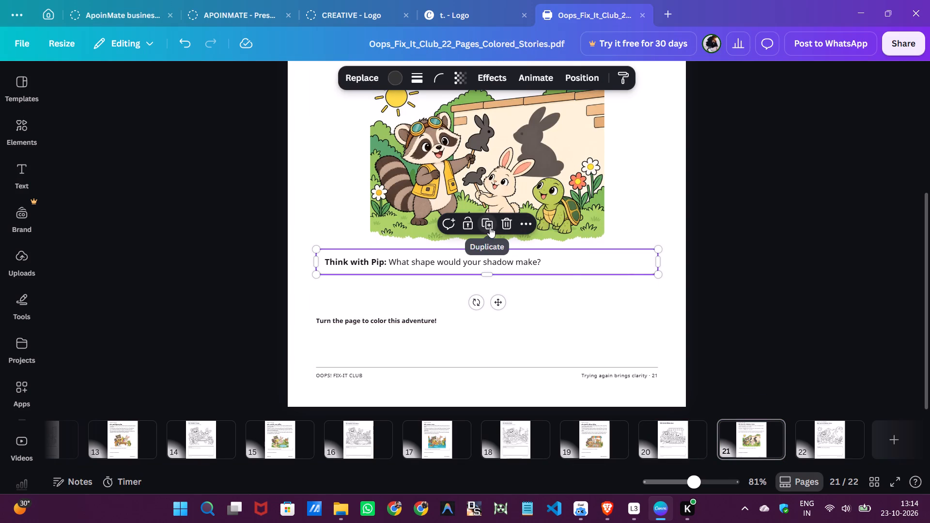
right_click(570, 267)
left_click(605, 216)
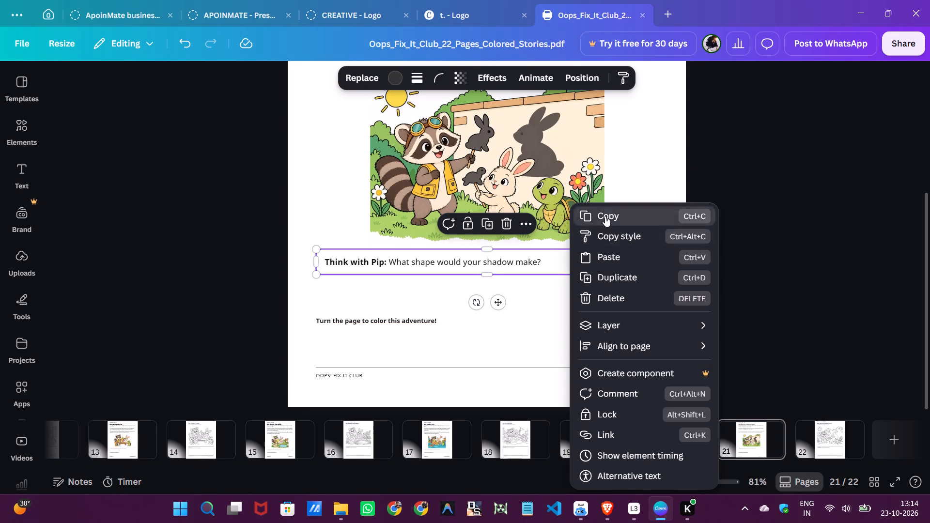
Nudge page 19's Think with Pip text left to the page's text margin and slightly down.
left_click(604, 446)
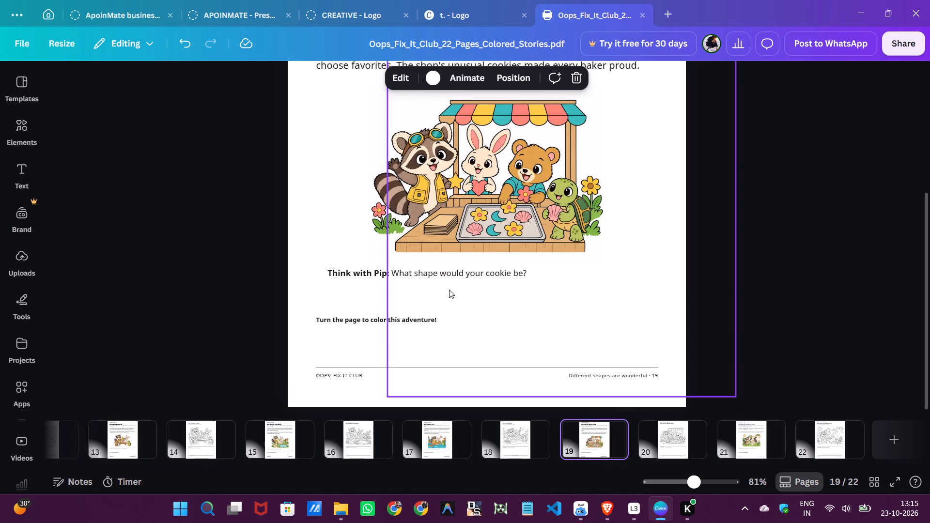
left_click(420, 267)
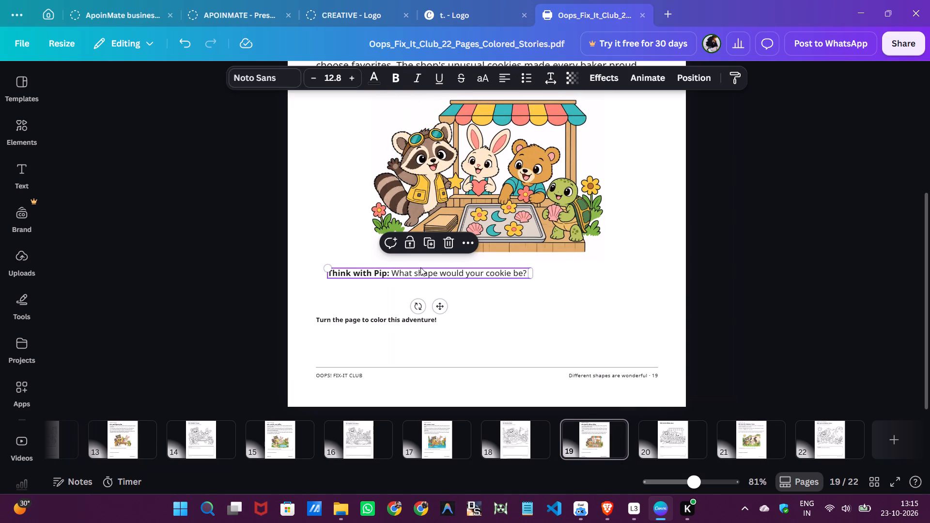
key("Left")
key("Left")
key("Left")
key("Left")
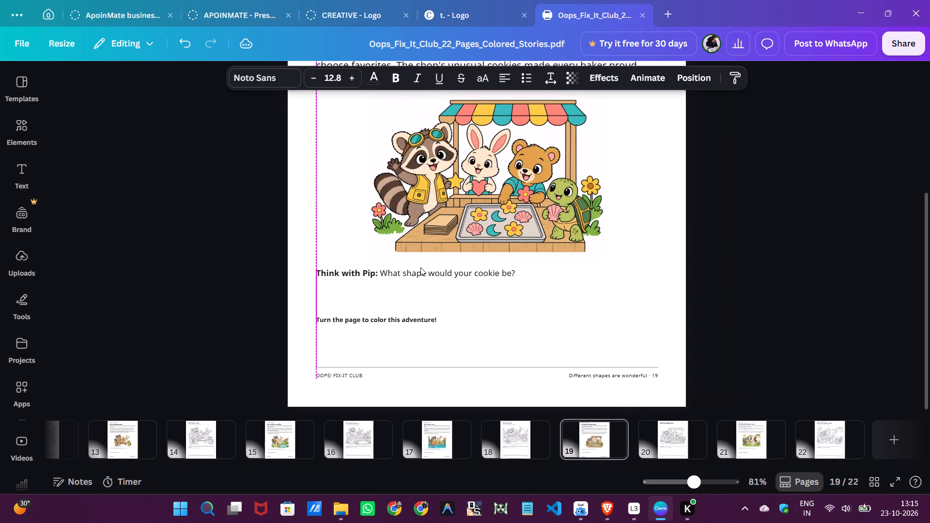
key("Down")
key("Down")
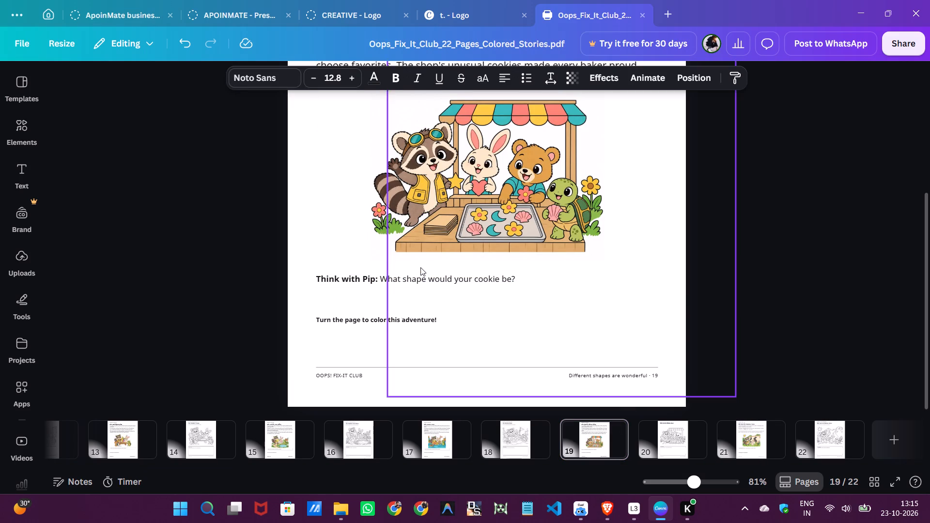
Paste the outline box copied from page 21 onto page 19.
right_click(472, 299)
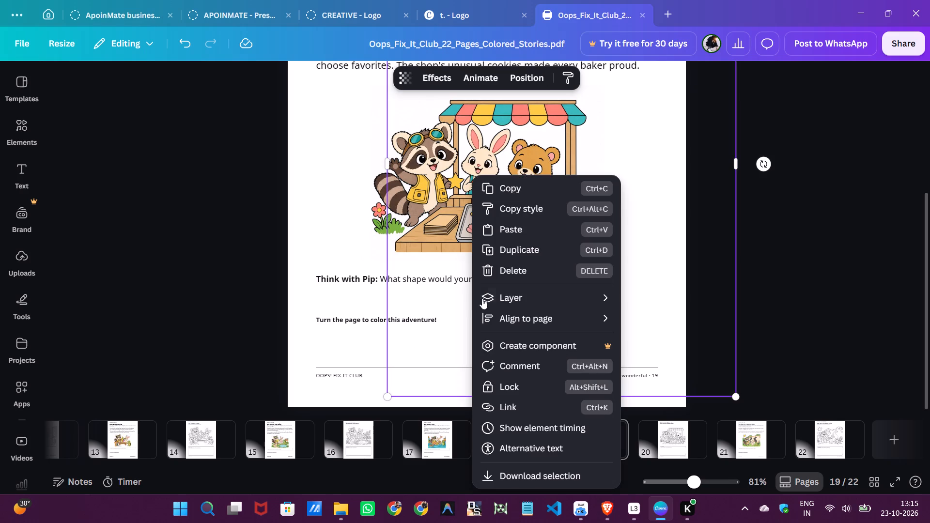
left_click(507, 227)
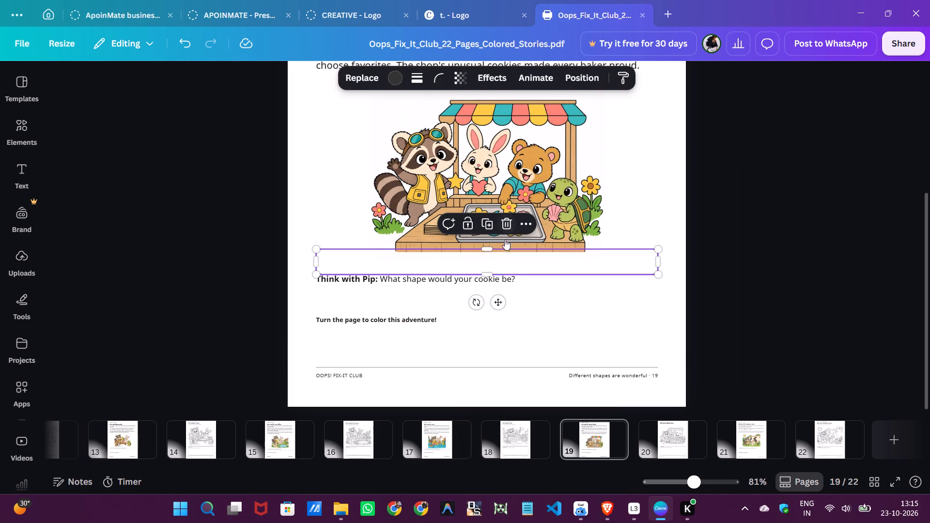
Move the cookie shop illustration on page 19 up slightly to leave a gap above the pasted outline box.
scroll(450, 290, "up", 2)
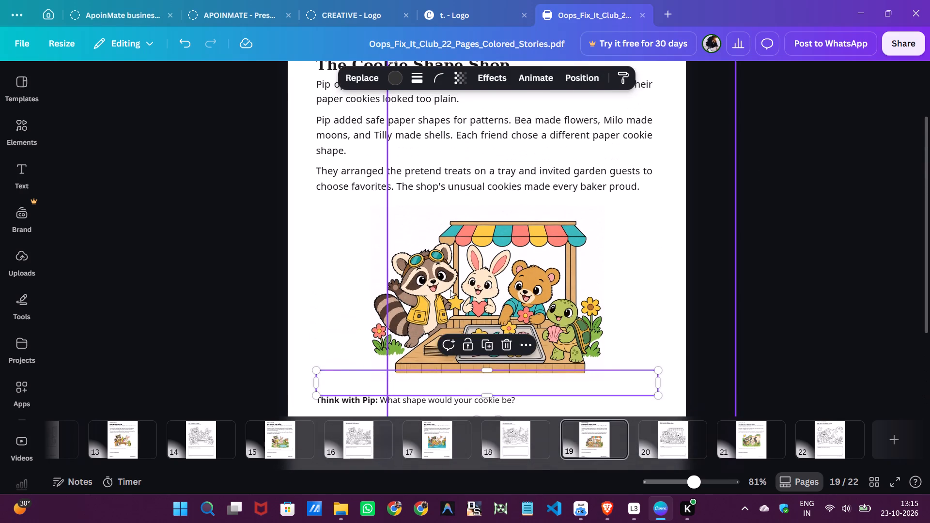
left_click_drag(463, 288, 462, 280)
left_click_drag(459, 271, 458, 265)
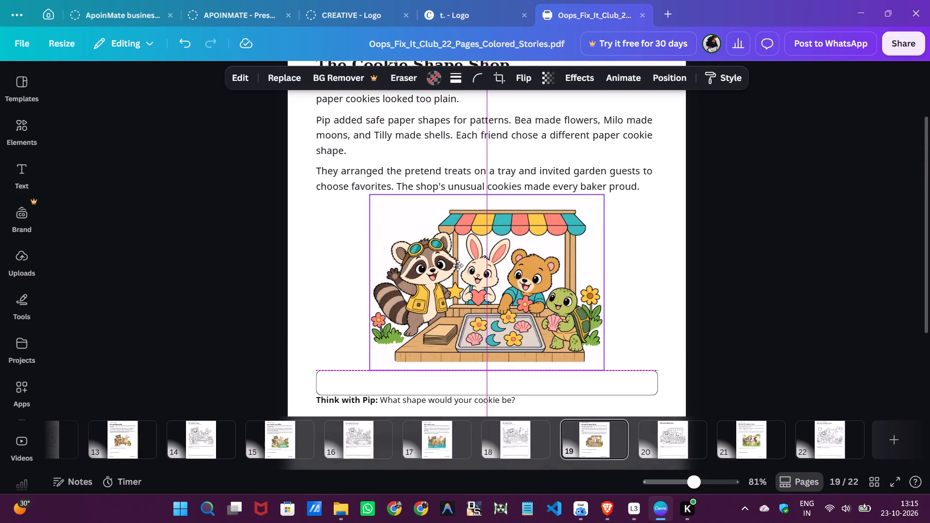
left_click_drag(458, 265, 458, 261)
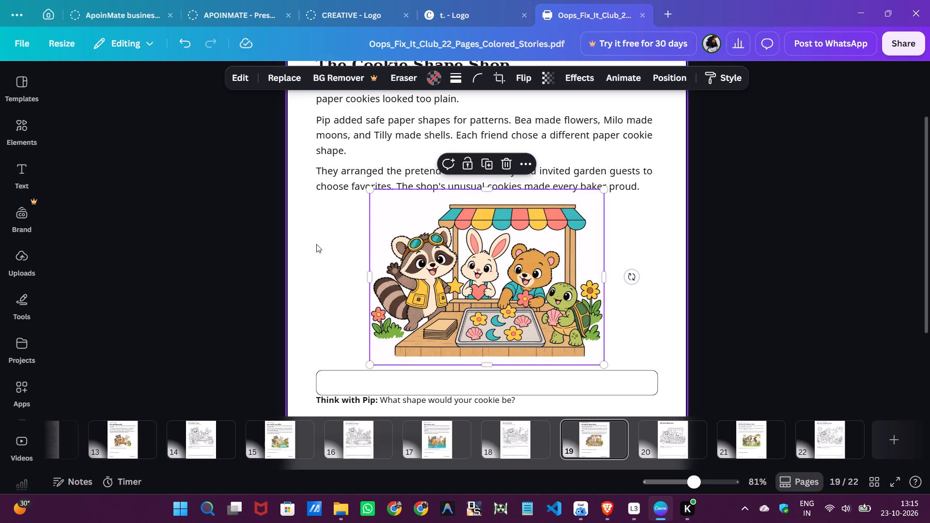
left_click(316, 244)
Move the "Think with Pip: What shape would your cookie be?" text up inside the outline box, vertically centred near its left edge.
scroll(523, 322, "down", 1)
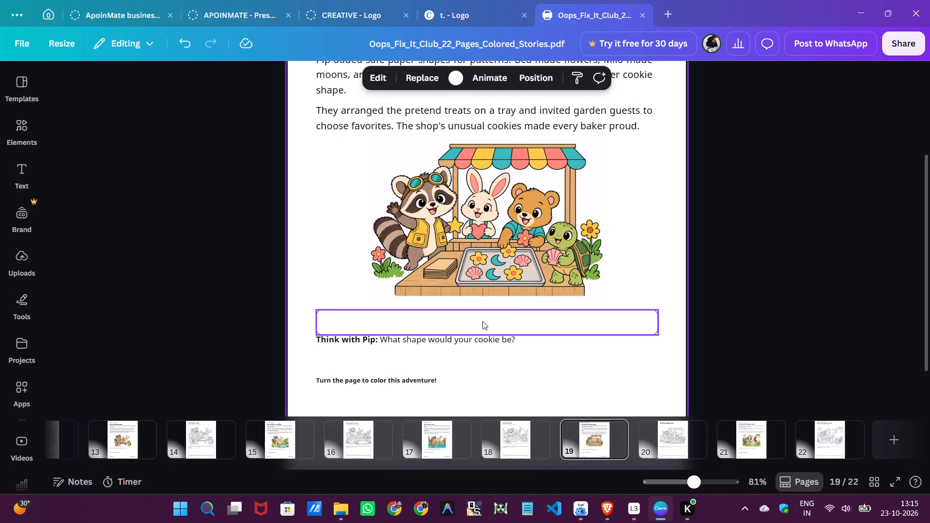
left_click(482, 321)
left_click(416, 344)
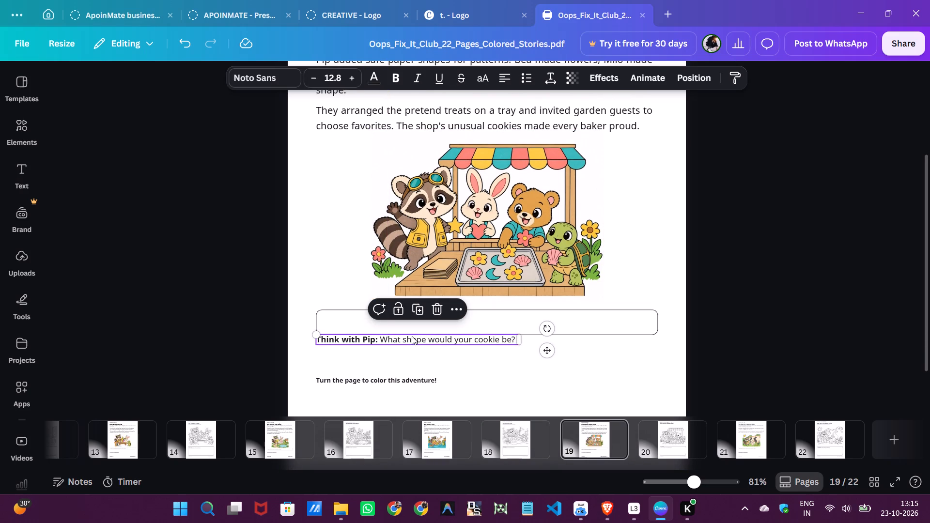
left_click_drag(548, 350, 553, 338)
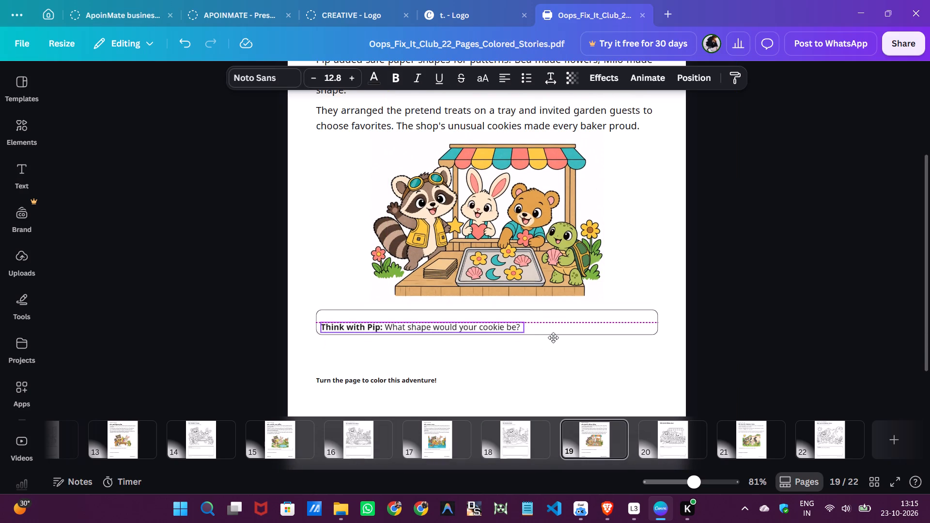
left_click_drag(553, 338, 553, 333)
left_click(507, 356)
Shrink the large blank white shape that overhangs page 19's right edge to about the illustration's width.
scroll(507, 356, "down", 1)
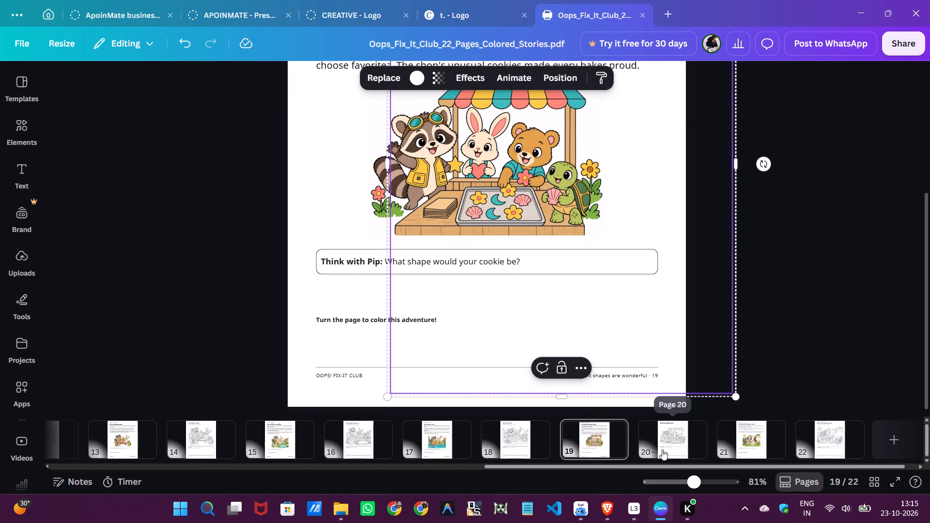
scroll(632, 384, "up", 3)
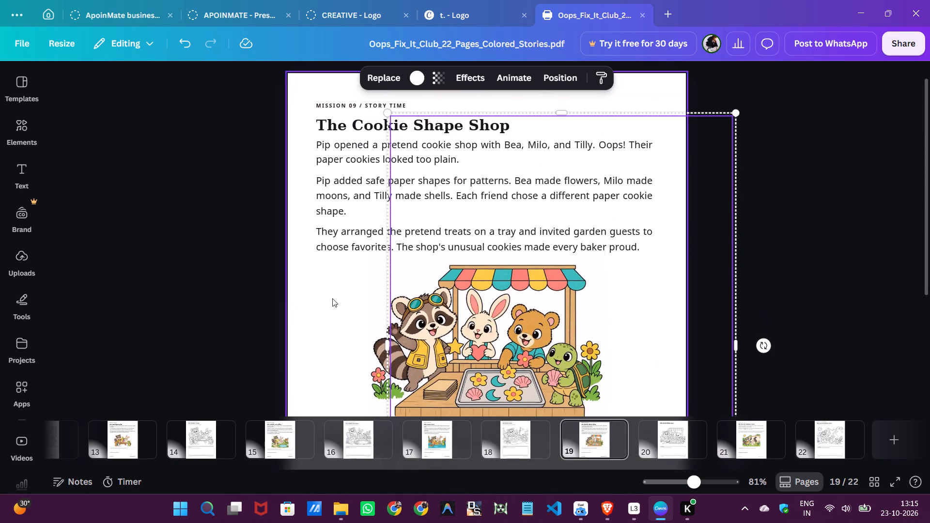
left_click(315, 328)
left_click(502, 325)
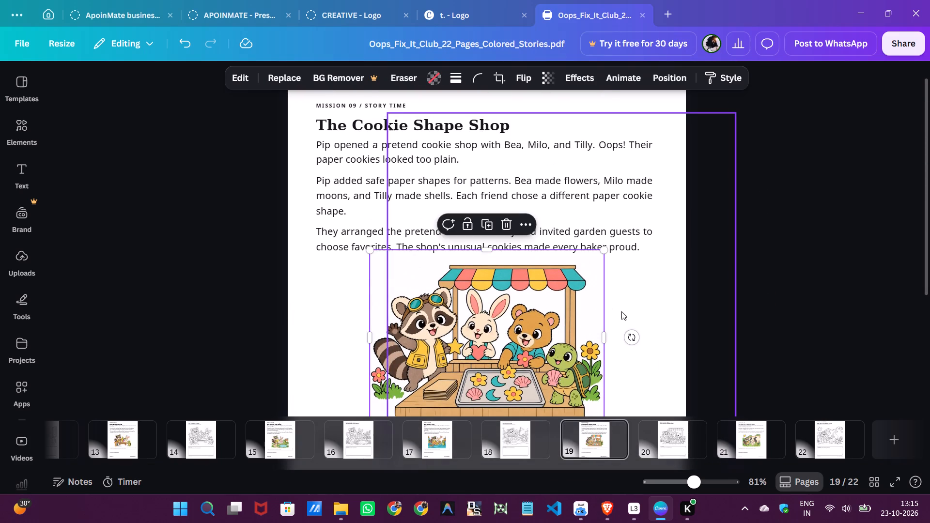
left_click(621, 311)
left_click_drag(737, 116, 720, 127)
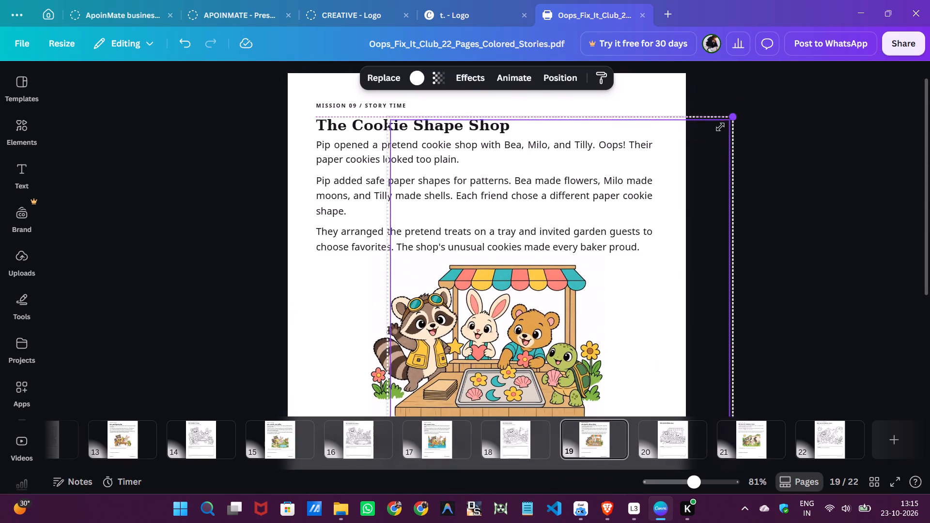
left_click_drag(720, 127, 593, 253)
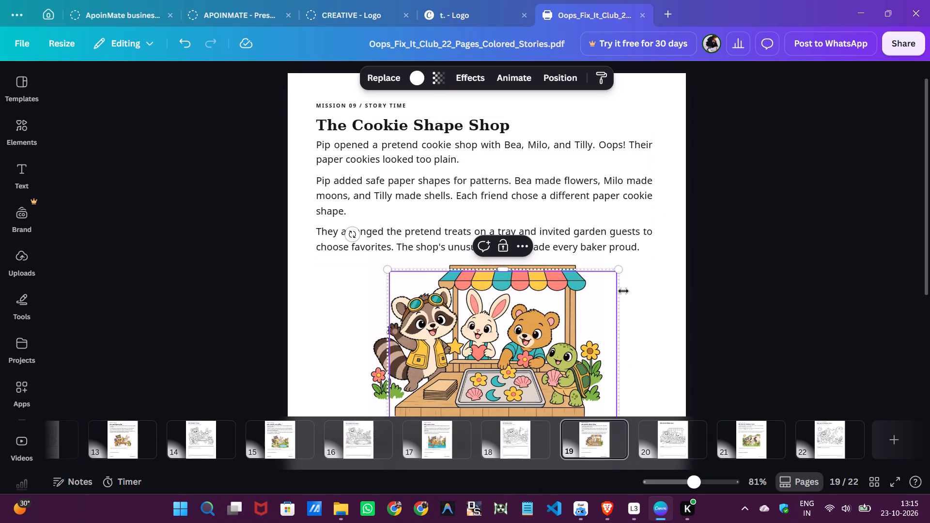
left_click(622, 292)
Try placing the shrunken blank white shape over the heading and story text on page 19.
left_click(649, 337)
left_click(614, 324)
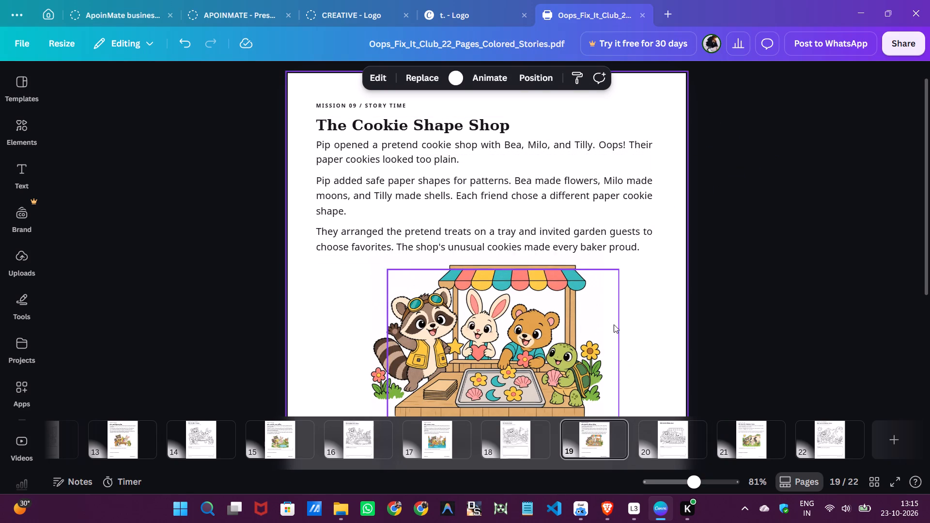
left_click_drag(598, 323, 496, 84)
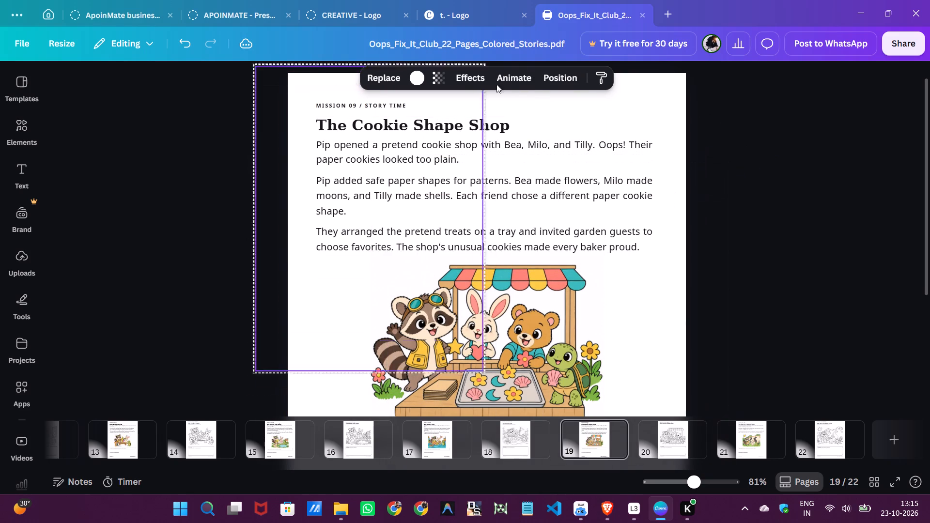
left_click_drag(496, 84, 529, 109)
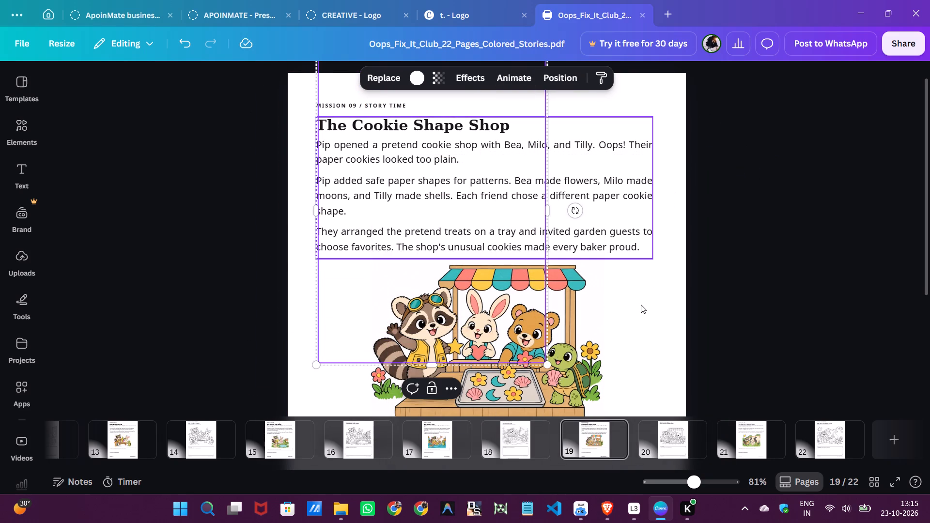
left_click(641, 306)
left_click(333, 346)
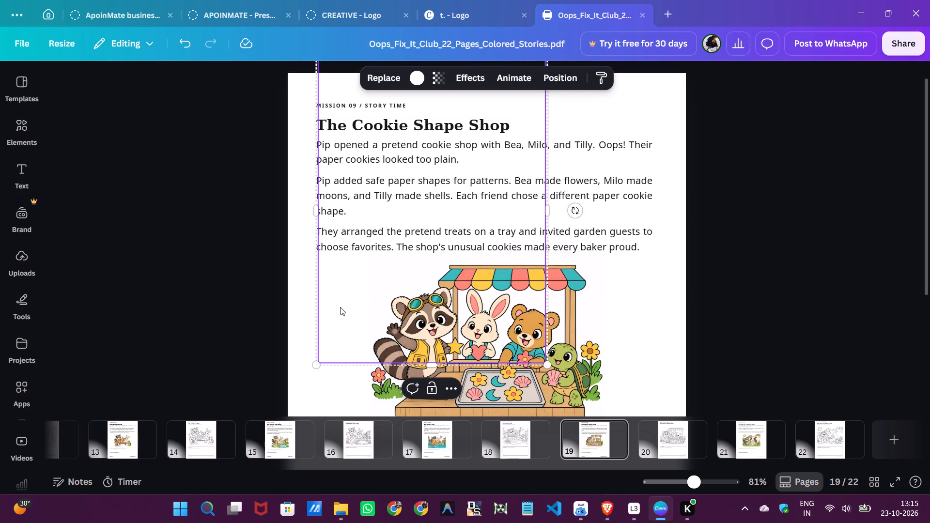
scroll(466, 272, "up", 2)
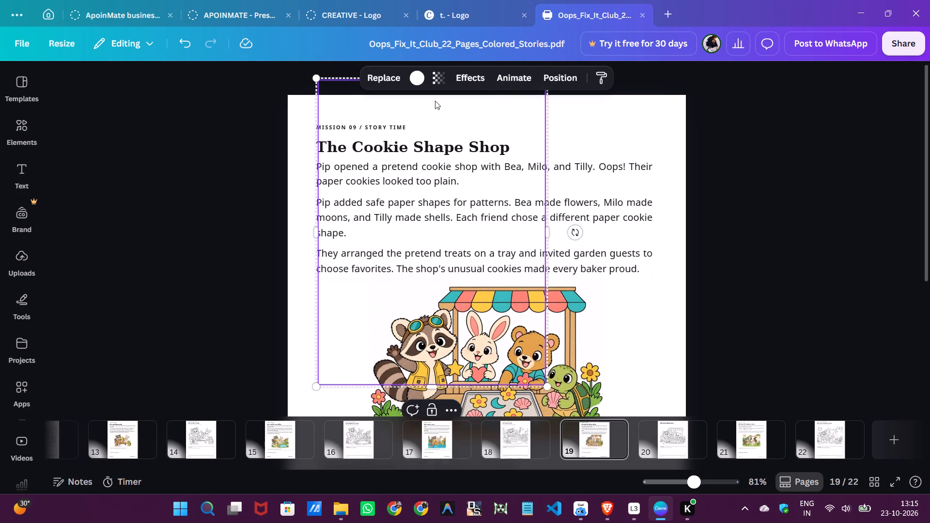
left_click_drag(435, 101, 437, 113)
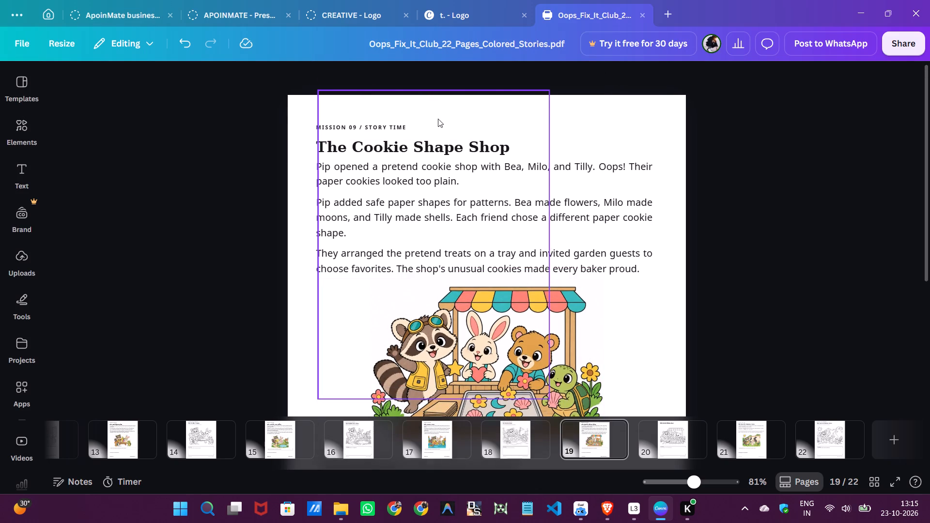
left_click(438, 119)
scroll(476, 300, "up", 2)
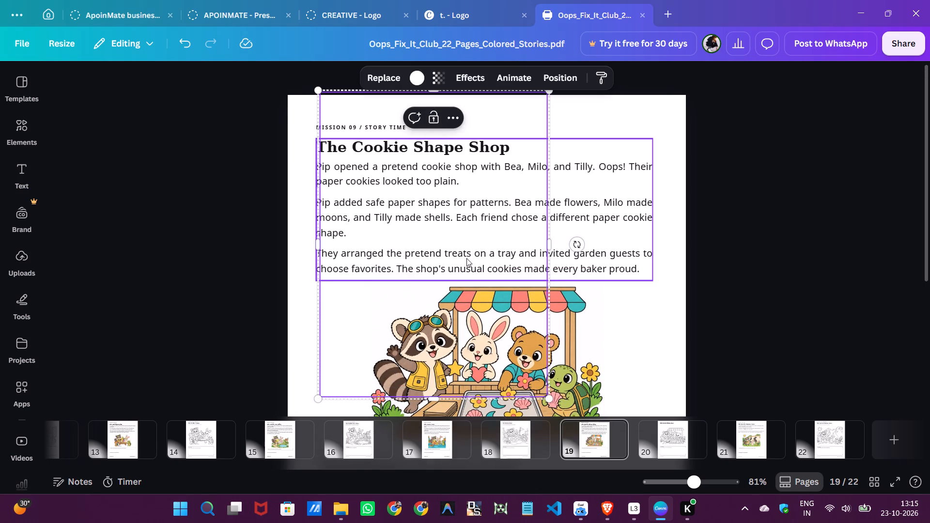
Move the blank white shape off the right side of page 19.
left_click_drag(482, 110, 524, 172)
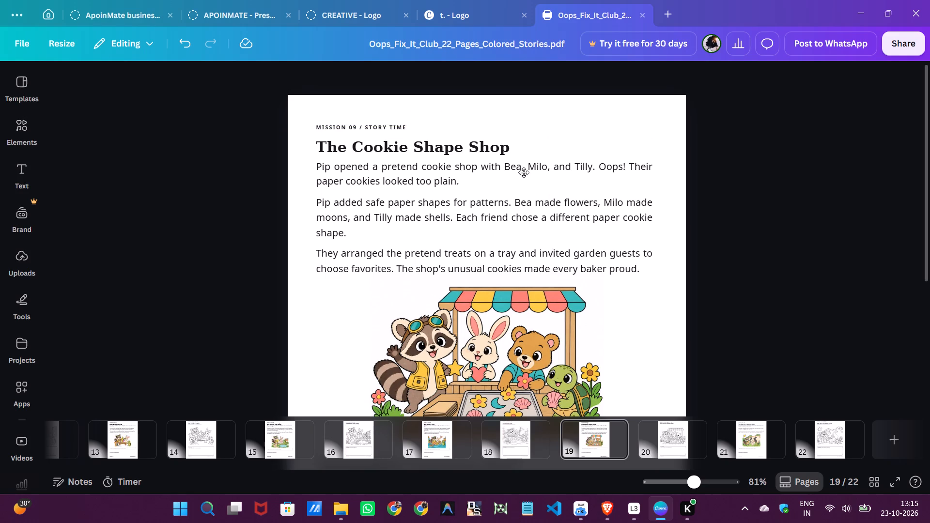
left_click_drag(524, 172, 817, 208)
left_click_drag(817, 208, 563, 212)
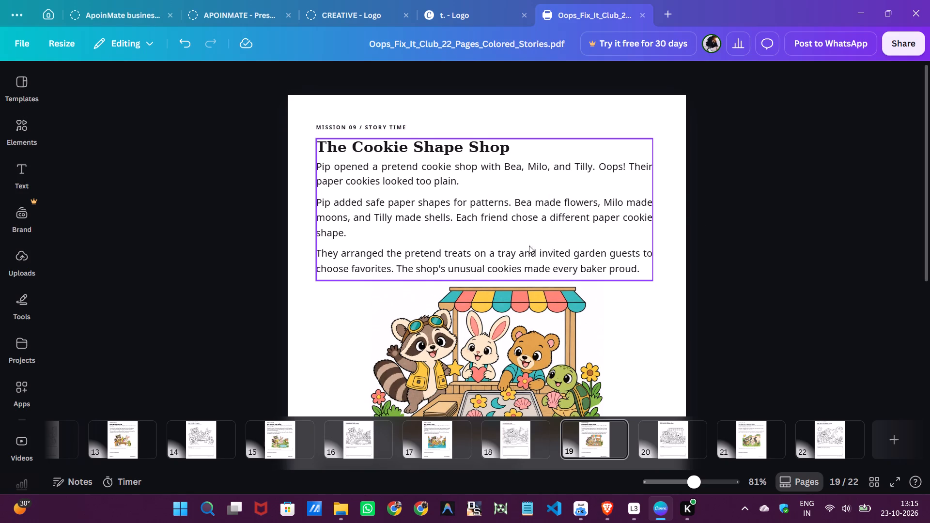
scroll(517, 245, "down", 2)
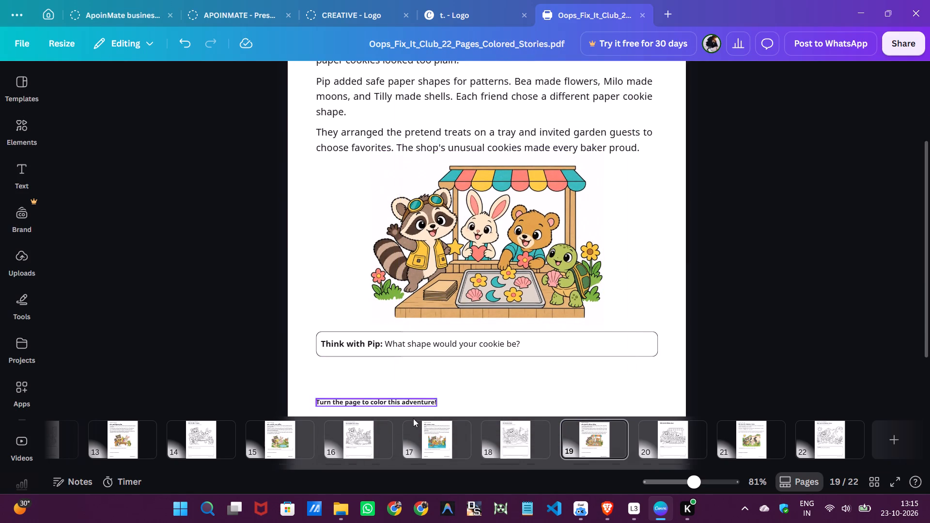
left_click(606, 310)
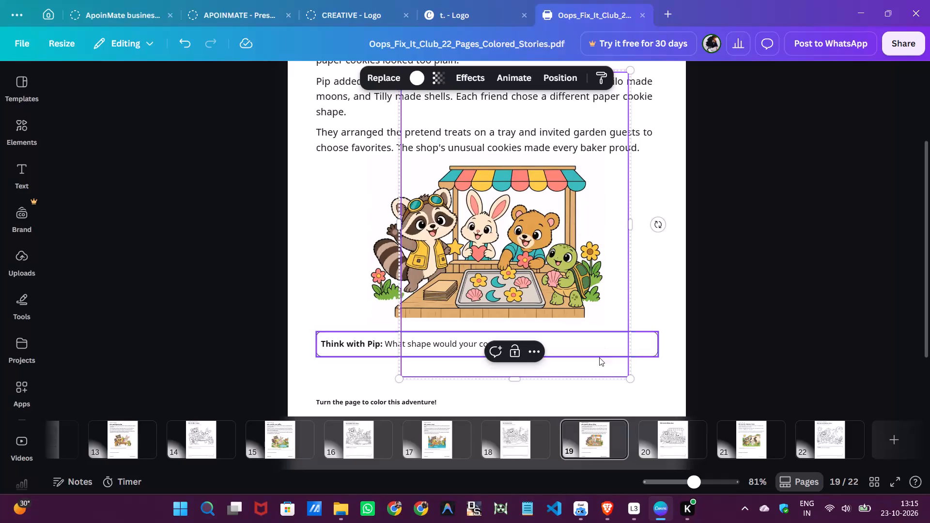
left_click_drag(596, 364, 720, 360)
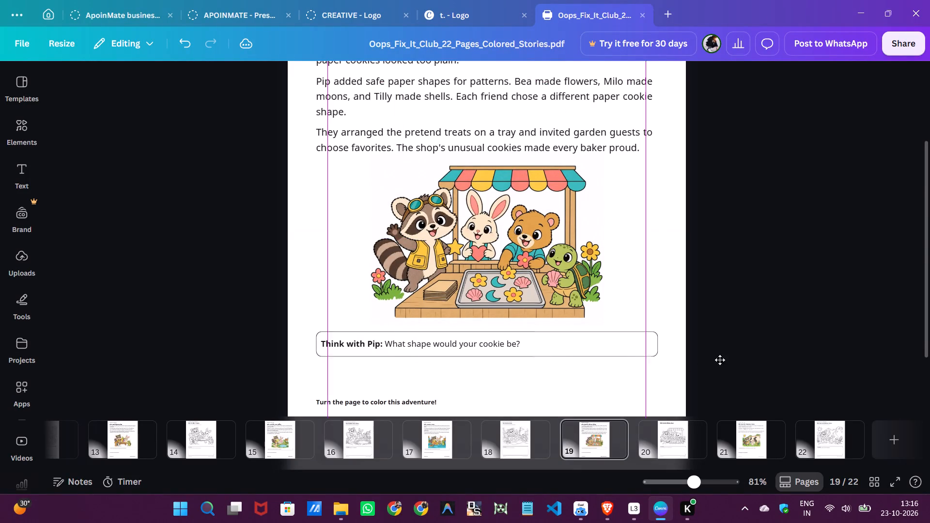
left_click_drag(720, 360, 627, 378)
left_click_drag(618, 376, 908, 382)
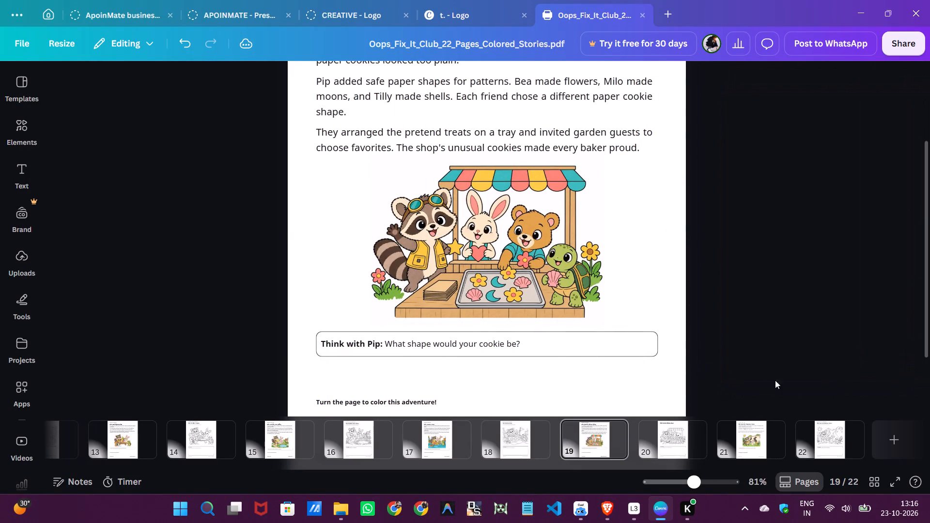
Check the layout of page 19 and of the final coloring page 22, from heading to footer.
scroll(472, 342, "down", 2)
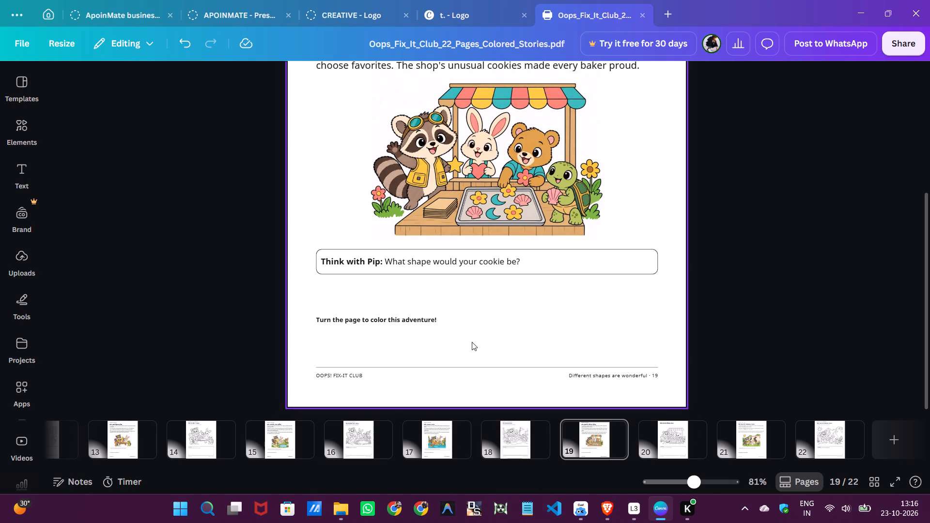
scroll(471, 340, "up", 1)
scroll(471, 340, "down", 1)
scroll(471, 340, "up", 5)
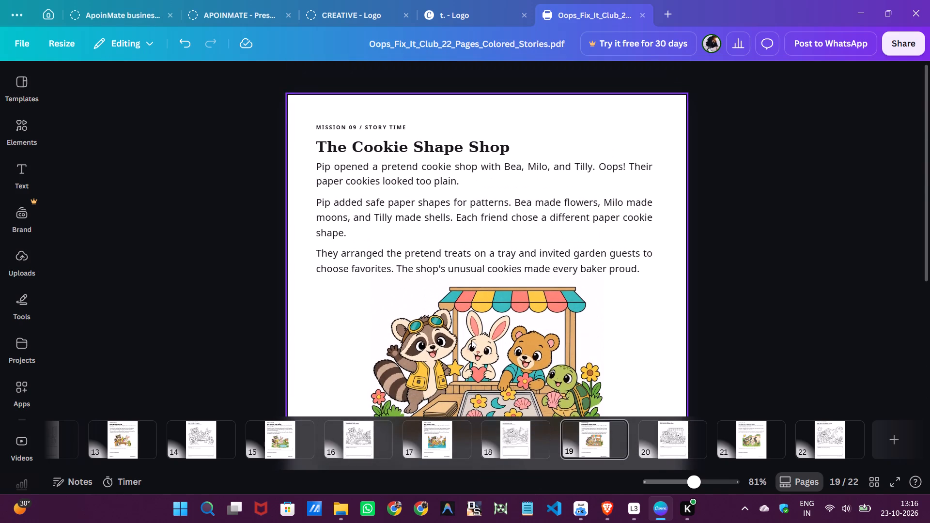
left_click(744, 446)
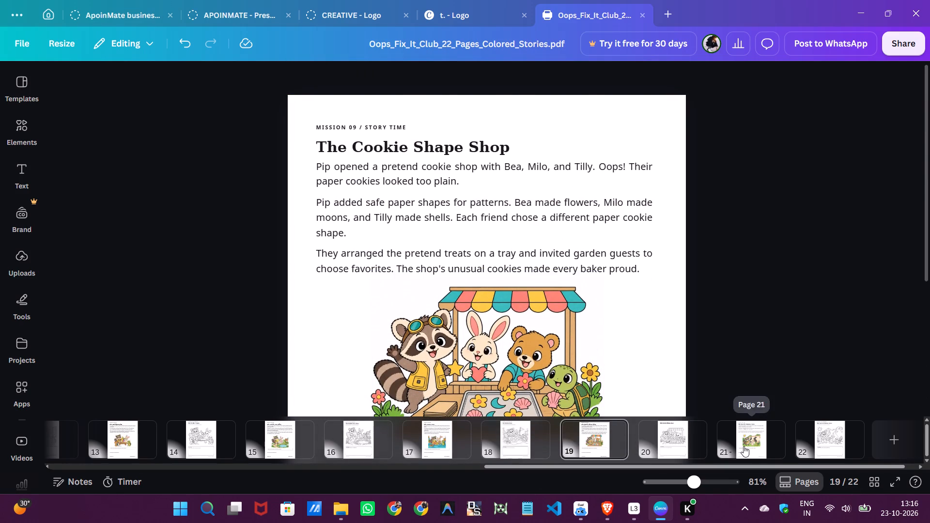
left_click(823, 445)
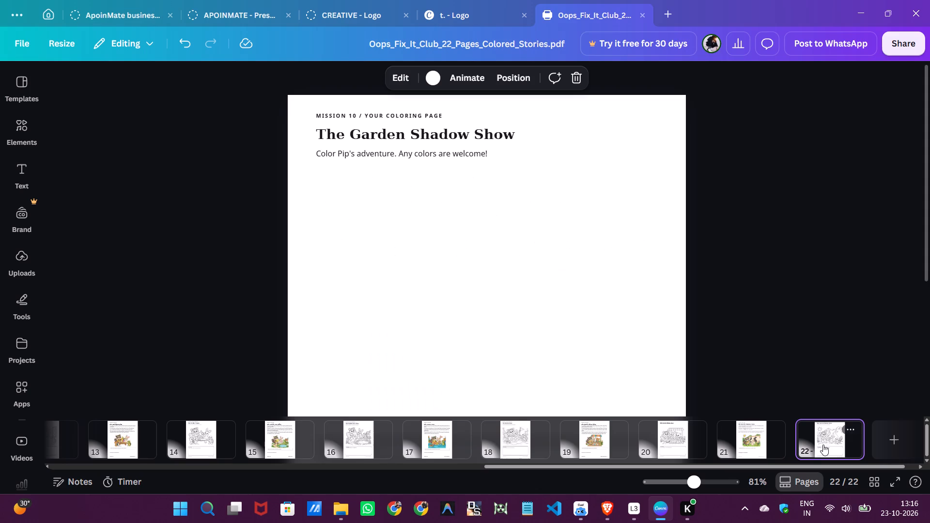
scroll(529, 340, "down", 4)
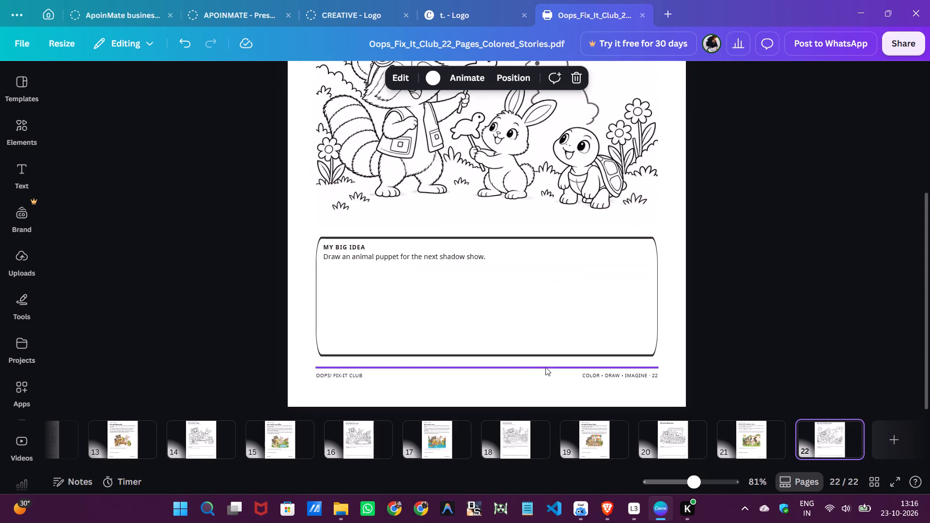
Go back to the start of the book and examine the layout of the cover and the welcome page.
scroll(515, 450, "up", 3)
scroll(341, 438, "up", 5)
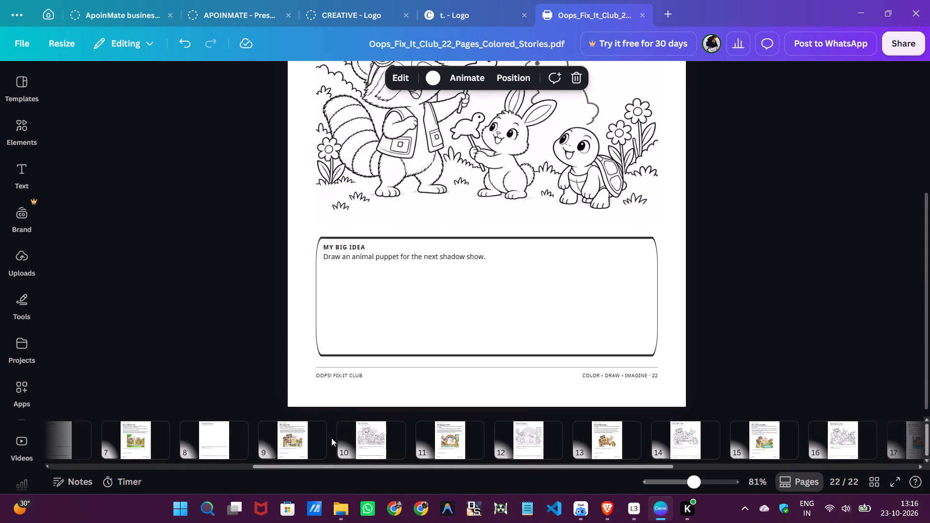
scroll(316, 436, "up", 15)
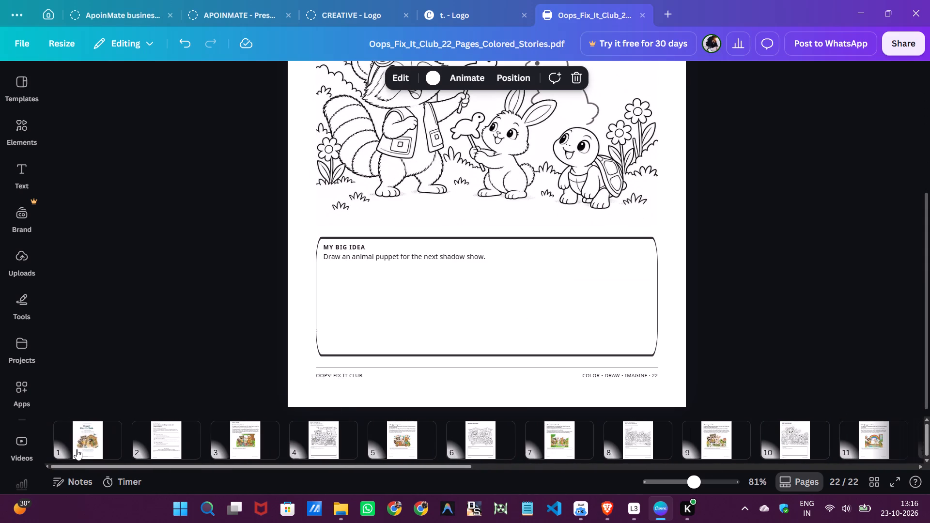
left_click(77, 449)
left_click(158, 426)
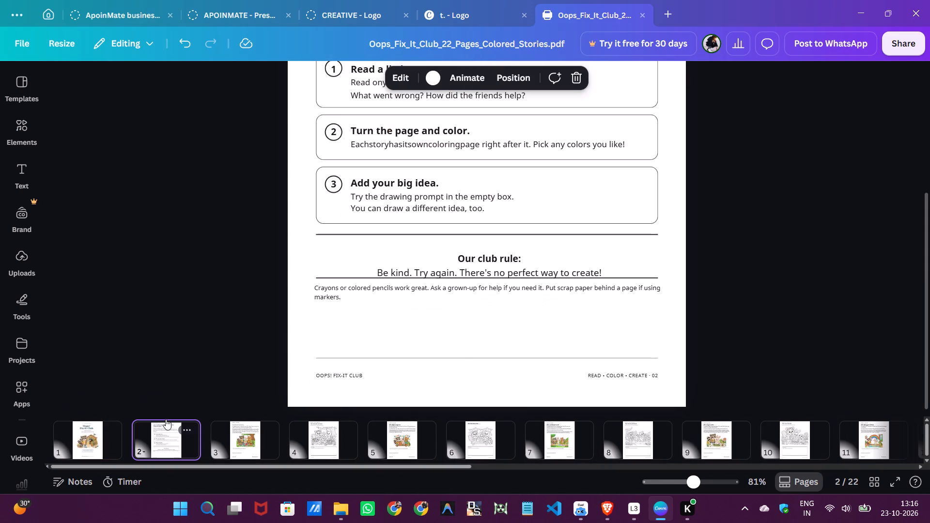
scroll(510, 346, "up", 5)
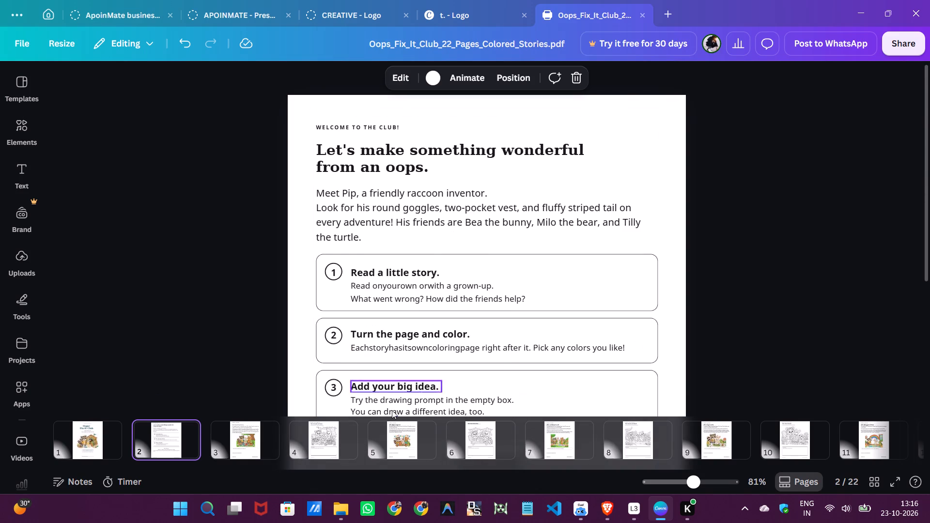
left_click(110, 447)
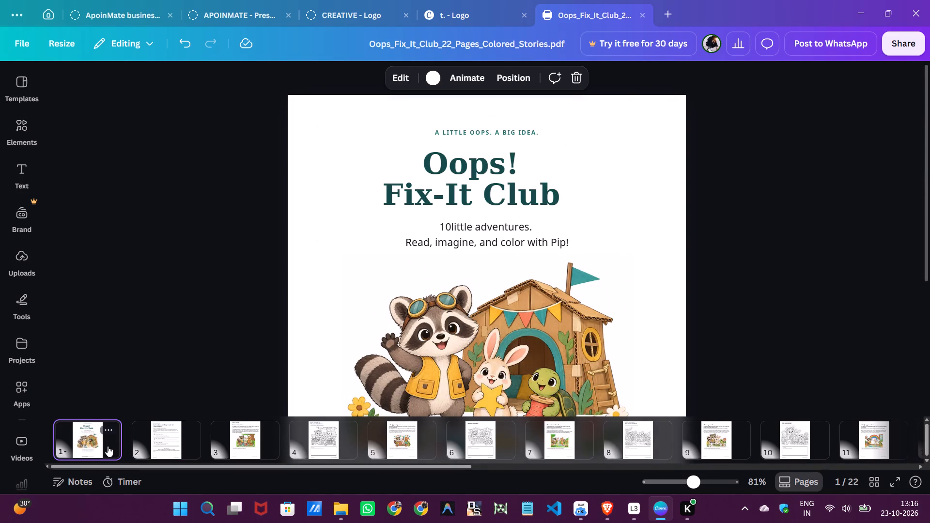
scroll(170, 413, "down", 3)
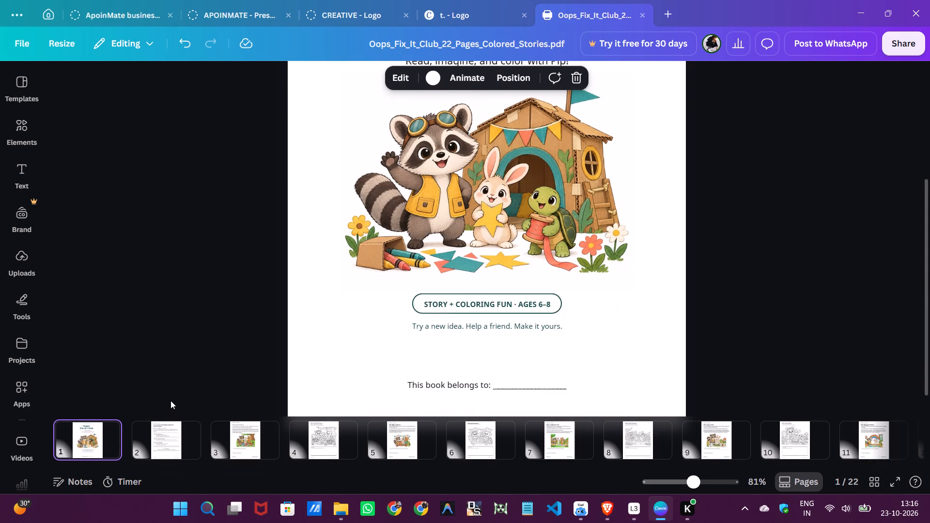
scroll(239, 395, "down", 3)
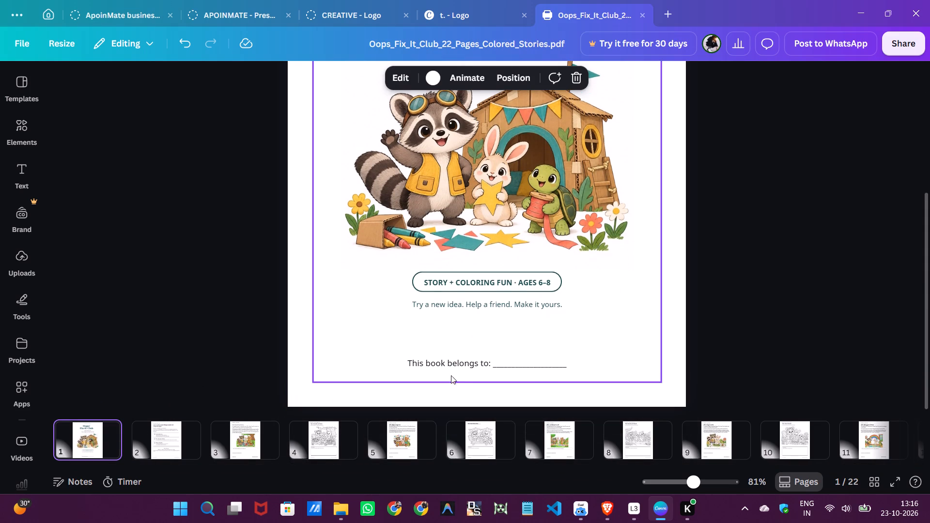
On page 2, nudge the "Crayons or colored pencils work great" note slightly down, away from the club rule's lower line.
left_click(155, 443)
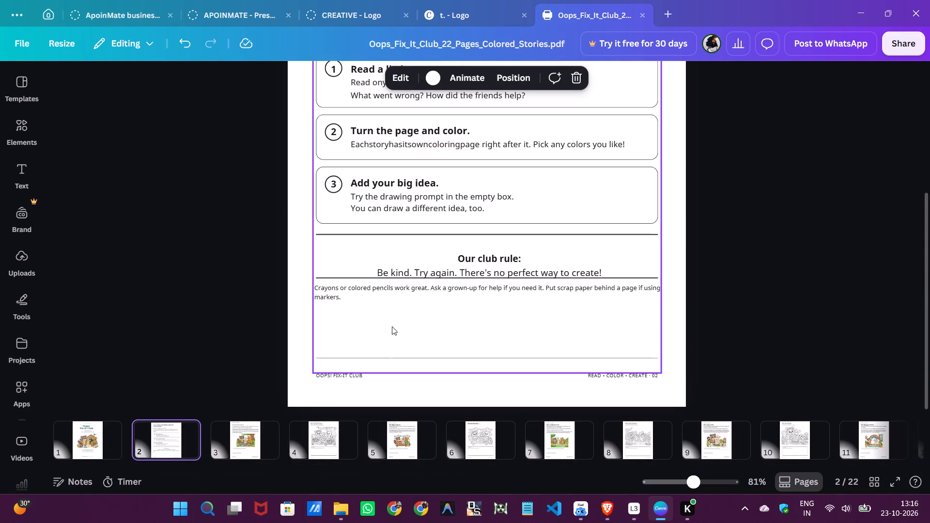
scroll(582, 322, "up", 1)
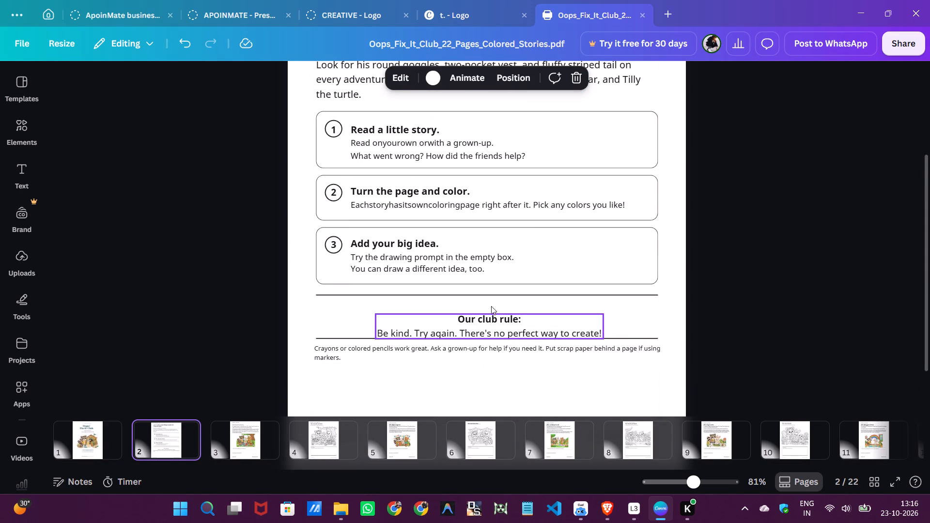
left_click(481, 323)
left_click(481, 323)
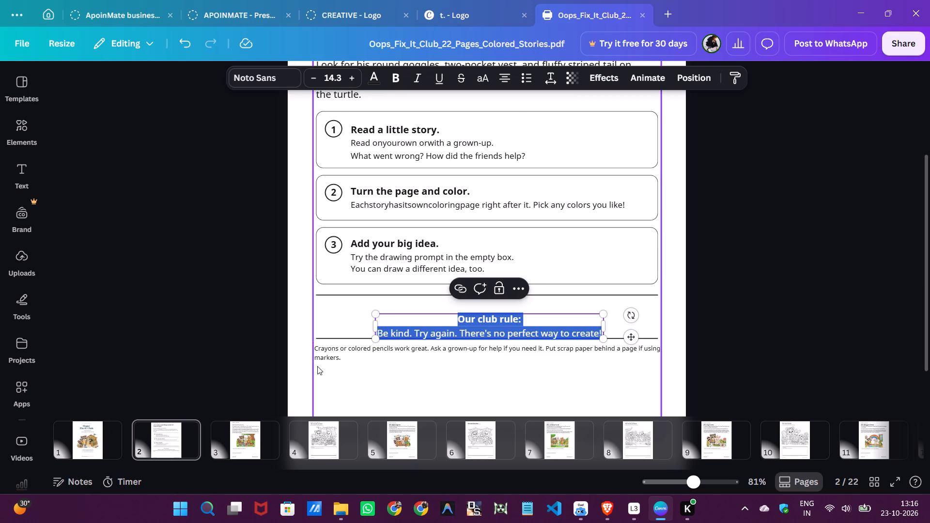
left_click(440, 383)
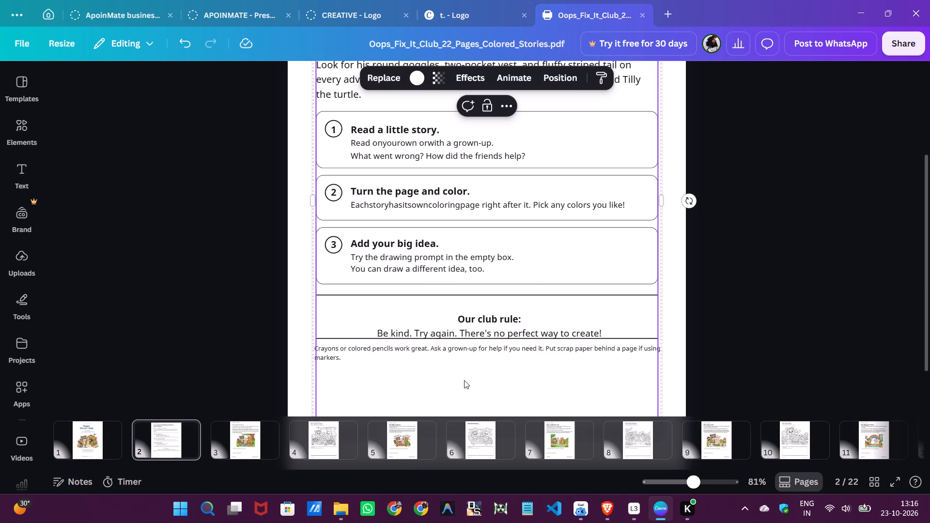
left_click(453, 350)
key("Down")
key("Down")
key("Down")
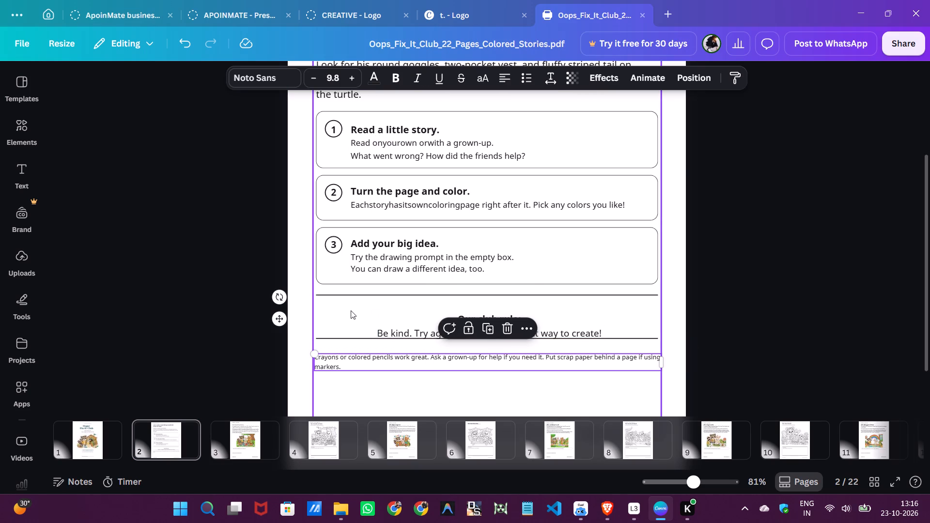
Move the crayons note further down to just above the footer line, keeping it near the page content's left margin.
scroll(351, 310, "down", 3)
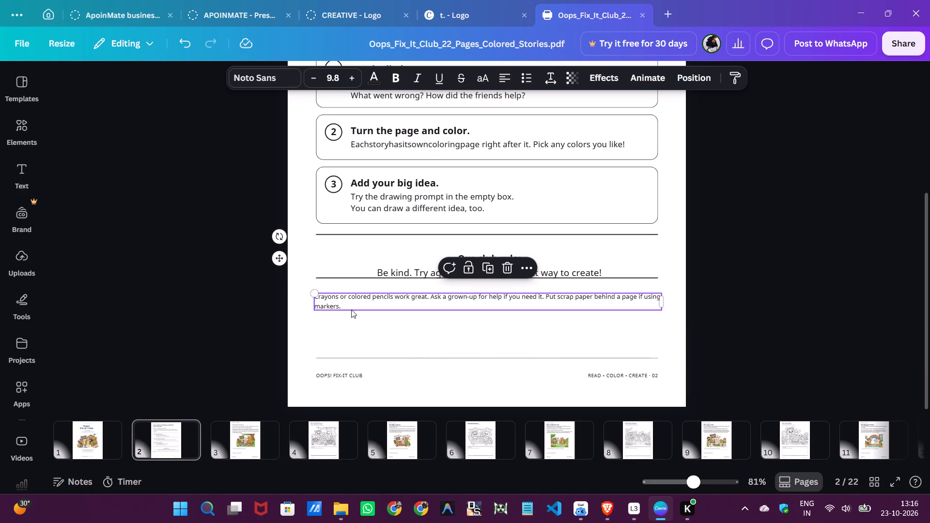
left_click_drag(370, 293, 364, 329)
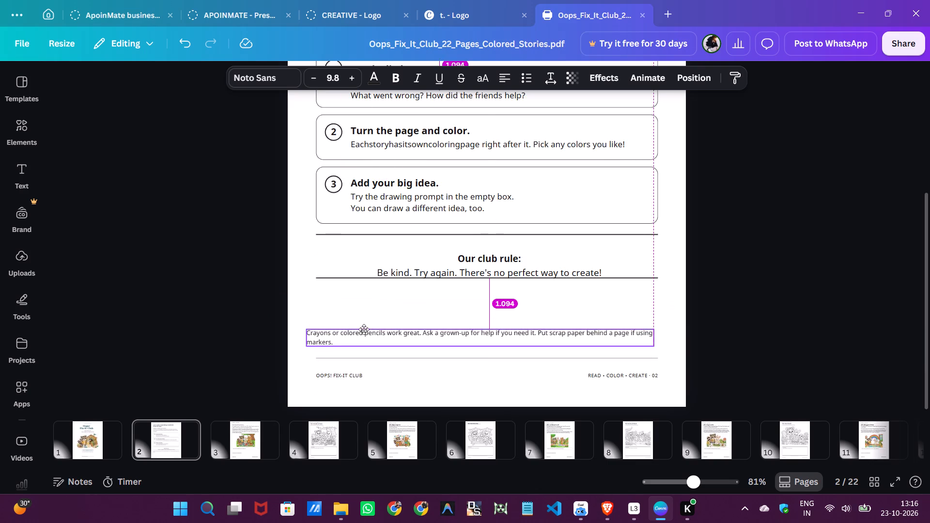
left_click_drag(364, 329, 371, 333)
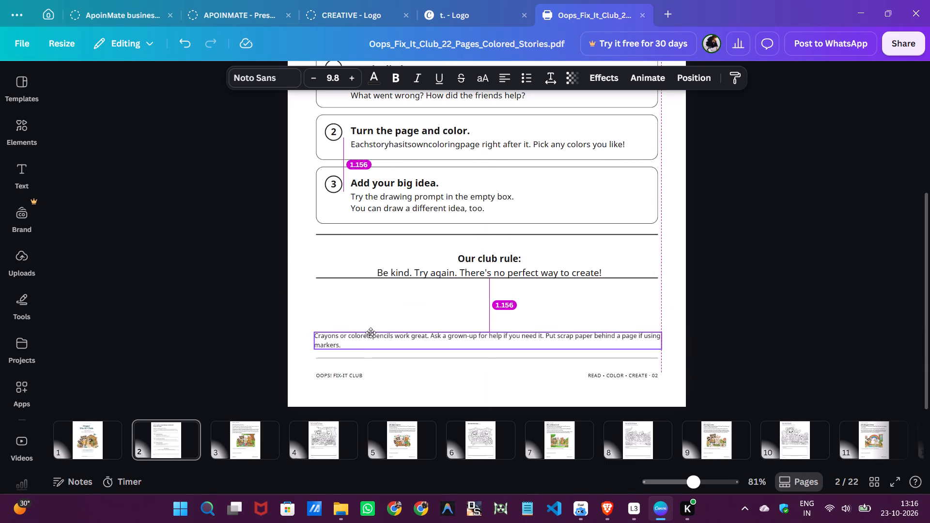
left_click_drag(371, 333, 371, 334)
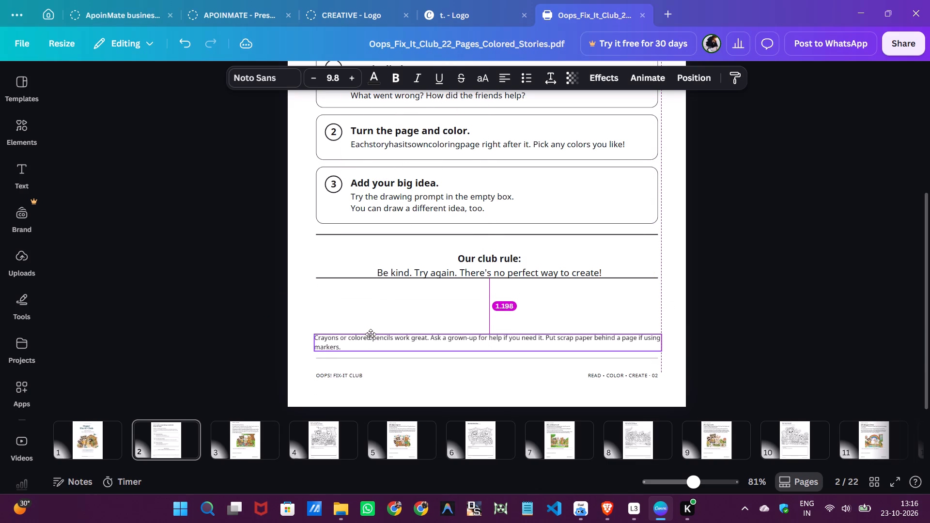
left_click_drag(371, 334, 370, 330)
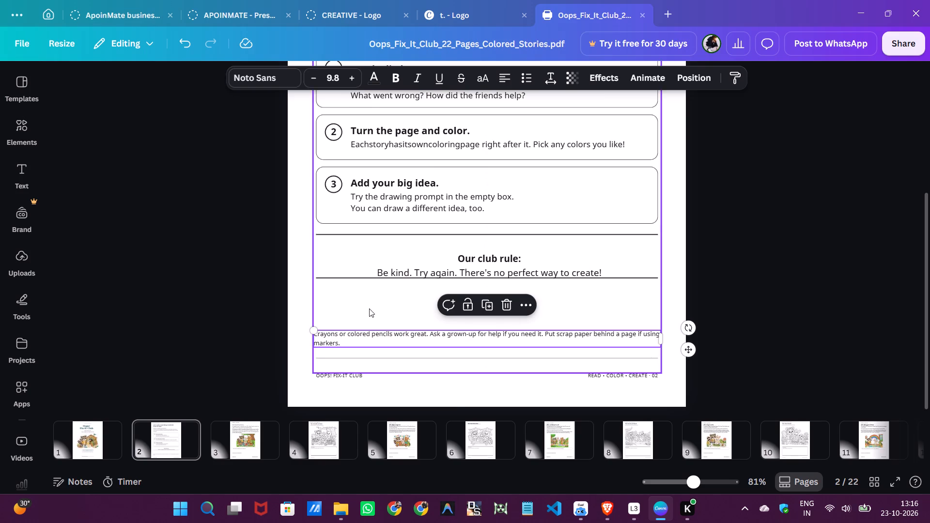
left_click(369, 308)
left_click(444, 336)
key("Down")
key("Down")
key("Down")
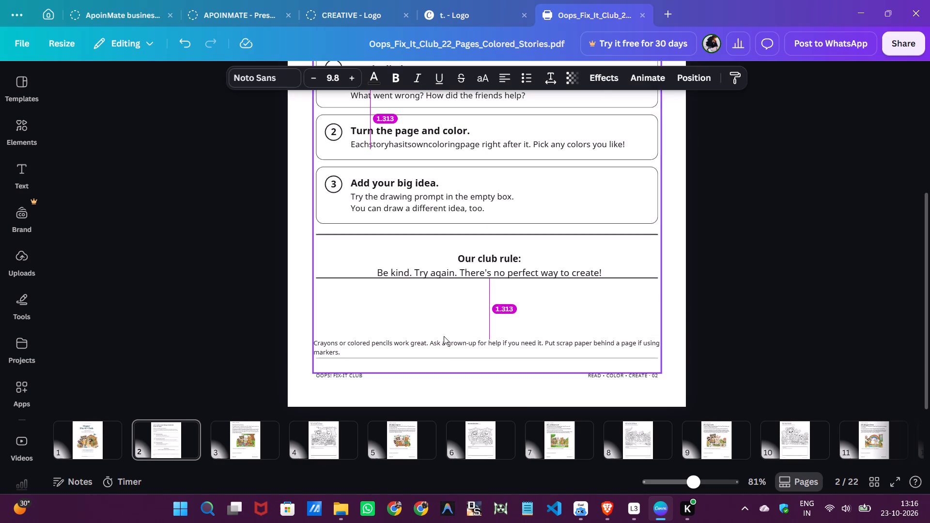
Nudge the crayons note back up to about midway between the club rule's lower line and the footer line.
key("Up")
key("Up")
key("Up")
key("Up")
key("Up")
key("Up")
key("Up")
key("Up")
key("Up")
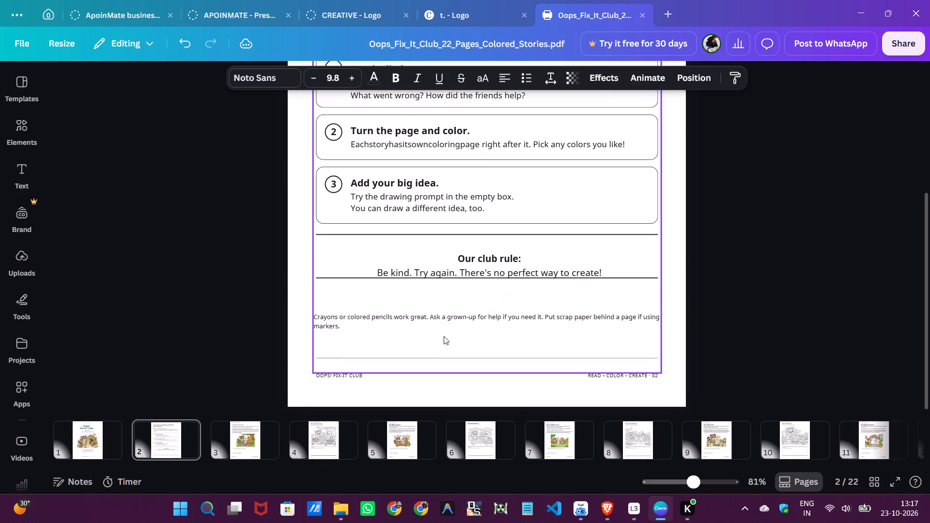
key("Up")
key("Up")
key("Up")
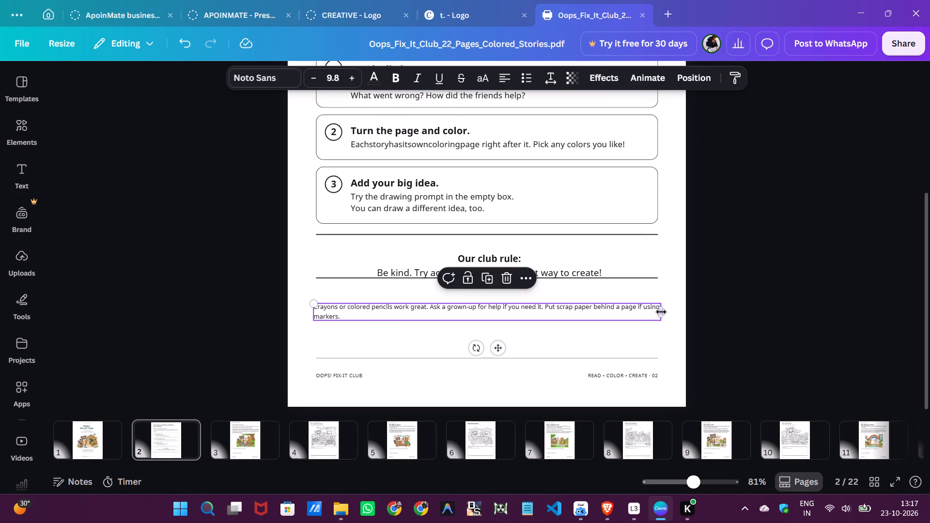
Narrow the crayons note's text box so its first line ends at "Put scrap paper behind".
left_click_drag(661, 312, 619, 316)
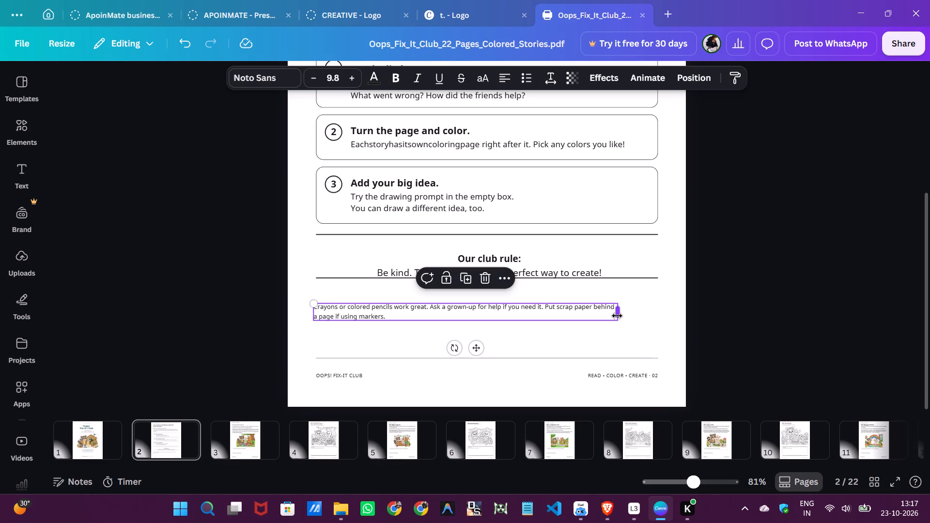
left_click(537, 330)
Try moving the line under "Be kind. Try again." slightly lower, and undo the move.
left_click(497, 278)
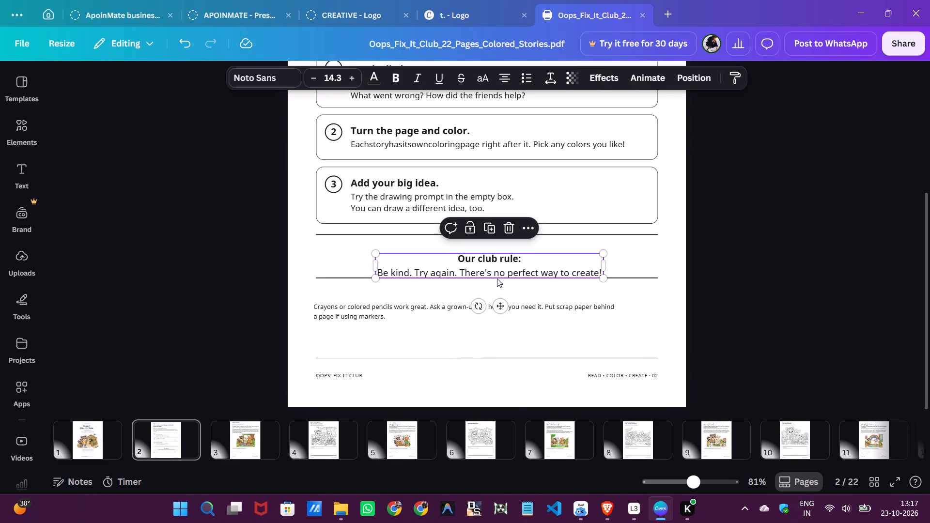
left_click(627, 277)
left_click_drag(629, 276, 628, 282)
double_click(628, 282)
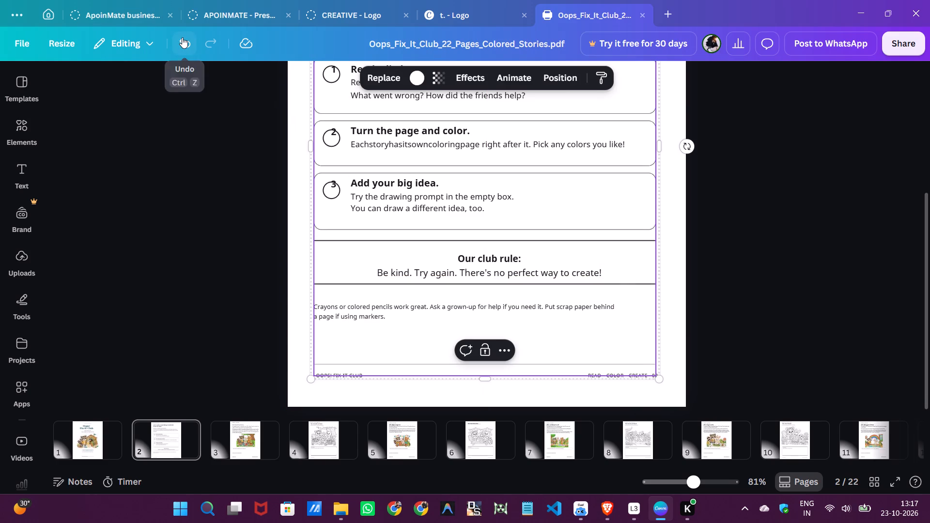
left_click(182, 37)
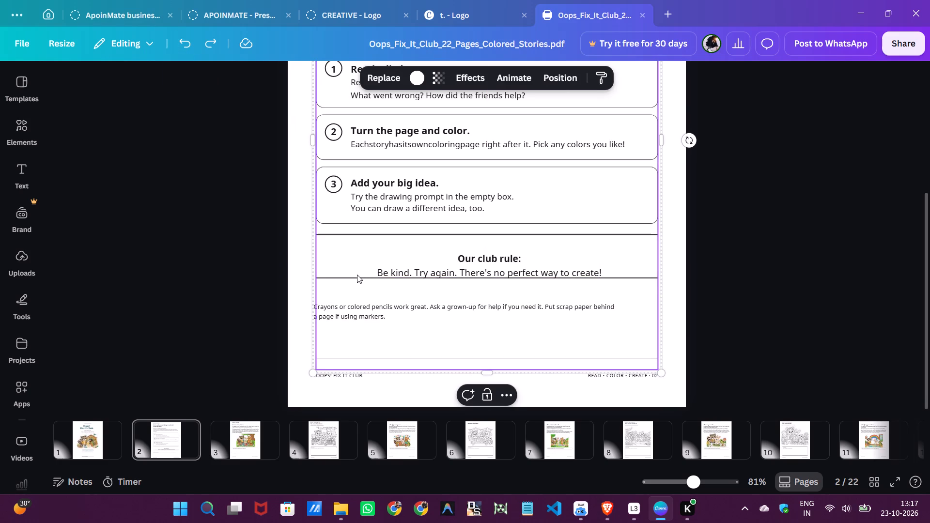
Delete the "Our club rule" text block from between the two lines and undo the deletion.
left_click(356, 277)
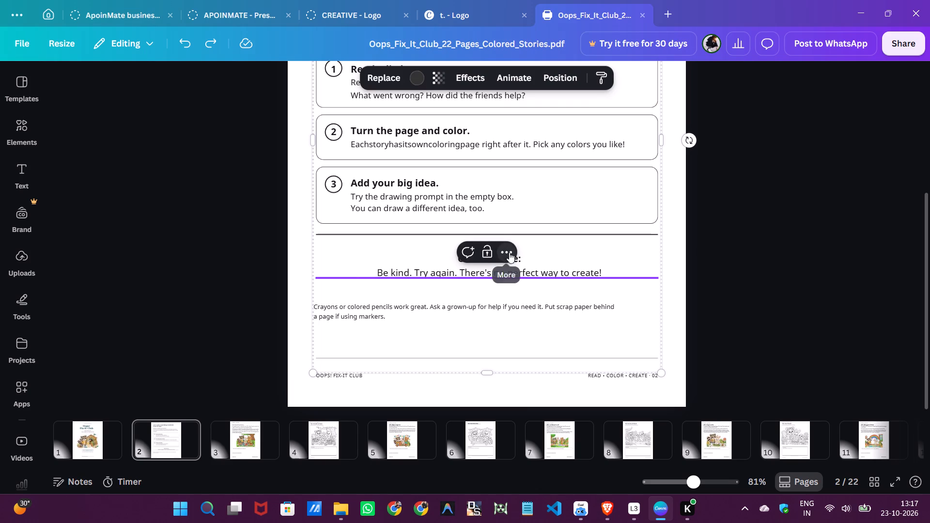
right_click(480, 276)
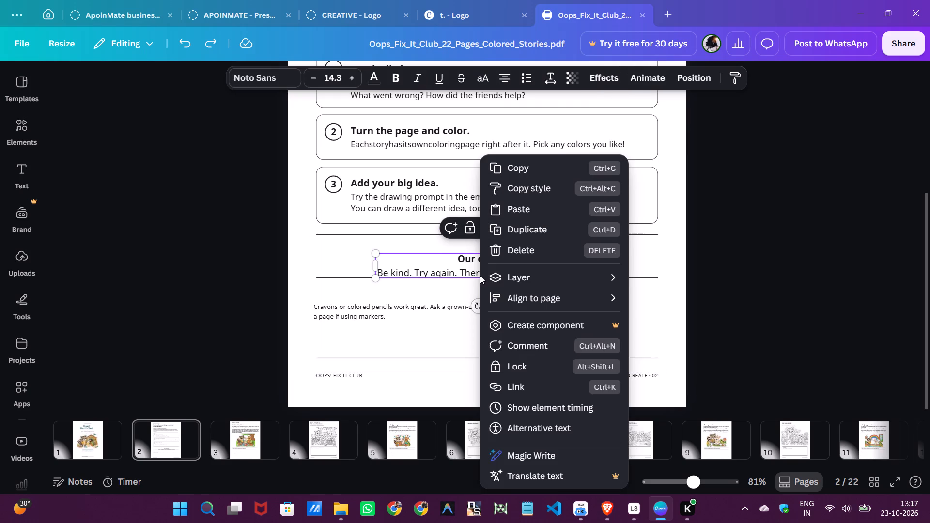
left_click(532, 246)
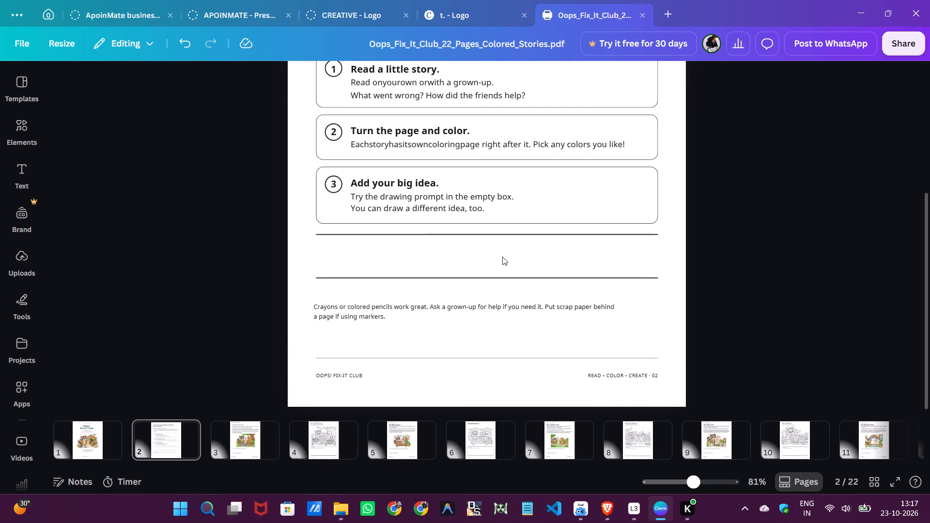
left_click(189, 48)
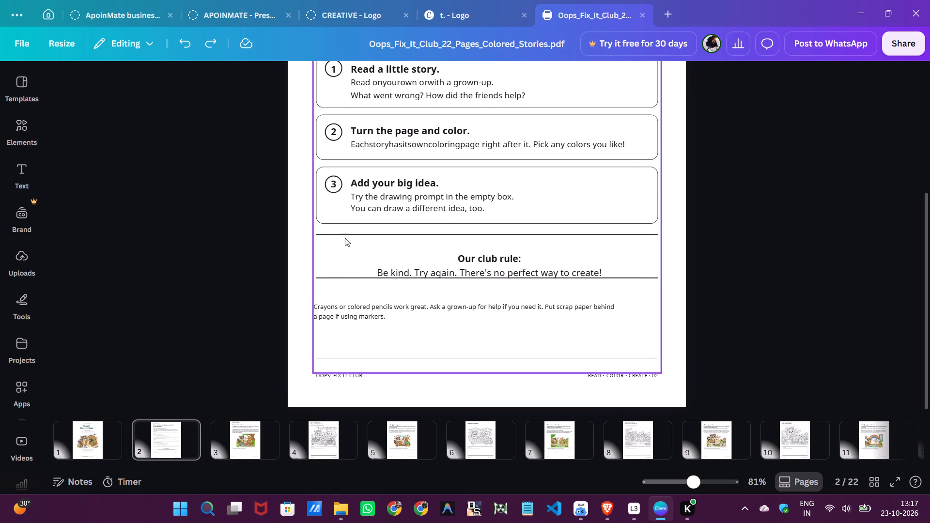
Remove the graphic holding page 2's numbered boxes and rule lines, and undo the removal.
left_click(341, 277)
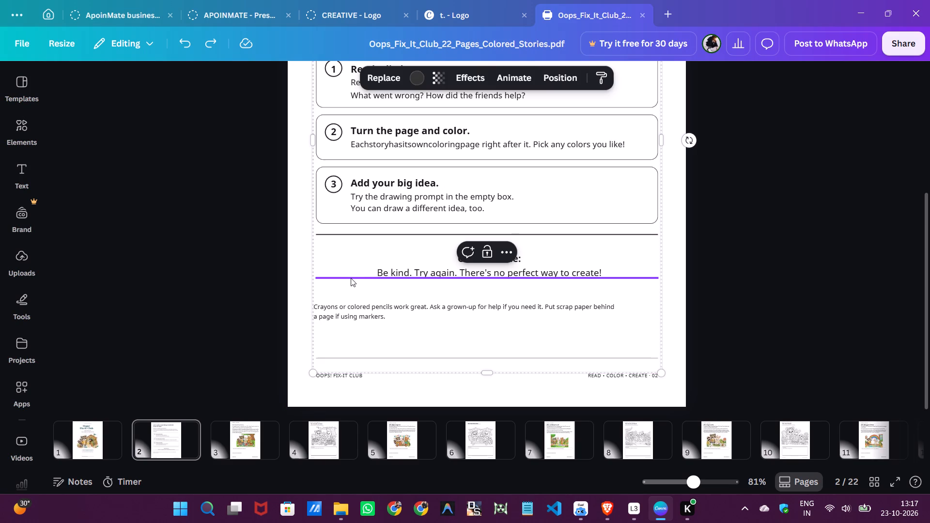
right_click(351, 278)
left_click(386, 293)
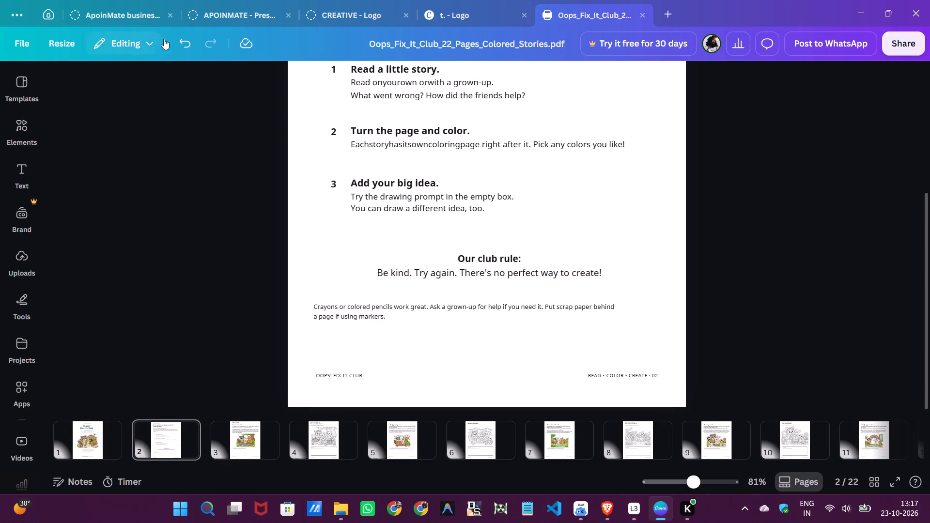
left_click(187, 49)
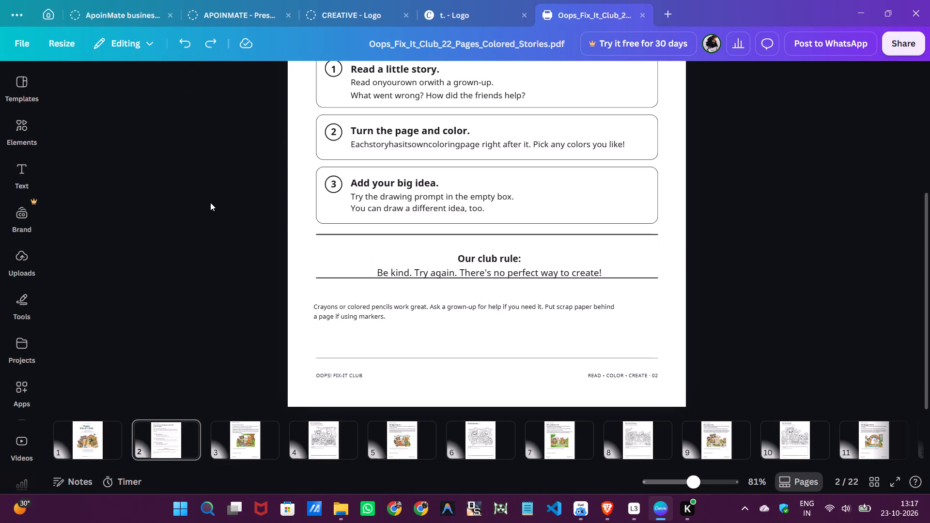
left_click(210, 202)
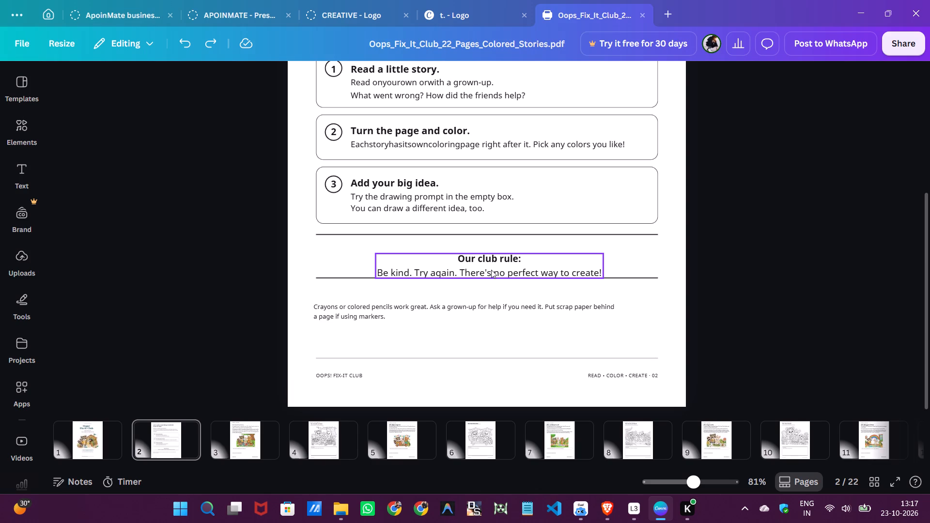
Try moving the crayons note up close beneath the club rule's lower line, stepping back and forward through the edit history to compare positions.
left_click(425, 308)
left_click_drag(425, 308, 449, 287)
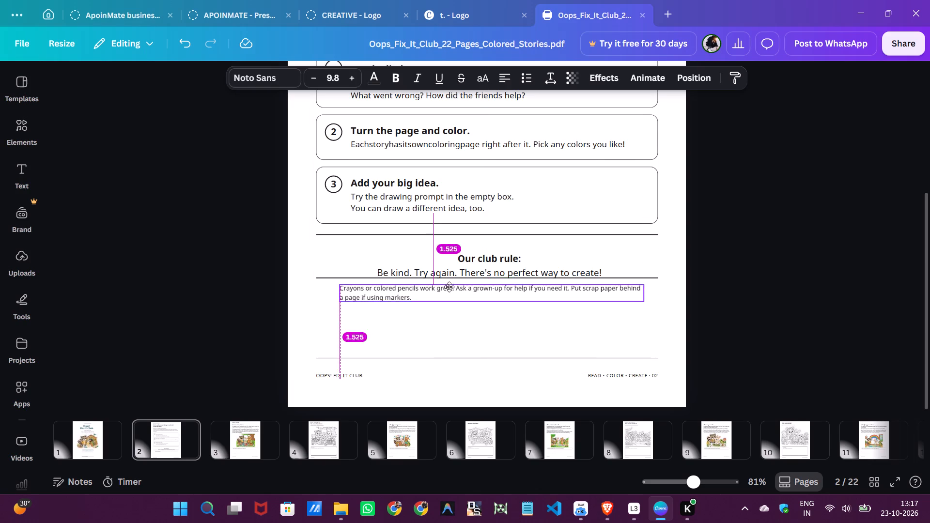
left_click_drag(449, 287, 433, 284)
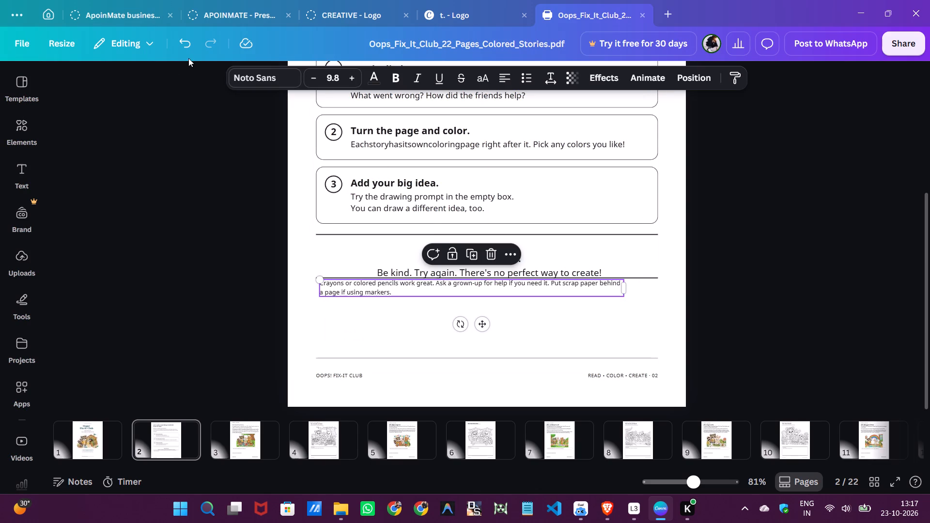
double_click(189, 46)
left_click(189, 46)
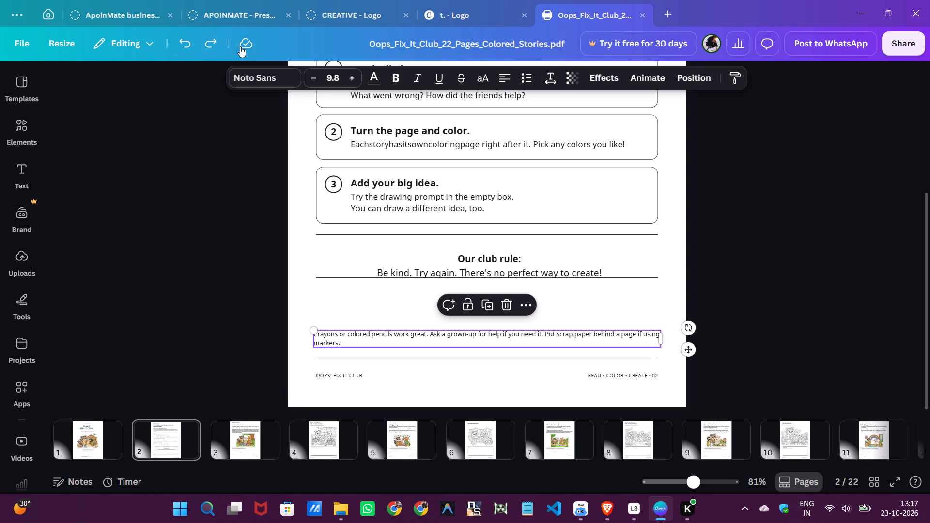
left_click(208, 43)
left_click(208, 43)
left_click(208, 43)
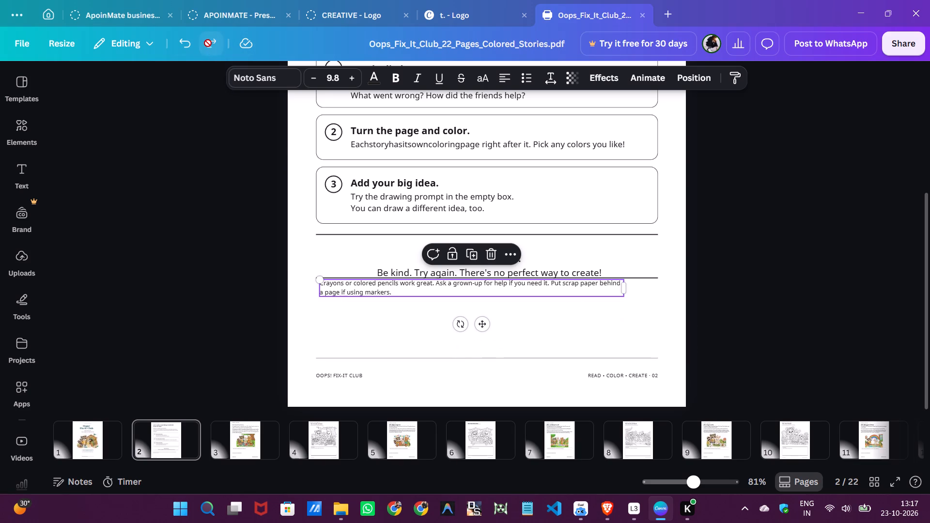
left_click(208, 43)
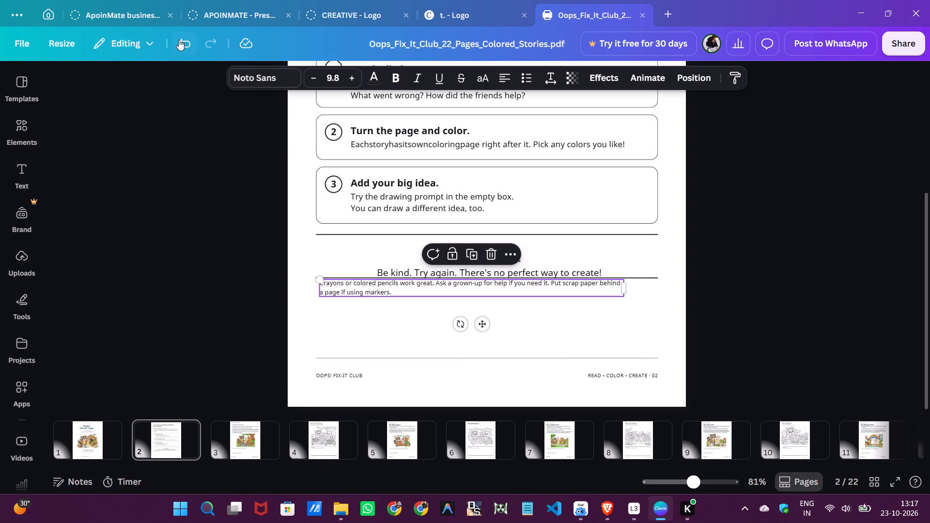
Undo the crayons note's moves and narrowing until it is back at full width just below the club rule's lower line.
double_click(179, 40)
left_click(179, 40)
left_click(179, 40)
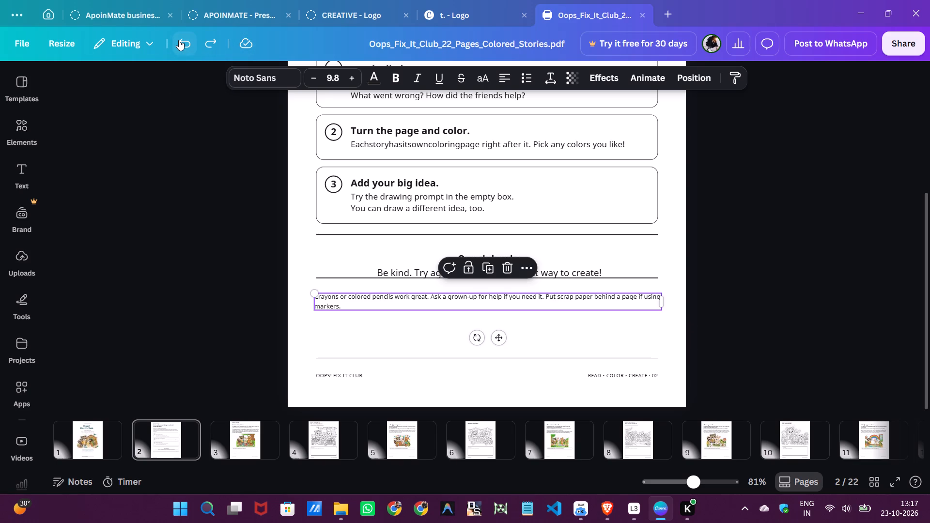
left_click(179, 40)
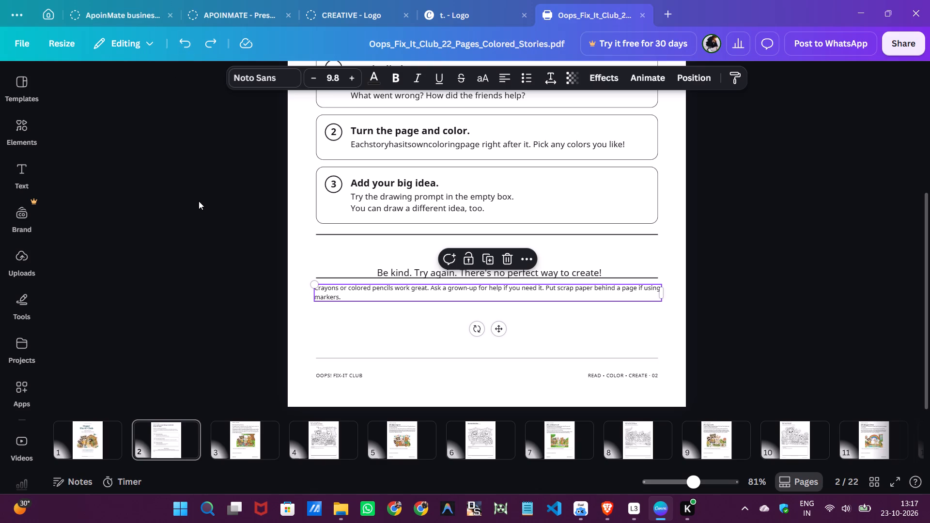
left_click(199, 201)
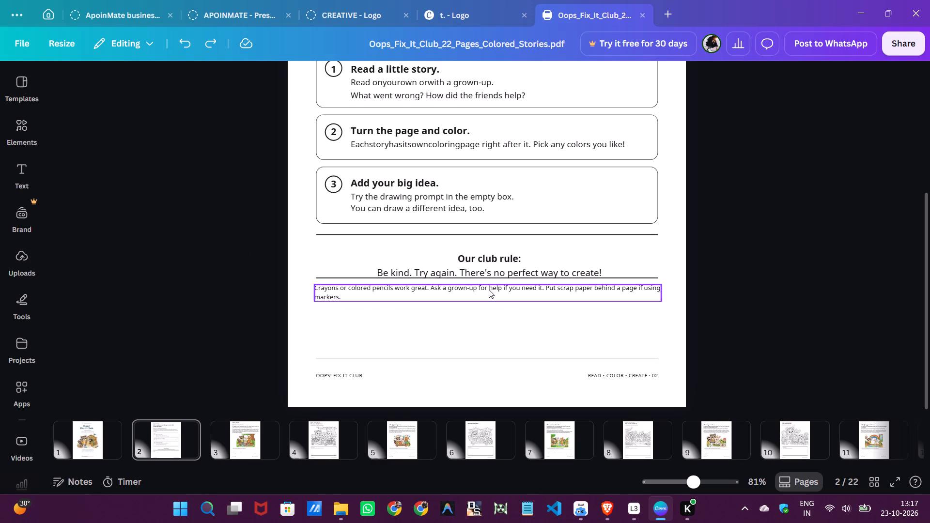
Nudge the "Our club rule" text block up slightly so it sits clear of the line beneath it.
left_click(480, 268)
key("Up")
key("Up")
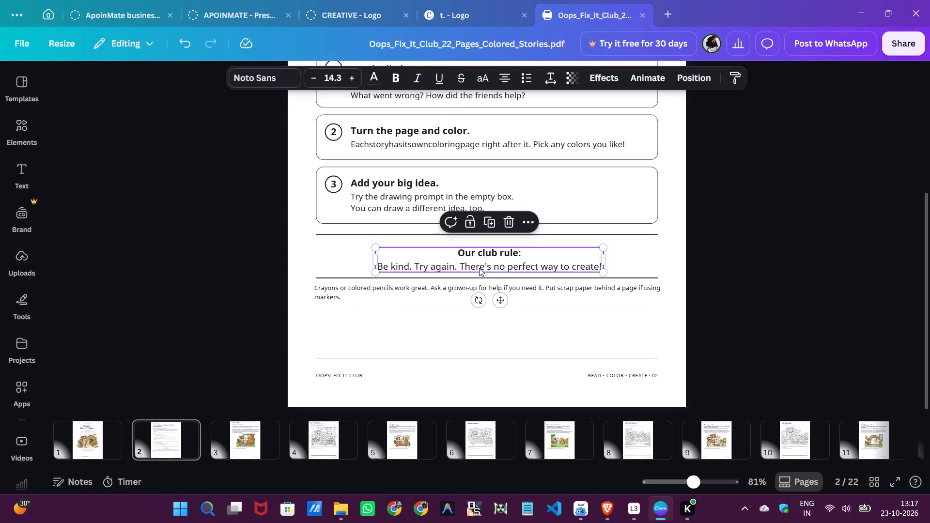
left_click(221, 261)
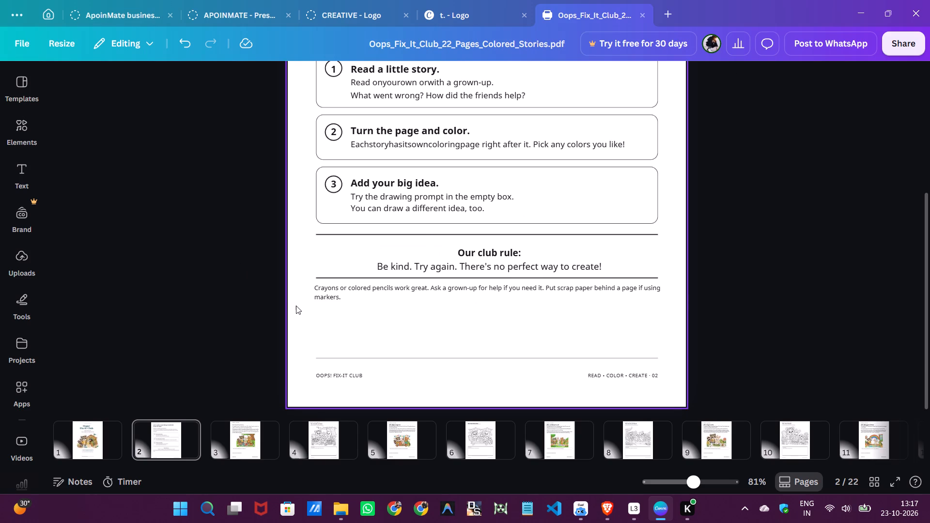
Review the layout of pages 1 to 3, checking the cover, the club rule page and The Mixed-Up Picnic story.
left_click(681, 481)
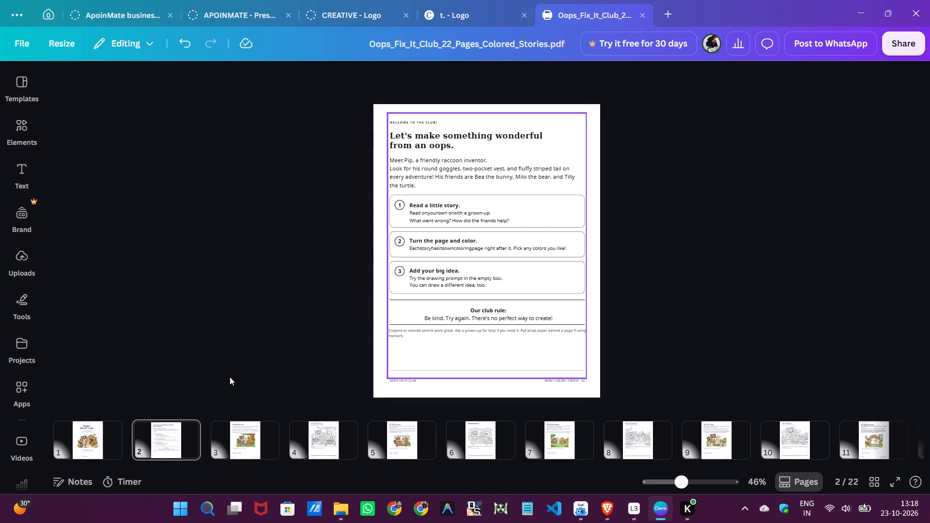
left_click(238, 449)
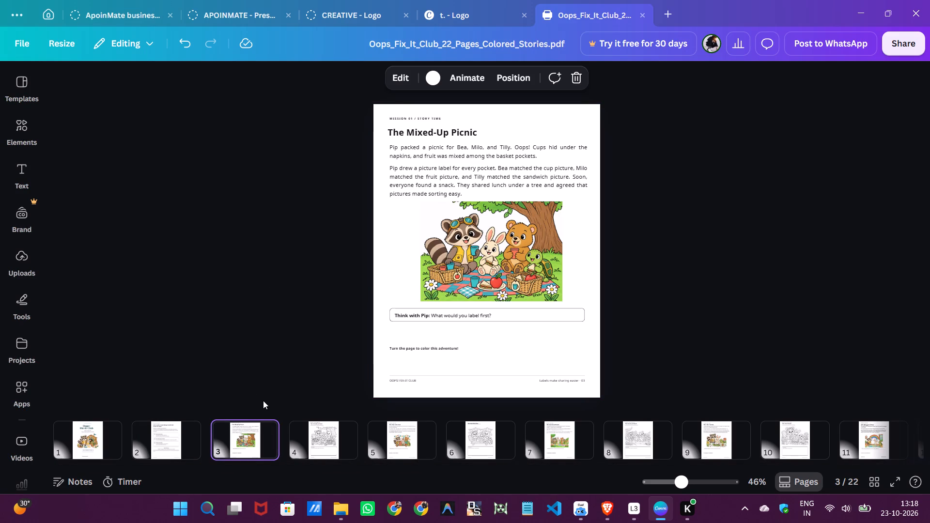
left_click(694, 478)
scroll(526, 364, "down", 3)
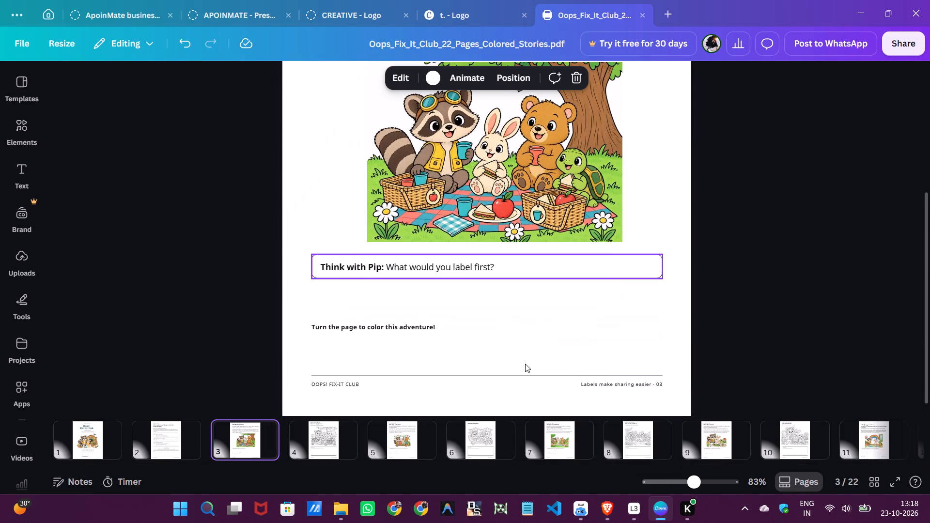
left_click(80, 448)
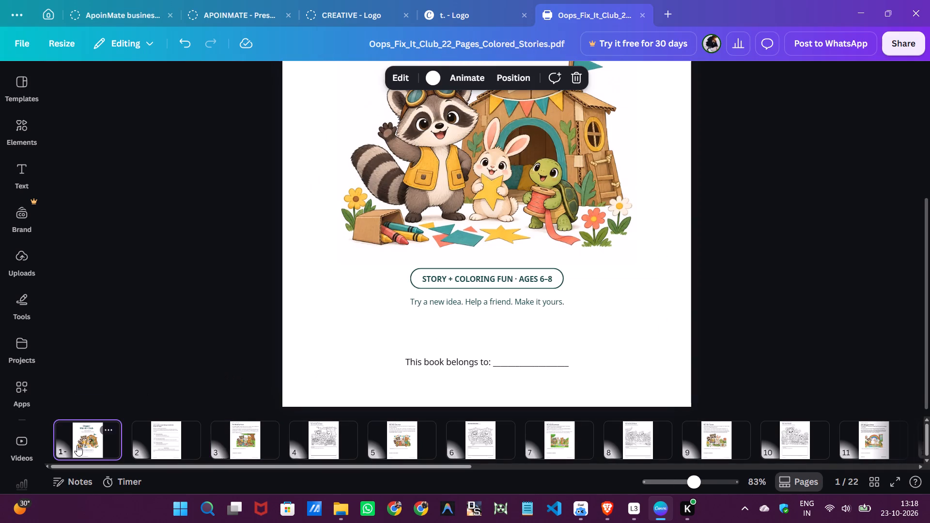
scroll(414, 343, "up", 5)
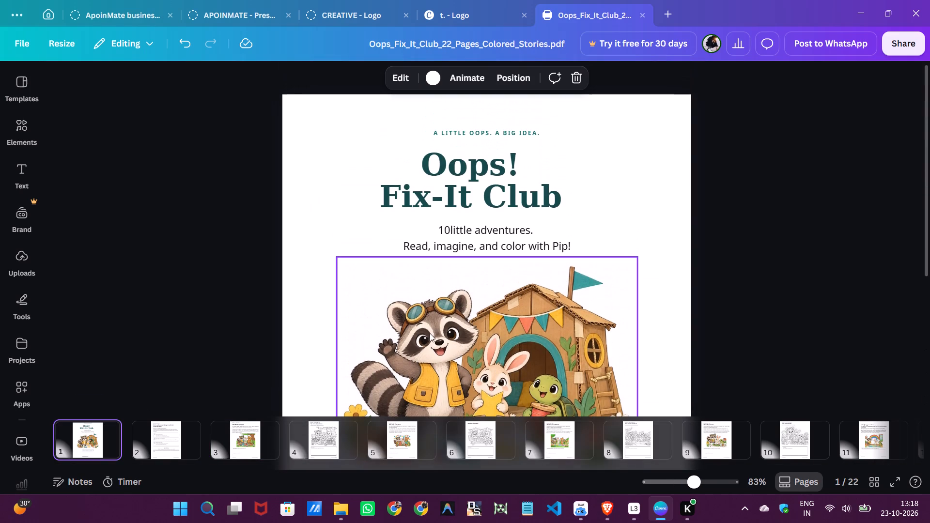
scroll(434, 331, "down", 3)
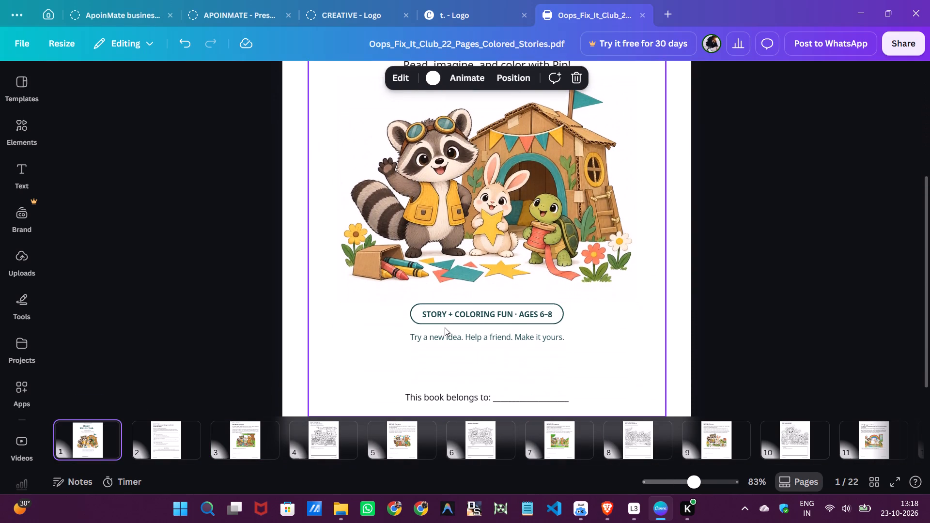
scroll(445, 327, "down", 1)
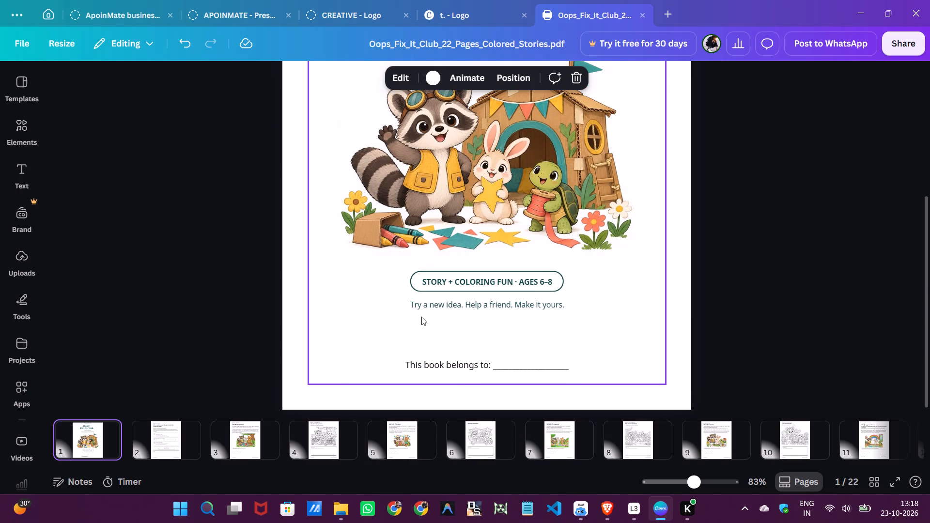
left_click(186, 442)
left_click(262, 444)
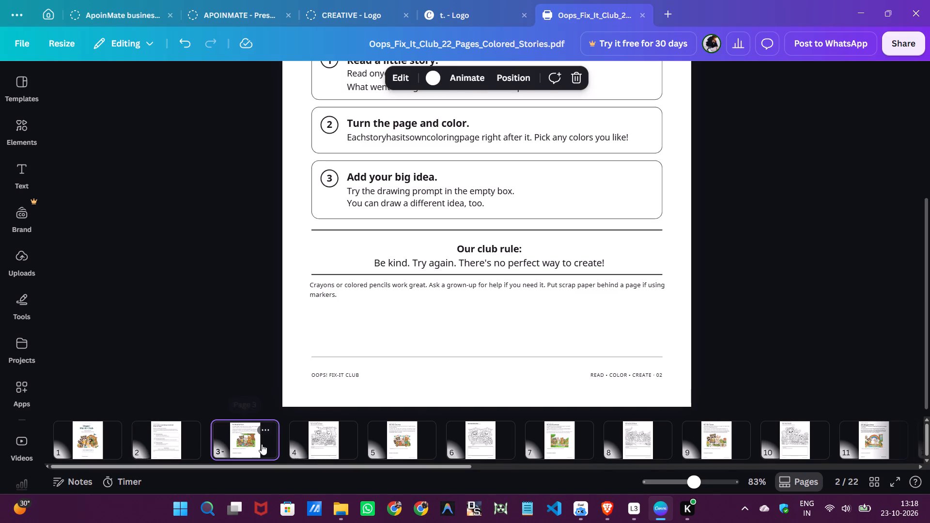
scroll(444, 381, "up", 4)
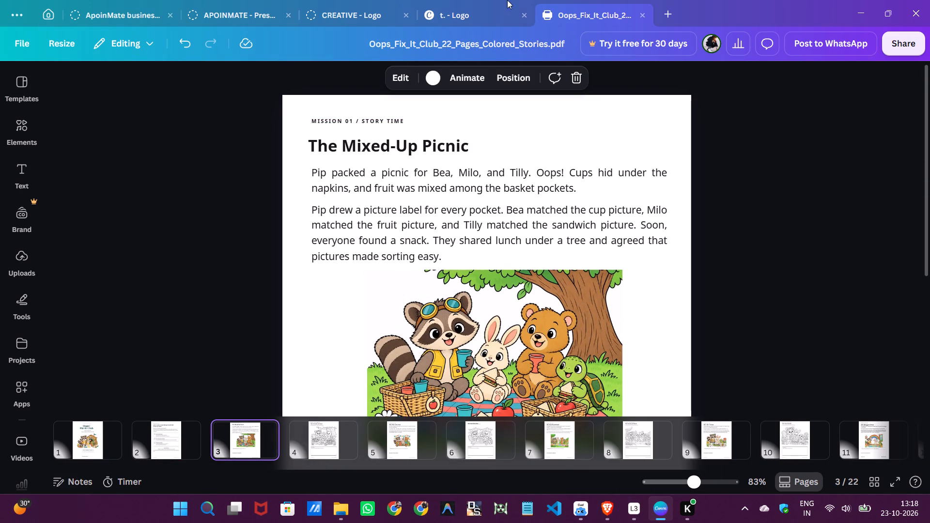
Close the CREATIVE - Logo design.
left_click(408, 13)
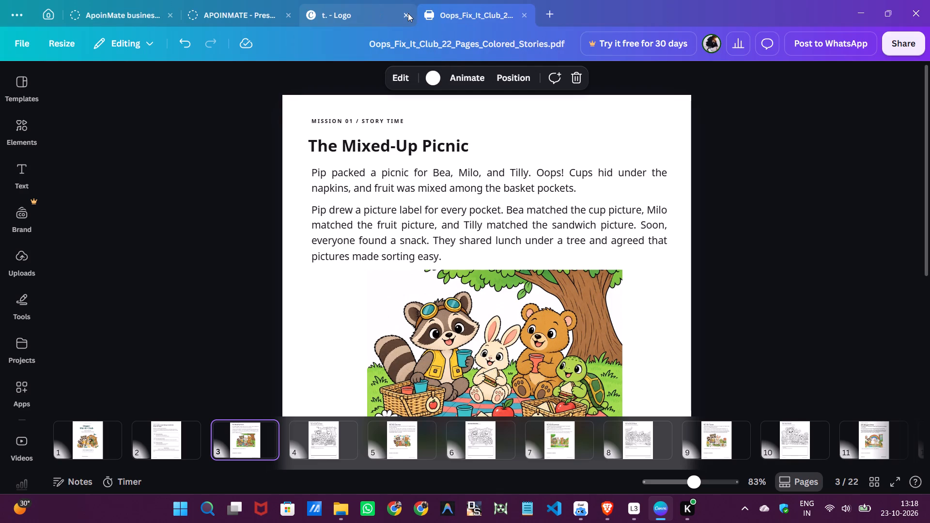
Create a new blank design from a custom size 8.5 in wide, using the suggested Mailing Label (8.5 × 11 in) format.
left_click(547, 15)
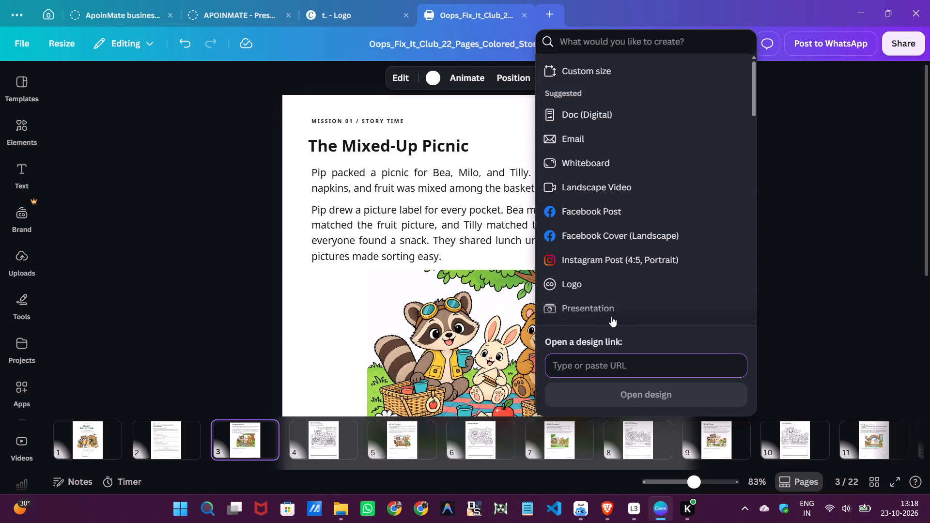
left_click(587, 76)
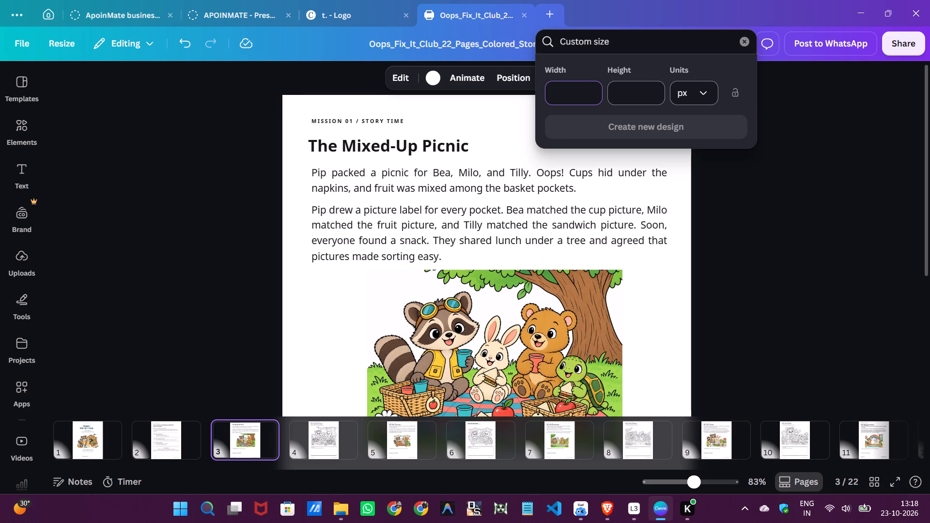
left_click(706, 90)
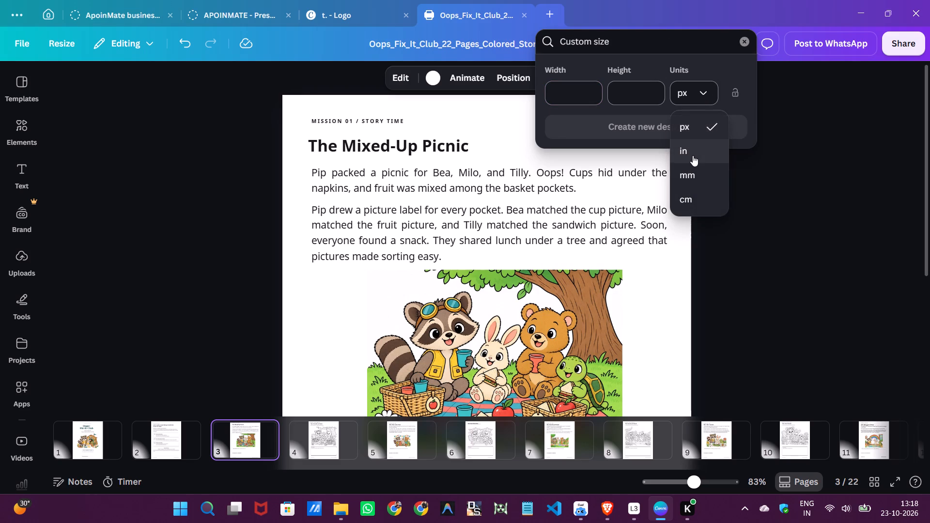
left_click(693, 155)
left_click(575, 88)
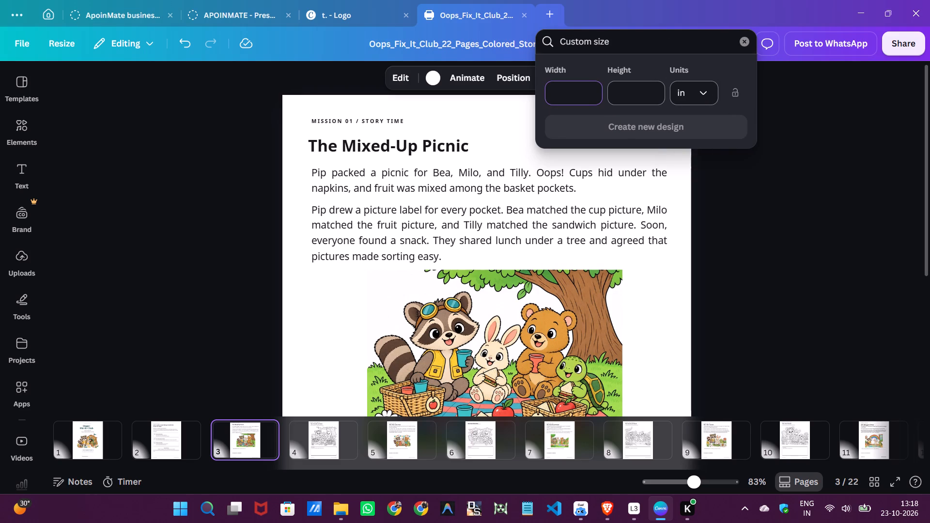
key("8")
key("period")
key("5")
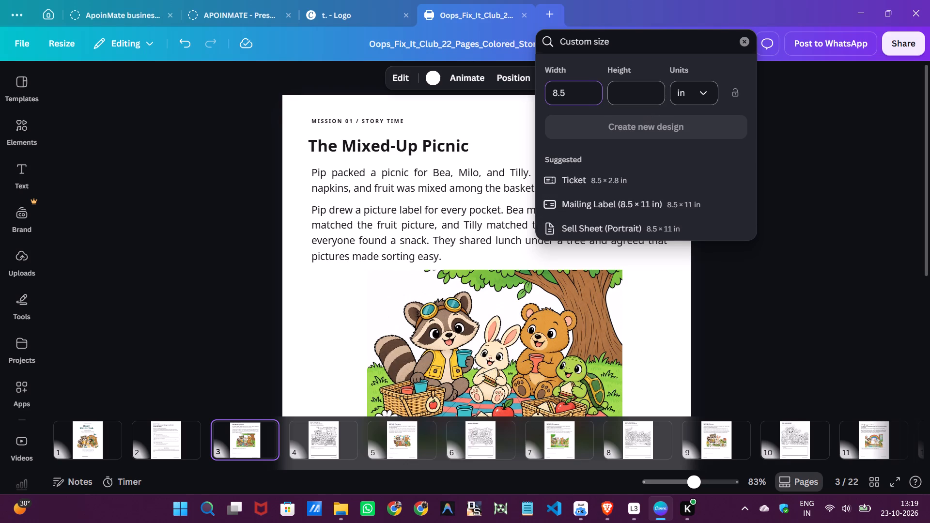
left_click(654, 206)
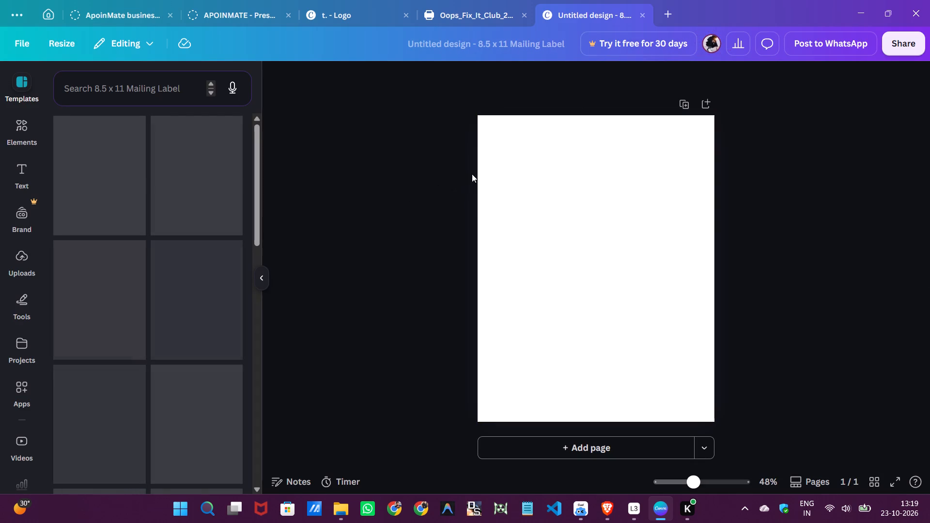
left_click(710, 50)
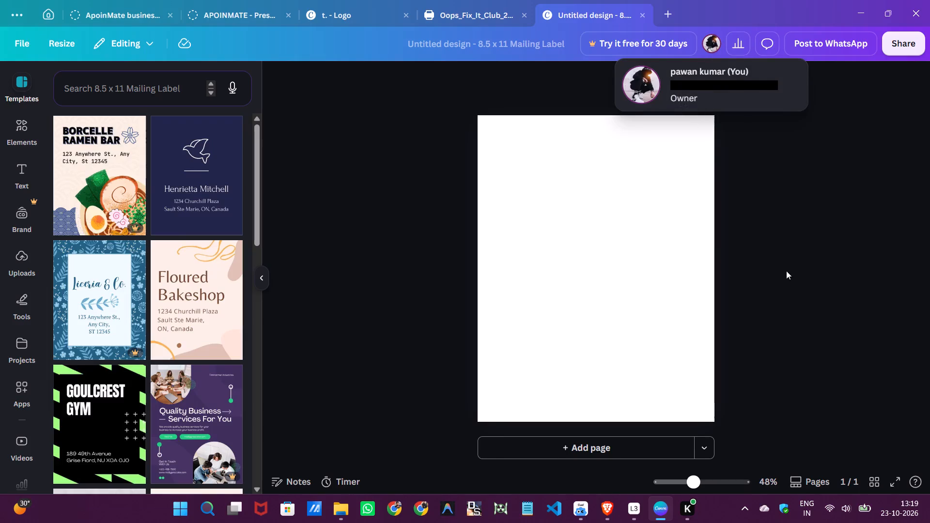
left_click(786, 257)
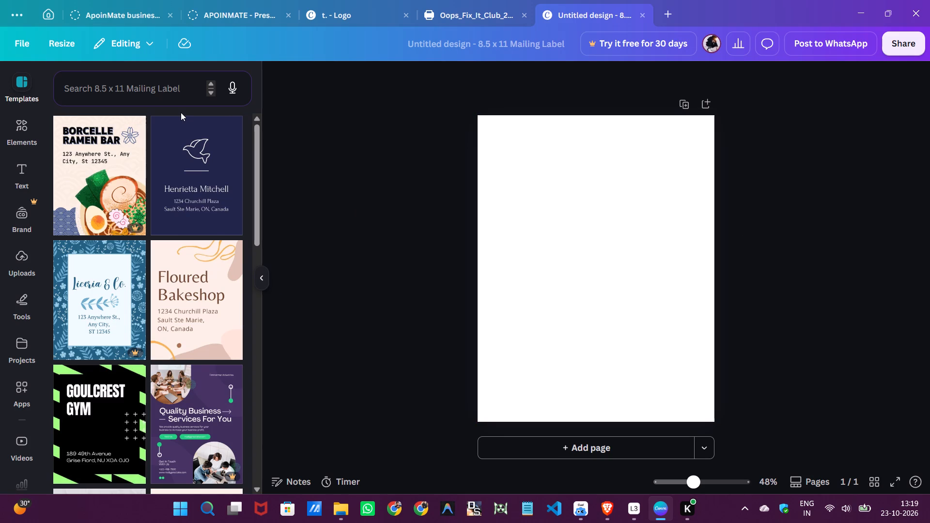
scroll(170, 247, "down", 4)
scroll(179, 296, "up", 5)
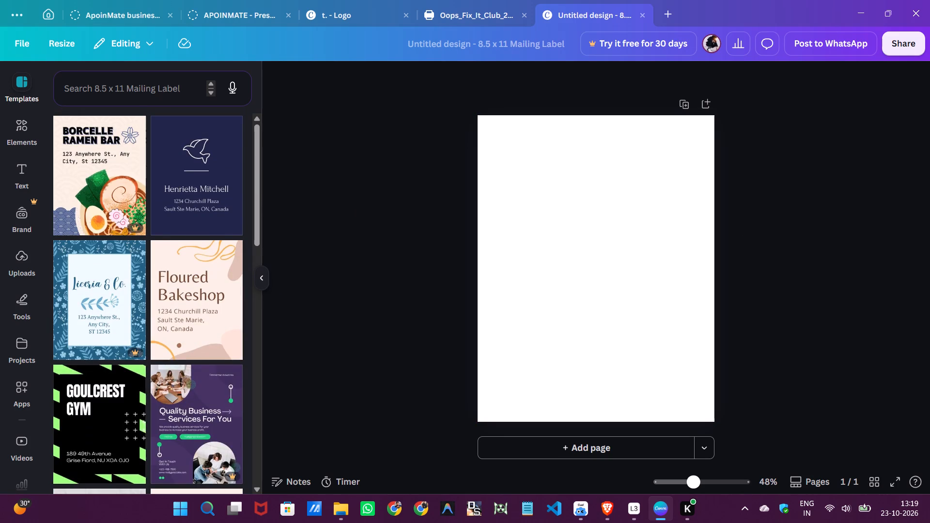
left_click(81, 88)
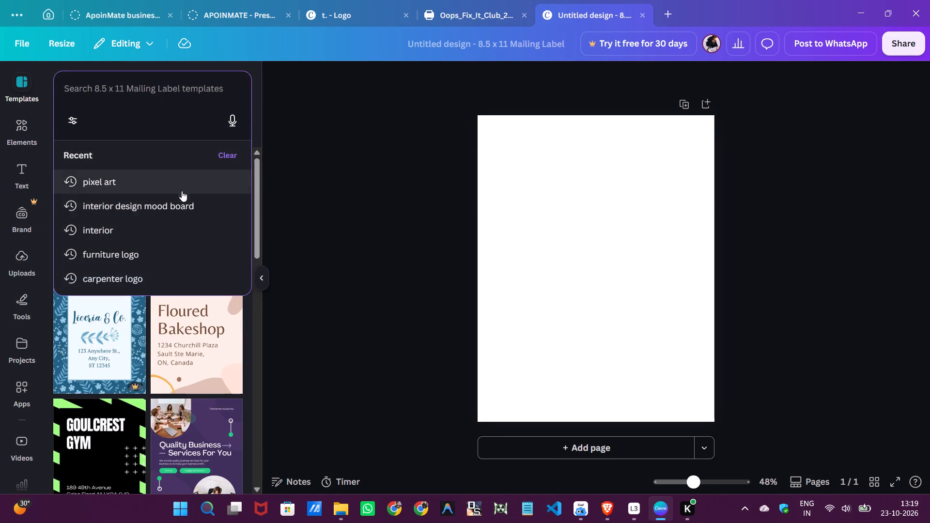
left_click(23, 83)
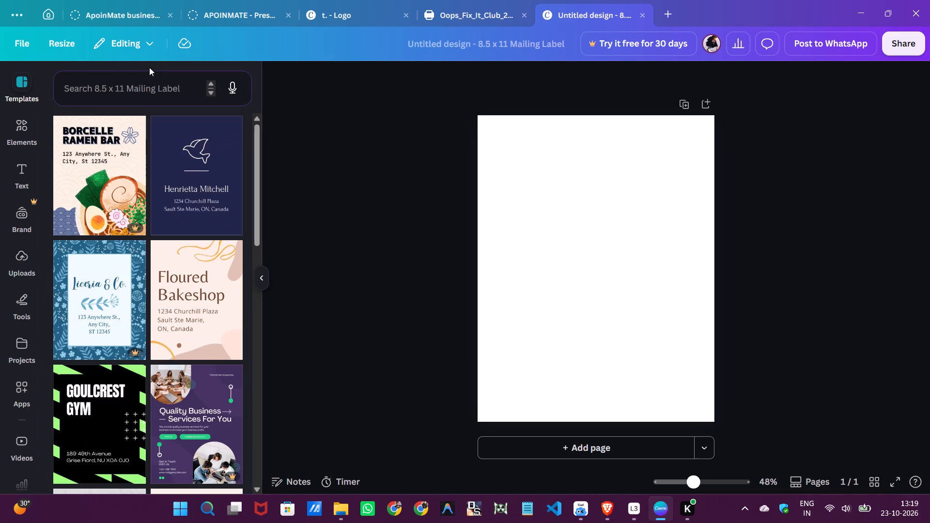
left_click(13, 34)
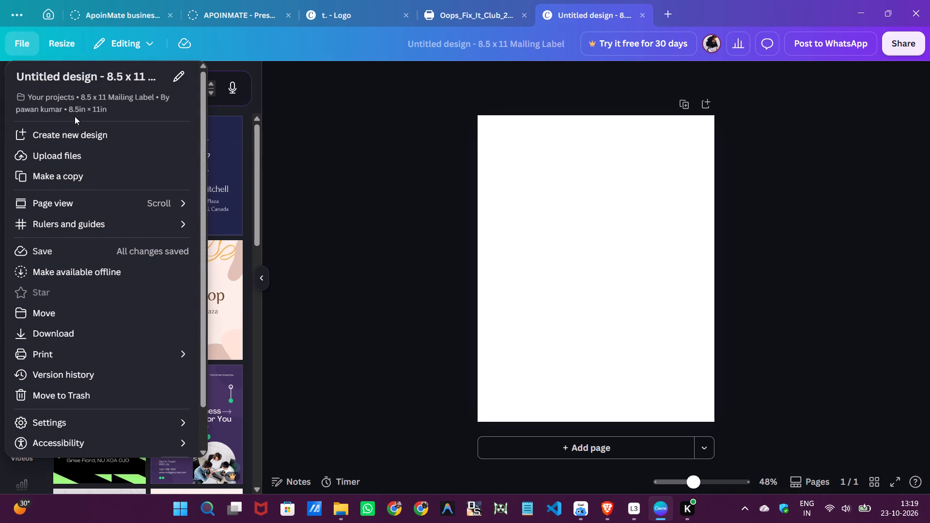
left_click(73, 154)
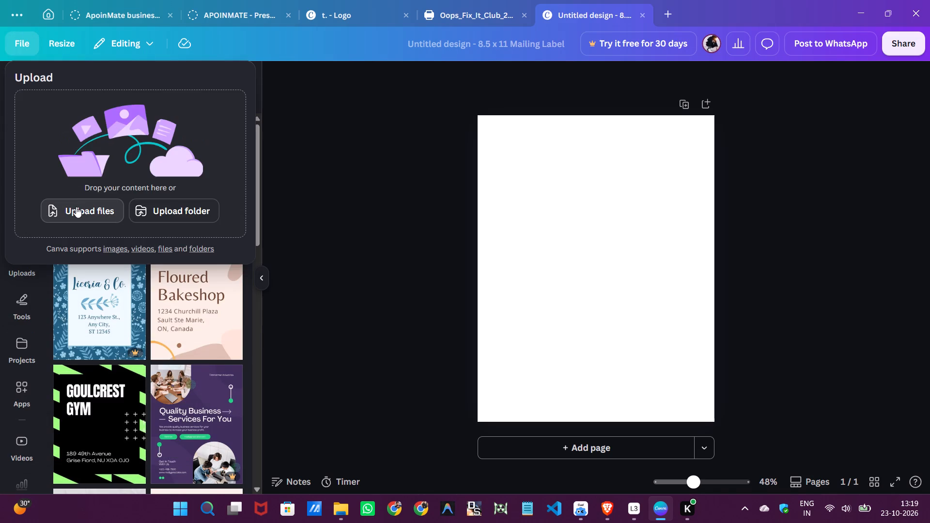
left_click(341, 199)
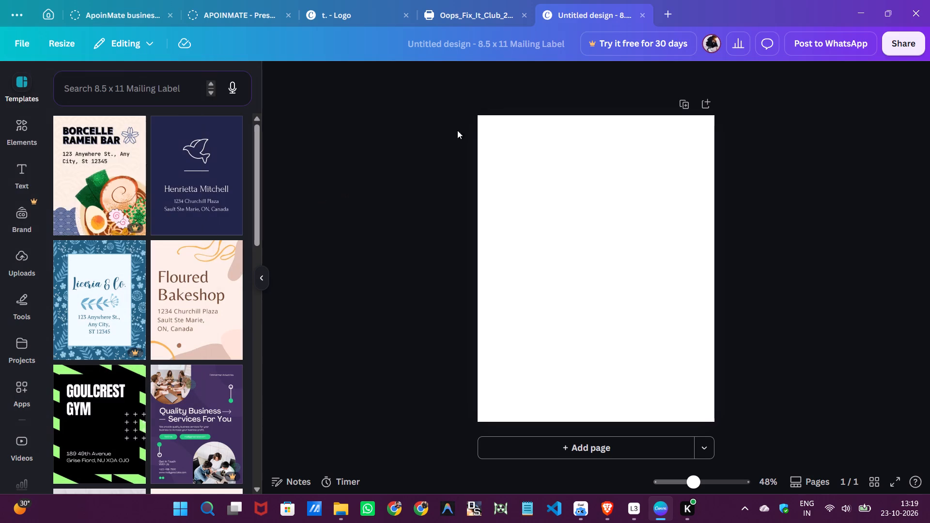
Switch to File Explorer and create a folder named "KDP Books for publish" on New Volume (D:).
left_click(332, 518)
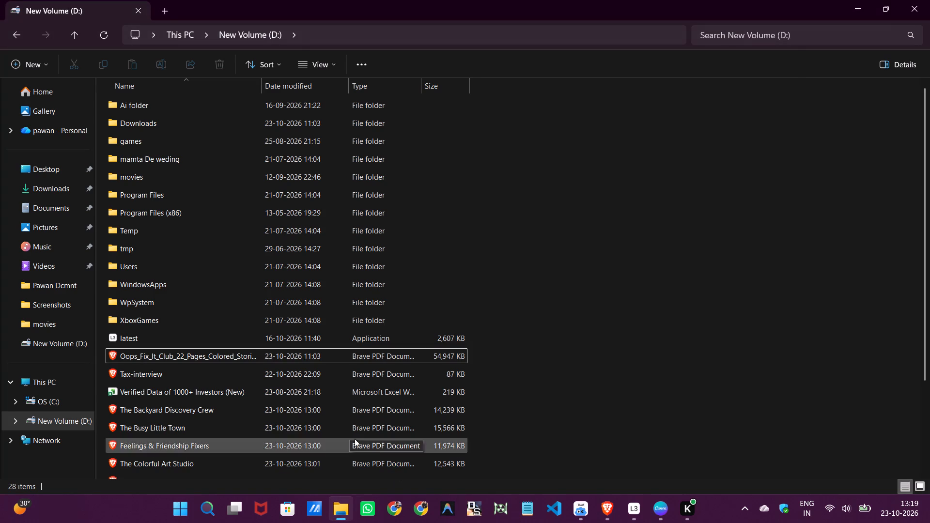
left_click(602, 301)
scroll(486, 275, "down", 4)
scroll(382, 309, "up", 8)
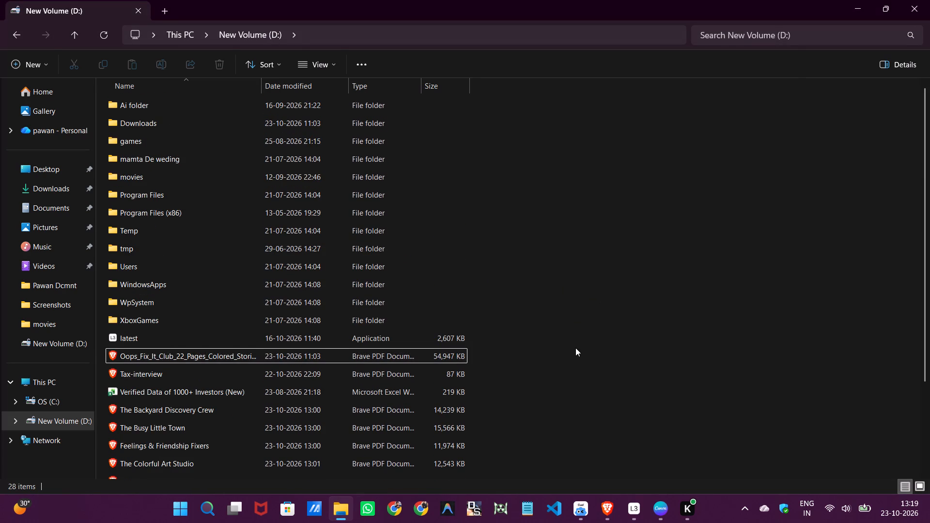
left_click(33, 64)
left_click(74, 94)
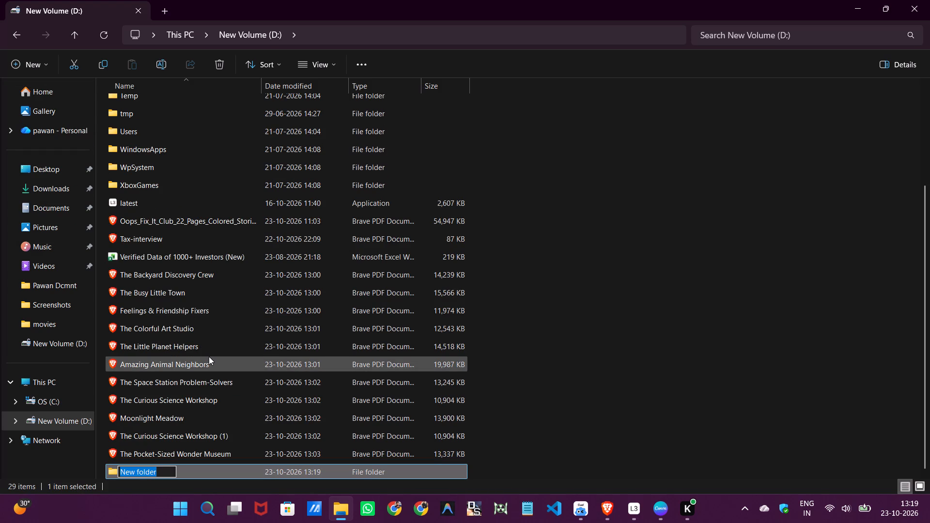
type("KDP")
key("shift+space")
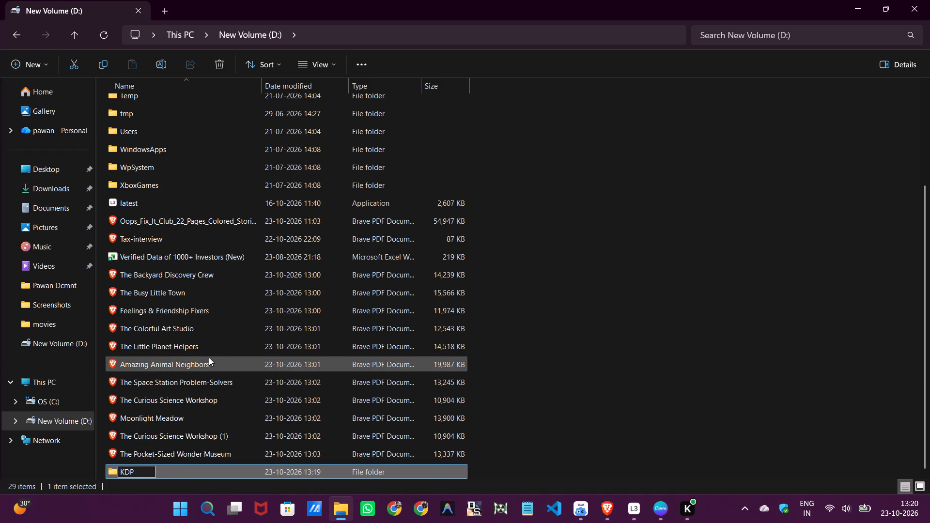
type("Books")
key("space")
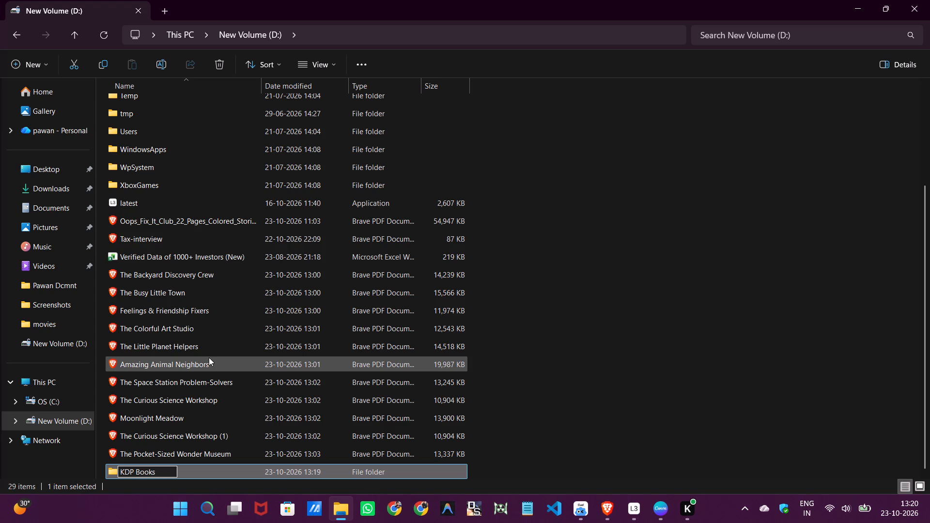
key("BackSpace")
key("space")
type("for")
key("space")
type("publish")
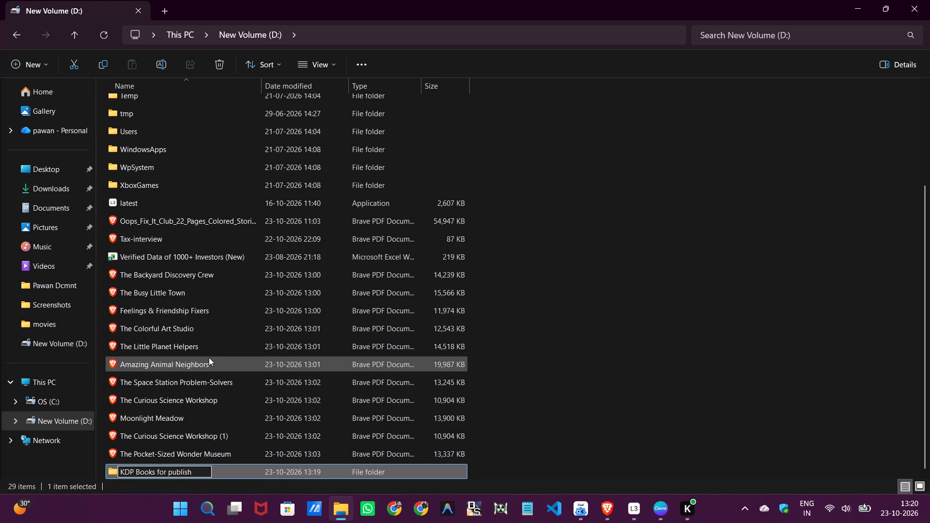
key("Return")
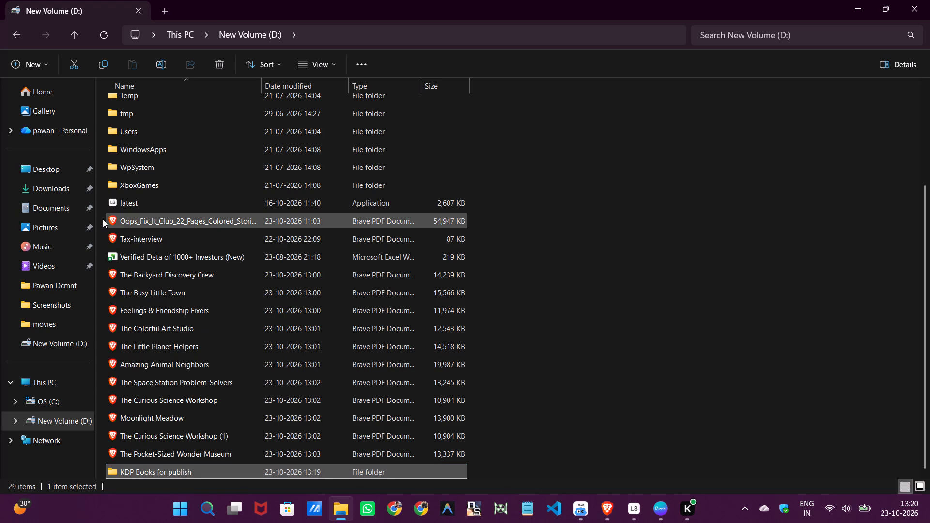
Move the Oops_Fix_It_Club, The Backyard Discovery Crew, The Busy Little Town, Feelings & Friendship Fixers and The Colorful Art Studio PDFs into the KDP Books folder.
left_click_drag(137, 224, 168, 482)
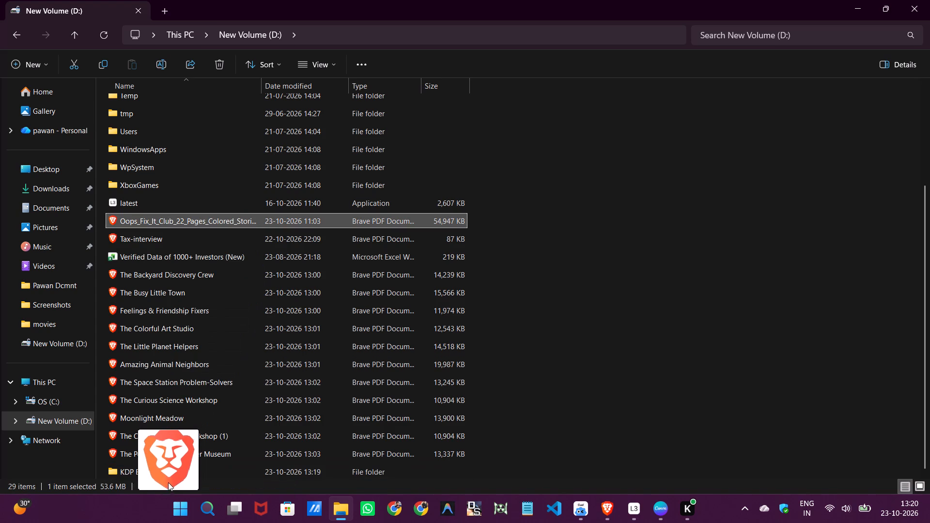
left_click_drag(168, 482, 171, 478)
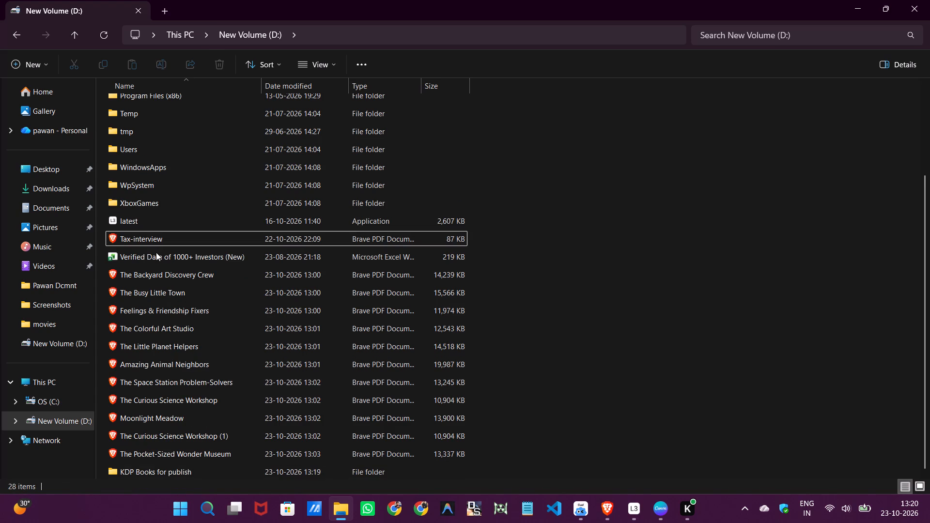
left_click_drag(173, 271, 201, 468)
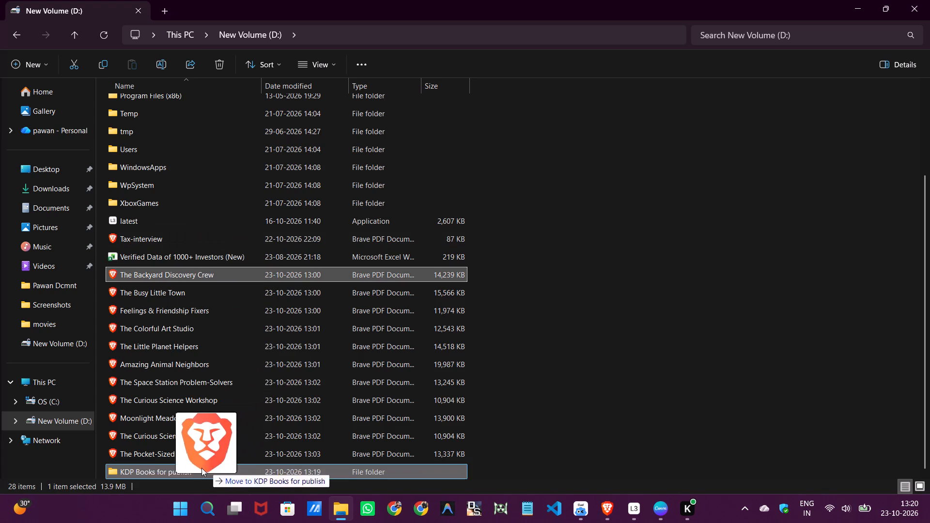
left_click_drag(201, 468, 178, 475)
left_click_drag(171, 291, 181, 472)
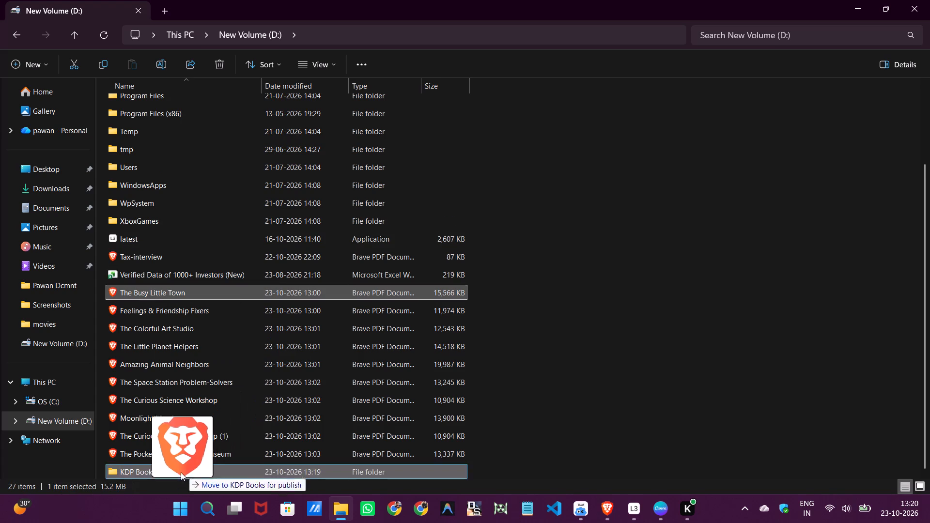
left_click_drag(181, 472, 179, 475)
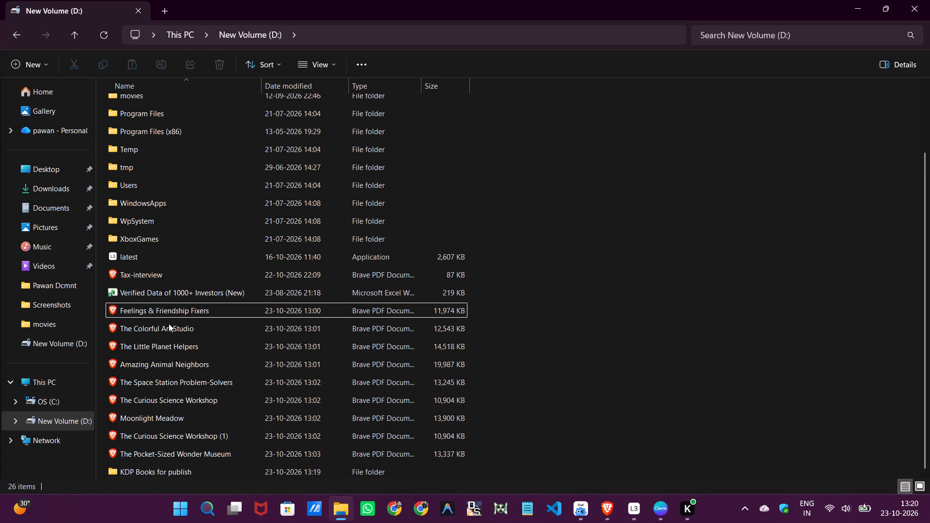
left_click_drag(169, 313, 216, 464)
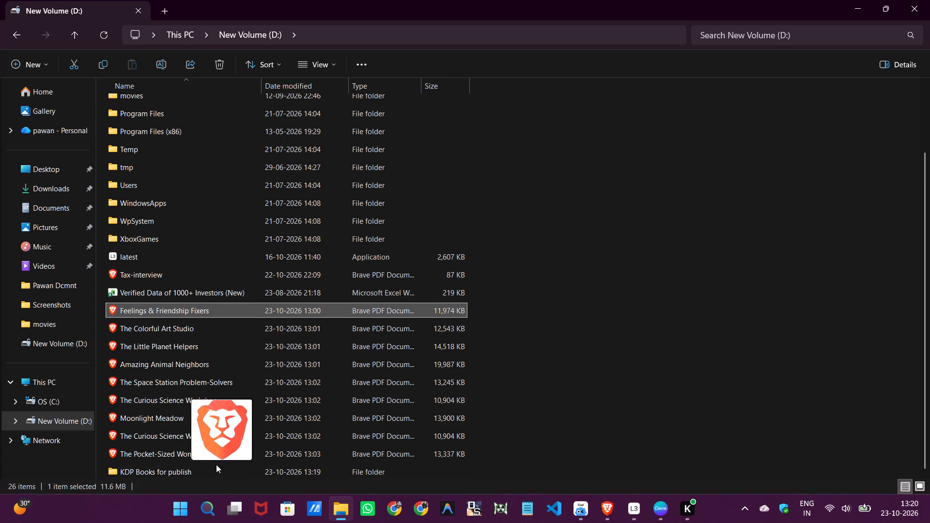
left_click_drag(216, 464, 203, 476)
left_click_drag(173, 323, 180, 469)
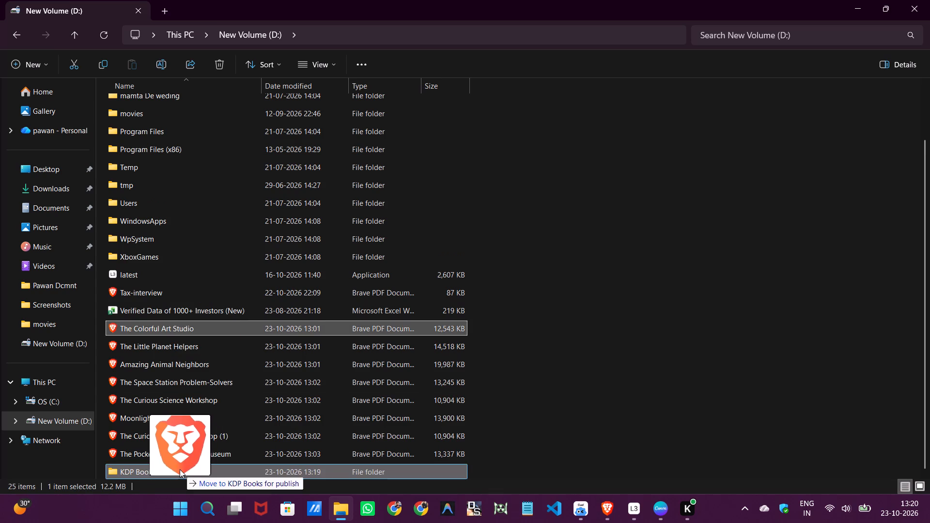
left_click_drag(180, 469, 179, 471)
Move the Little Planet Helpers, Amazing Animal Neighbors, Space Station Problem-Solvers and Curious Science Workshop PDFs into the KDP Books for publish folder.
left_click_drag(169, 351, 184, 472)
left_click_drag(175, 360, 190, 481)
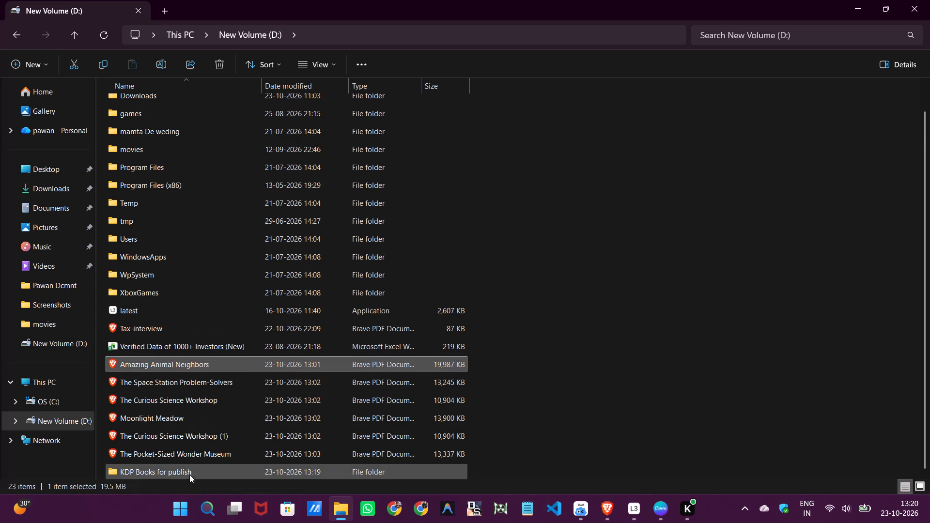
left_click_drag(200, 365, 211, 476)
left_click_drag(183, 382, 201, 477)
left_click_drag(173, 395, 199, 484)
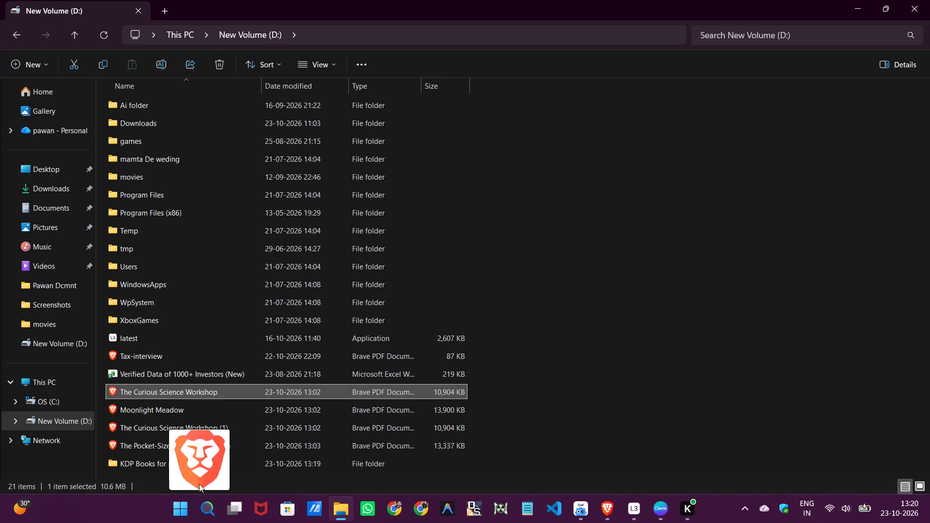
left_click_drag(199, 484, 201, 469)
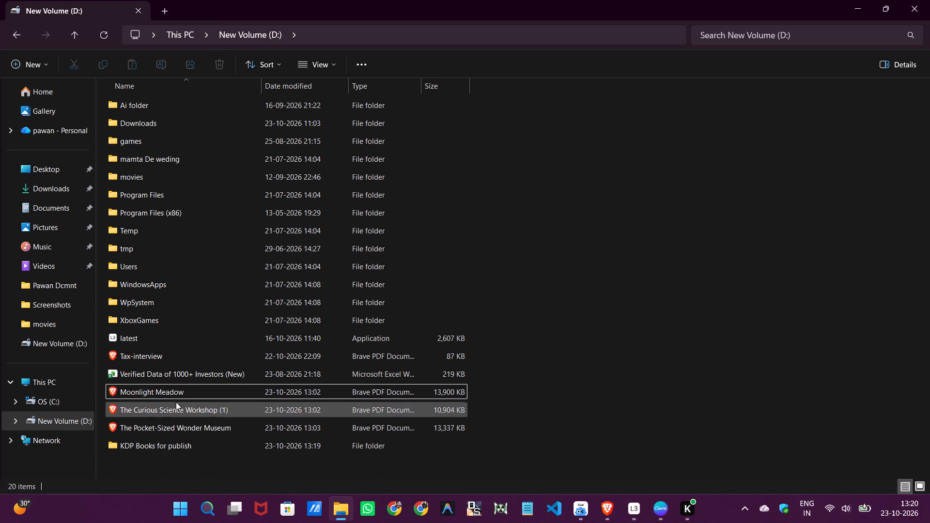
Move the Moonlight Meadow, The Curious Science Workshop (1) and The Pocket-Sized Wonder Museum PDFs into the KDP Books for publish folder.
left_click_drag(174, 393, 200, 450)
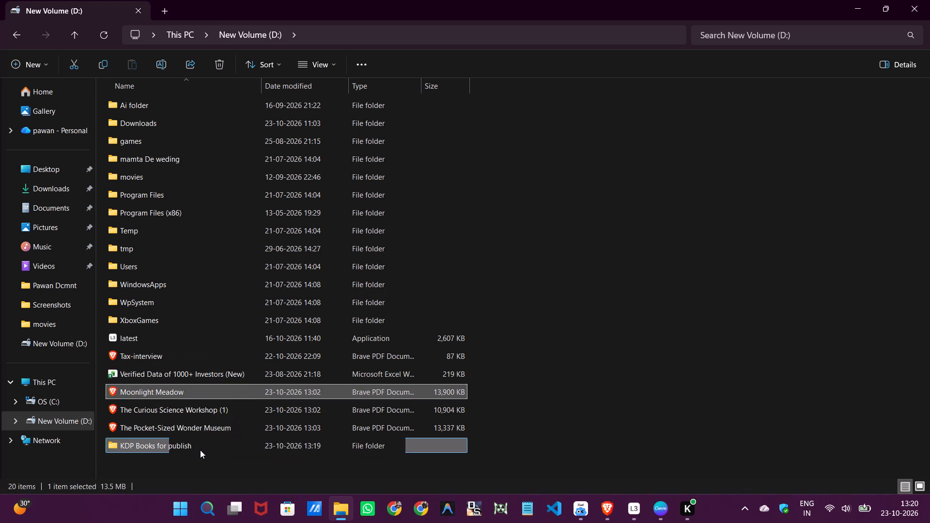
left_click_drag(180, 394, 208, 445)
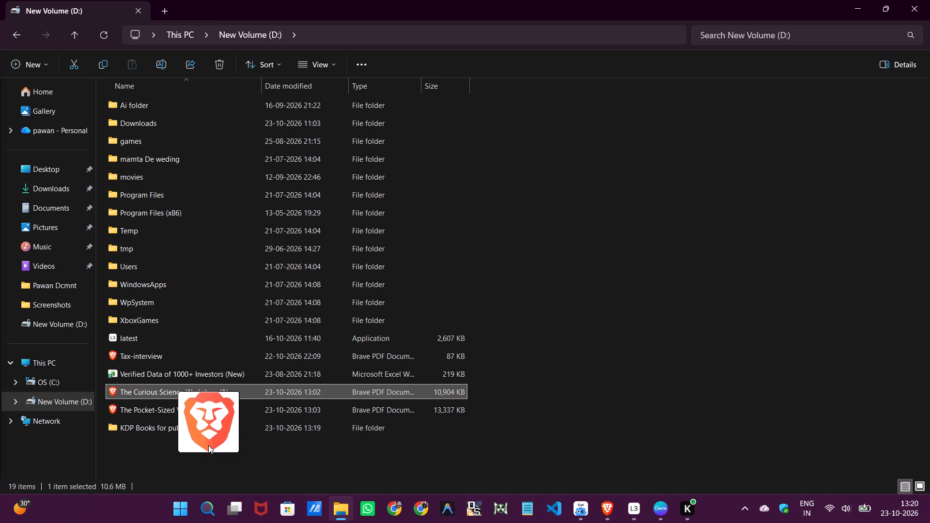
left_click_drag(208, 445, 212, 434)
left_click_drag(189, 394, 226, 423)
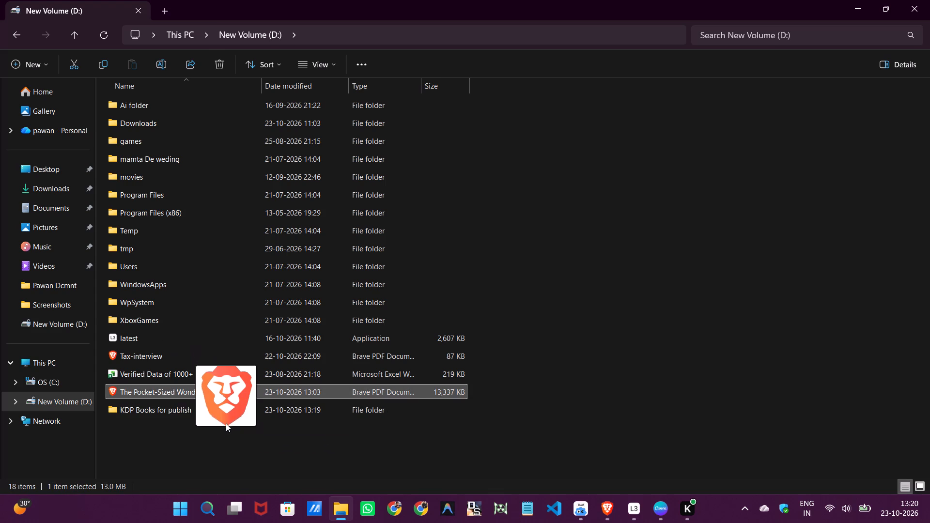
left_click_drag(226, 423, 211, 415)
left_click_drag(211, 415, 201, 414)
Delete the duplicate PDF "The Curious Science Workshop (1)" from inside the KDP Books for publish folder.
double_click(202, 388)
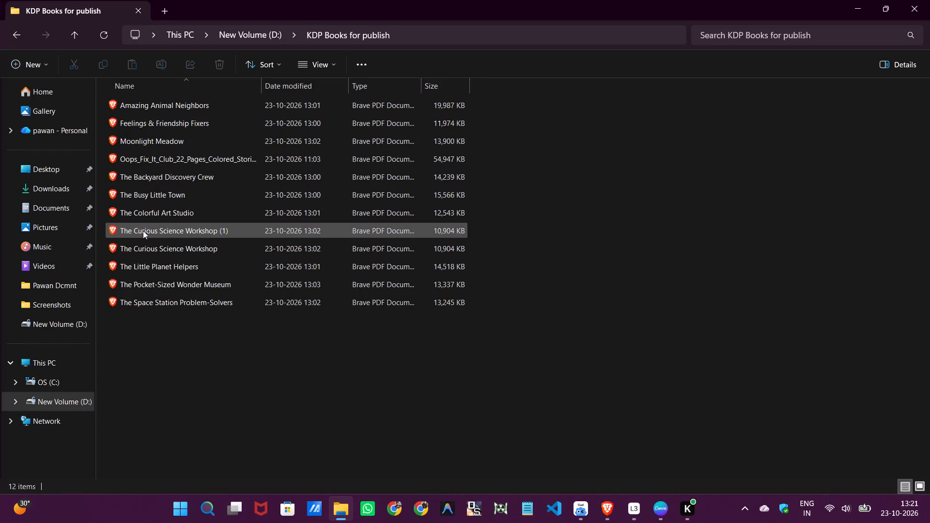
left_click(174, 232)
left_click(219, 70)
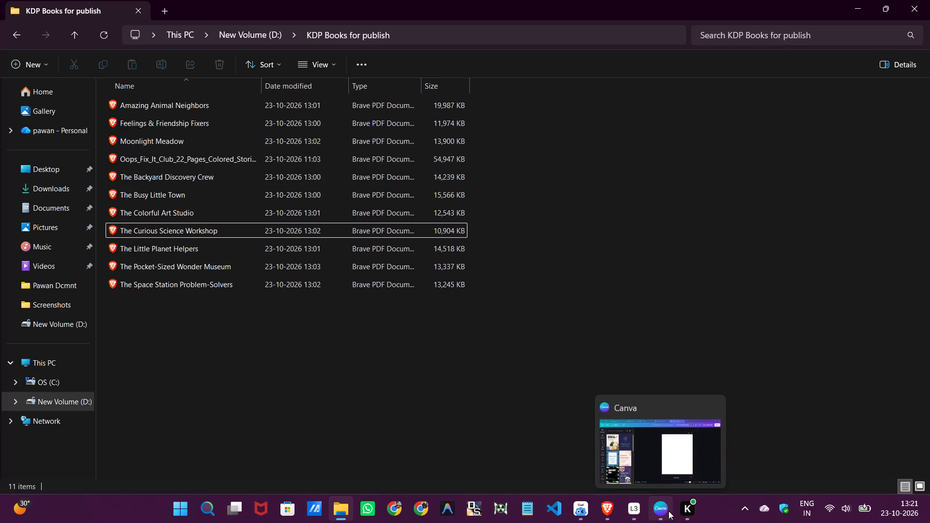
Switch back to Canva and upload the KDP Books for publish folder from New Volume (D:).
left_click(655, 511)
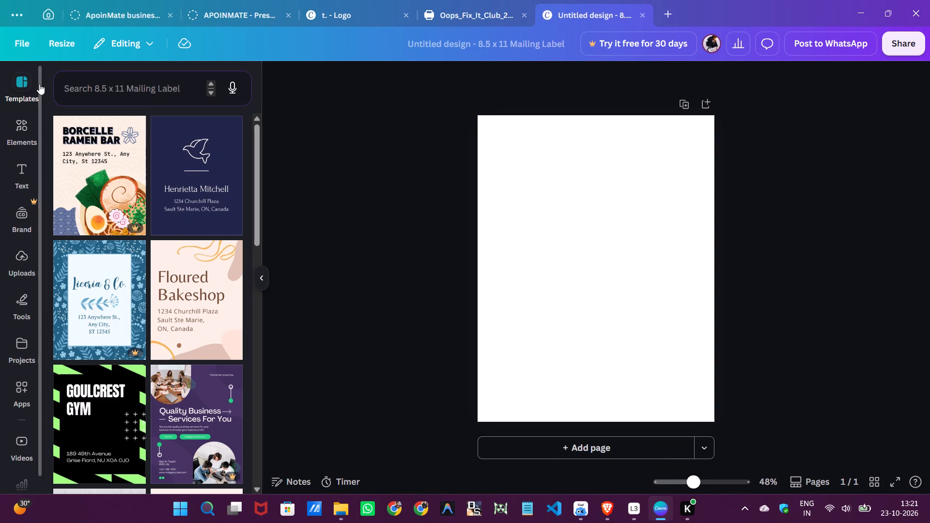
left_click(23, 88)
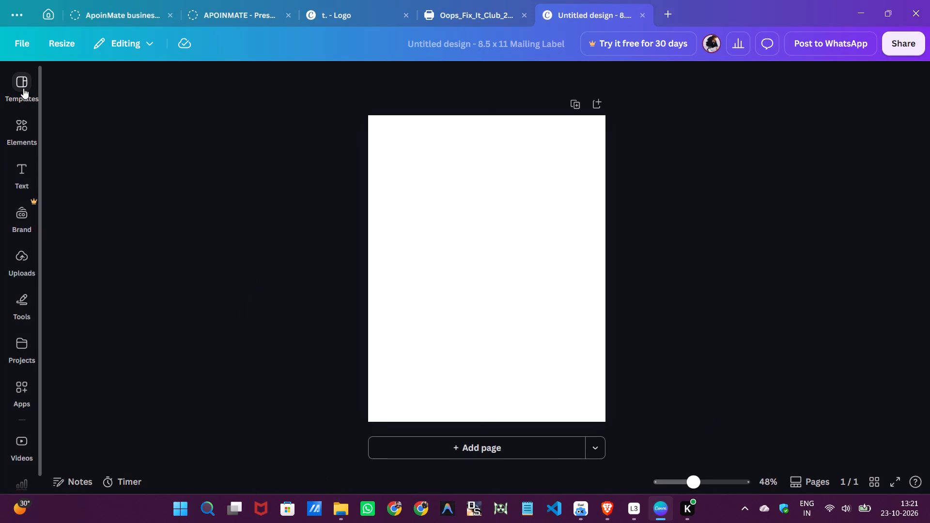
left_click(23, 88)
left_click(78, 87)
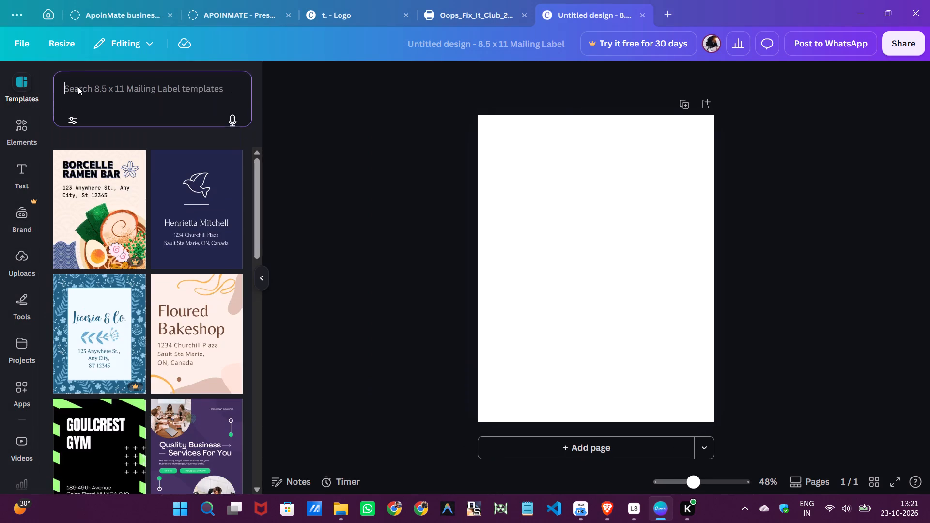
left_click(25, 42)
left_click(58, 156)
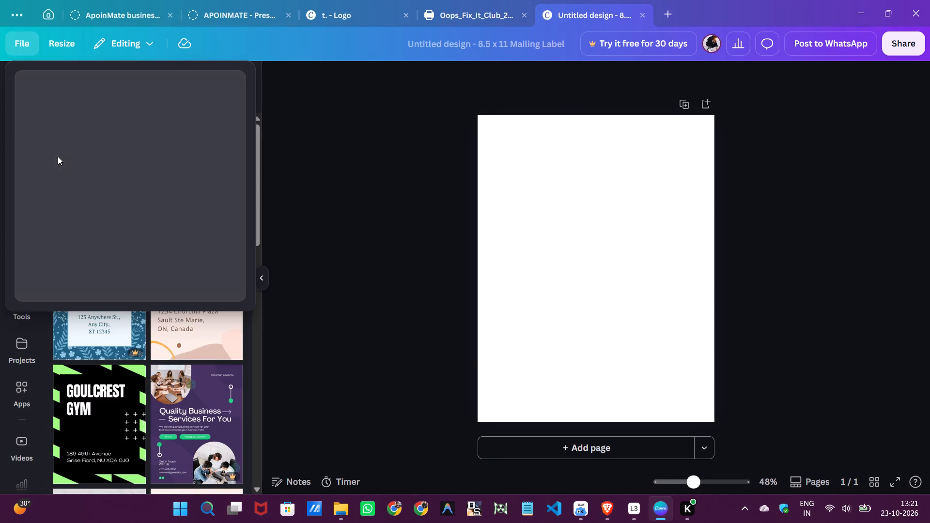
left_click(193, 209)
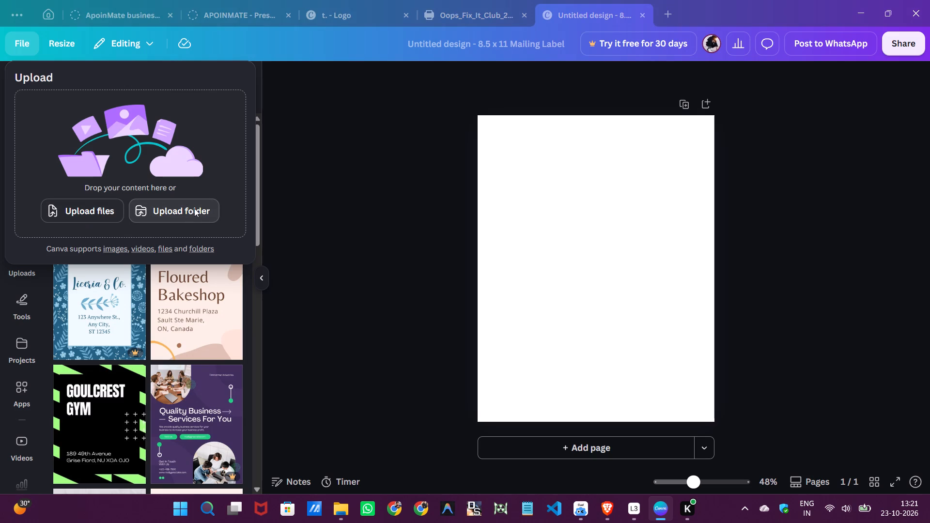
scroll(146, 170, "down", 7)
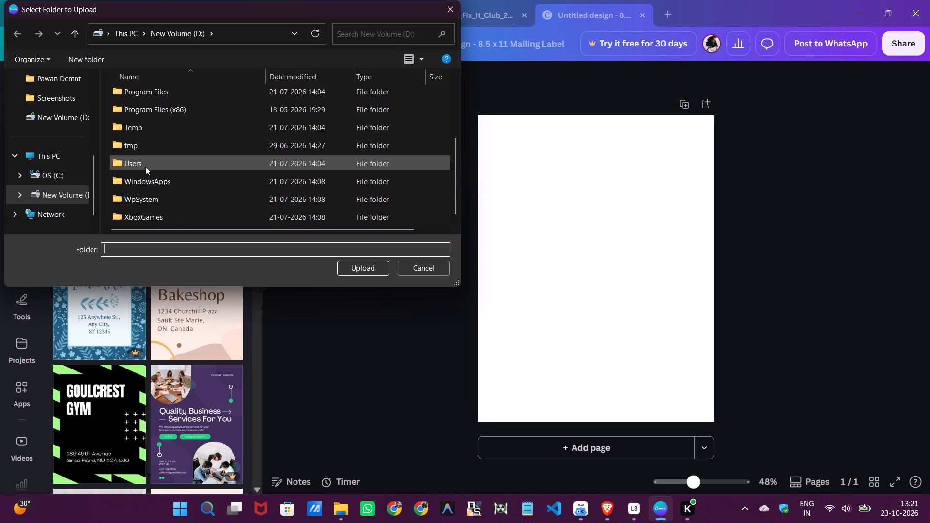
scroll(172, 179, "up", 5)
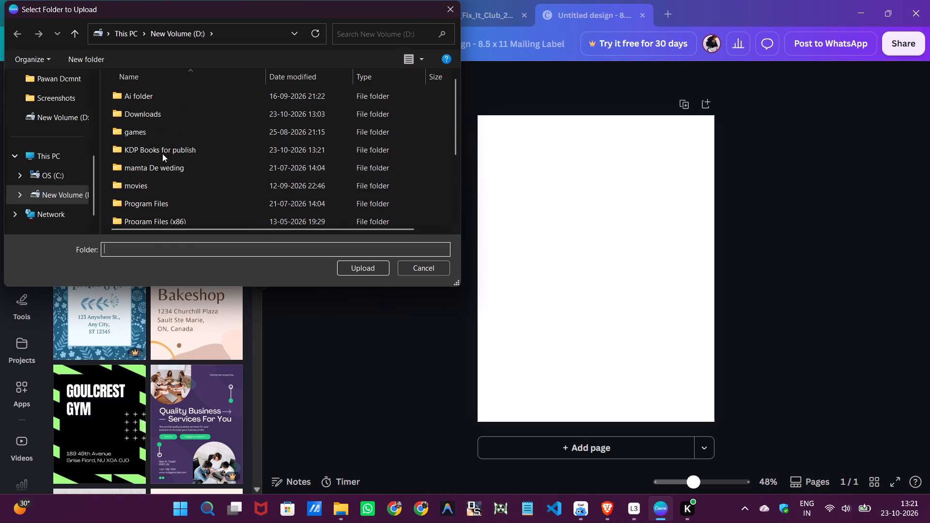
left_click(161, 153)
left_click(365, 274)
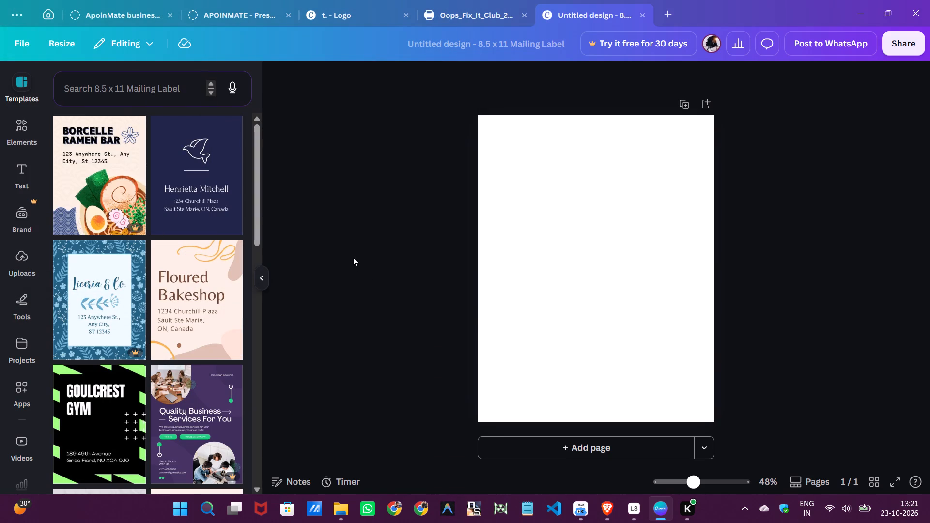
Browse the suggested 8.5 x 11 Mailing Label templates for the untitled design.
scroll(120, 103, "up", 5)
scroll(167, 357, "down", 3)
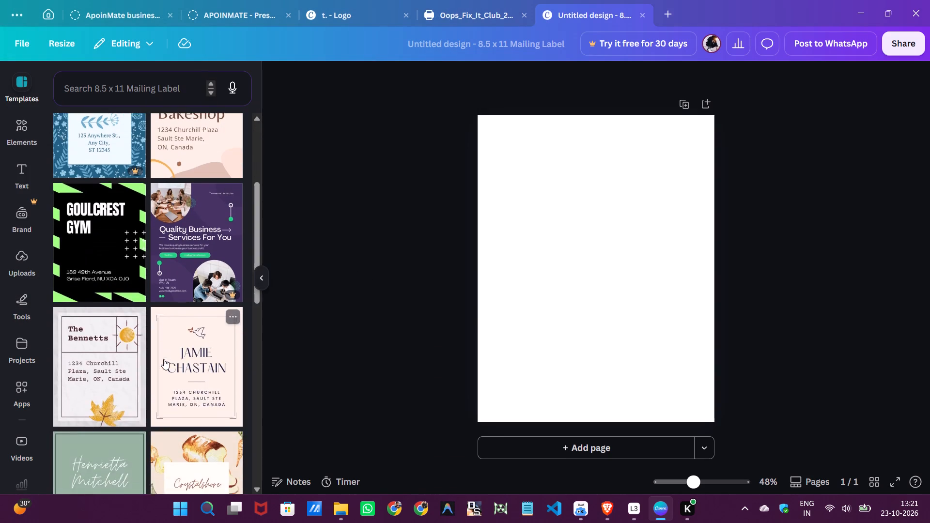
scroll(164, 359, "down", 9)
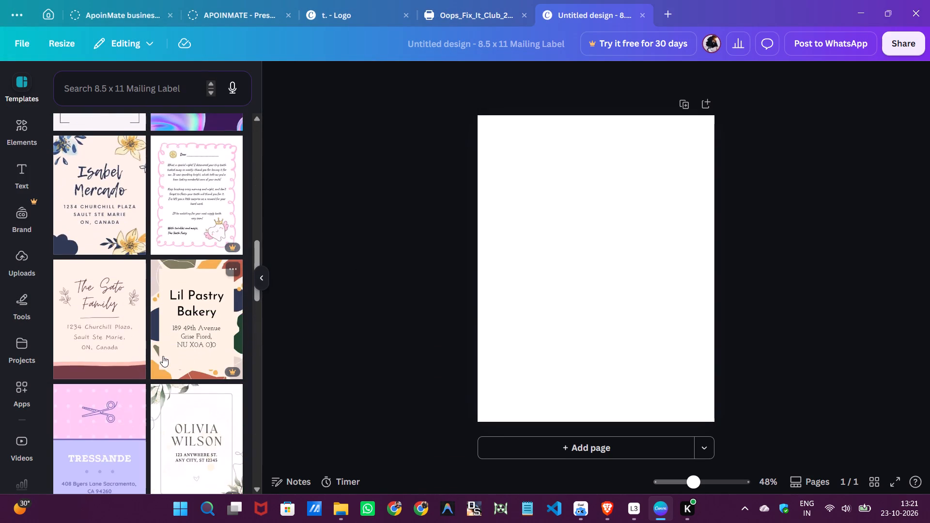
scroll(163, 356, "down", 4)
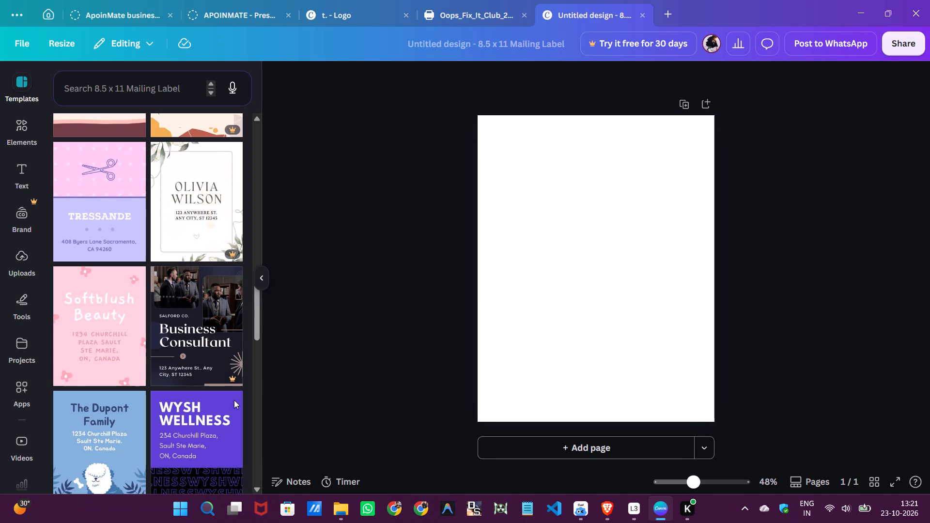
scroll(195, 400, "up", 17)
scroll(194, 389, "up", 5)
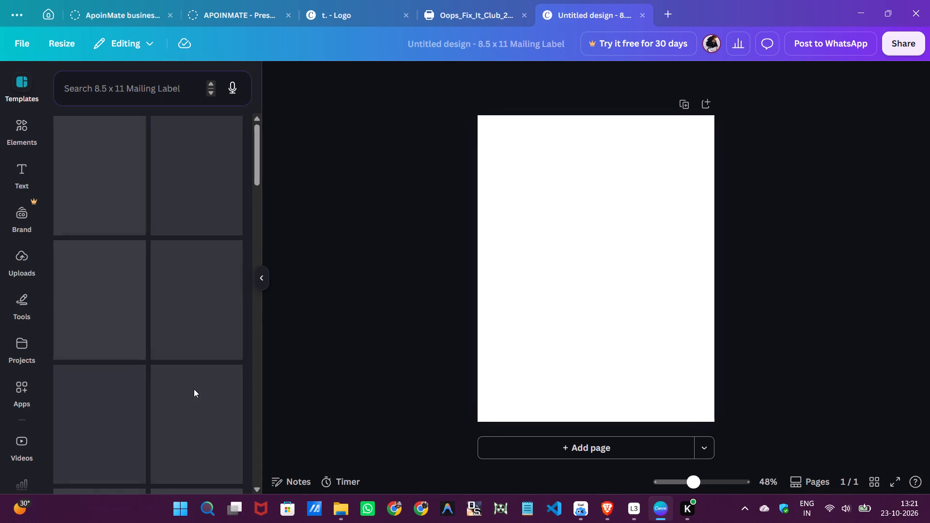
scroll(194, 389, "up", 1)
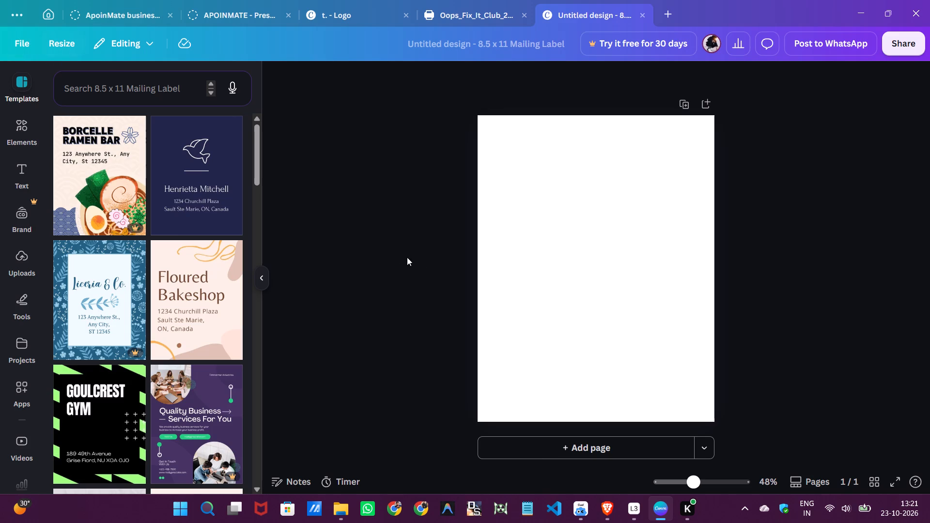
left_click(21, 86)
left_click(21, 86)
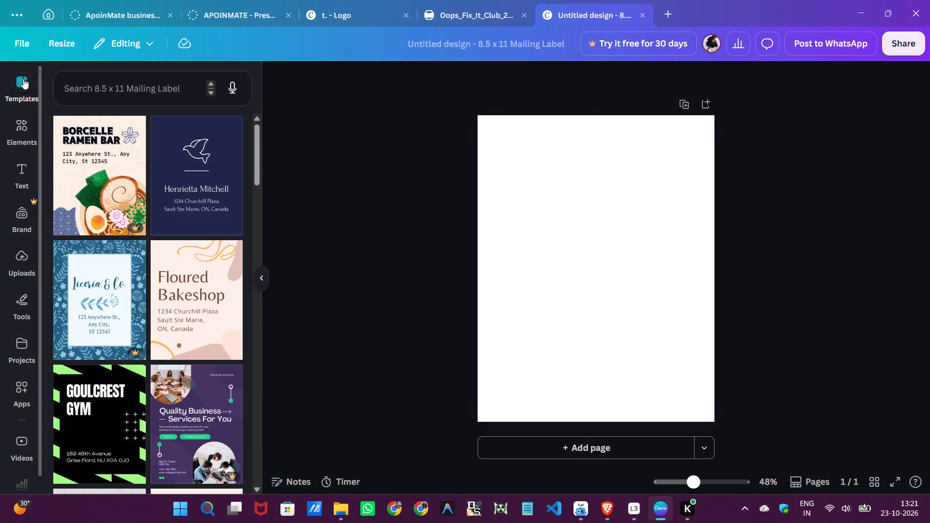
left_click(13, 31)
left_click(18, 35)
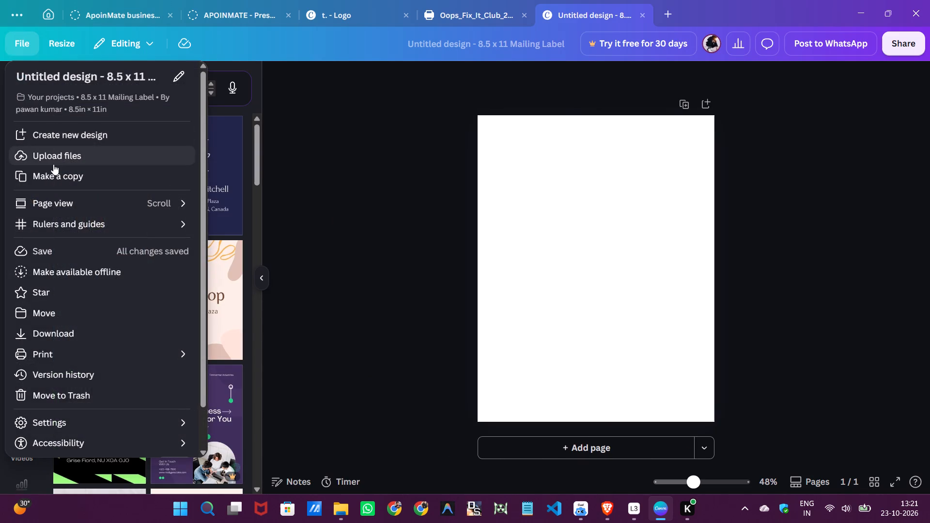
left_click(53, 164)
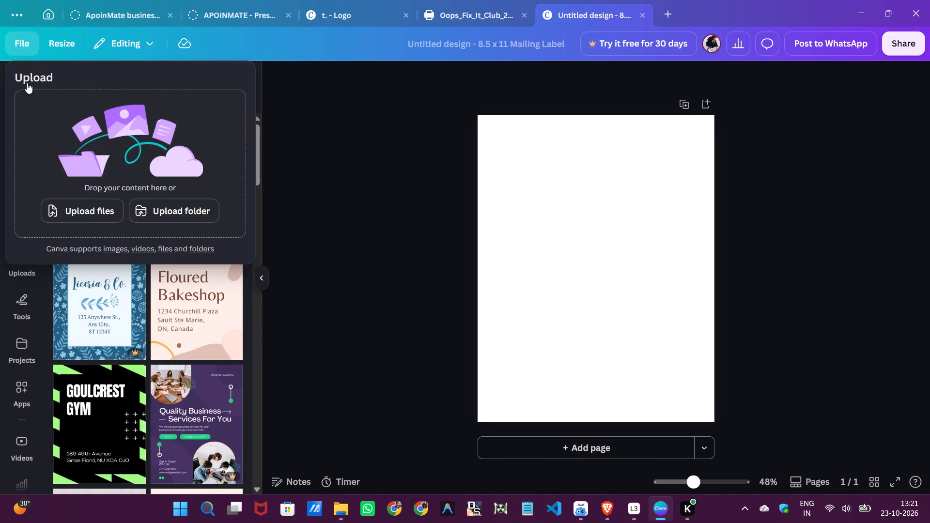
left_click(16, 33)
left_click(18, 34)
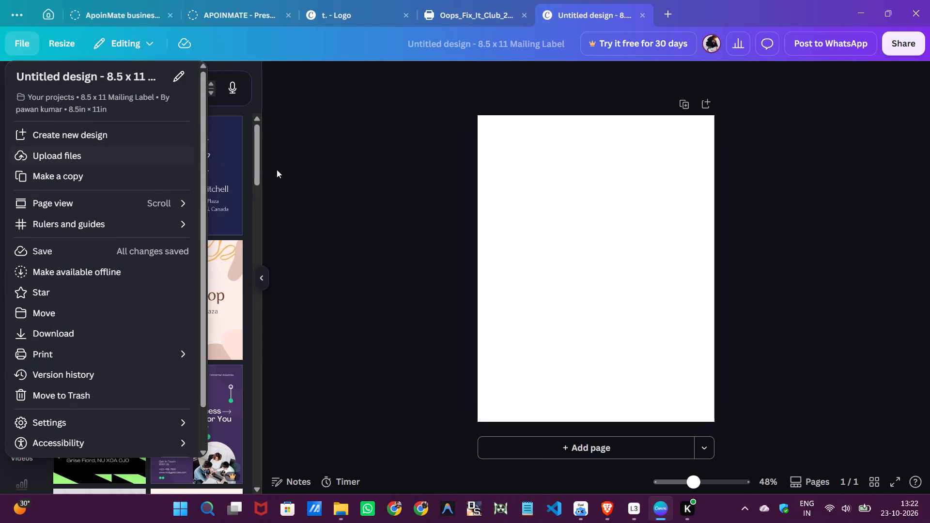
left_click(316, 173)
Return to the Oops_Fix_It_Club design and look through its page thumbnails up to page 22.
left_click(47, 11)
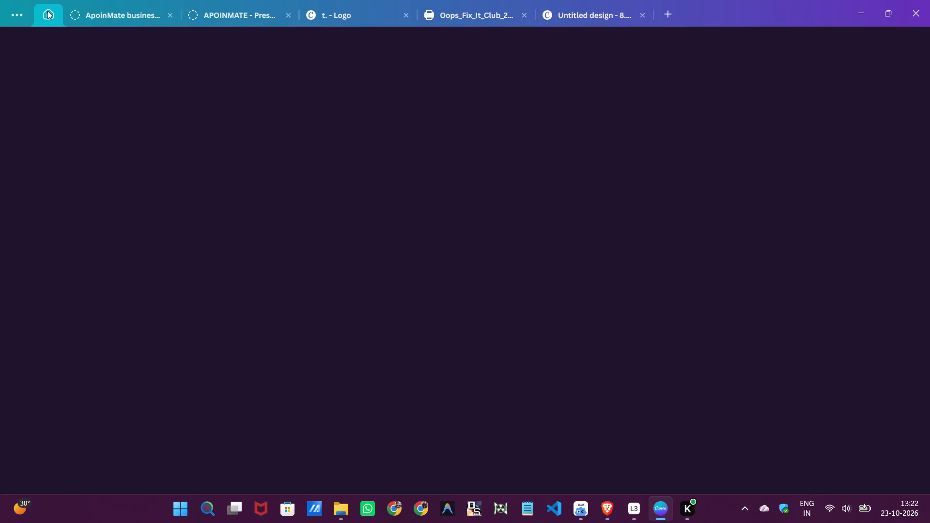
double_click(282, 225)
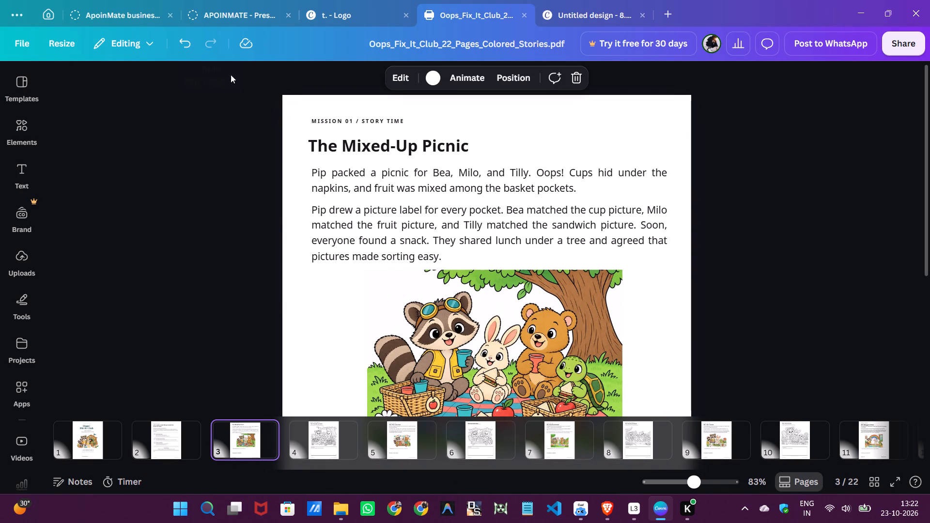
left_click(580, 15)
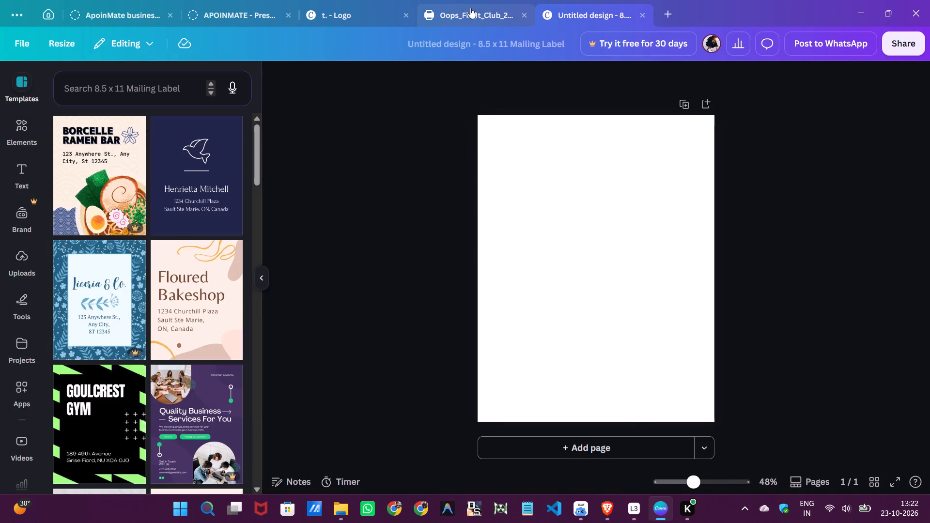
left_click(470, 8)
scroll(222, 354, "down", 4)
scroll(679, 448, "down", 9)
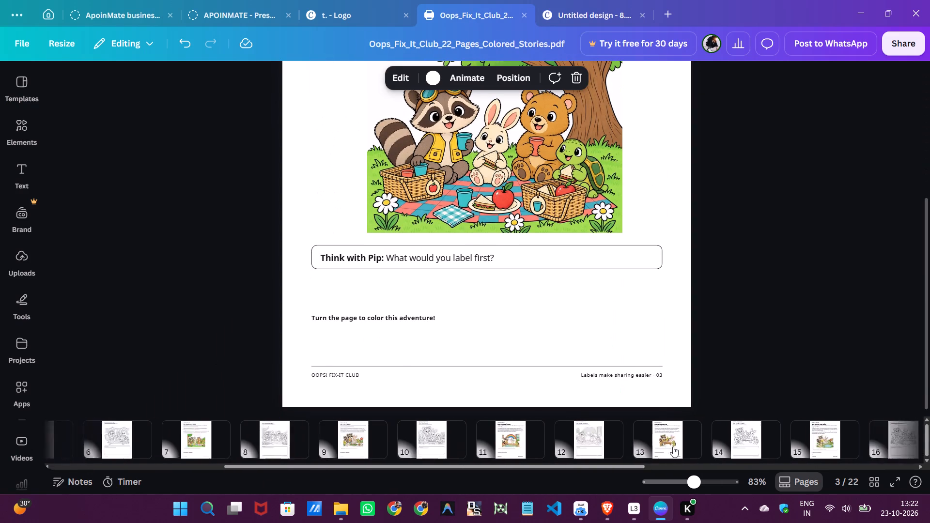
scroll(673, 446, "down", 16)
scroll(341, 419, "up", 5)
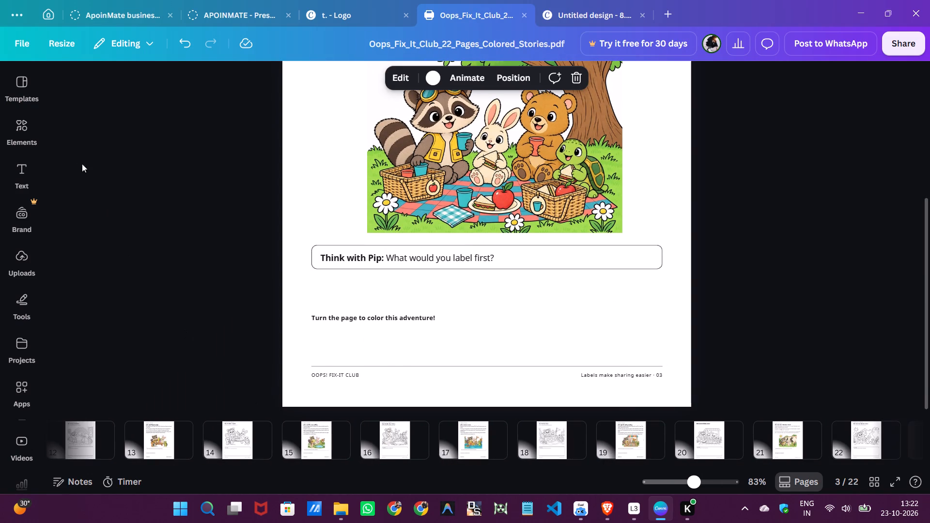
Go back to the Uploads folder in Projects and check its items for the book files.
left_click(46, 11)
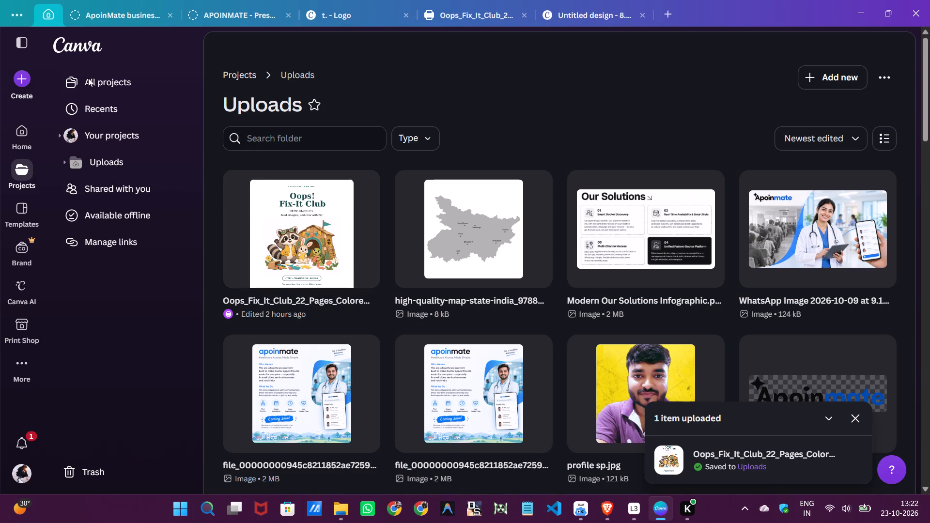
scroll(300, 319, "down", 5)
scroll(303, 318, "up", 5)
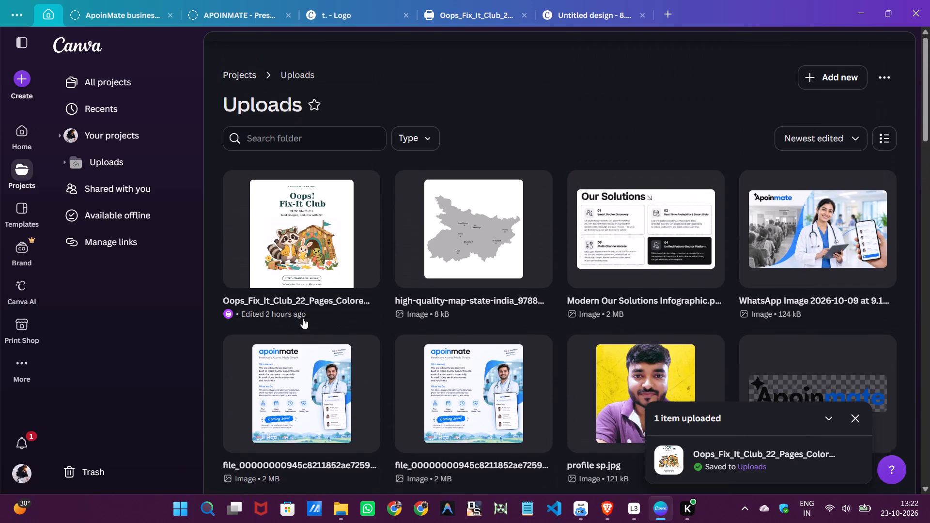
scroll(303, 318, "up", 4)
scroll(370, 327, "down", 4)
scroll(370, 327, "up", 4)
scroll(273, 325, "up", 3)
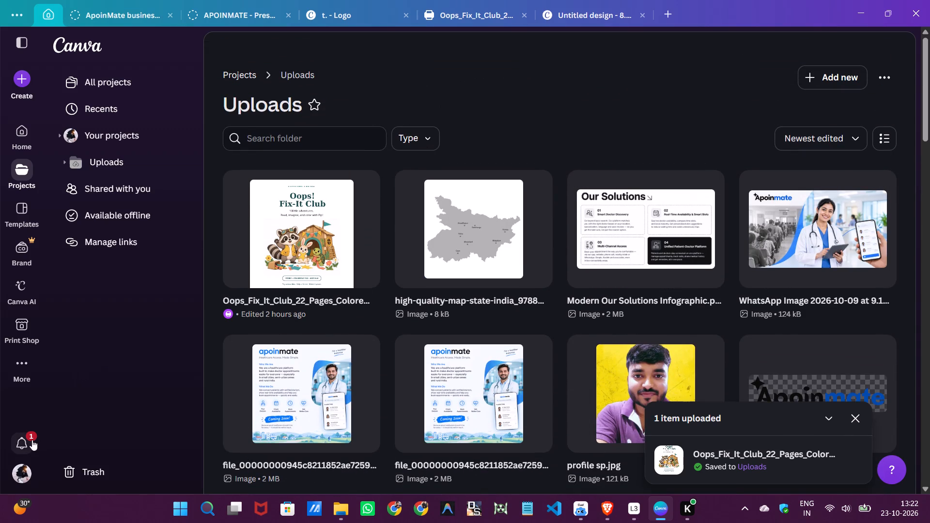
Mark all notifications as read.
left_click(28, 444)
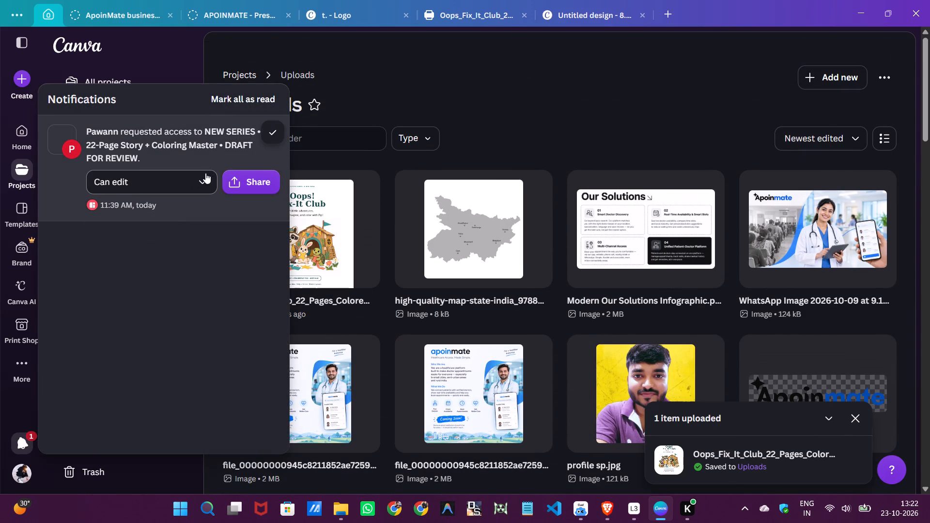
left_click(255, 95)
left_click(409, 85)
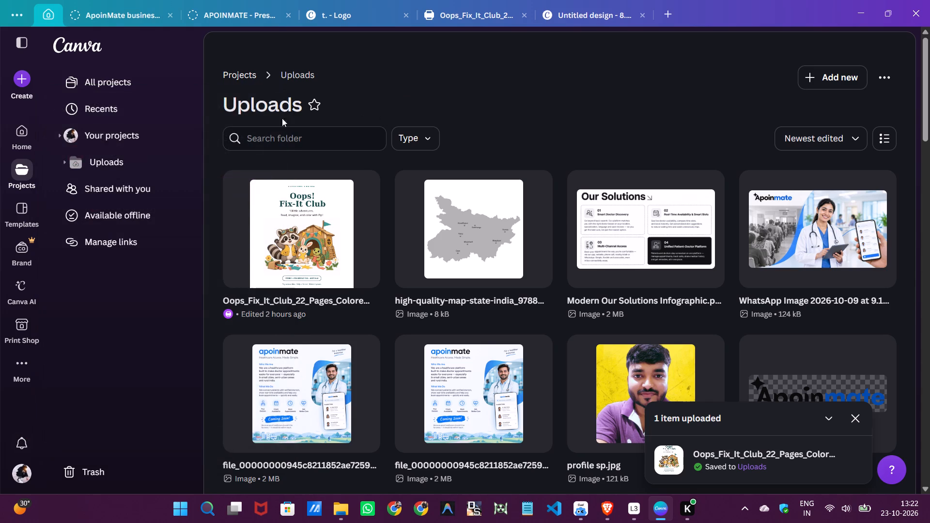
Create a folder named "books for publish" inside Uploads.
left_click(20, 80)
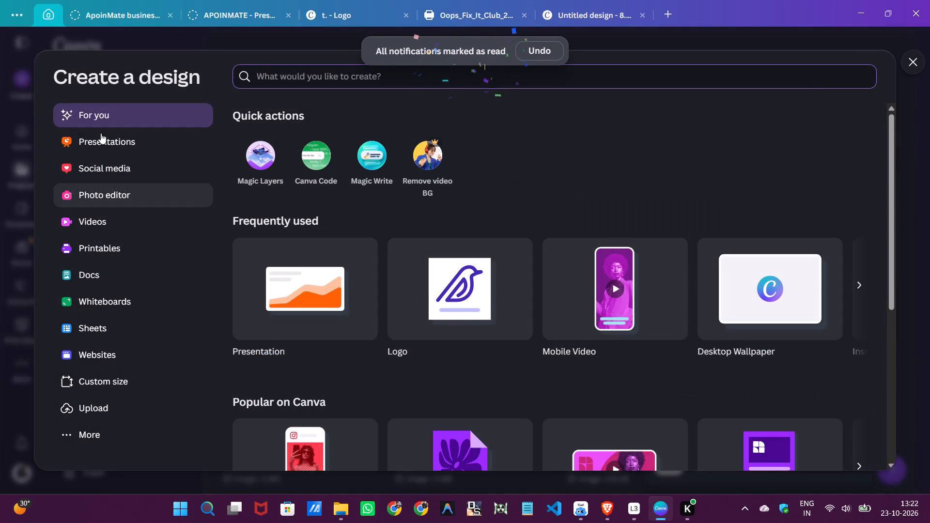
left_click(918, 60)
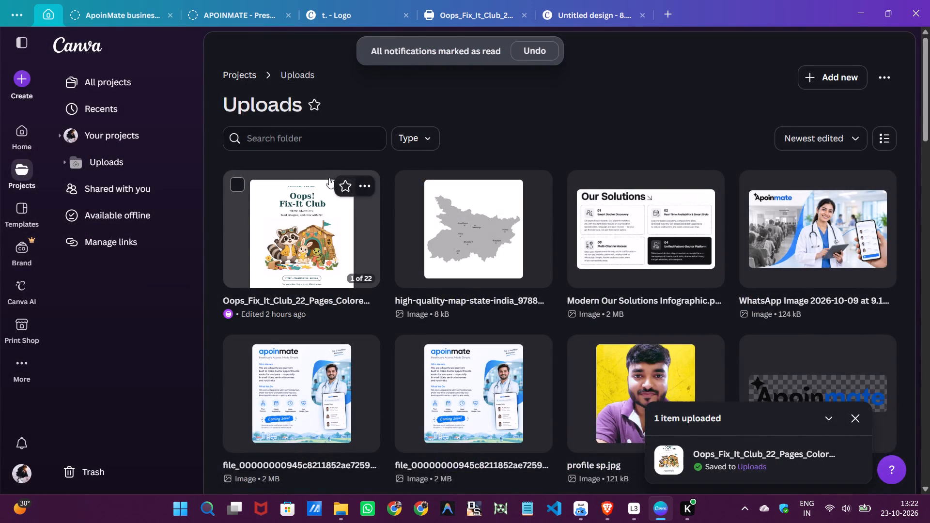
left_click(811, 85)
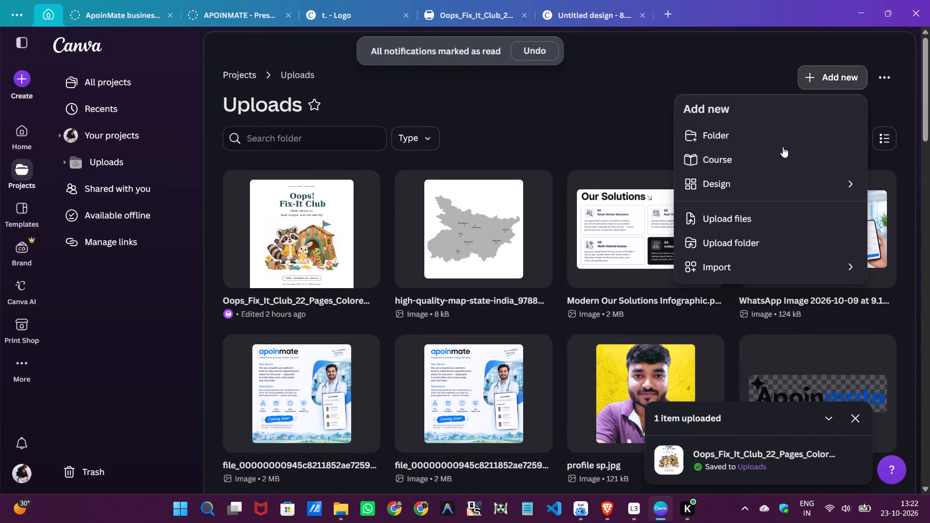
left_click(733, 138)
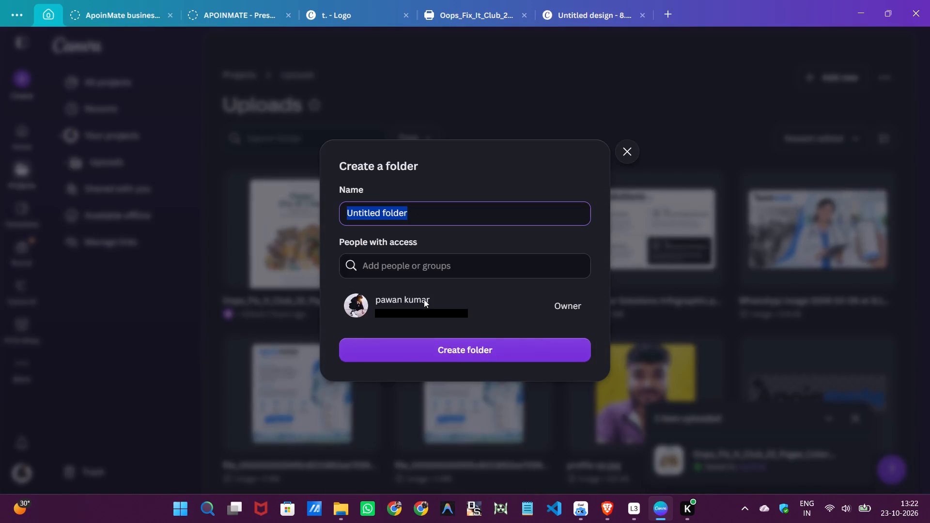
type("books")
key("space")
type("for pu")
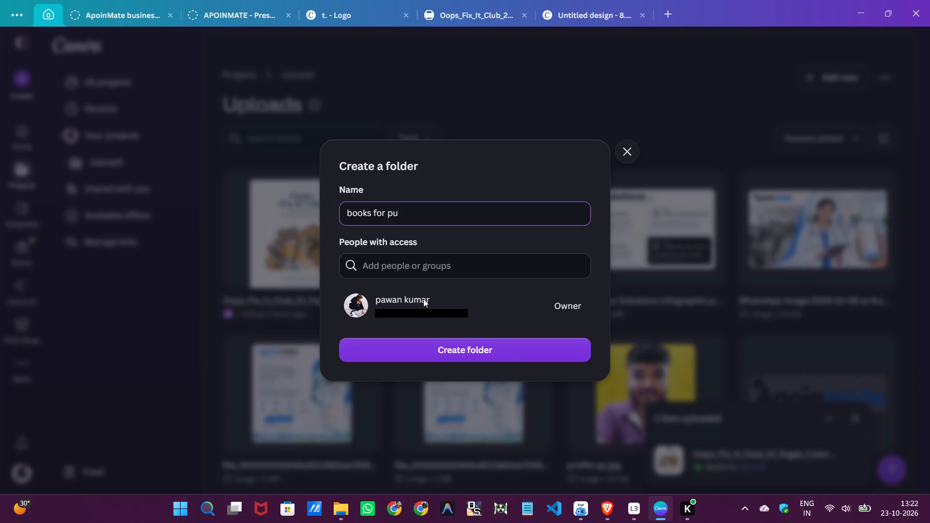
type("blish")
left_click(434, 359)
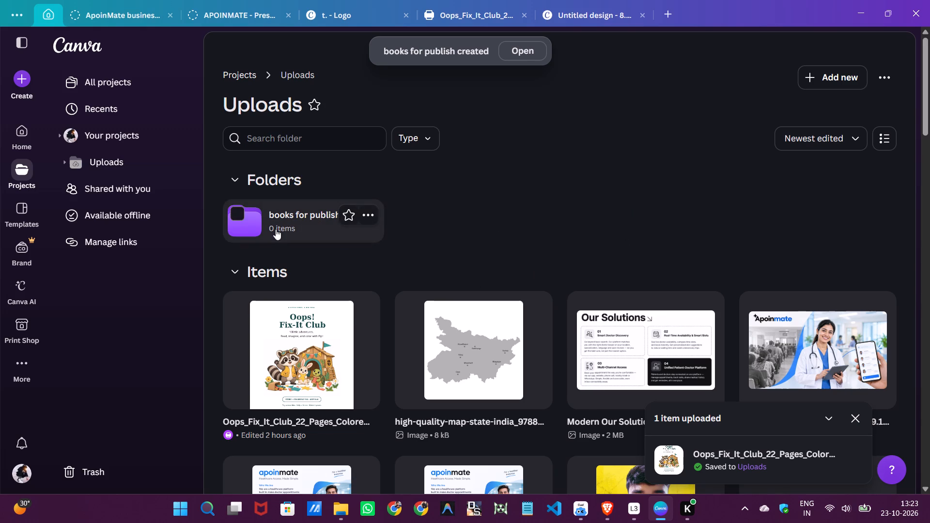
Move the Oops_Fix_It_Club design into the books for publish folder, open that folder and dismiss the upload notice.
left_click_drag(297, 354, 303, 213)
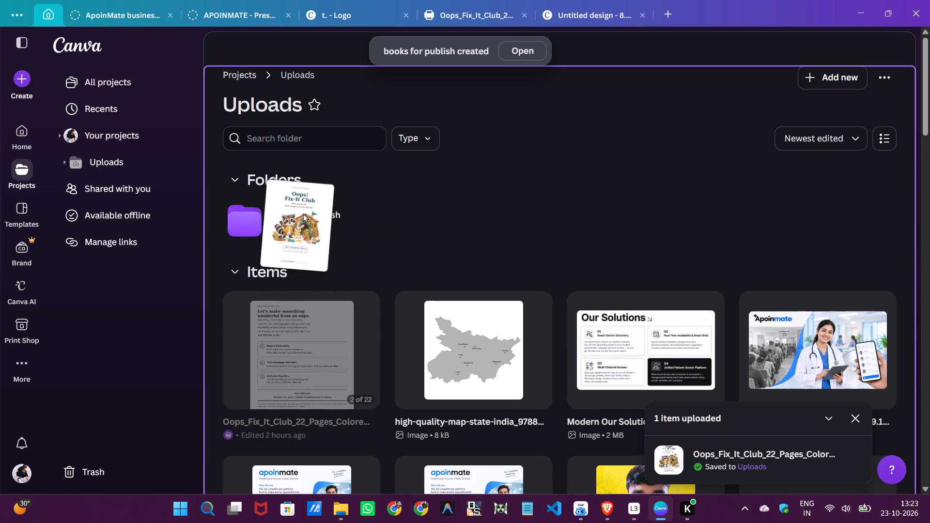
left_click_drag(303, 213, 309, 214)
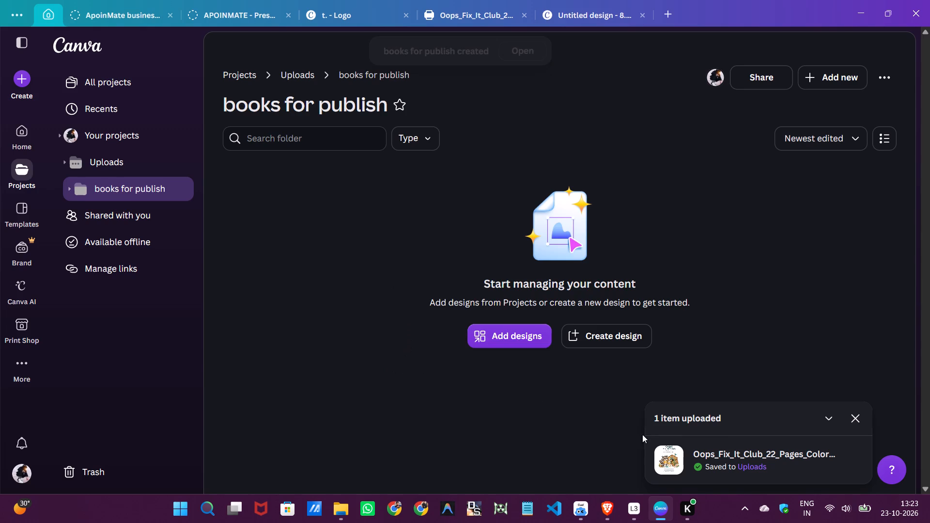
left_click(860, 421)
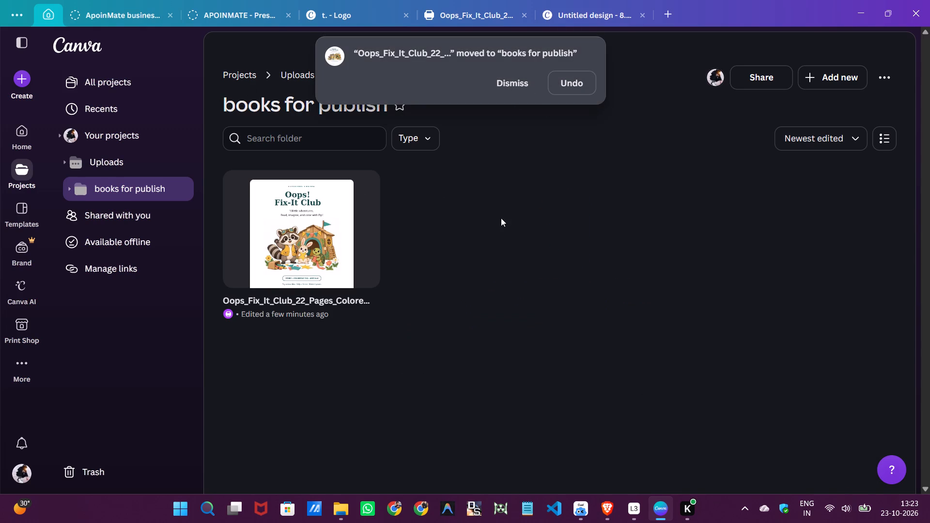
left_click(668, 222)
Upload the Amazing Animal Neighbors, Feelings & Friendship Fixers and Moonlight Meadow PDFs from KDP Books for publish into the books for publish folder.
left_click(817, 76)
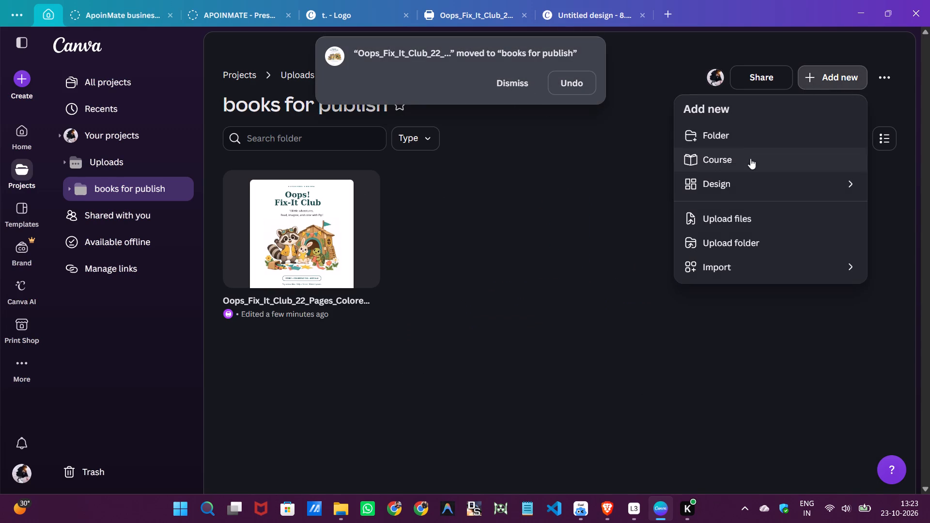
left_click(691, 216)
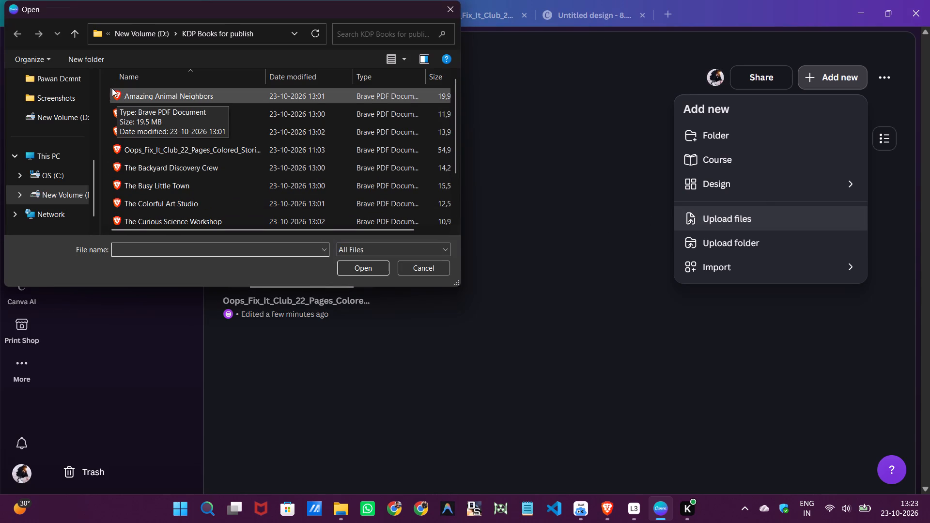
left_click_drag(111, 87, 133, 128)
left_click(359, 266)
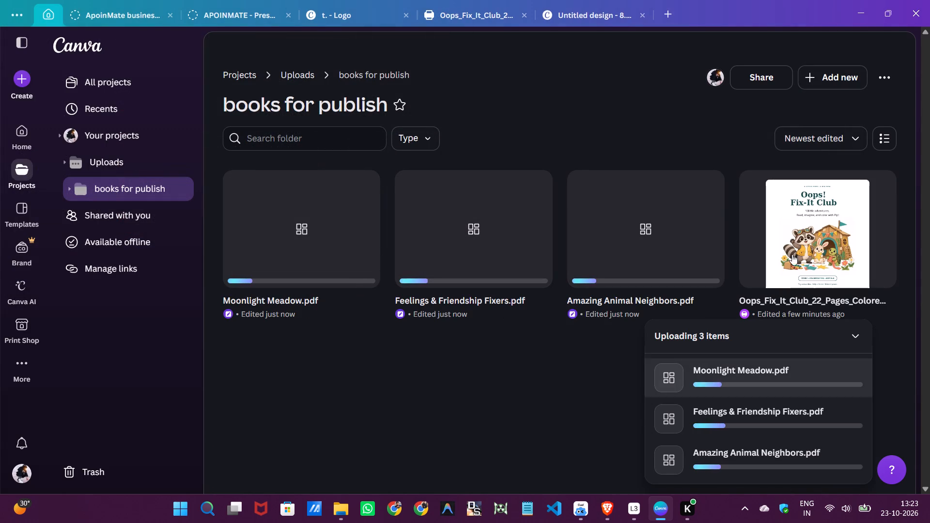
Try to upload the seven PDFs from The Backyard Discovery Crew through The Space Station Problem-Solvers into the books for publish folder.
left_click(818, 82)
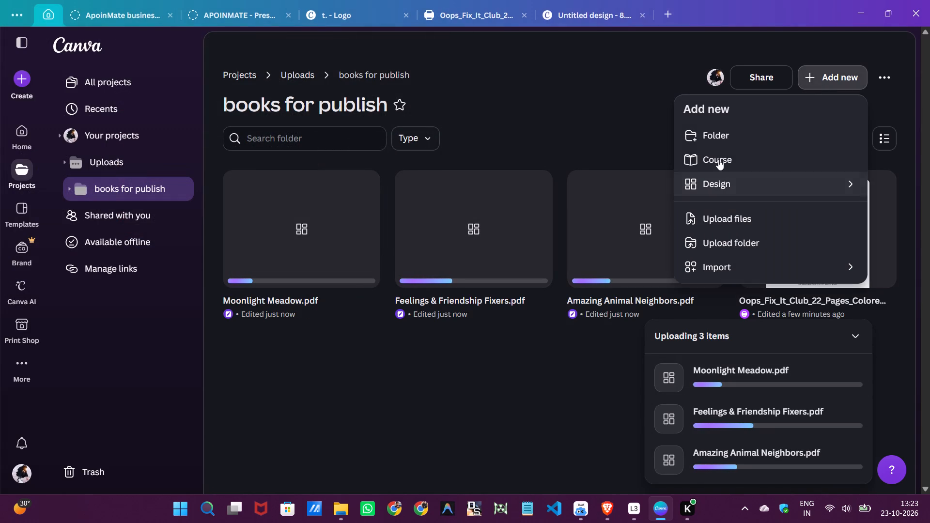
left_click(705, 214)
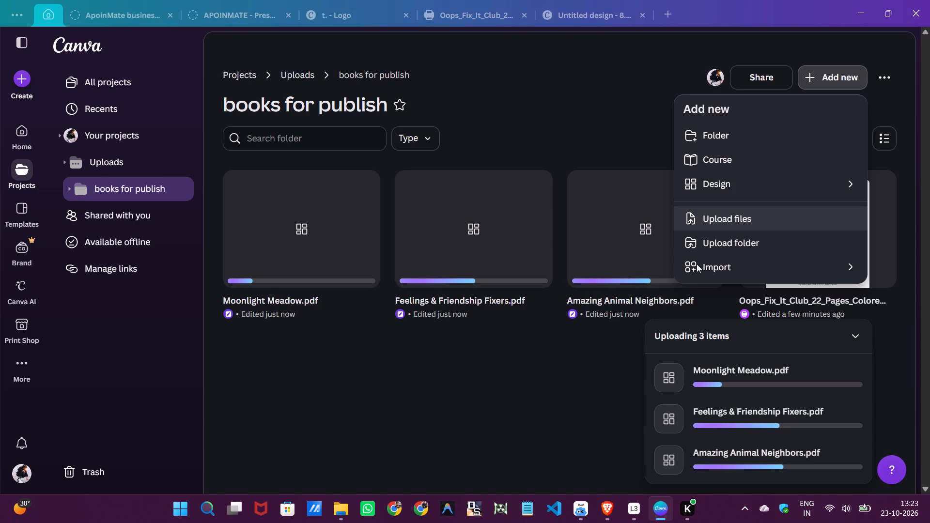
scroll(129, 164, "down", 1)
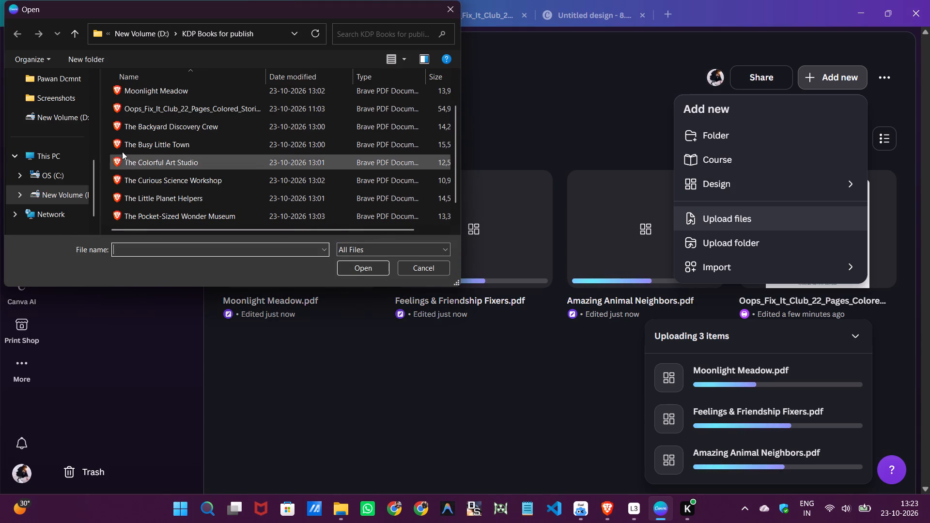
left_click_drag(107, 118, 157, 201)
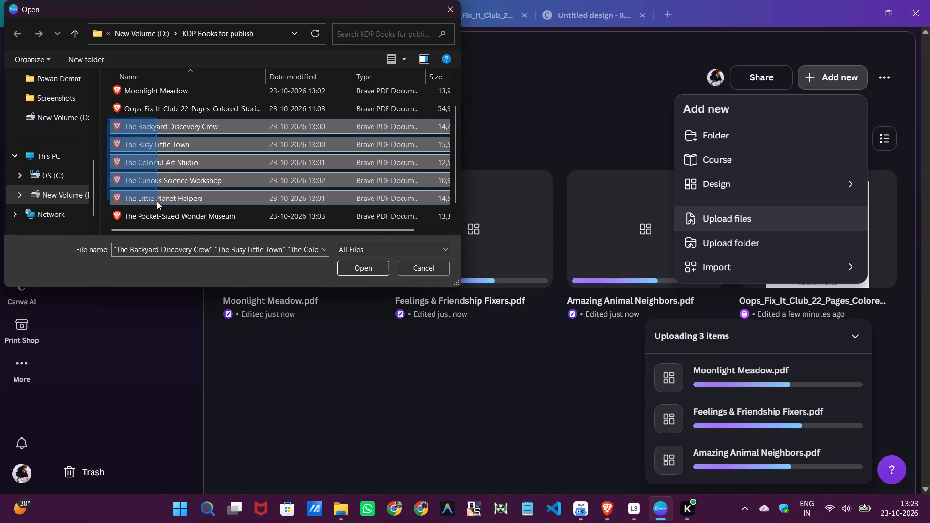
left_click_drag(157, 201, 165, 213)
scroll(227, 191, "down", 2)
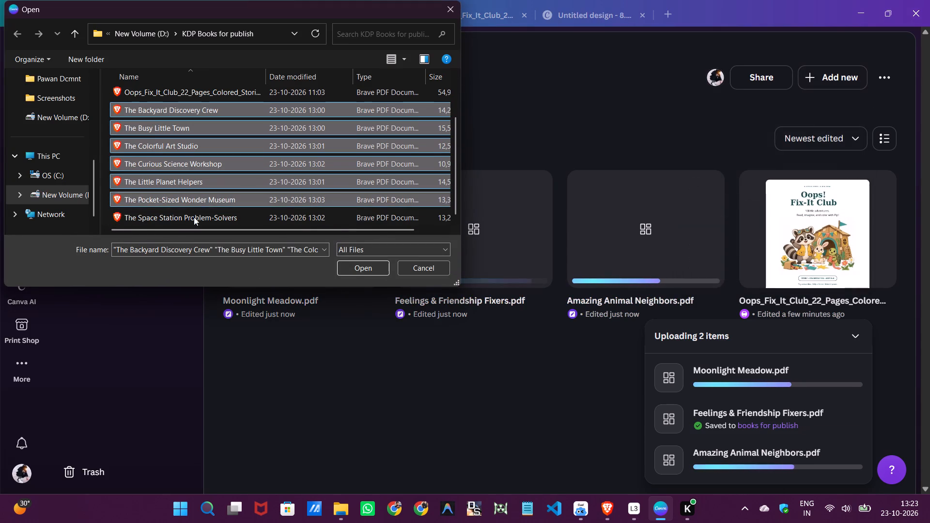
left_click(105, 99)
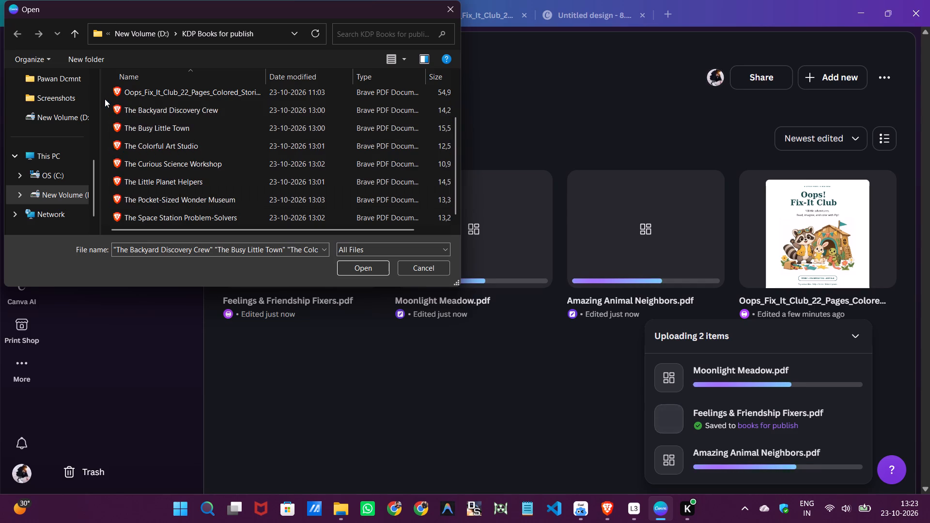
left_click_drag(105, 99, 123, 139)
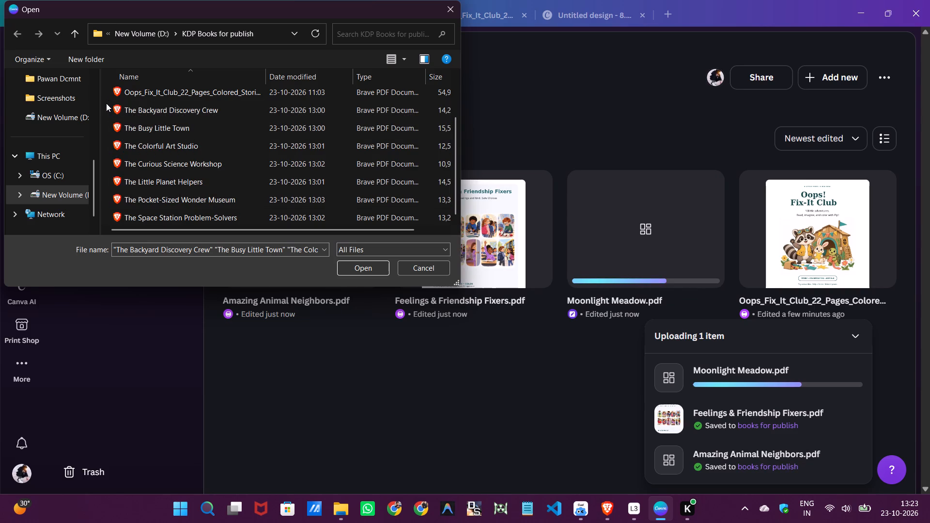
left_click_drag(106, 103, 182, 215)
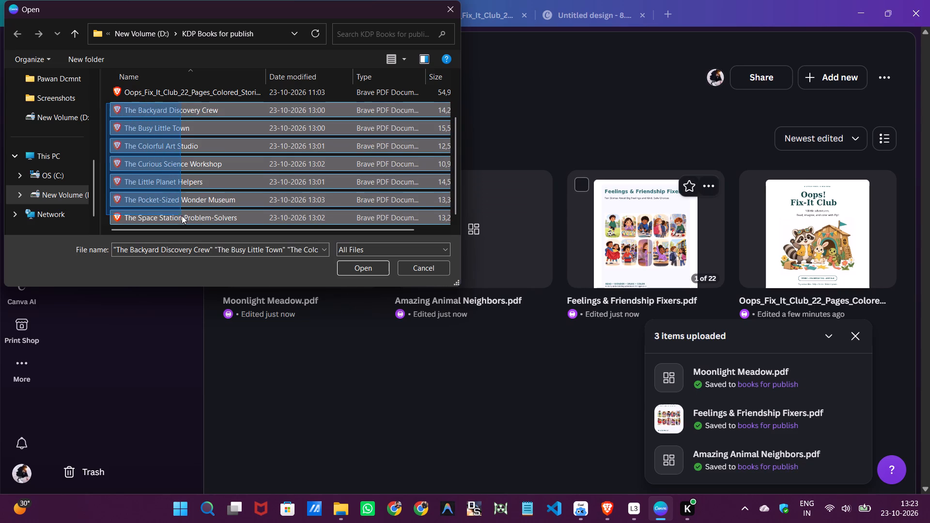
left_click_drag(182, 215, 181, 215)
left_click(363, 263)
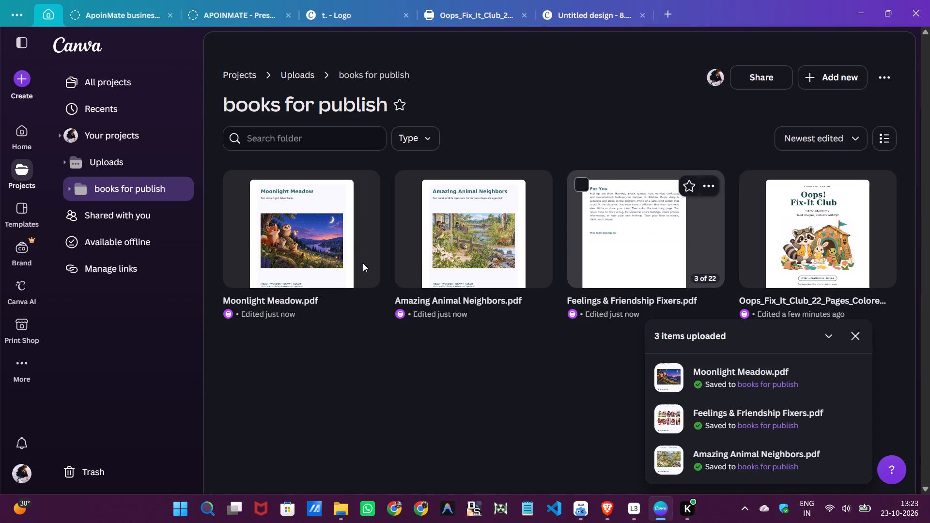
Dismiss the notice for the finished upload of the first three book PDFs.
scroll(512, 275, "down", 4)
scroll(544, 310, "up", 4)
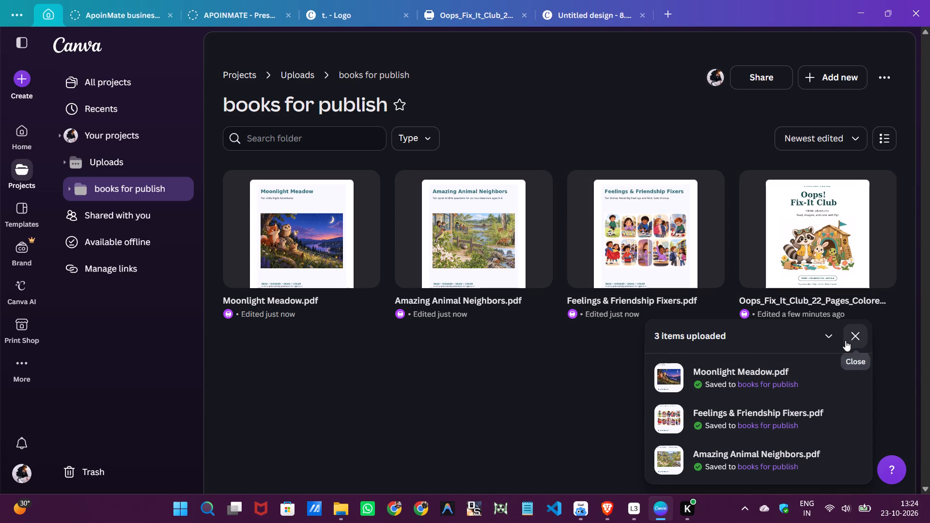
left_click(854, 338)
Upload the seven PDFs from The Backyard Discovery Crew through The Space Station Problem-Solvers from KDP Books for publish into the books for publish folder.
scroll(618, 371, "up", 5)
scroll(449, 279, "down", 5)
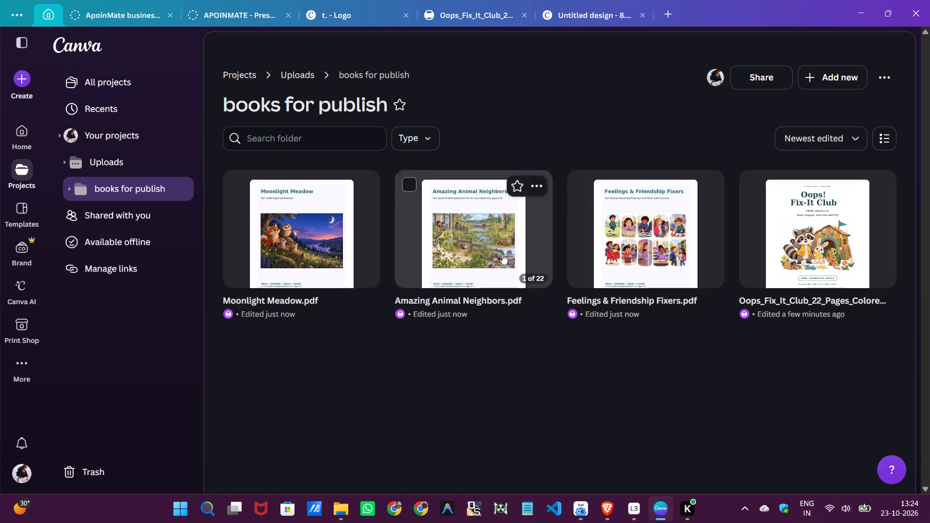
scroll(544, 245, "up", 4)
left_click(813, 82)
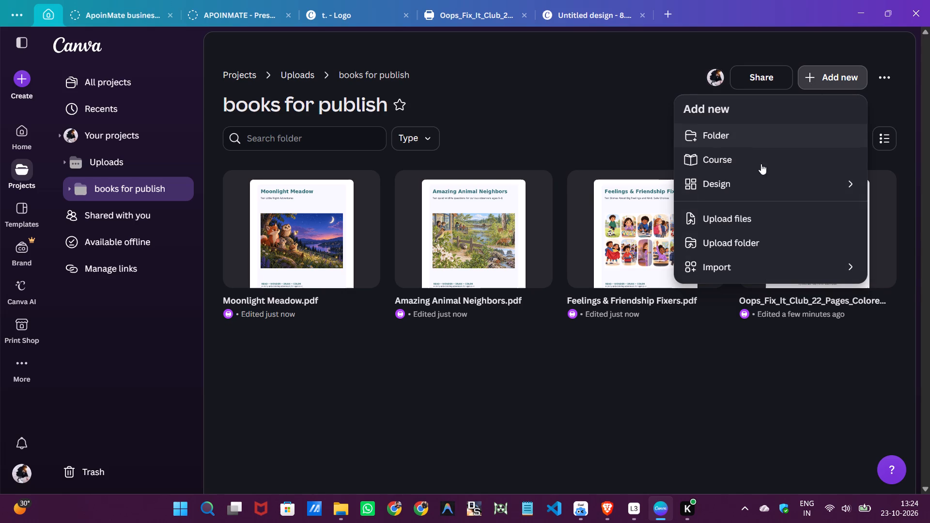
left_click(725, 218)
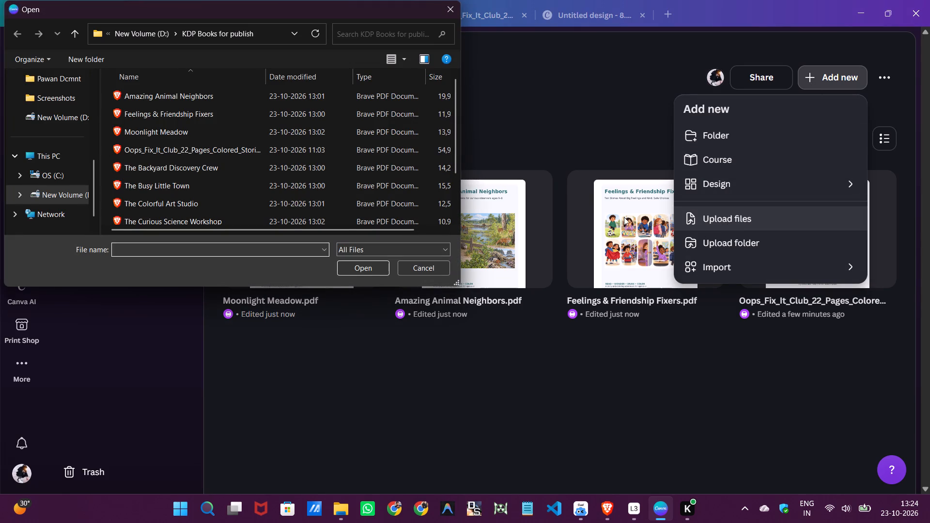
scroll(111, 159, "down", 2)
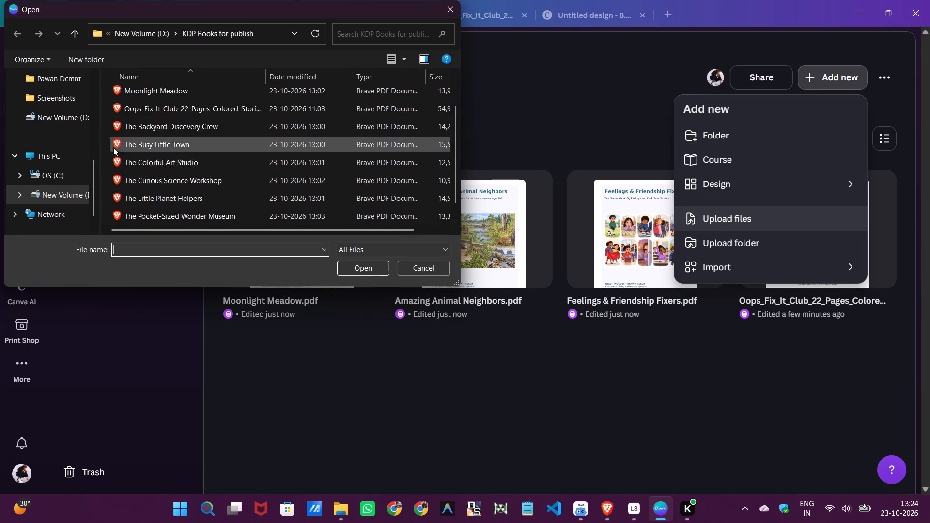
left_click_drag(104, 103, 237, 228)
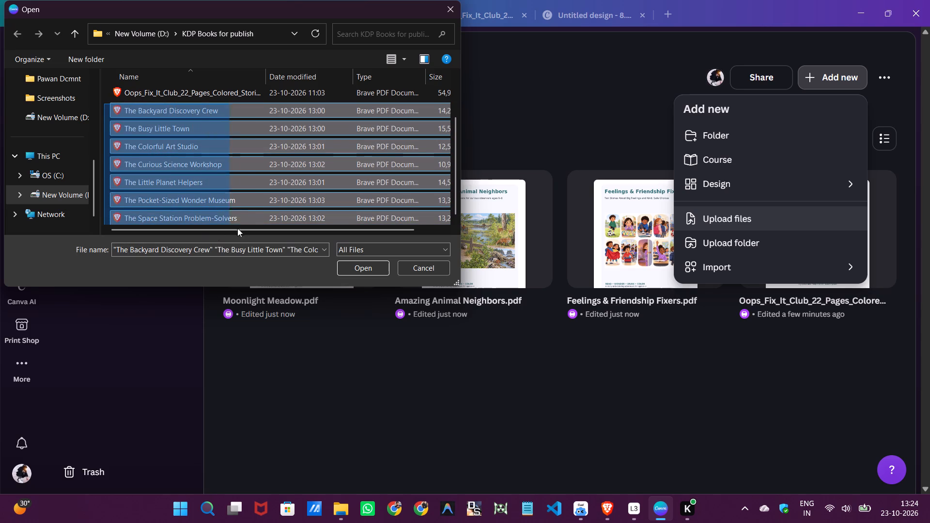
left_click_drag(237, 228, 294, 208)
scroll(334, 220, "down", 2)
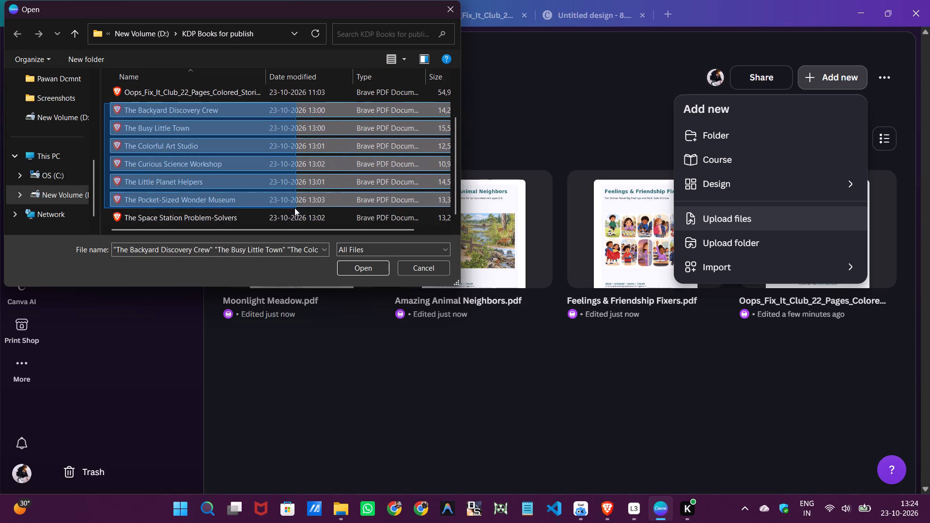
left_click_drag(294, 208, 283, 215)
scroll(193, 200, "down", 2)
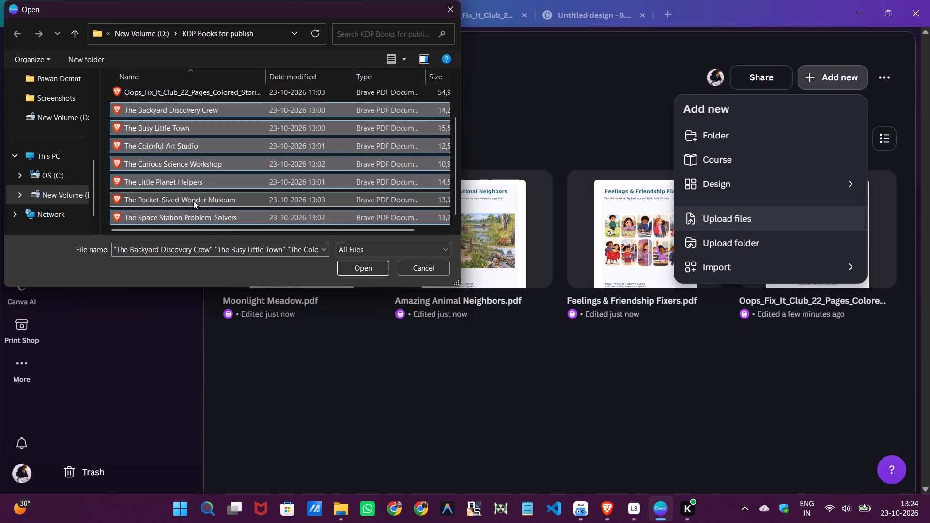
scroll(193, 200, "down", 1)
left_click(360, 270)
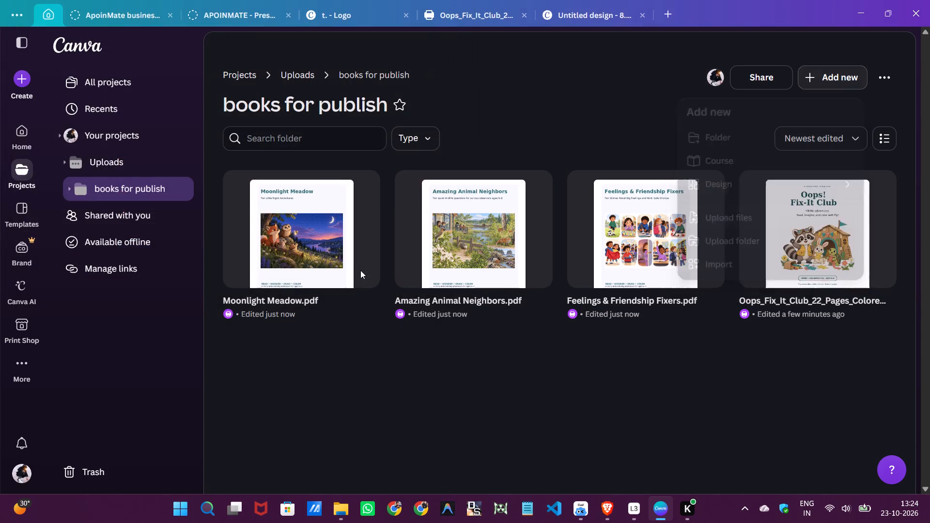
Check the upload progress of the book PDFs in the folder and collapse the progress list.
scroll(830, 315, "down", 4)
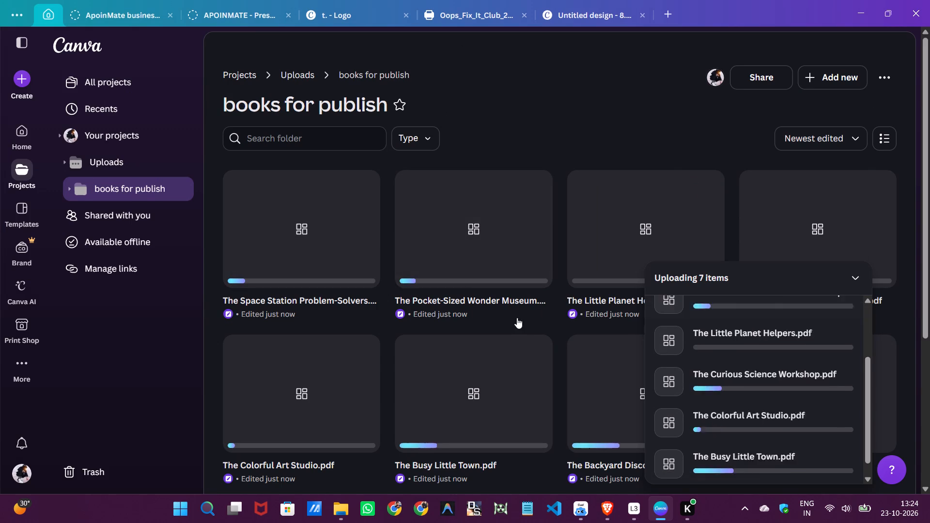
scroll(514, 320, "up", 4)
scroll(436, 281, "down", 5)
scroll(417, 213, "down", 4)
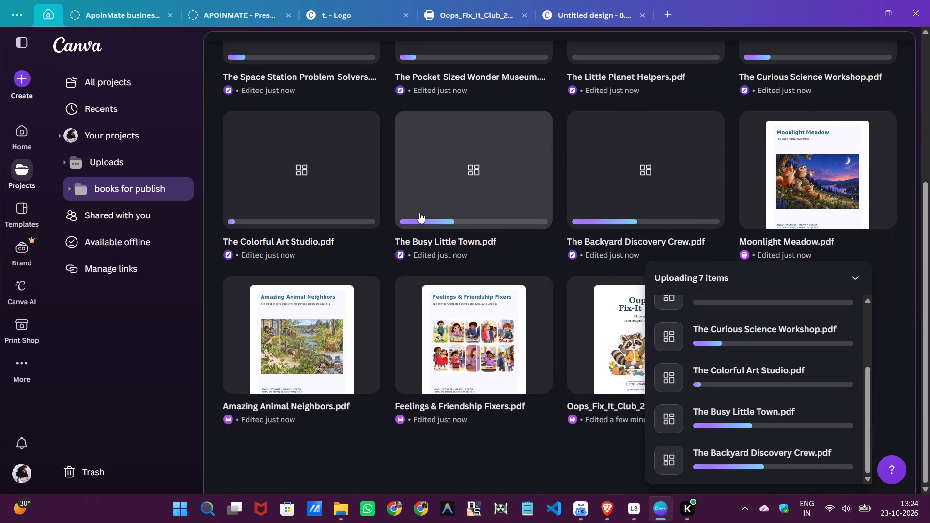
scroll(500, 231, "up", 6)
scroll(500, 231, "down", 4)
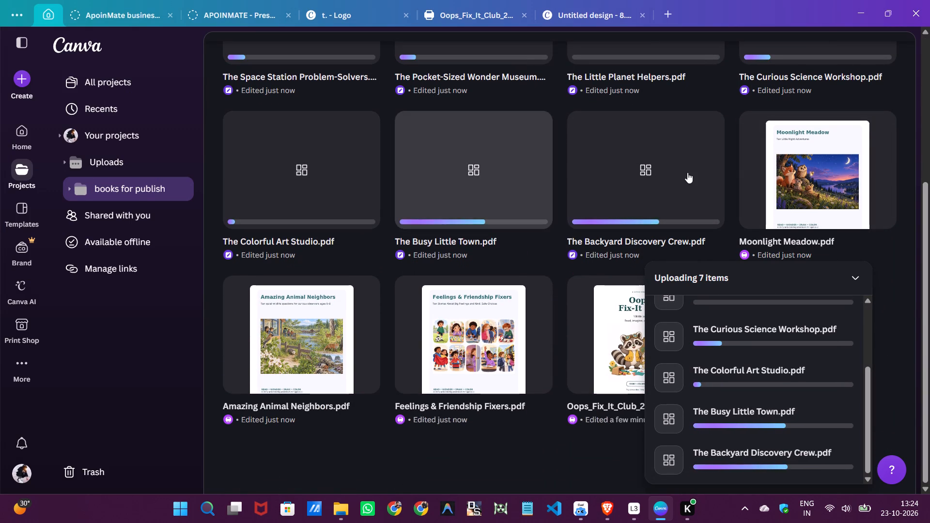
scroll(629, 294, "down", 5)
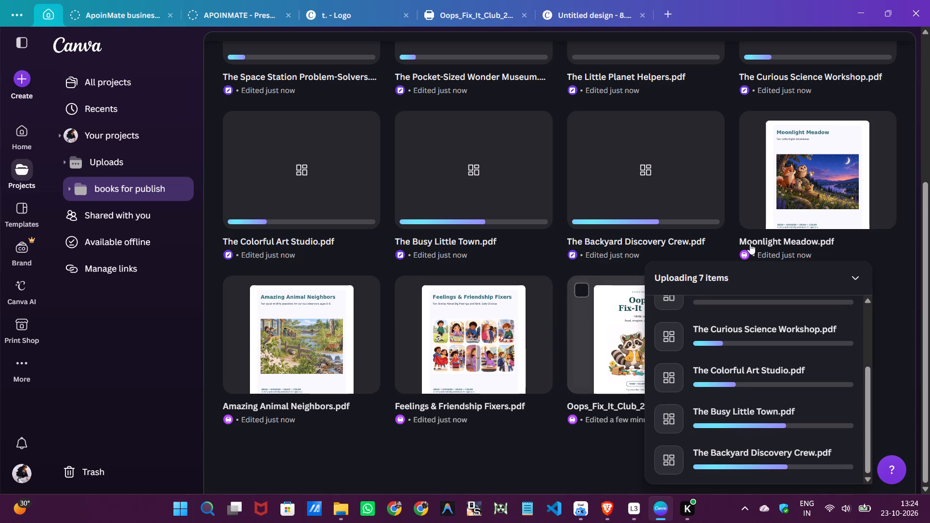
left_click(853, 276)
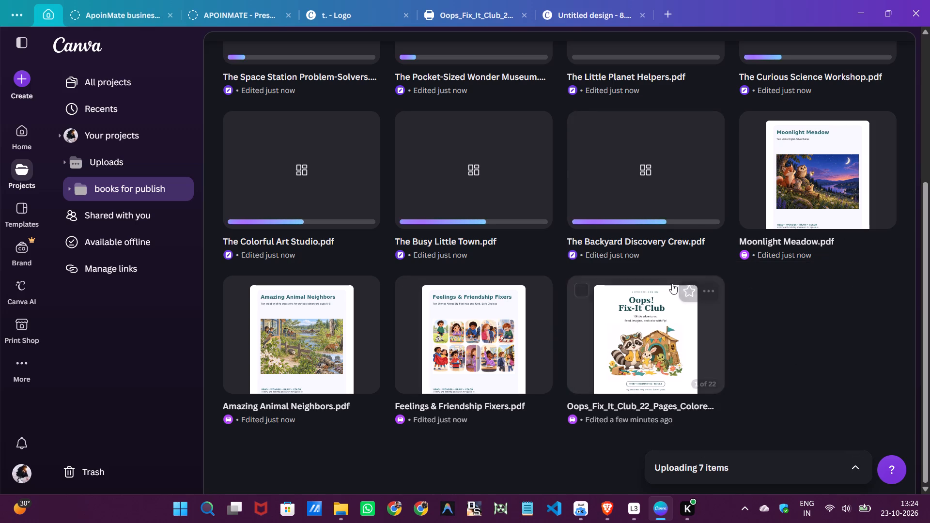
Look through the books for publish folder to check that all the book PDFs are uploaded with their previews.
scroll(663, 288, "up", 5)
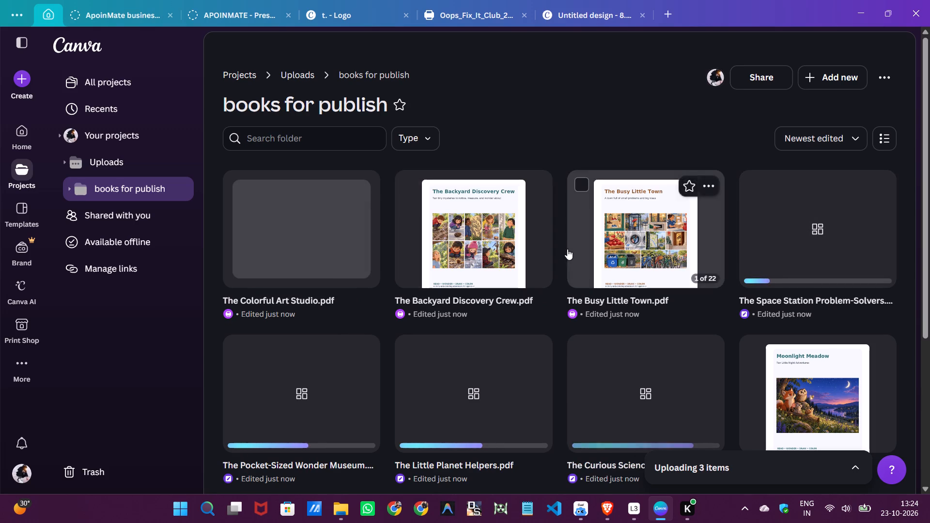
scroll(596, 250, "down", 5)
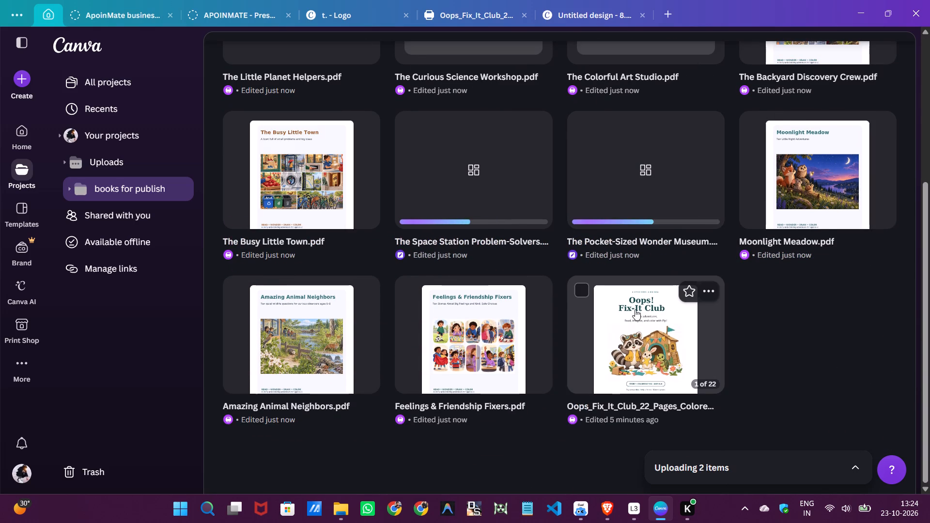
right_click_drag(649, 351, 638, 349)
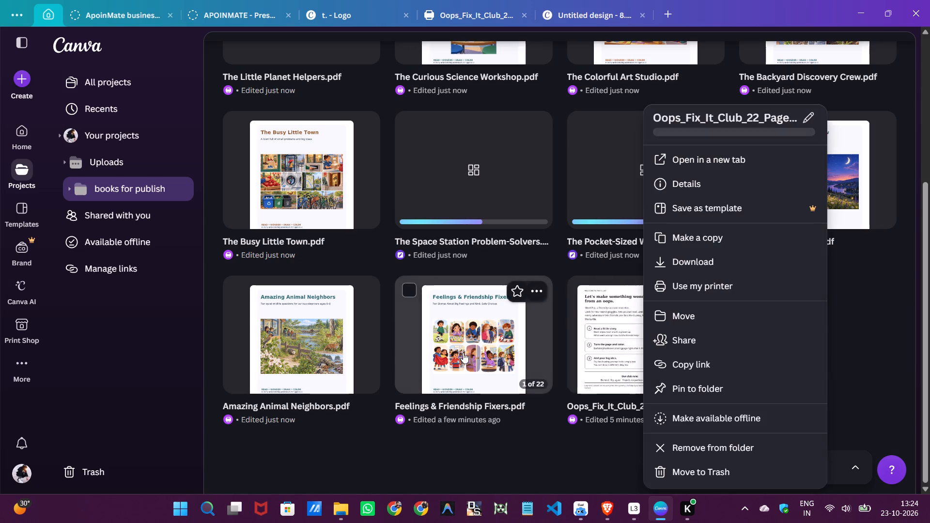
right_click(463, 353)
scroll(463, 353, "up", 5)
left_click(631, 83)
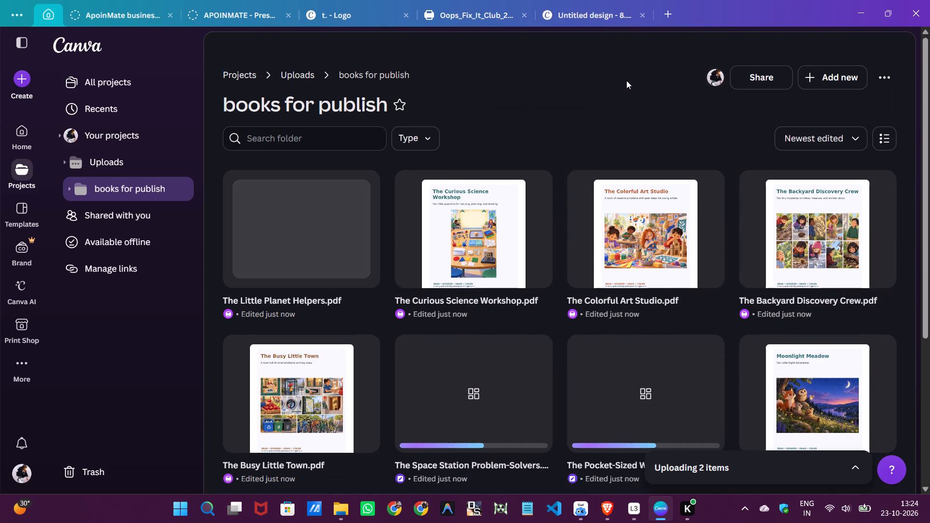
scroll(472, 182, "down", 8)
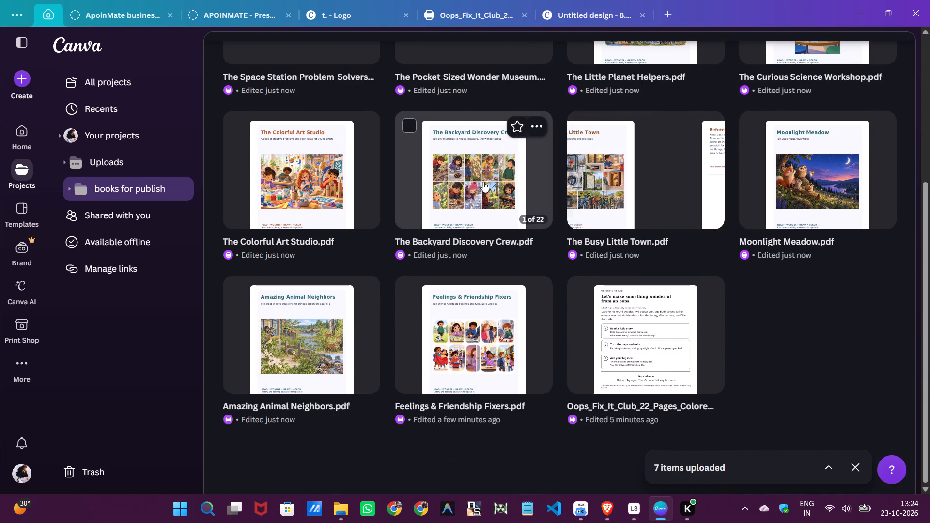
scroll(483, 182, "up", 5)
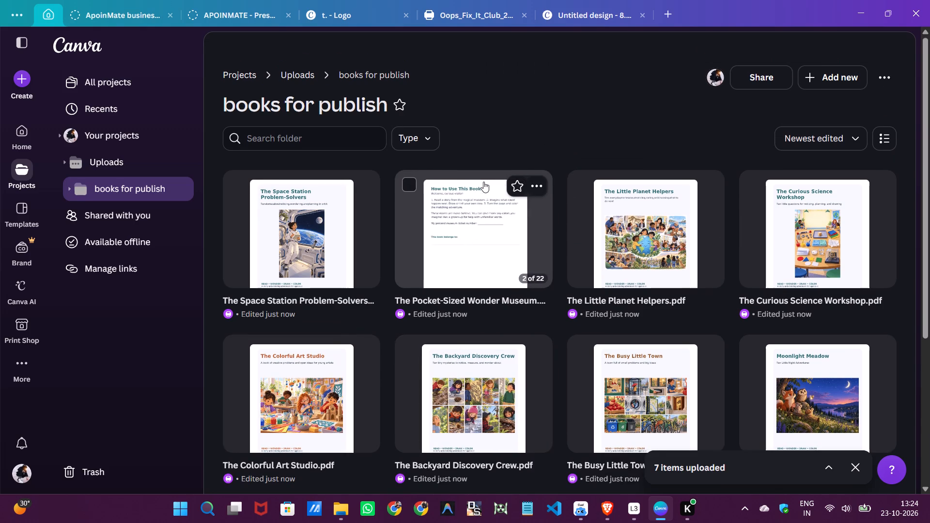
scroll(483, 182, "down", 4)
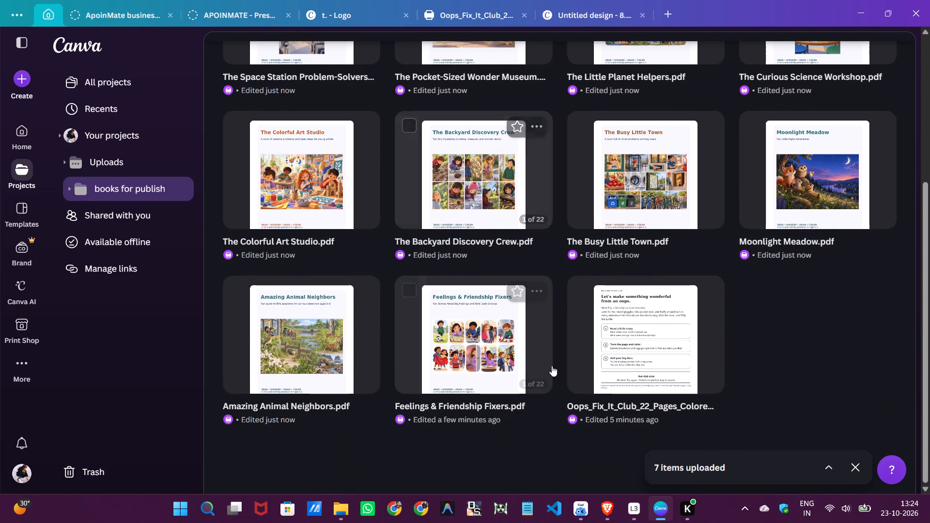
Switch to Cue and start a message in New Group Chat with "ab sirf cover page design karo,".
left_click(576, 516)
scroll(398, 367, "up", 5)
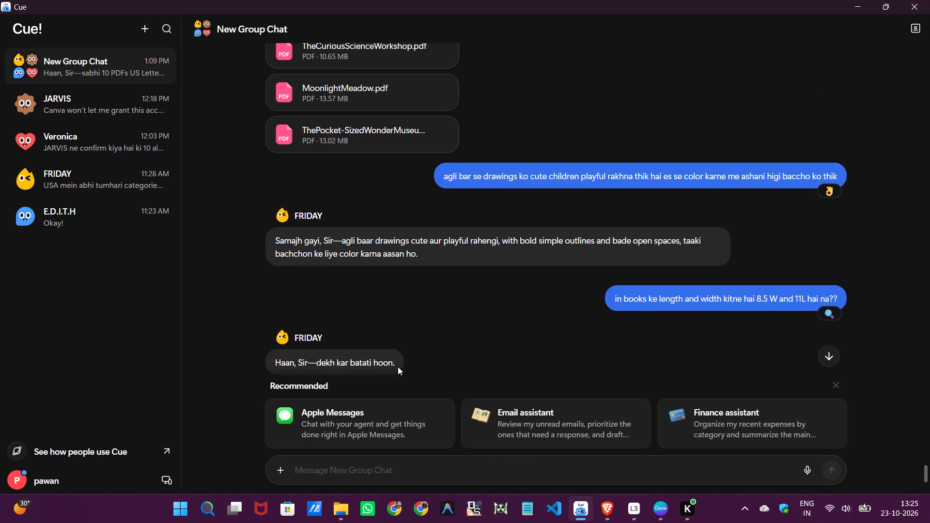
scroll(397, 367, "up", 7)
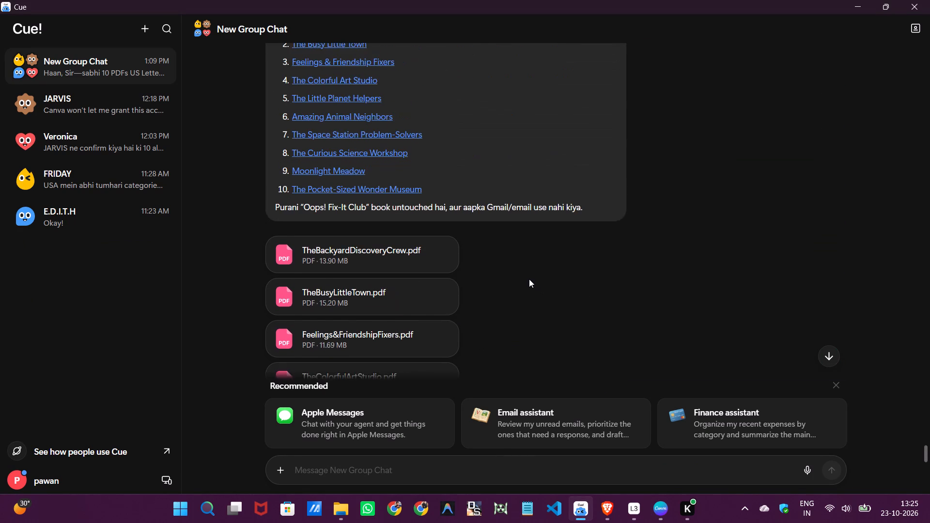
scroll(529, 279, "down", 8)
left_click(379, 471)
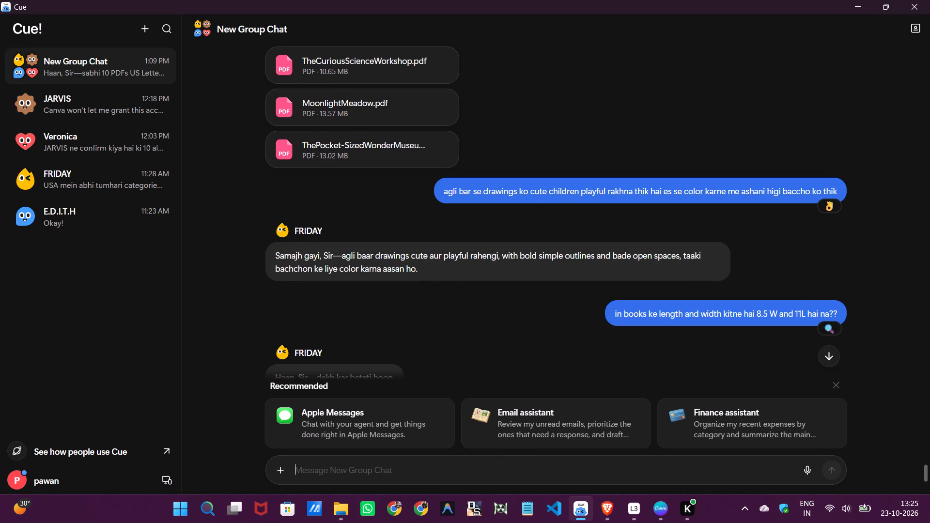
type("ab")
key("space")
key("s")
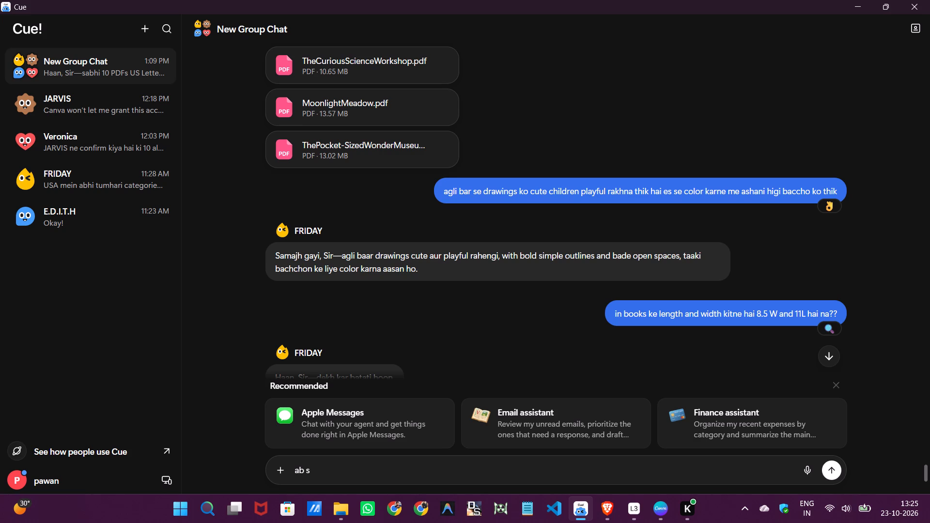
type("irf cp")
key("BackSpace")
type("over page")
key("space")
type("design karo")
key("space")
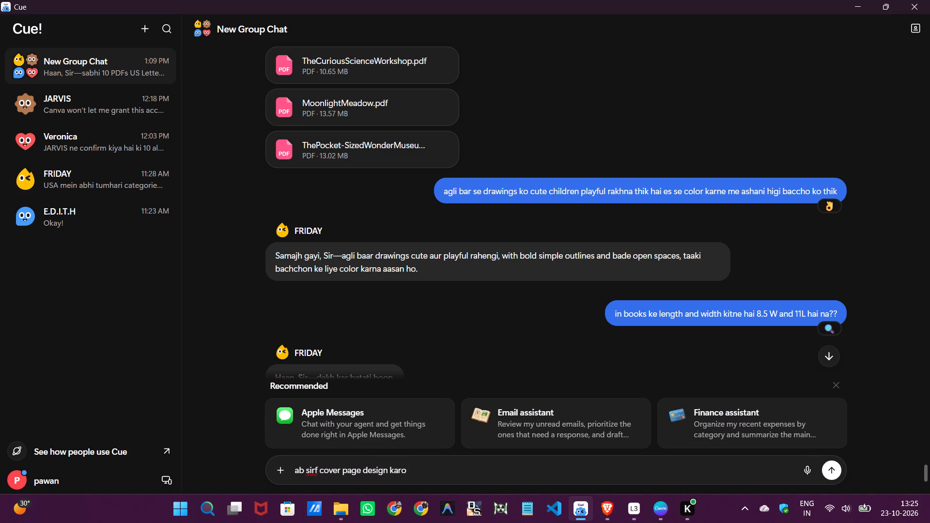
key("BackSpace")
type(",")
key("space")
Continue the message with "dhayan rakhna cover page jitna eye cathing hoga".
type("dhayan")
key("space")
type("rakhna")
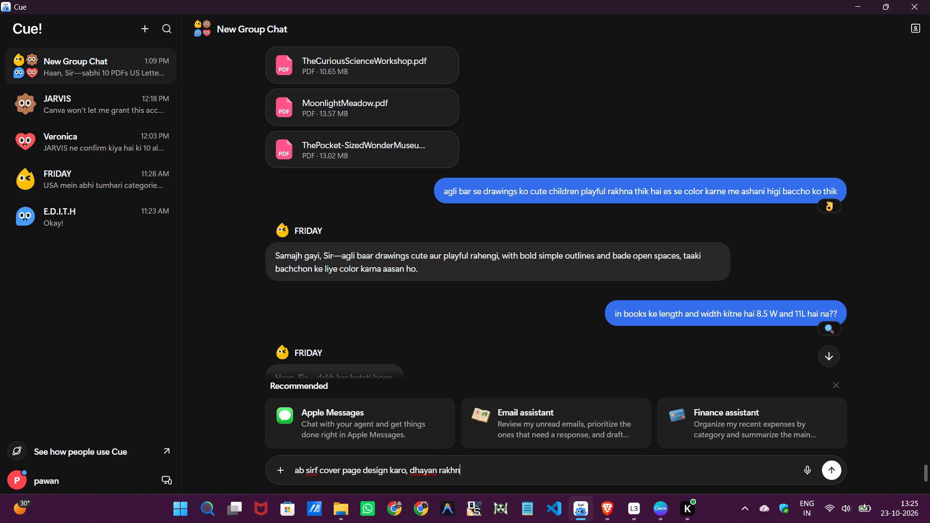
key("space")
type("cover page jitna cat")
key("BackSpace")
key("BackSpace")
key("BackSpace")
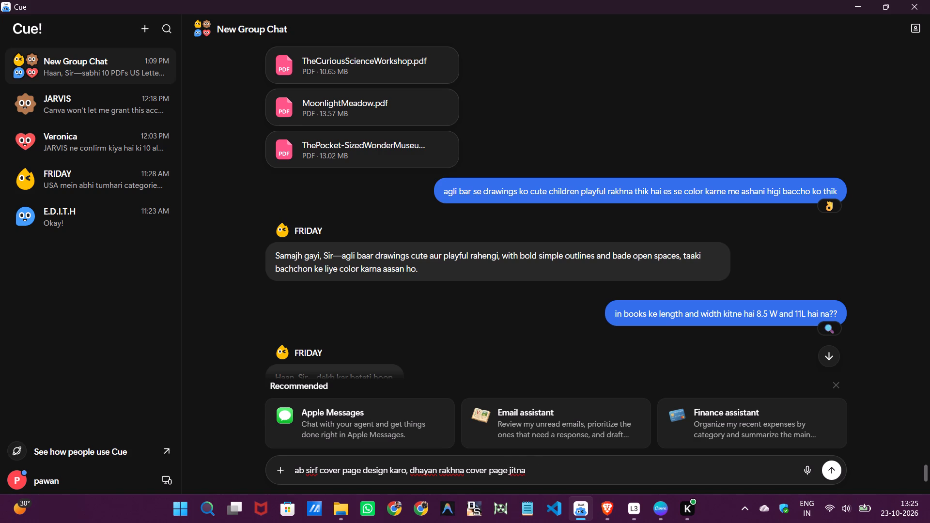
key("e")
type("ye")
key("space")
key("k")
key("BackSpace")
type("ca")
key("a")
key("BackSpace")
type("thing hoga")
key("space")
Add "utna he chance rahega sales ka thik hai" to the group chat message.
type("utna hr")
key("BackSpace")
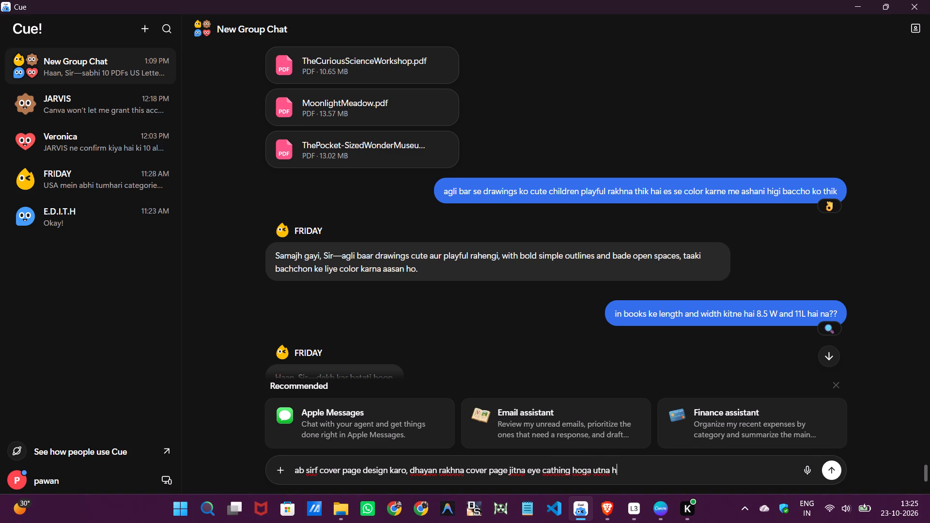
type("e change")
key("space")
key("BackSpace")
key("BackSpace")
key("BackSpace")
key("BackSpace")
type("nce")
key("space")
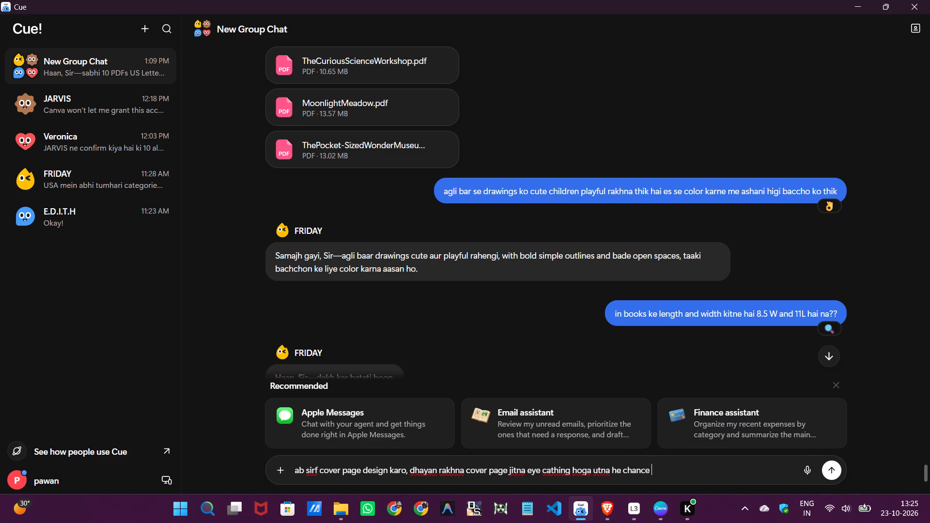
type("rahe")
type("ga sales ka")
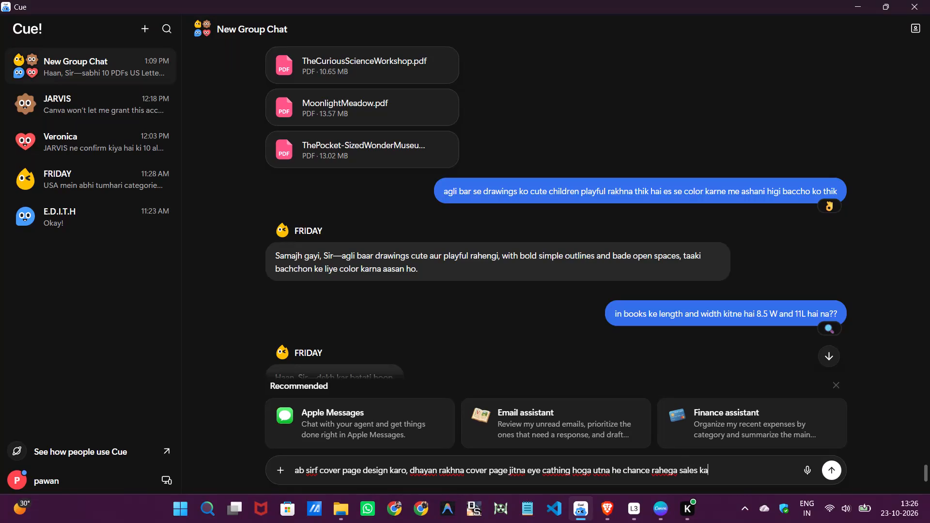
key("space")
type("thik hai")
Extend the message with the request ", to sare books k liyea cover page banao and".
type(", to")
key("space")
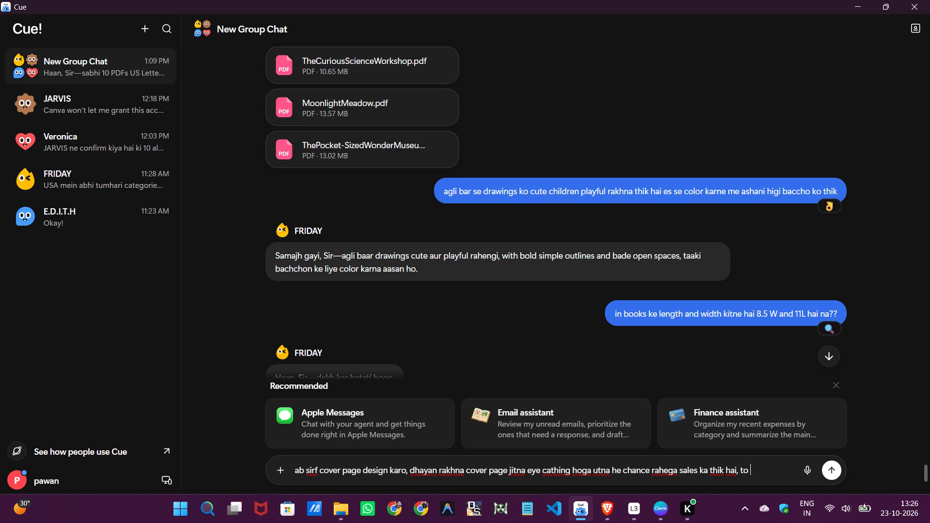
type("cull")
key("space")
key("BackSpace")
key("BackSpace")
key("BackSpace")
key("BackSpace")
key("BackSpace")
type("sare")
key("space")
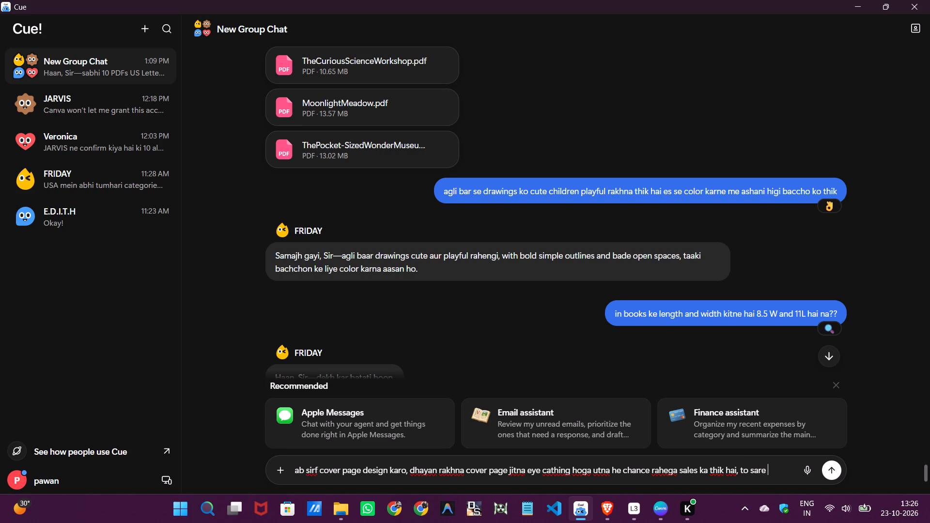
key("p")
key("BackSpace")
type("books k liyea cob")
key("BackSpace")
type("ver page banao and")
Add "wo pehle wale k liyea v bana or" to the message to include the earlier book.
key("space")
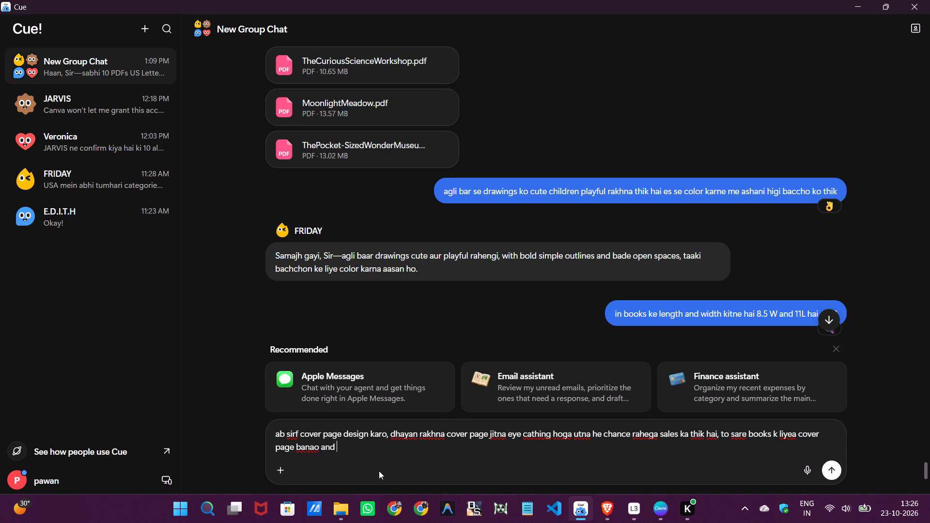
type("wo pe")
type("hle wale")
key("space")
type("j")
key("BackSpace")
type("k liyea v bana")
key("space")
type("oe")
key("space")
key("BackSpace")
key("BackSpace")
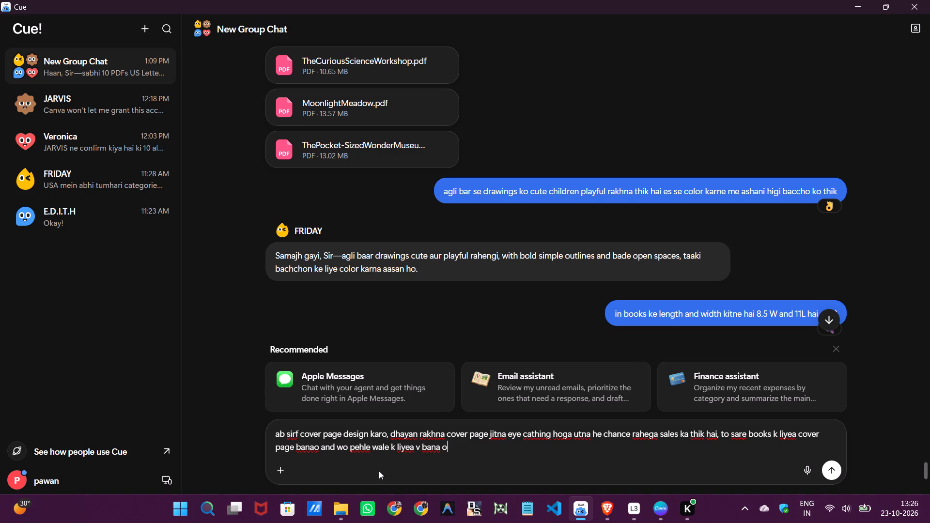
key("r")
Add the delivery format request "png format me hamko bhejo thik hai," to the message.
key("space")
type("pm")
key("BackSpace")
type("ng form")
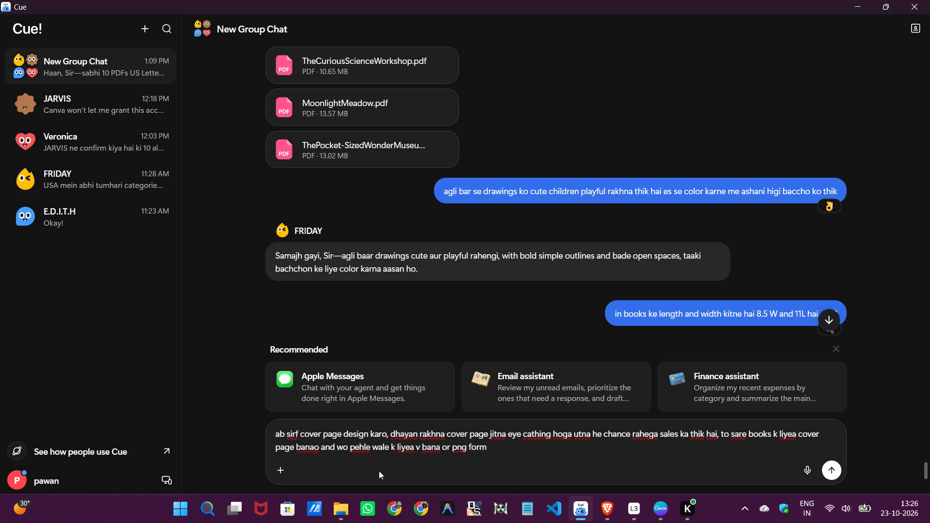
type("at me hamko")
key("space")
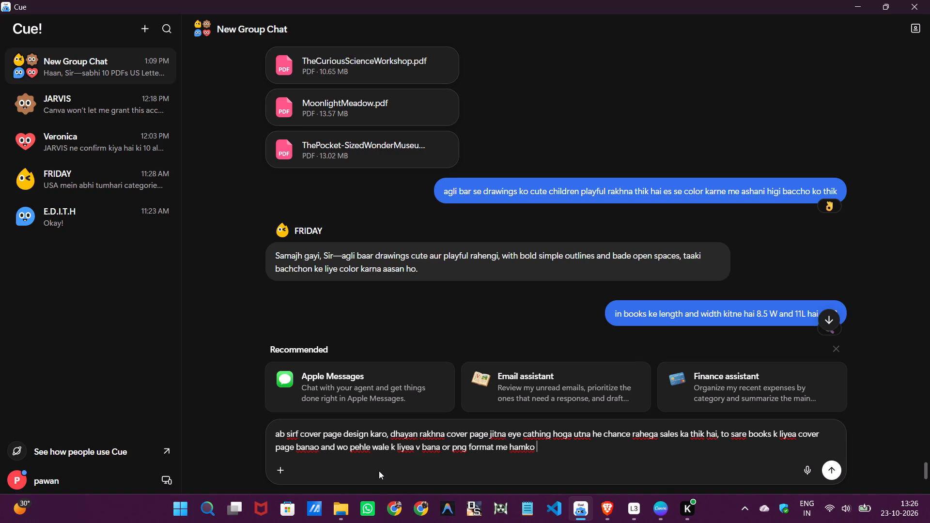
type("bhejo thik hai,")
key("space")
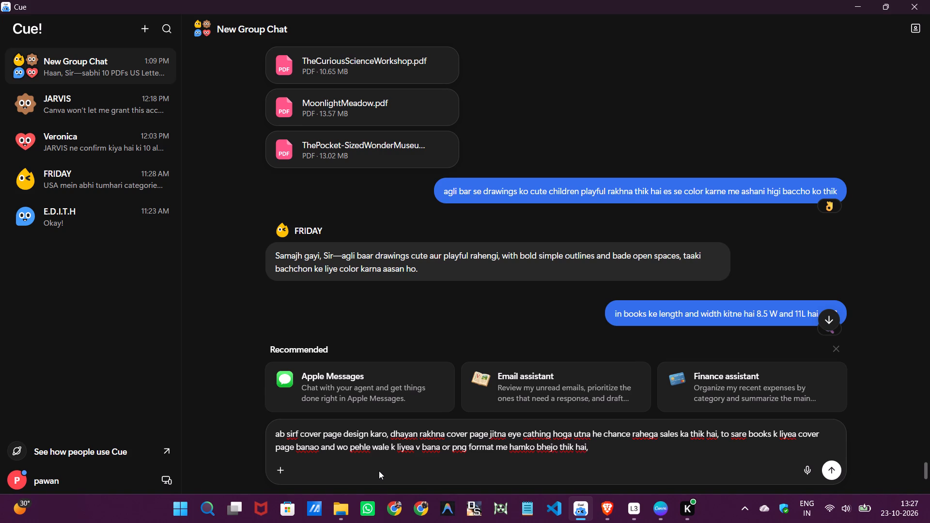
Add the style wish "playfull cute" to the group chat message.
type("play")
type("full")
key("space")
type("cur")
key("BackSpace")
type("te")
key("space")
Extend the message with "or sare books ka allag allag hona chaiyea ush book k anushar thik hai".
key("o")
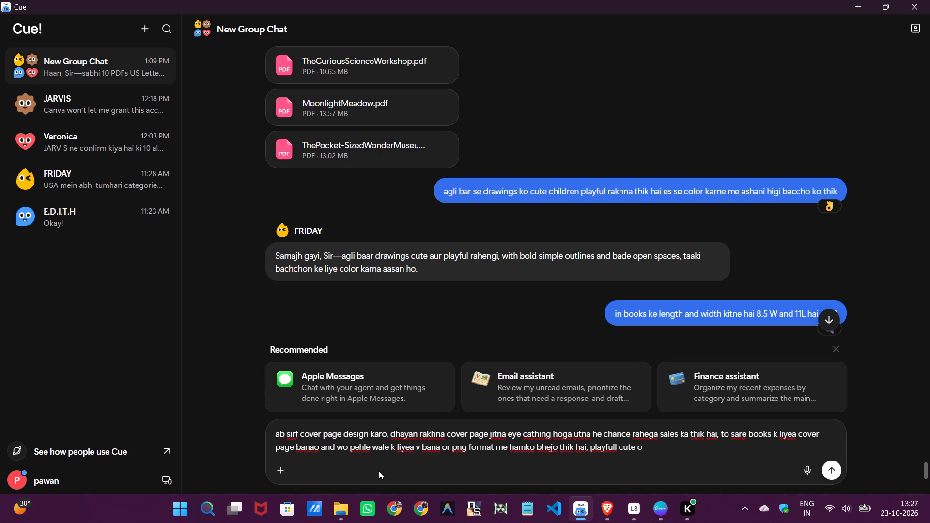
type("r sare booksa")
key("BackSpace")
key("space")
type("ka allah")
key("space")
key("BackSpace")
key("BackSpace")
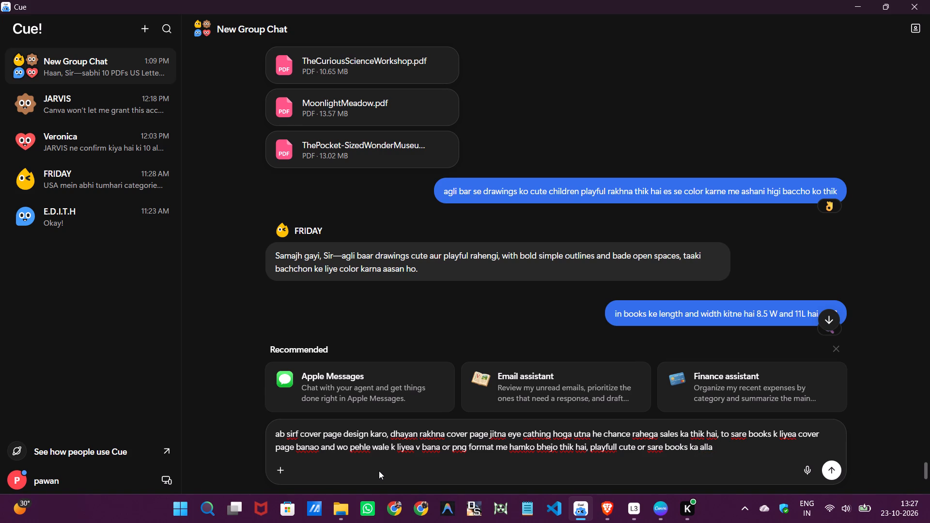
type("g allag hona chaiyea ush")
key("space")
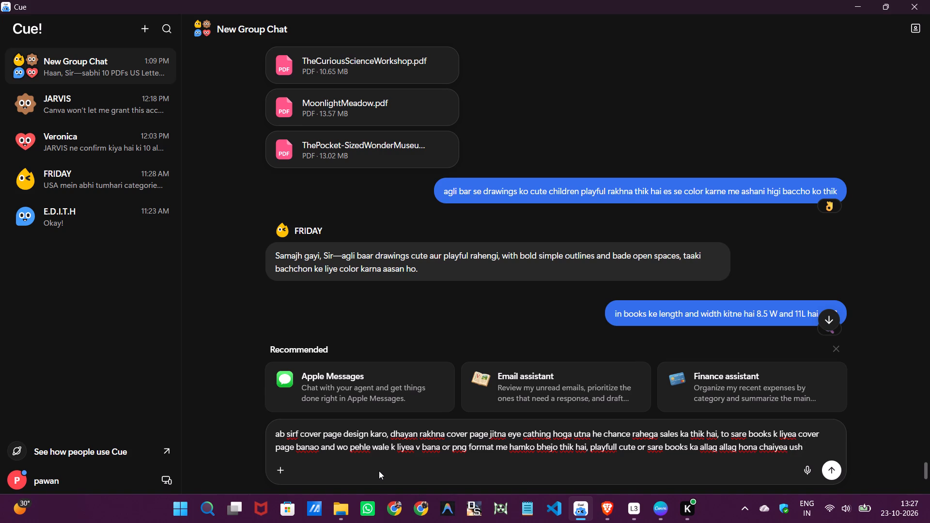
type("book")
key("space")
type("k anushar thik hai")
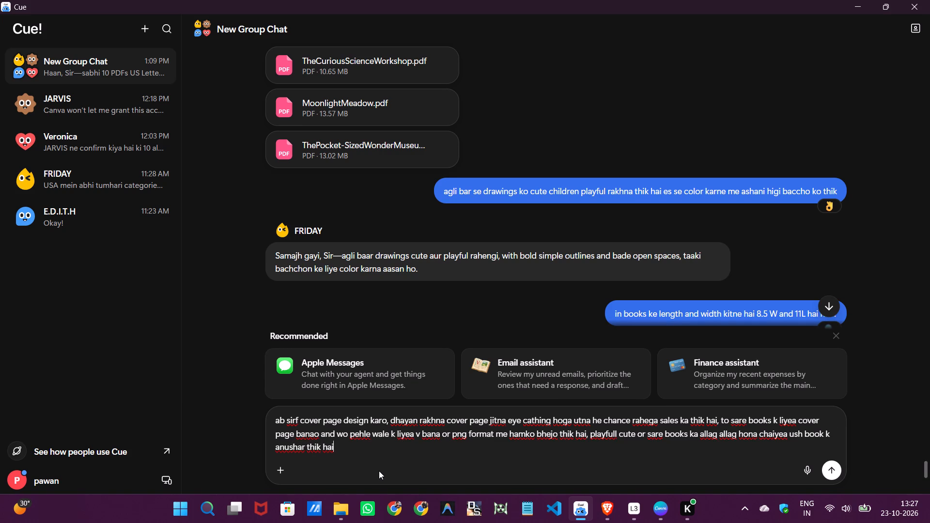
Finish the message with "samajh gaye veronika??" and send it to the group chat.
key("space")
type("samajh gay")
key("space")
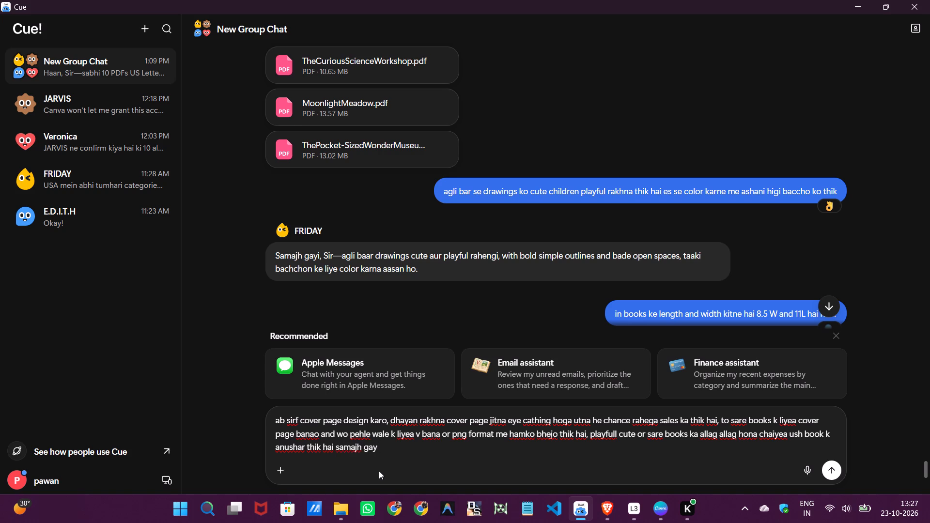
key("BackSpace")
type("e veroni")
type("ka")
type("??")
key("Return")
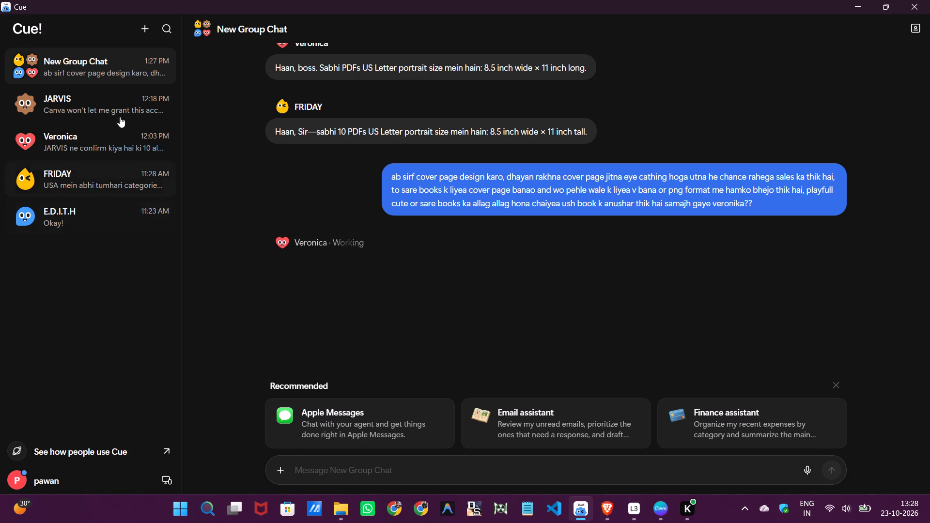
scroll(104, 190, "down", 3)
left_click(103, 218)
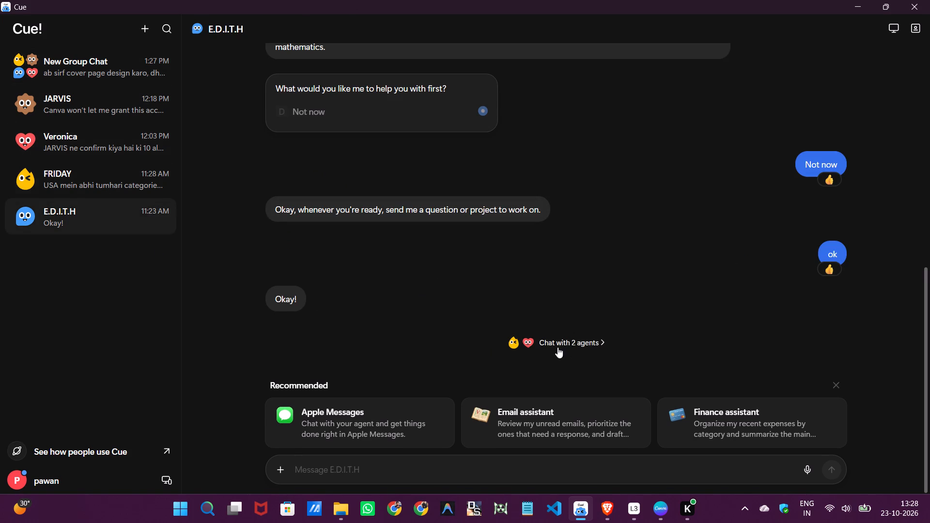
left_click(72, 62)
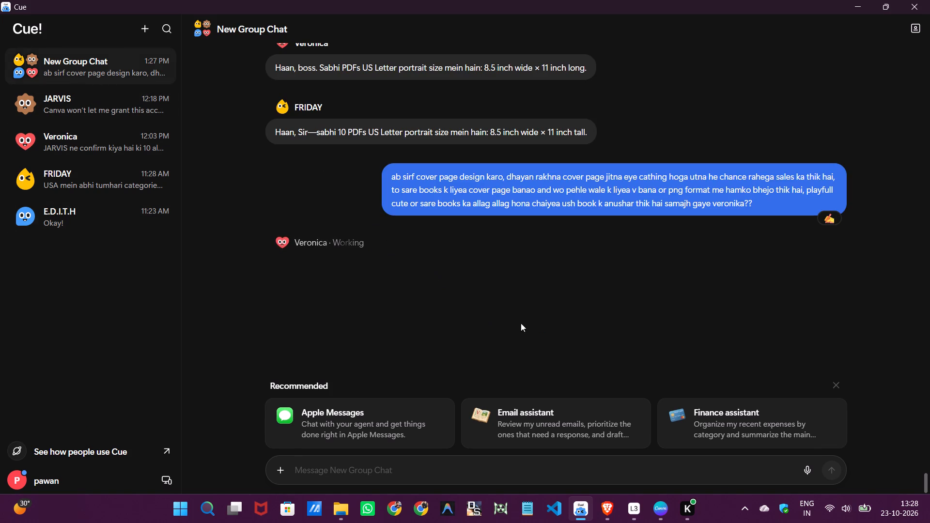
Switch to Canva to look over the book PDFs in the "books for publish" folder, and return to the Cue group chat.
left_click(659, 508)
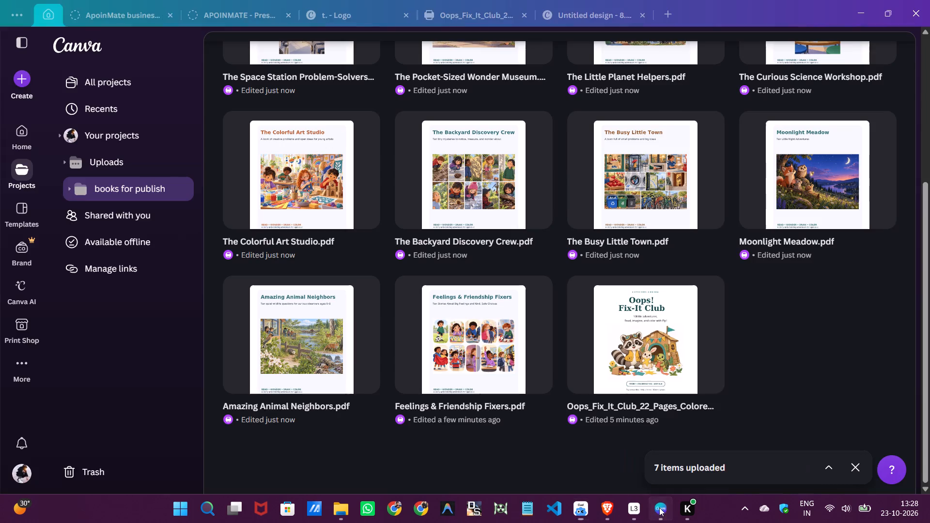
scroll(538, 350, "up", 1)
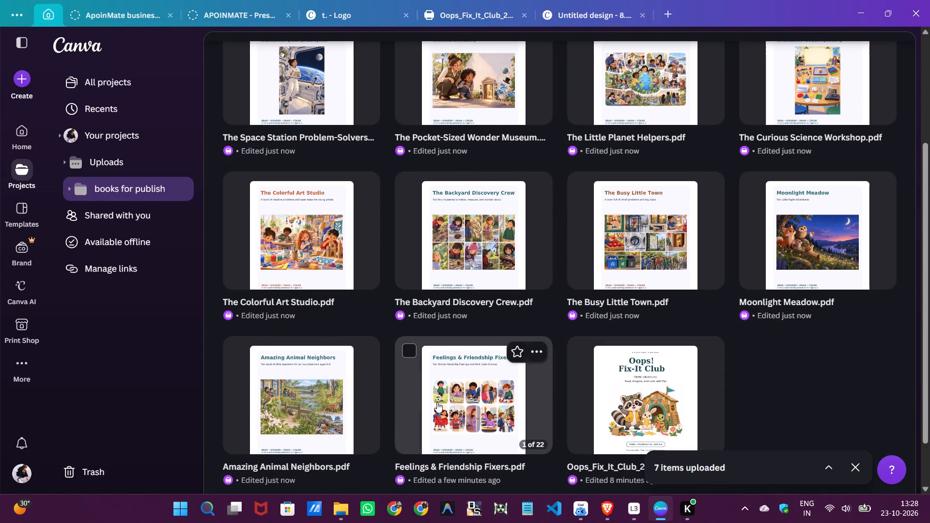
scroll(429, 262, "up", 4)
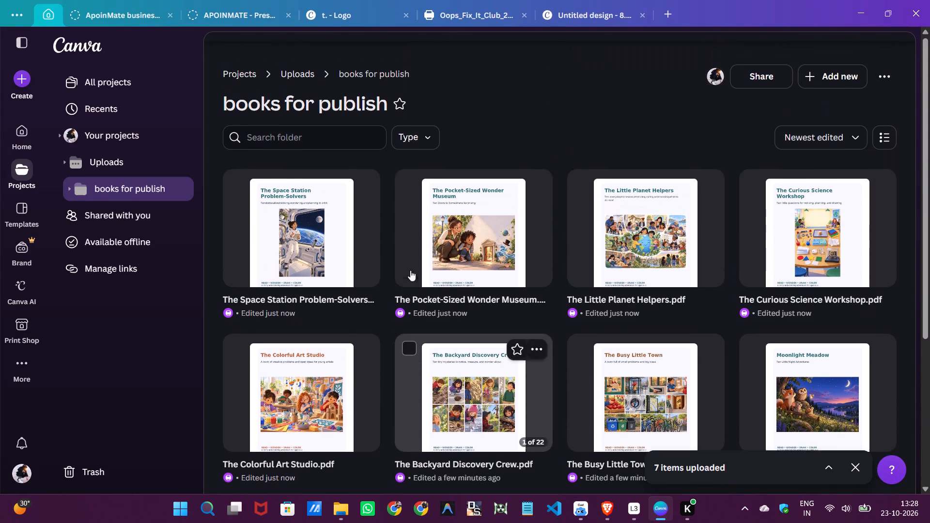
scroll(478, 280, "down", 6)
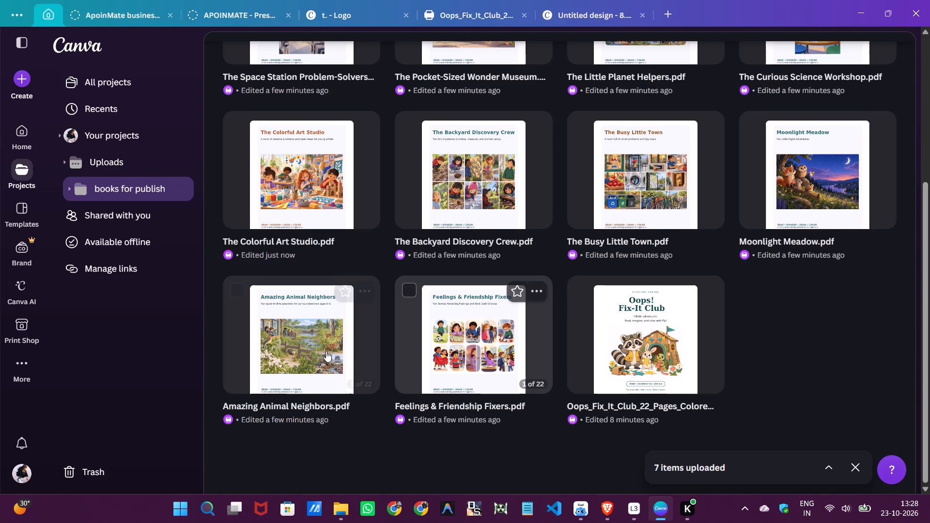
scroll(373, 365, "up", 4)
scroll(373, 365, "down", 5)
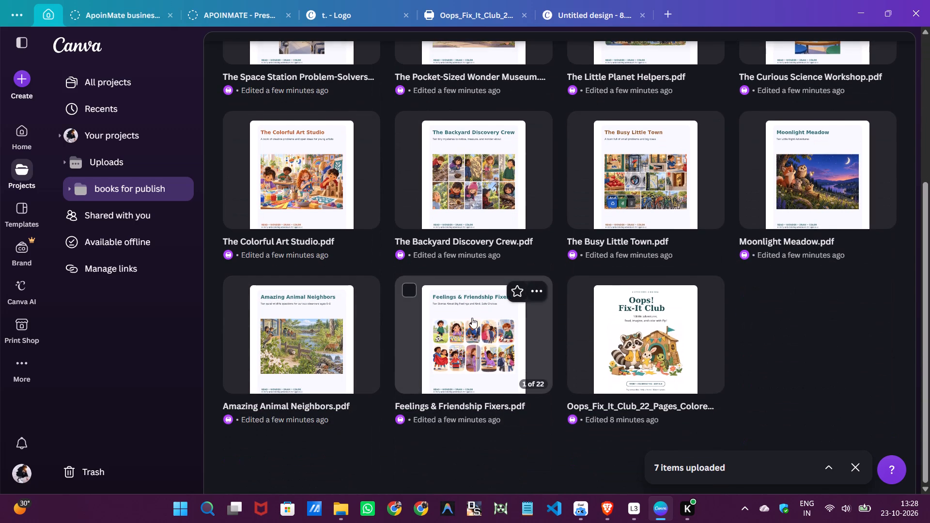
left_click(589, 516)
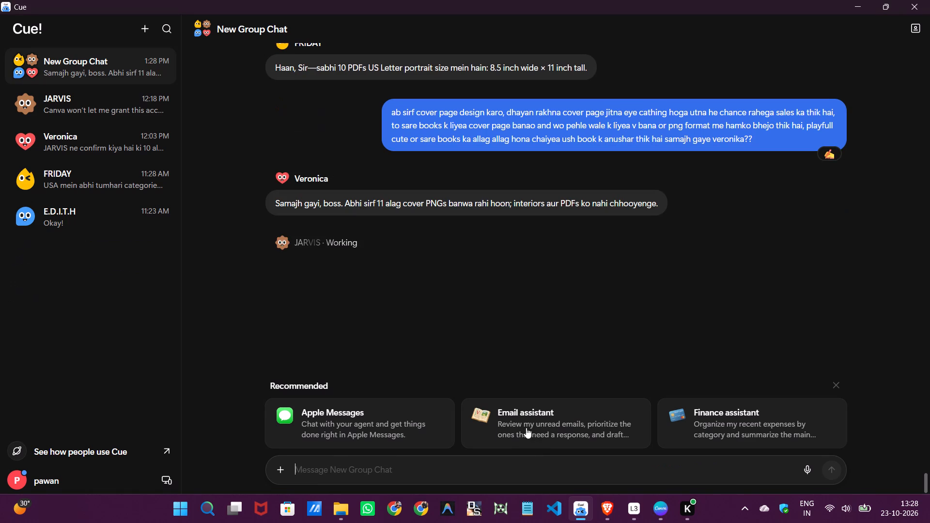
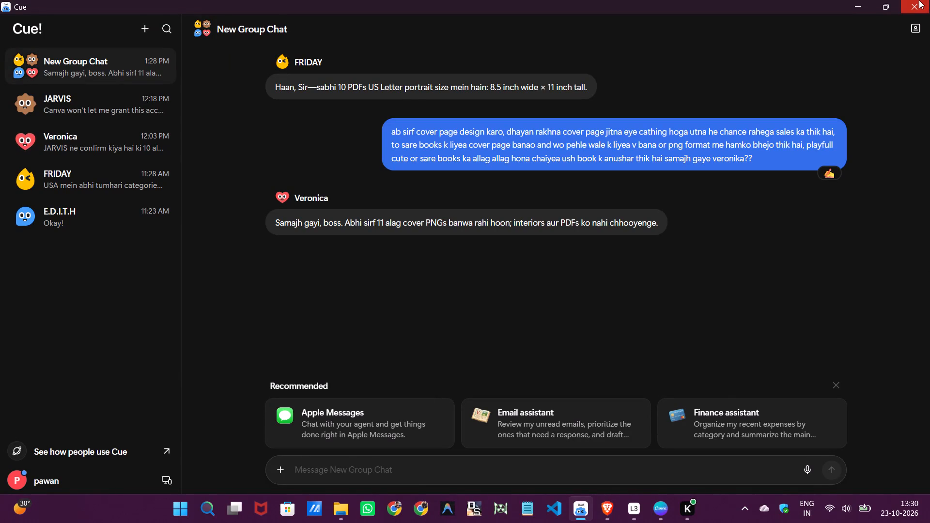
Switch to Canva, open Feelings & Friendship Fixers.pdf, and close the untitled 8.5 x 11 Mailing Label design.
left_click(652, 505)
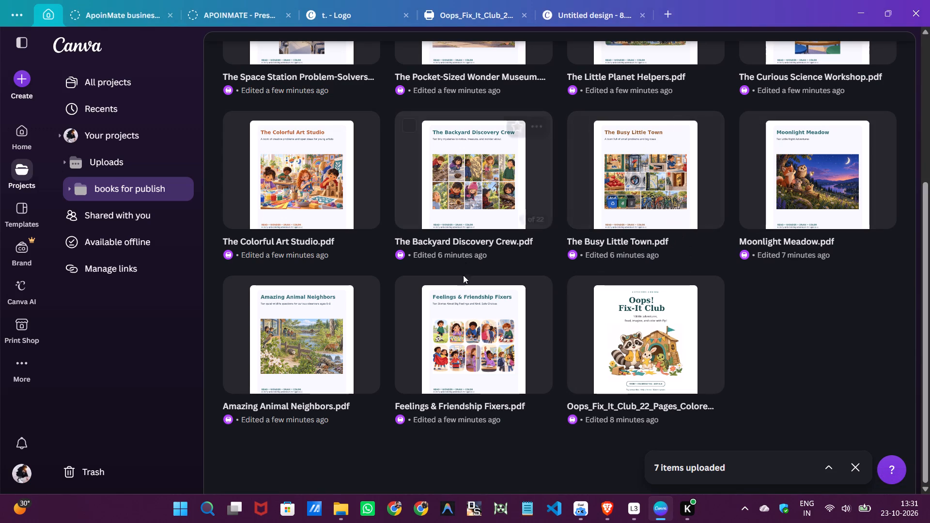
left_click(465, 317)
scroll(553, 350, "down", 1)
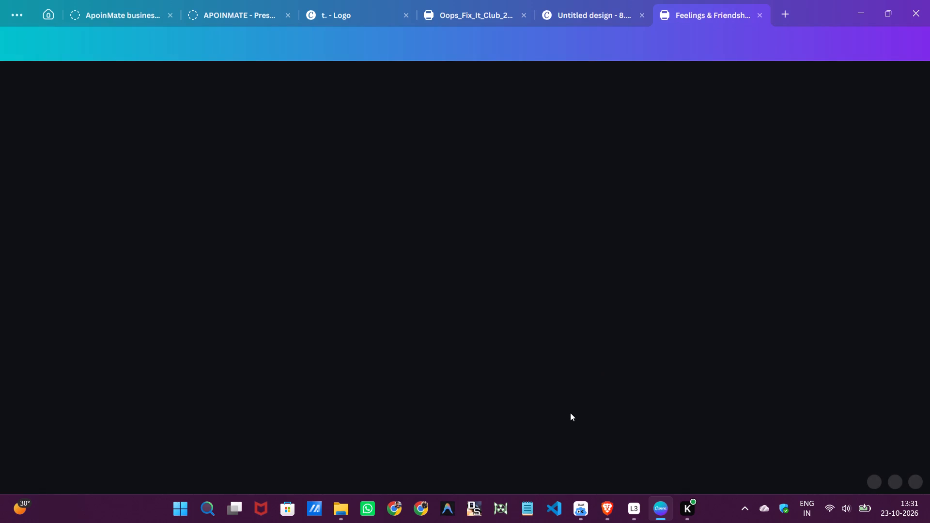
left_click(593, 14)
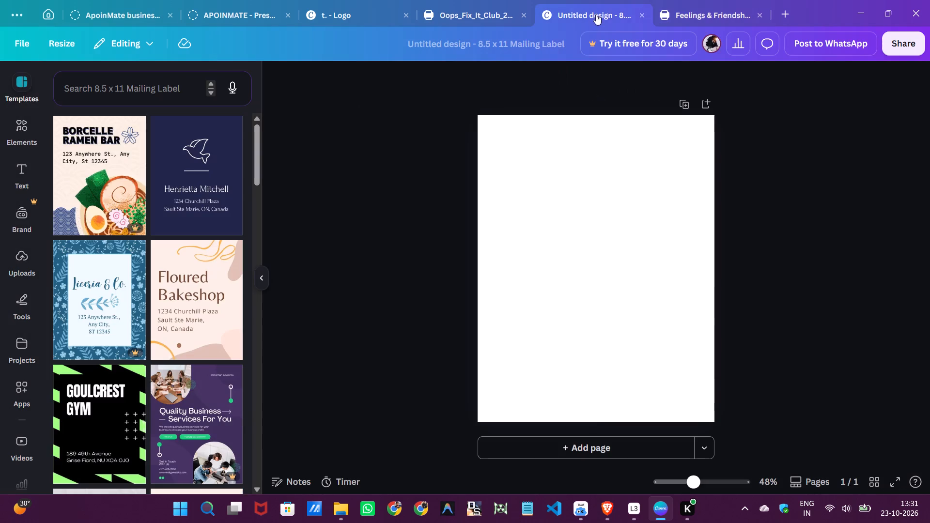
left_click(643, 12)
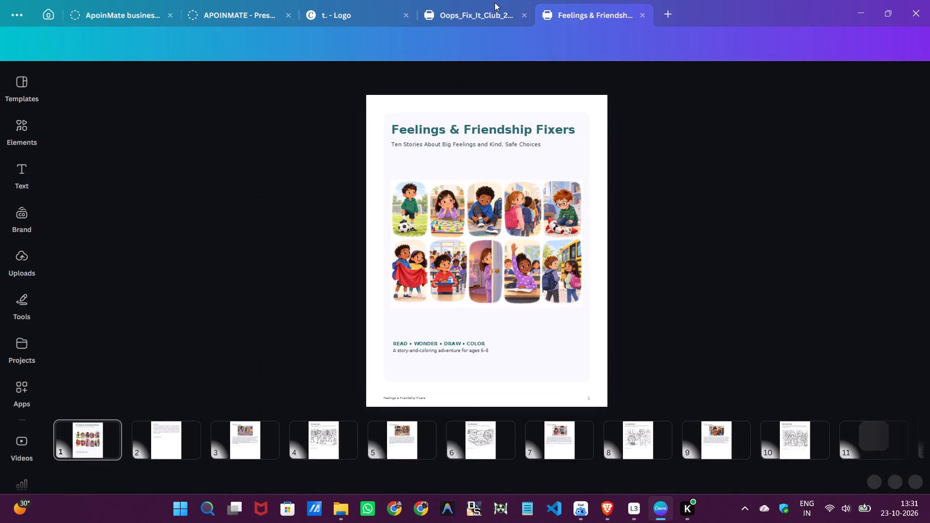
Look over the Oops! Fix-It Club book again, from the Mixed-Up Picnic page back to its cover page.
left_click(489, 21)
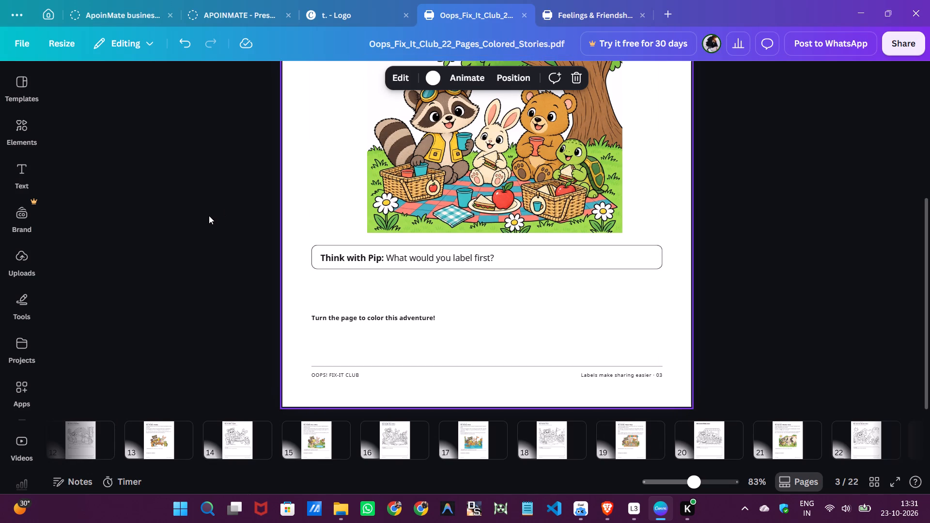
scroll(208, 215, "up", 5)
scroll(437, 349, "up", 1)
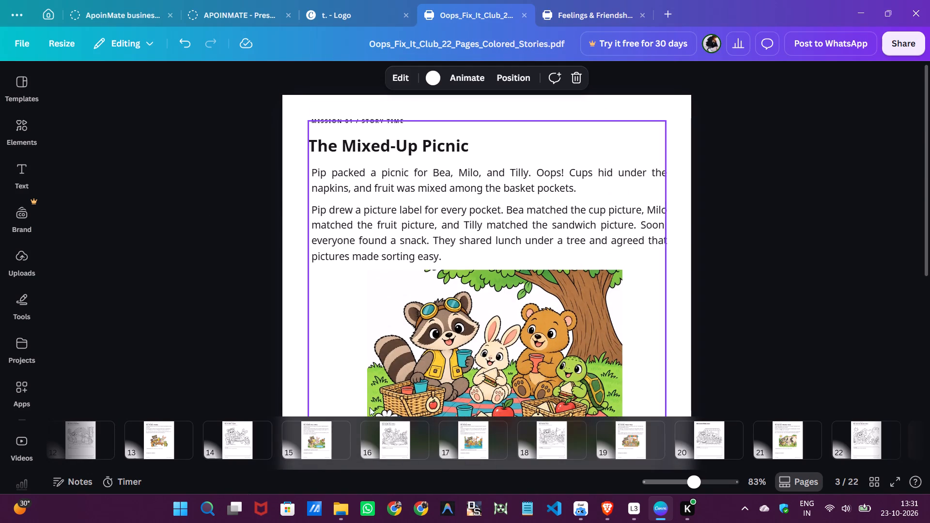
scroll(361, 450, "up", 20)
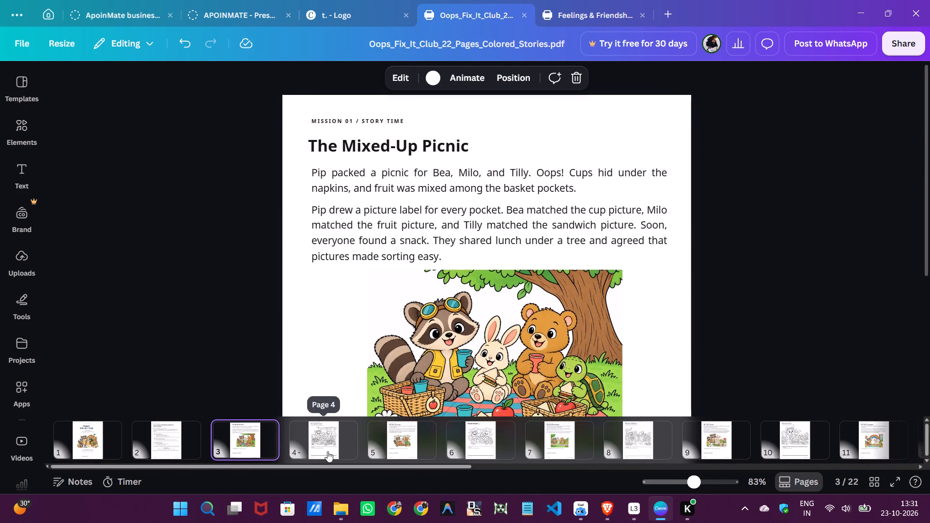
scroll(327, 451, "up", 2)
left_click(94, 441)
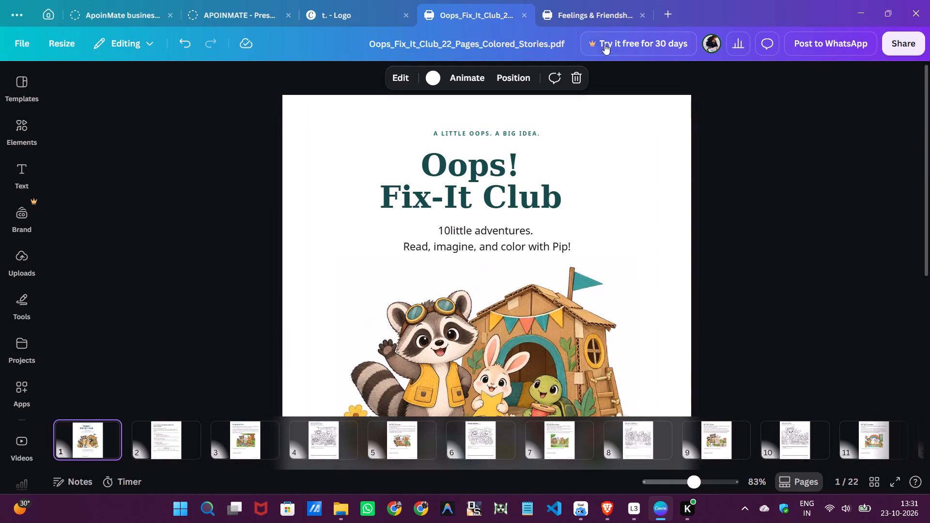
On page 3 of Feelings & Friendship Fixers, shorten the drawing box to about 2.8 in high and move it slightly down.
left_click(592, 10)
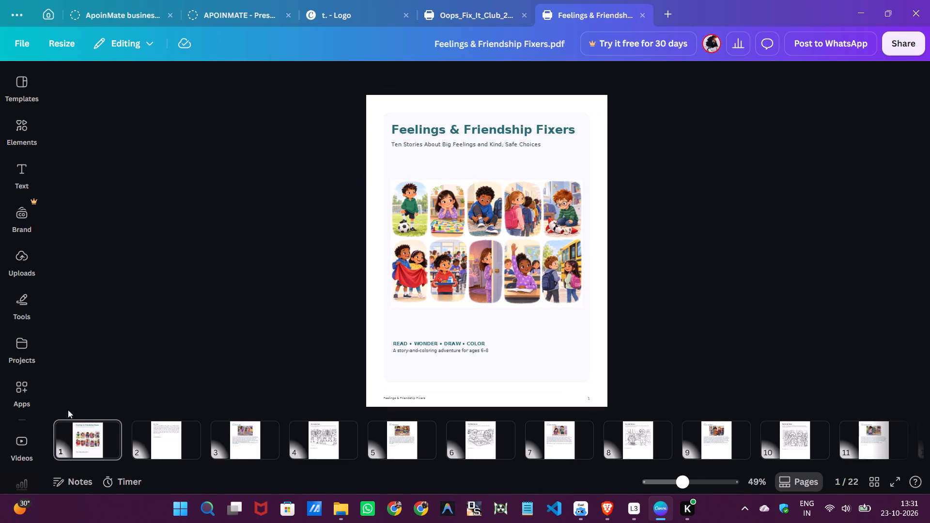
left_click(168, 452)
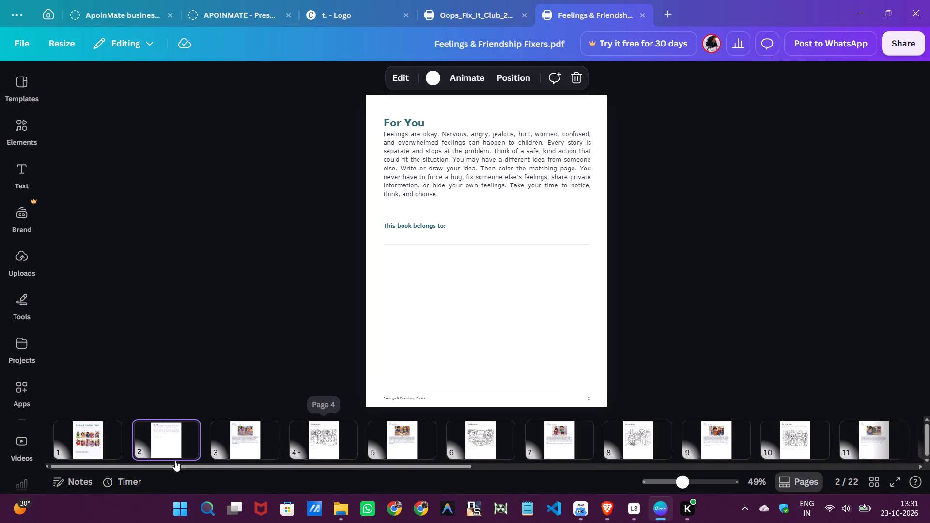
left_click(235, 446)
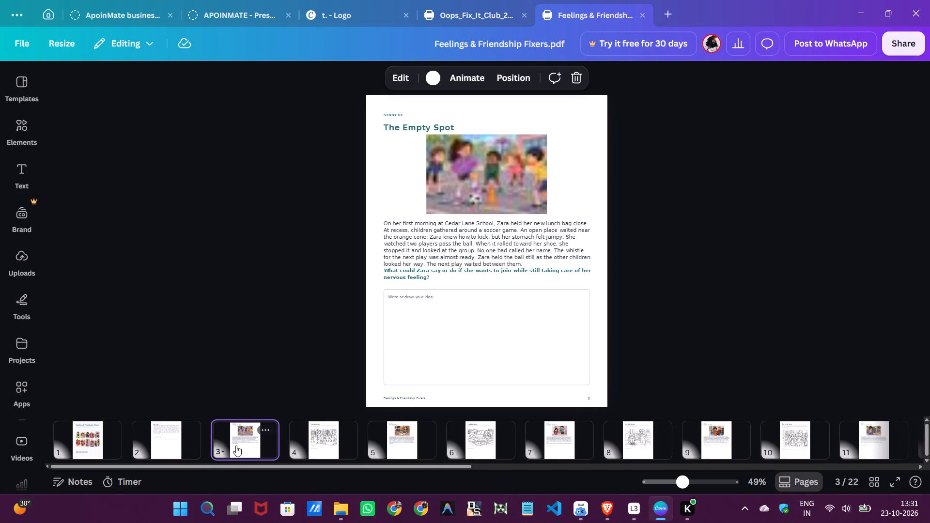
left_click(476, 356)
left_click(483, 384)
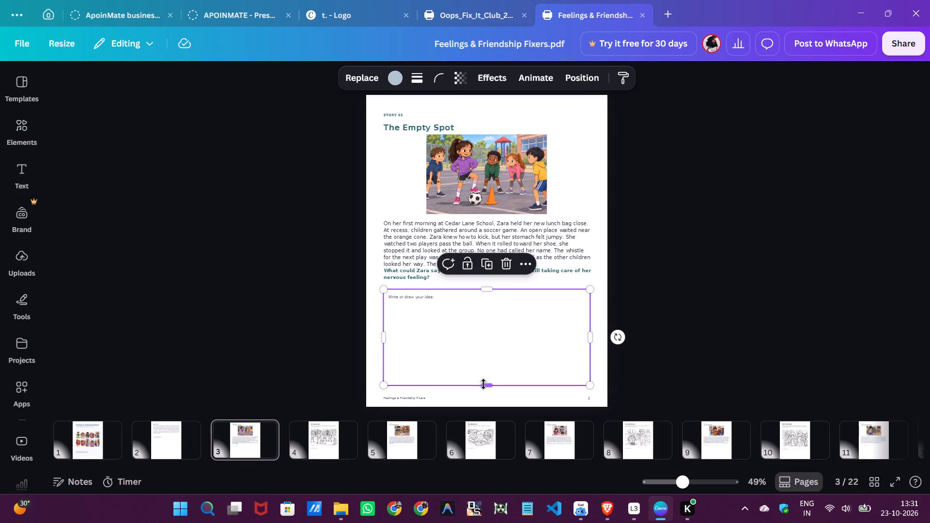
left_click(300, 346)
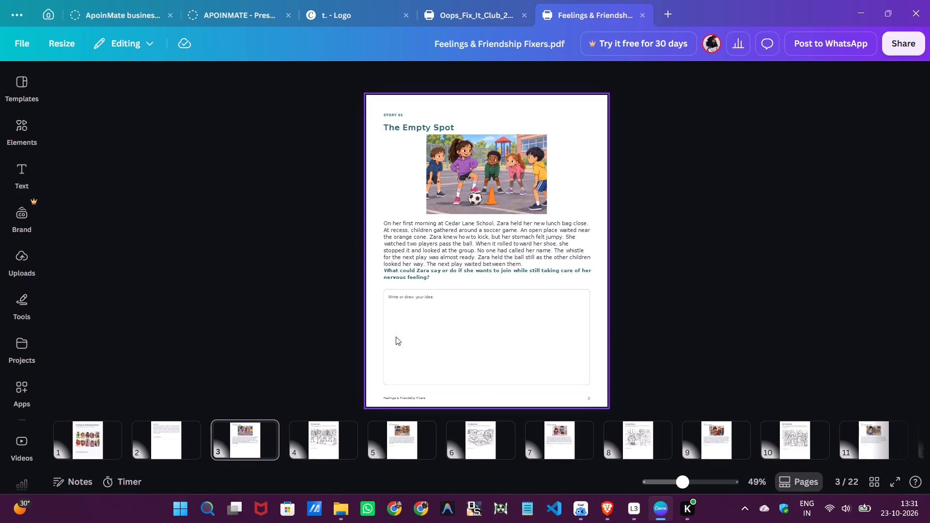
left_click(478, 328)
left_click_drag(489, 384, 488, 376)
left_click_drag(486, 374, 485, 365)
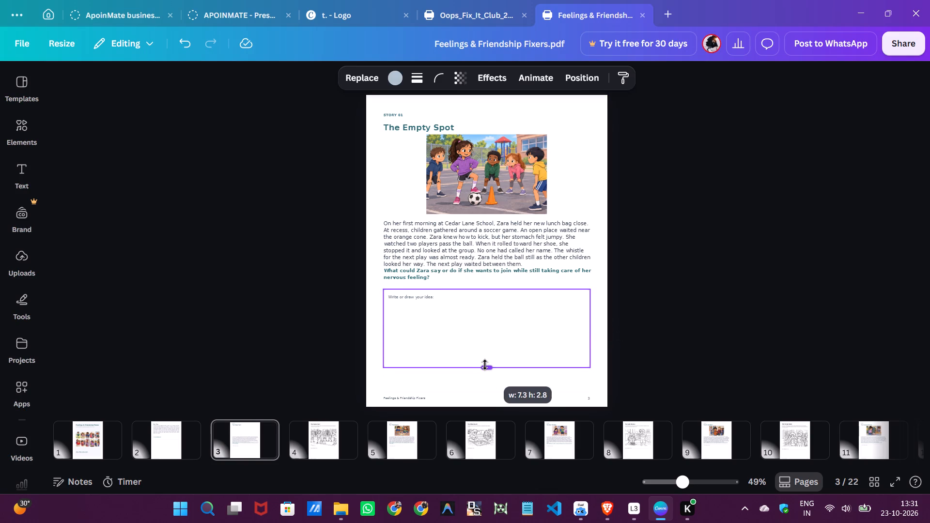
left_click_drag(485, 365, 485, 363)
left_click_drag(470, 332, 471, 343)
left_click(471, 343)
Move the "Write or draw your idea:" label down and slightly right, just inside the drawing box's upper-left corner on page 3.
left_click(414, 297)
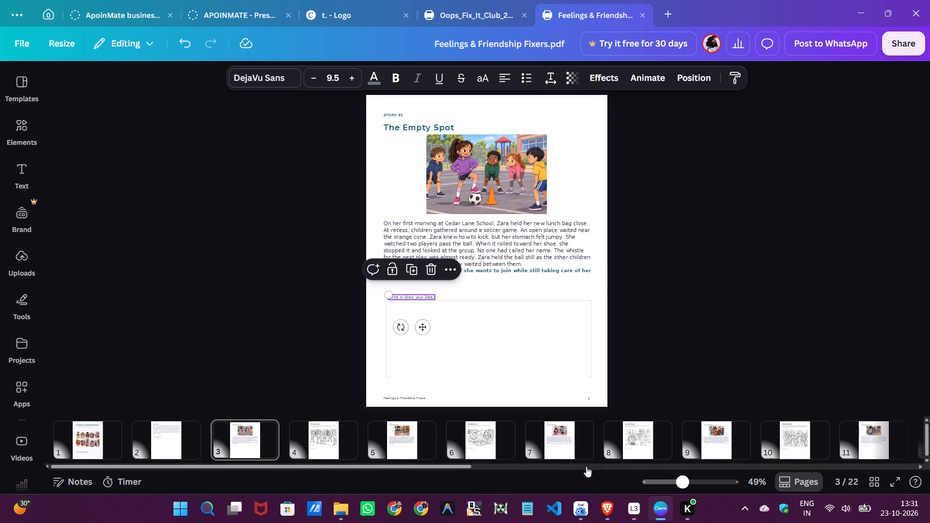
key("Down")
key("Down")
key("Down")
key("Down")
key("Down")
key("Down")
key("Down")
key("Down")
key("Down")
key("Down")
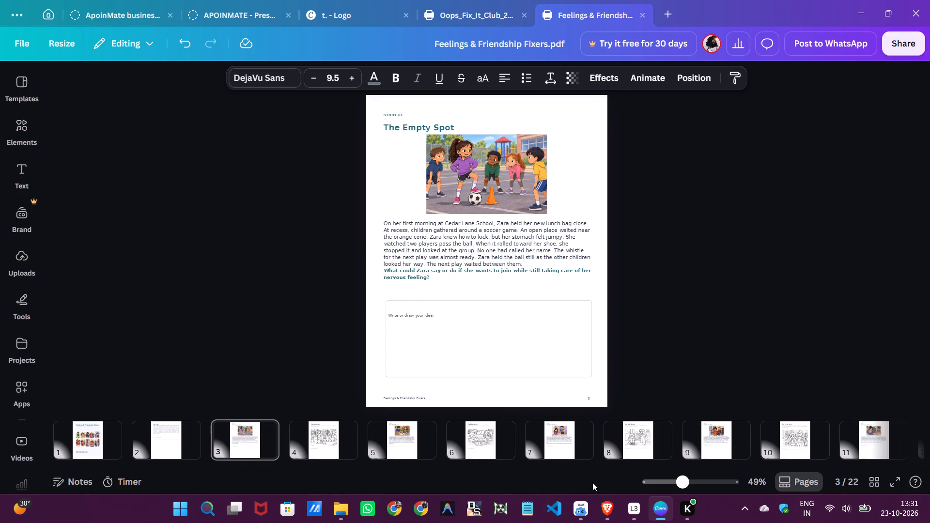
key("Up")
key("Up")
key("Up")
key("Right")
key("Right")
key("Up")
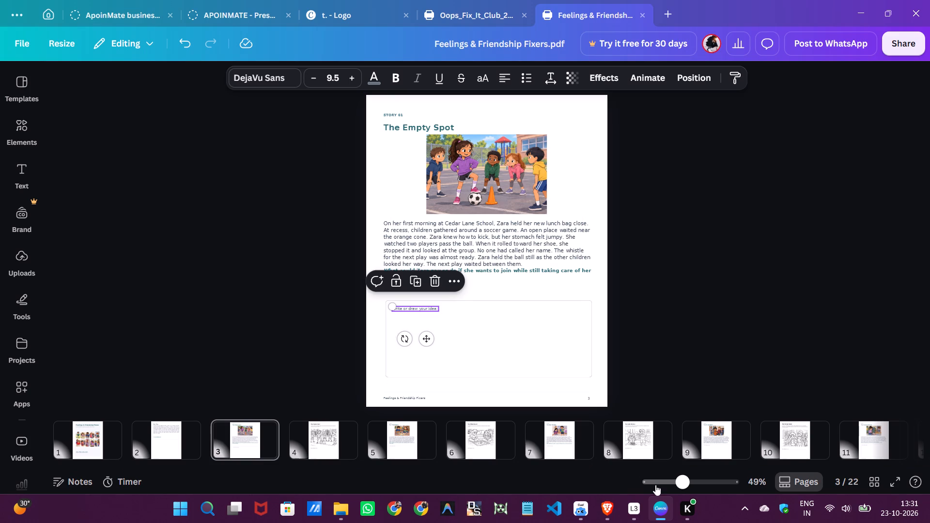
Insert one blank line between the story paragraph and the bold question "What could Zara say or do" on page 3.
left_click(540, 277)
left_click(540, 271)
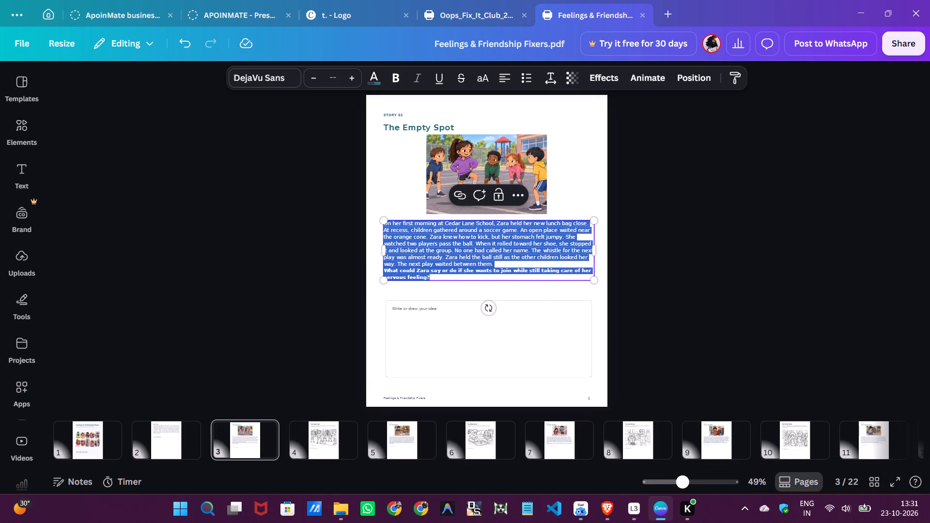
left_click(540, 269)
left_click(498, 263)
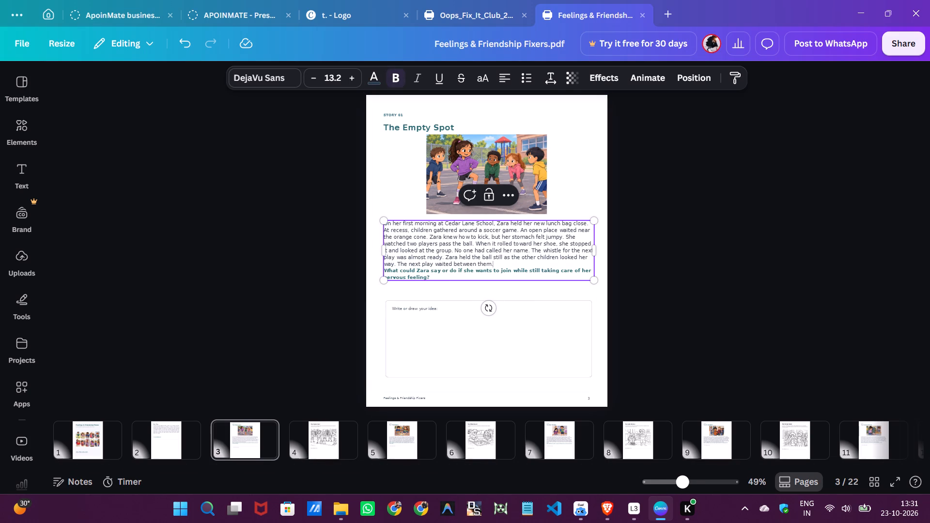
key("Return")
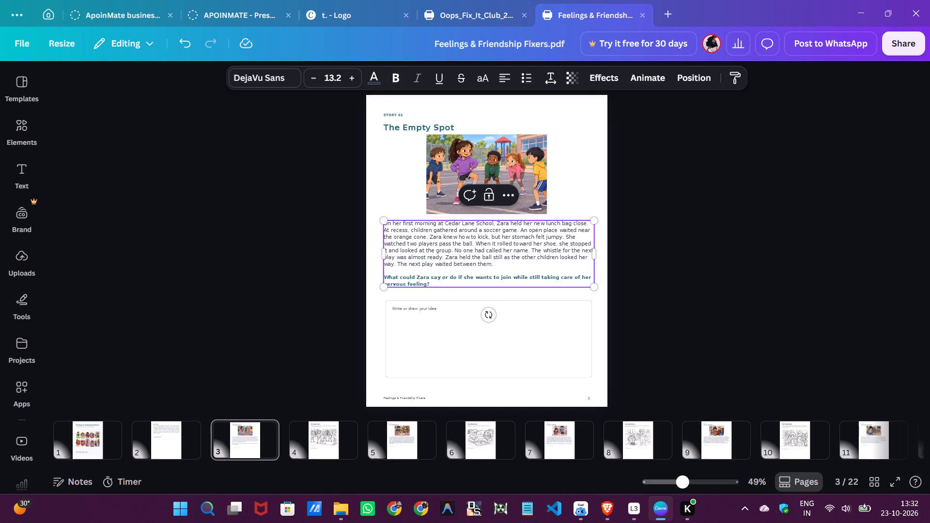
key("Return")
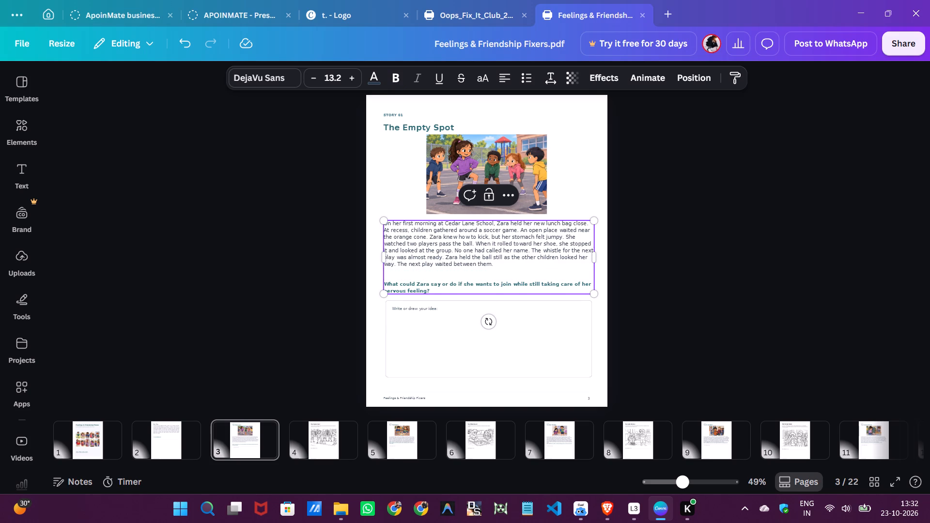
key("BackSpace")
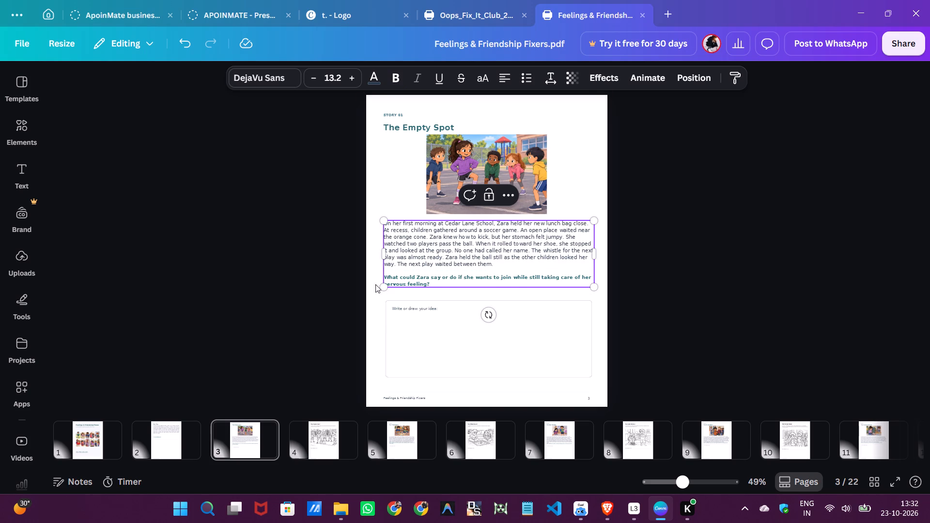
left_click(365, 289)
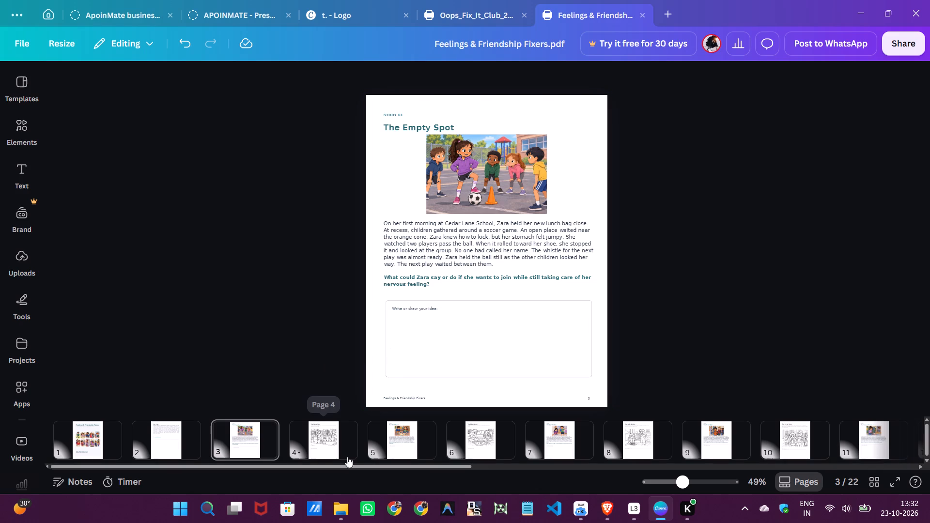
On page 4, nudge the "Make this space your own." label up, away from the empty box below it.
left_click(320, 448)
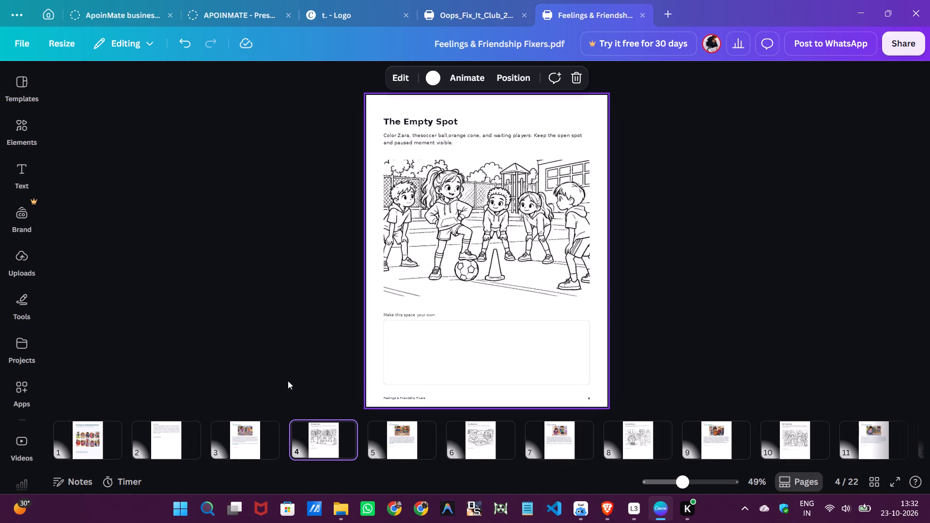
left_click(408, 317)
key("Up")
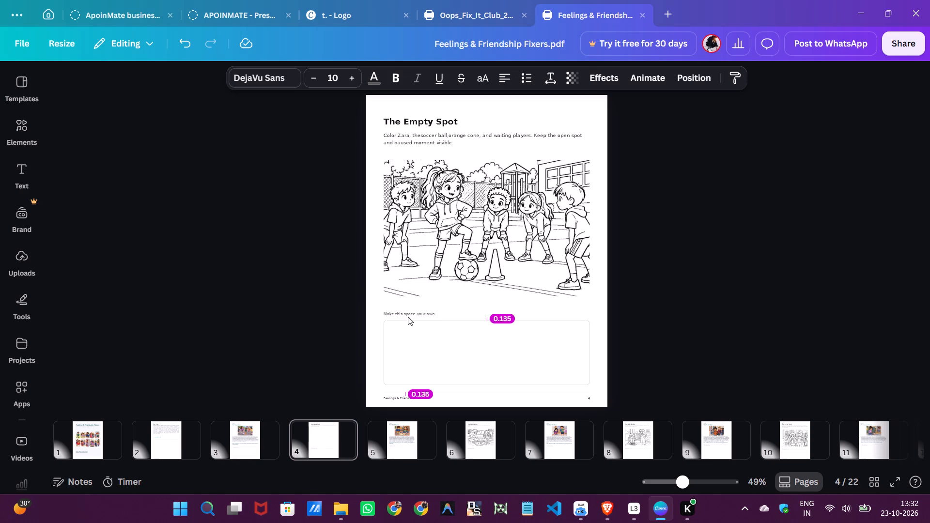
key("Up")
key("Up")
Extend the top edge of the empty box on page 4 slightly upward toward its label.
left_click(463, 351)
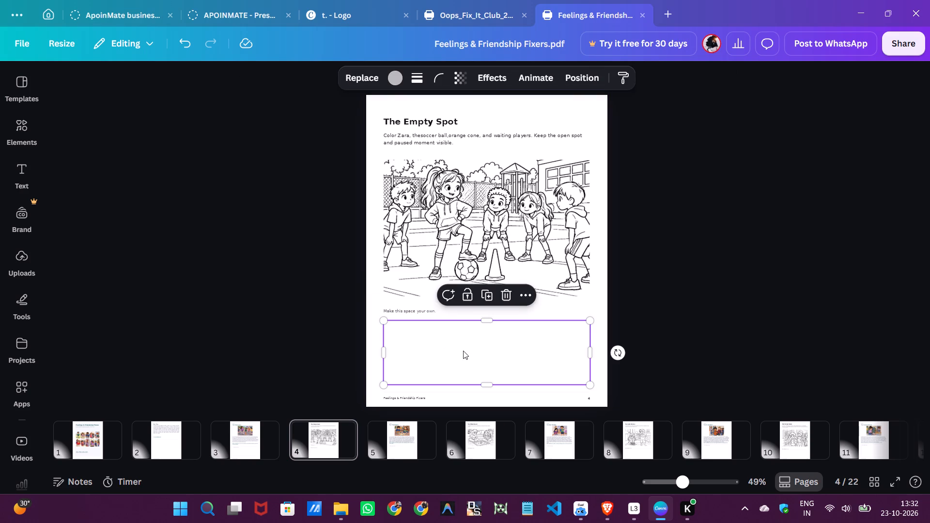
left_click(486, 319)
left_click_drag(486, 318, 486, 314)
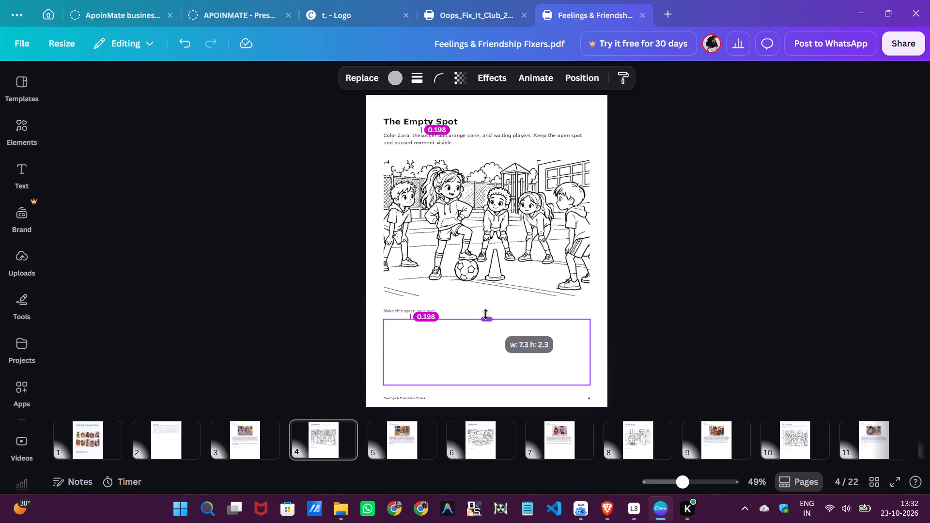
left_click_drag(486, 314, 486, 312)
left_click(224, 337)
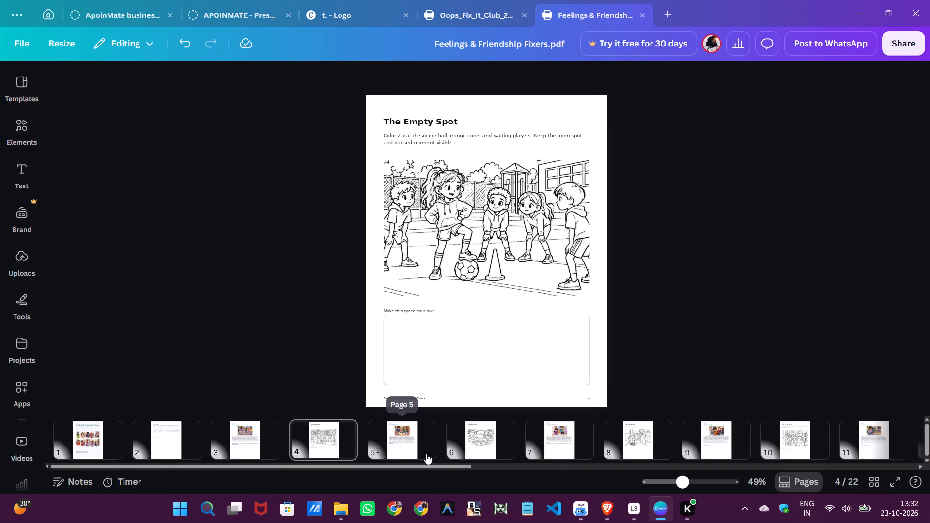
On page 5, shorten the drawing box from its bottom edge and shift it slightly down, away from the question text.
left_click(240, 446)
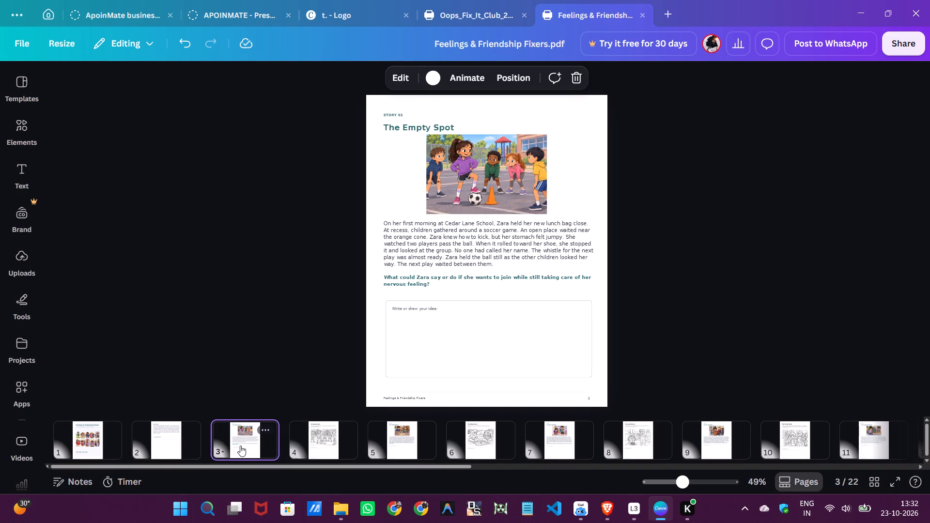
left_click(296, 441)
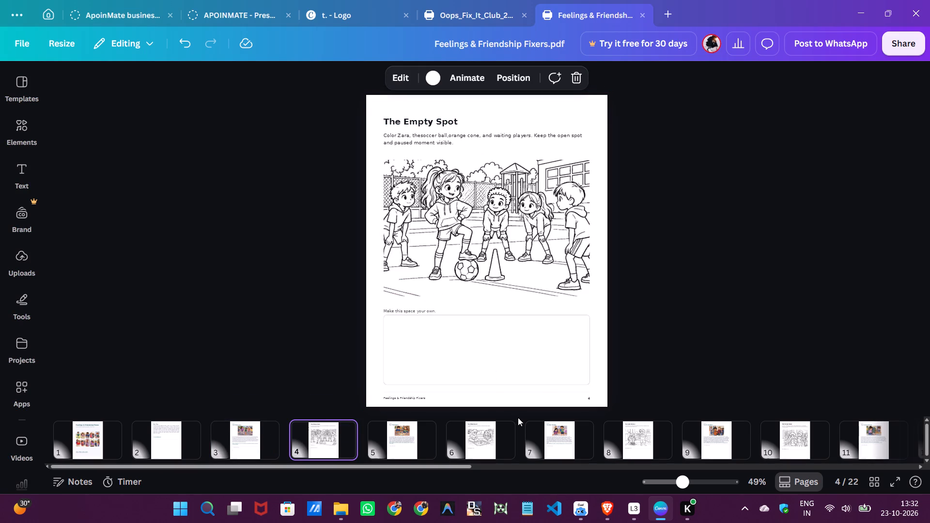
left_click(407, 444)
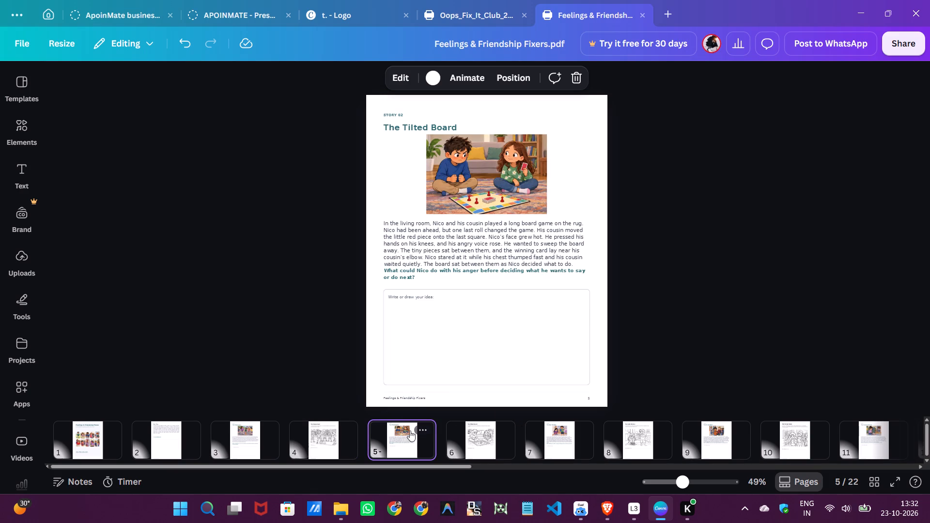
left_click(484, 380)
left_click_drag(483, 384, 480, 377)
double_click(480, 376)
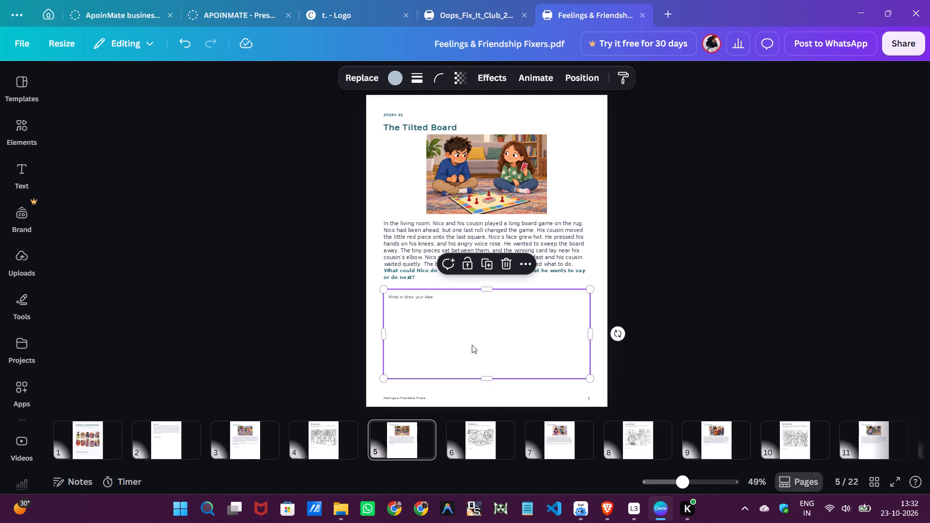
key("Down")
key("Down")
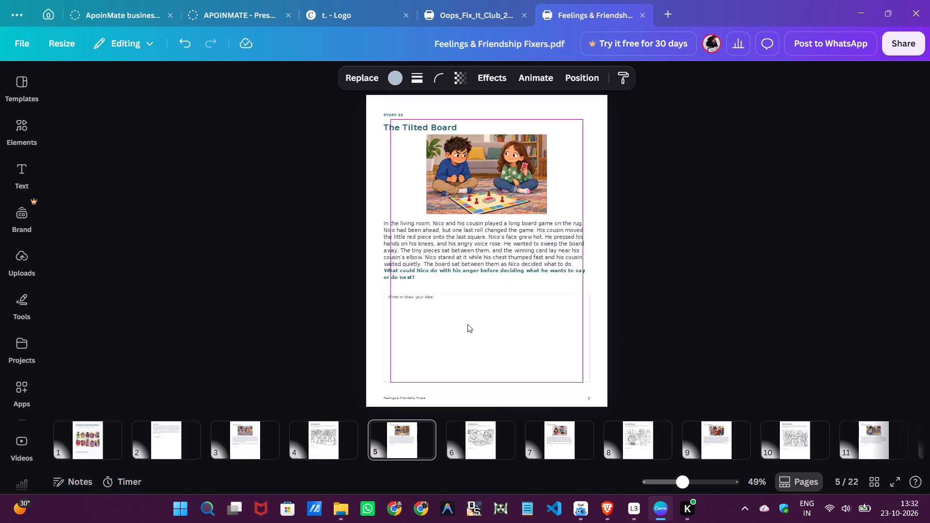
key("Down")
key("Down")
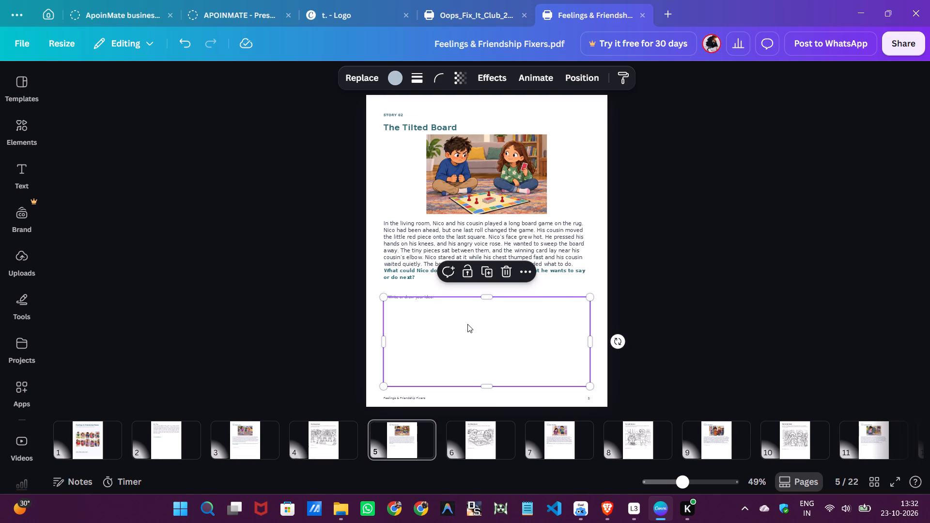
key("Up")
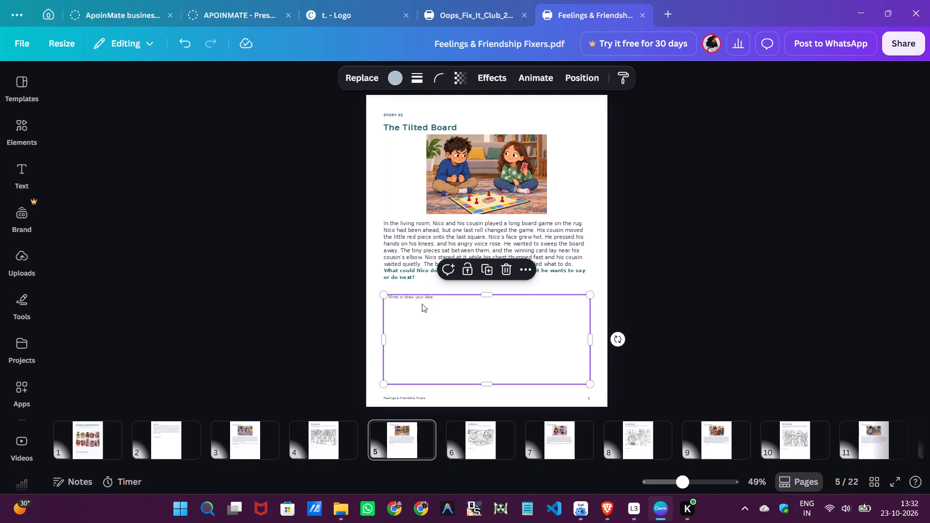
Move the "Write or draw your idea:" label down and slightly right inside the drawing box on page 5.
left_click(406, 300)
left_click(405, 297)
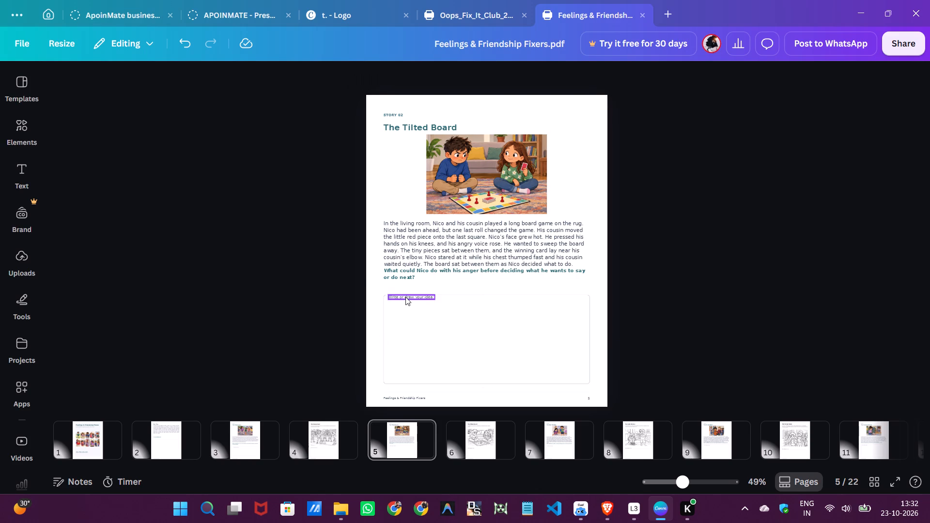
key("Down")
key("Down")
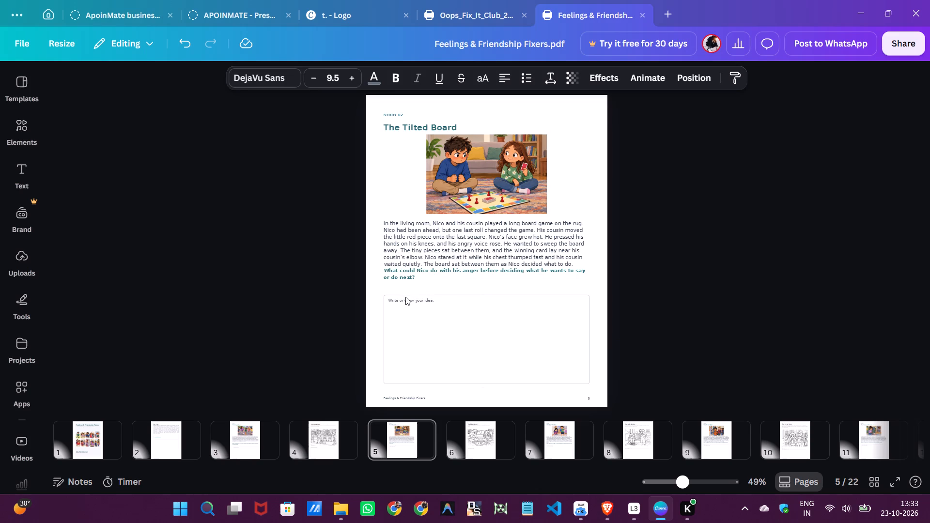
key("Down")
key("Right")
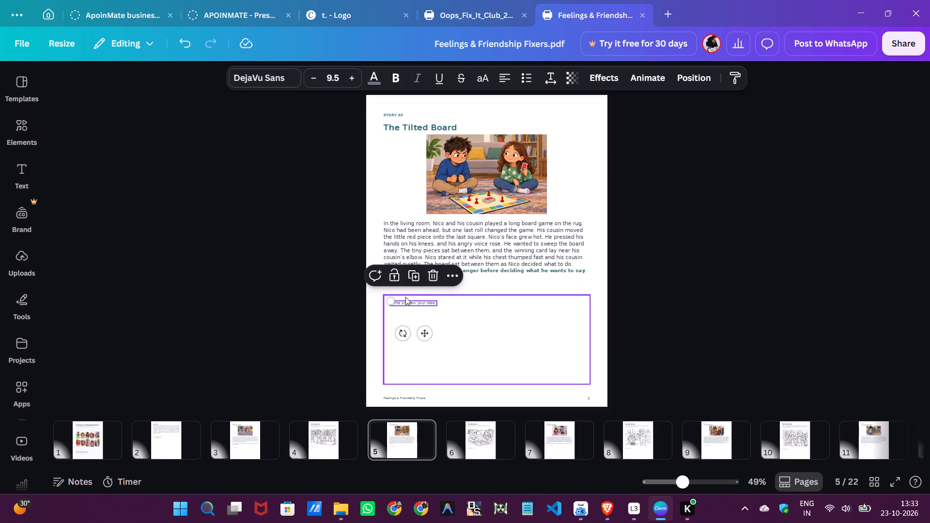
Insert one blank line between the story paragraph and the bold question "What could Nico do with his anger" on page 5.
left_click(530, 275)
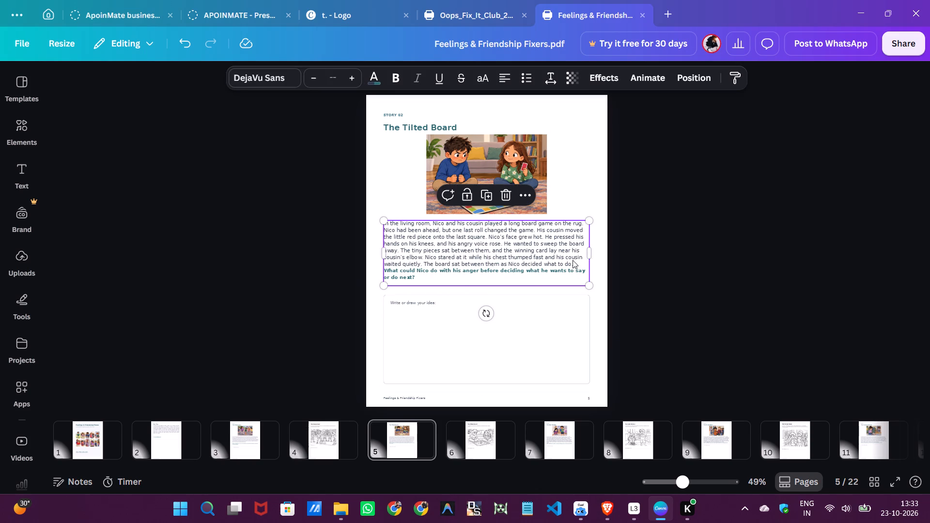
left_click(573, 260)
left_click(573, 261)
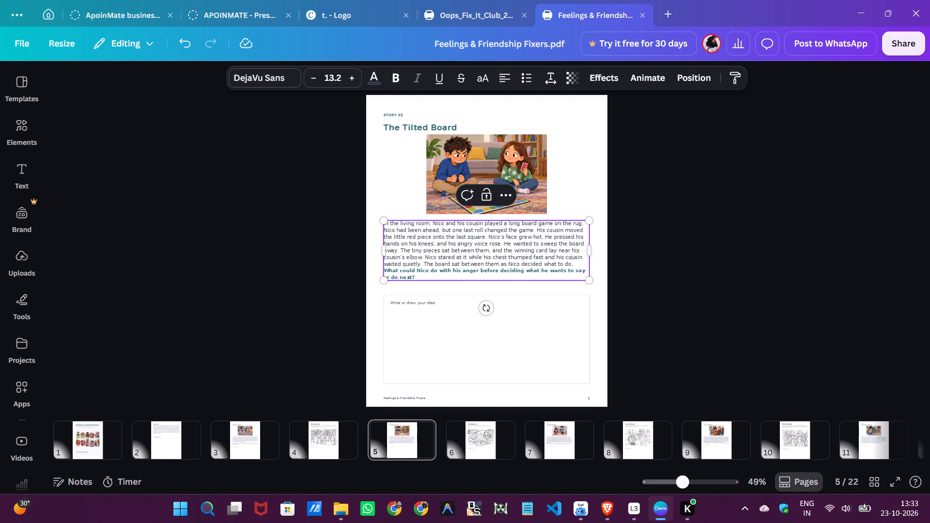
left_click(574, 266)
key("Return")
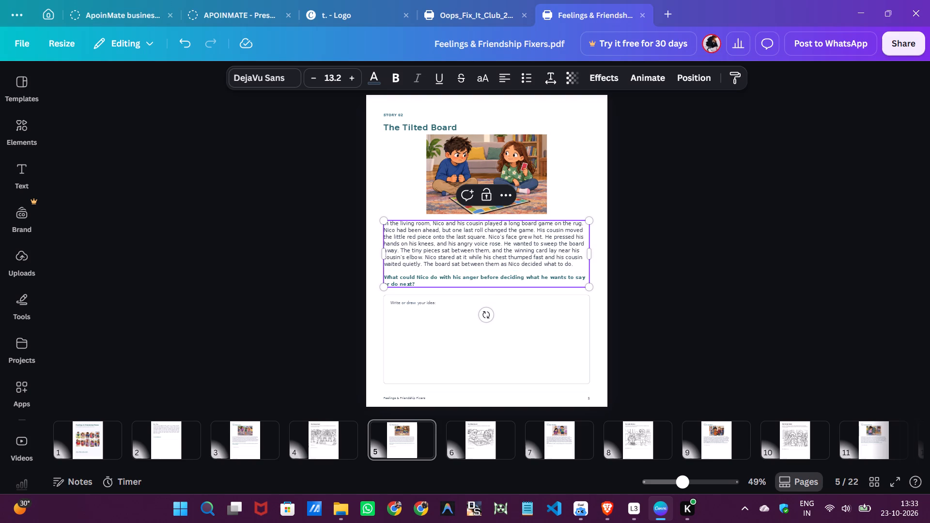
left_click(292, 249)
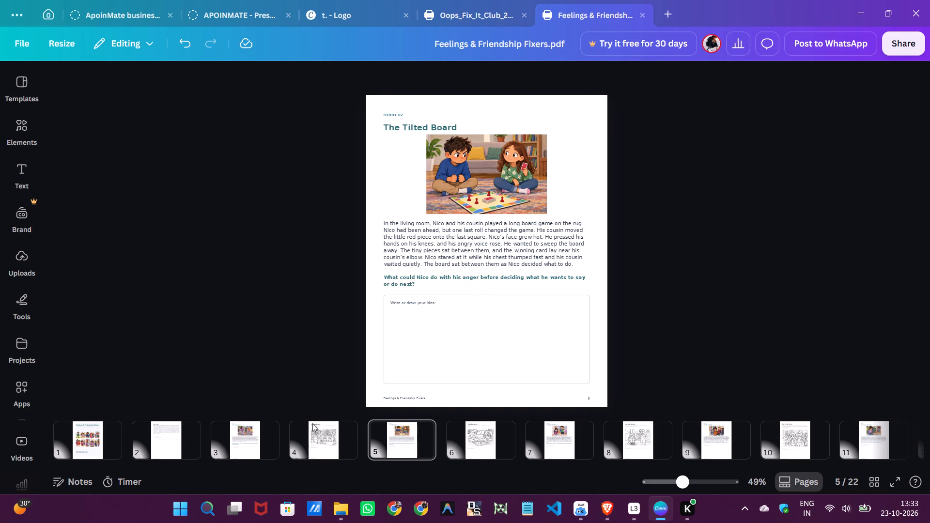
Compare the drawing boxes on pages 3 and 5, and extend page 3's box slightly to the left and upward toward the question.
left_click(238, 449)
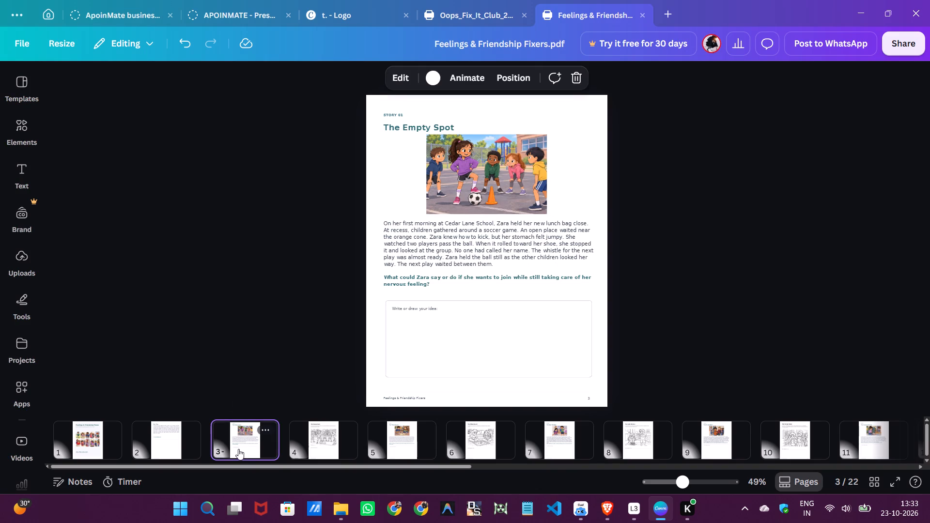
left_click(409, 448)
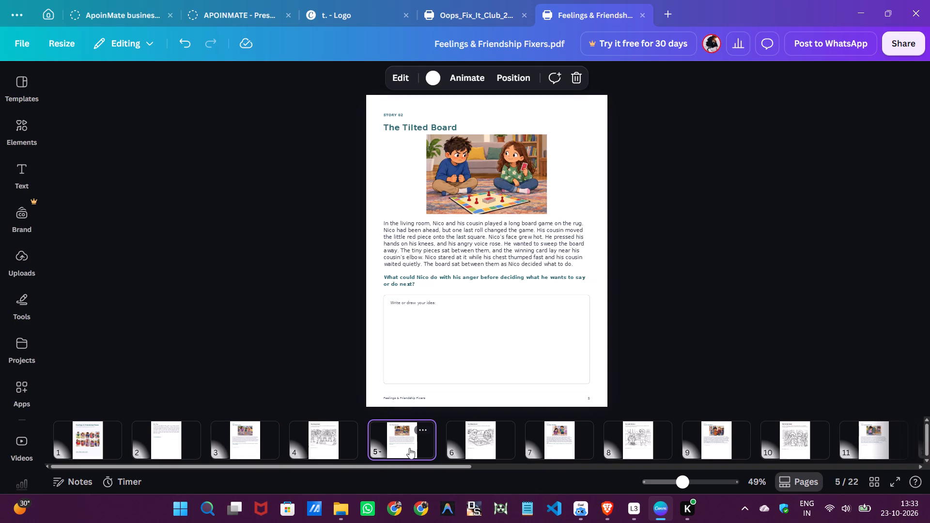
left_click(253, 435)
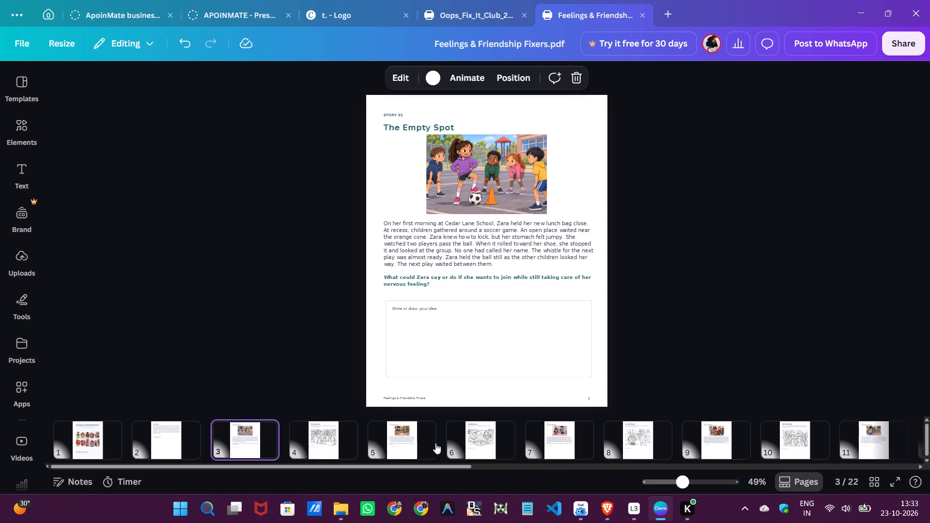
left_click(403, 444)
left_click(417, 361)
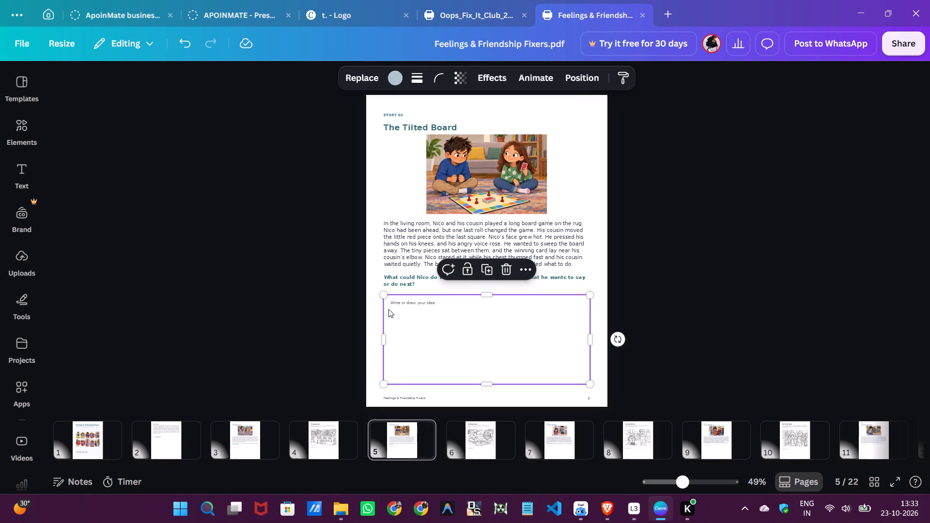
left_click(251, 441)
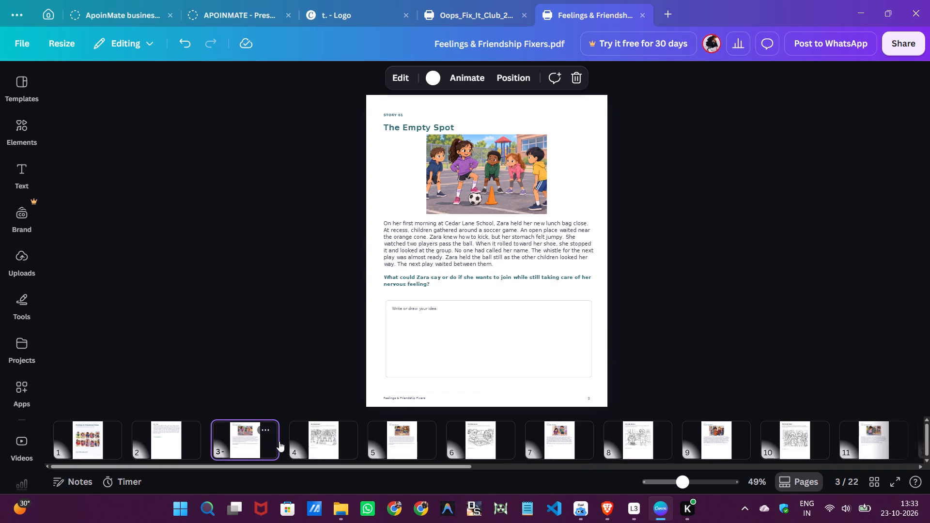
left_click(387, 446)
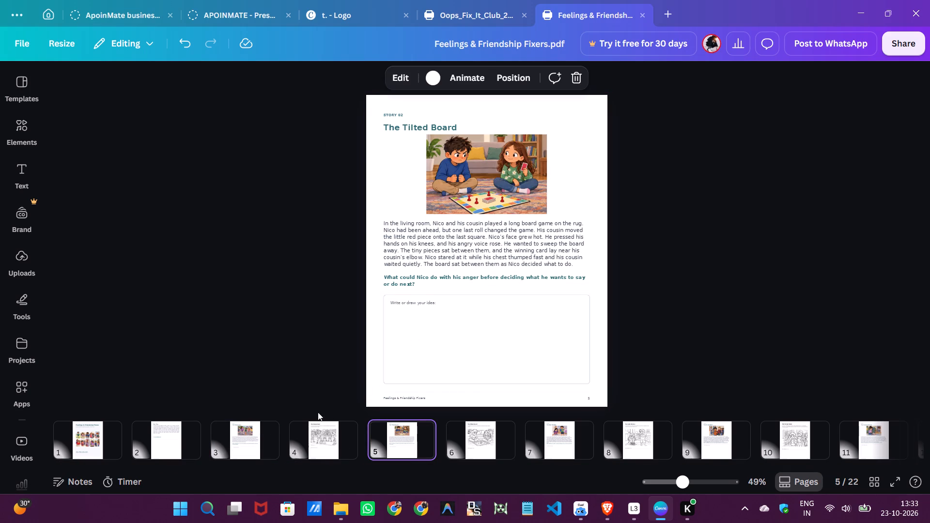
left_click(243, 447)
left_click(396, 338)
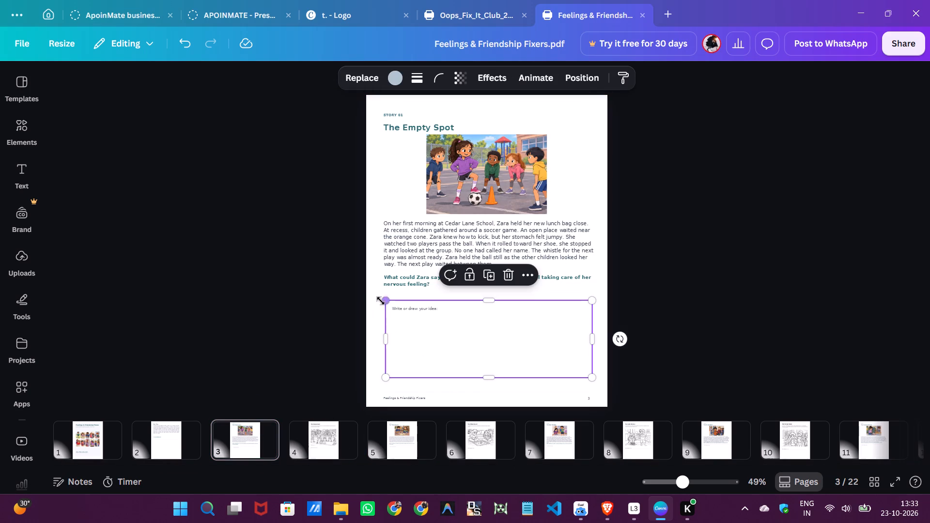
left_click_drag(387, 301, 387, 297)
left_click_drag(387, 297, 389, 291)
left_click(389, 291)
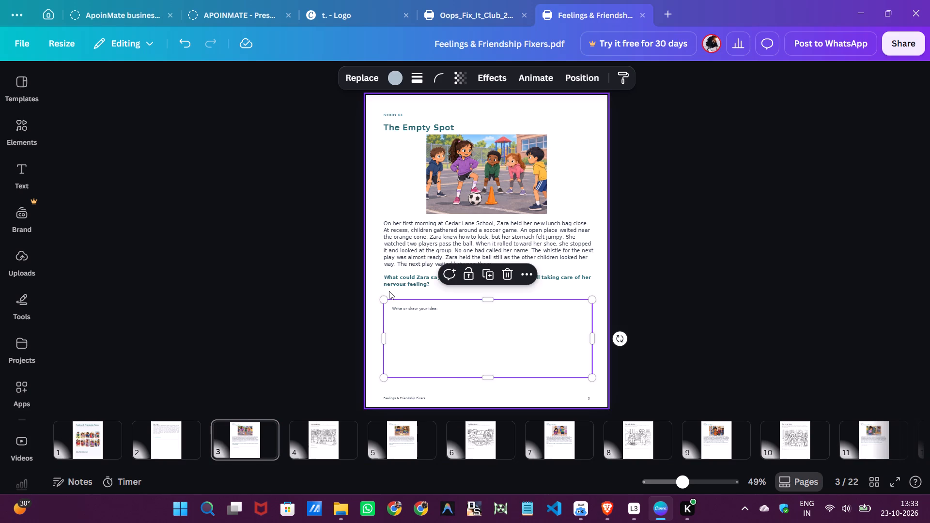
left_click(485, 299)
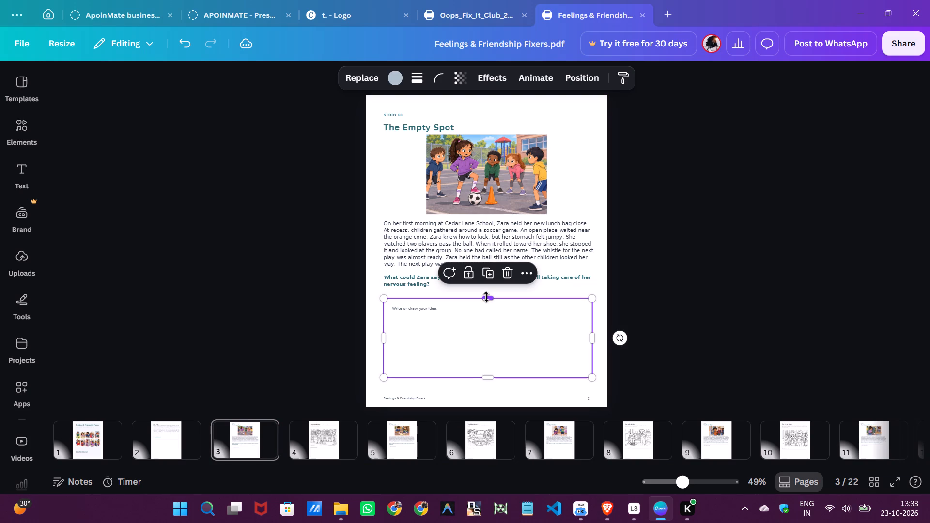
left_click(486, 297)
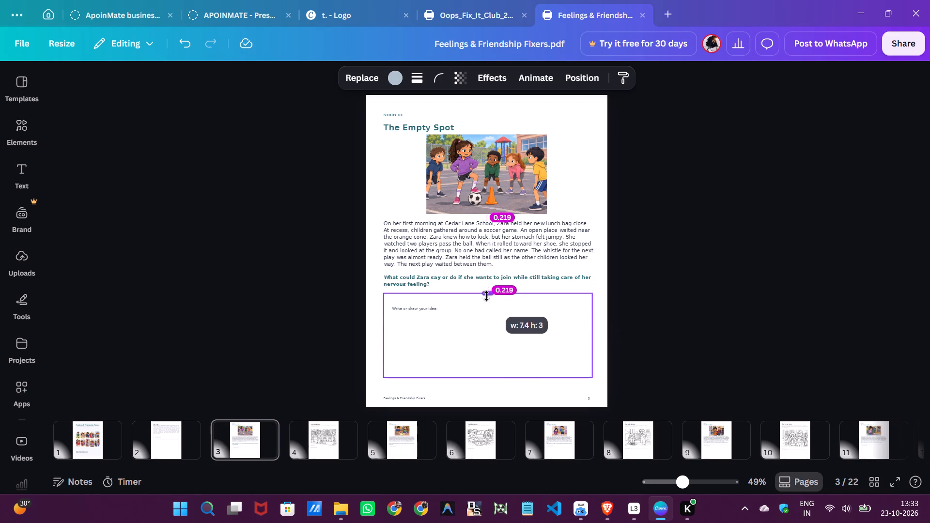
Nudge the "Write or draw your idea:" label on page 3 up and slightly left to match its placement on page 5.
left_click(410, 308)
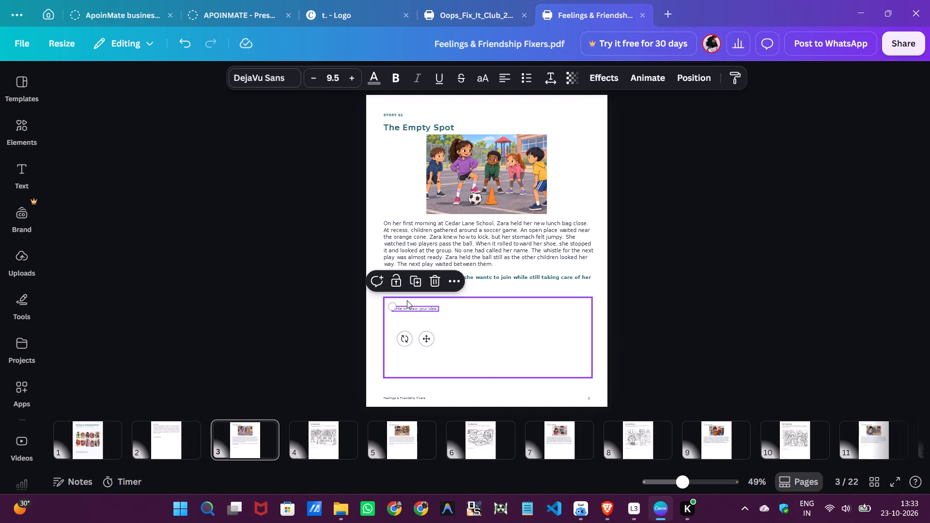
key("Up")
key("Up")
key("Up")
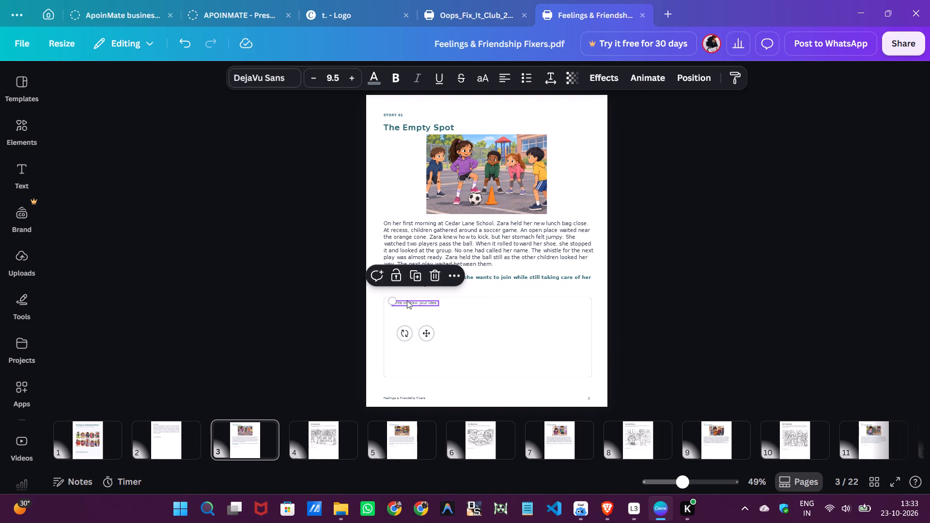
left_click(409, 451)
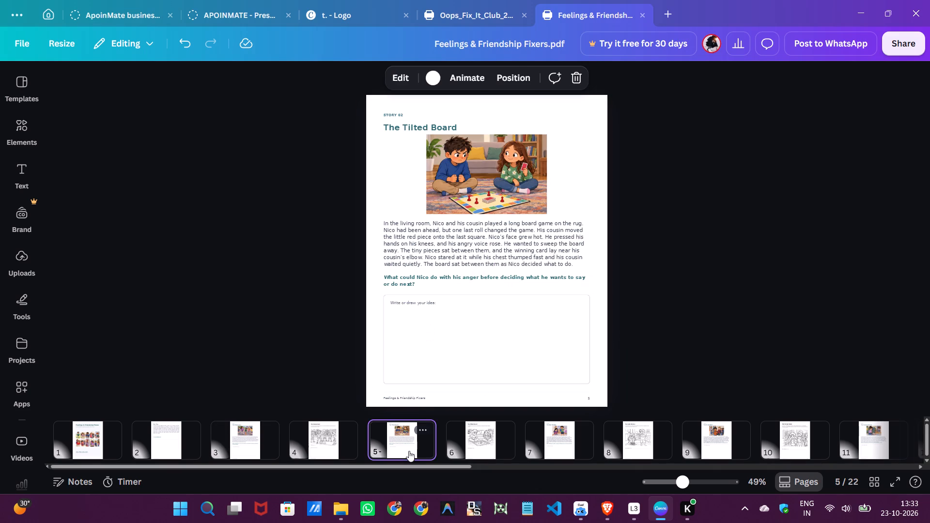
left_click(238, 446)
left_click(399, 442)
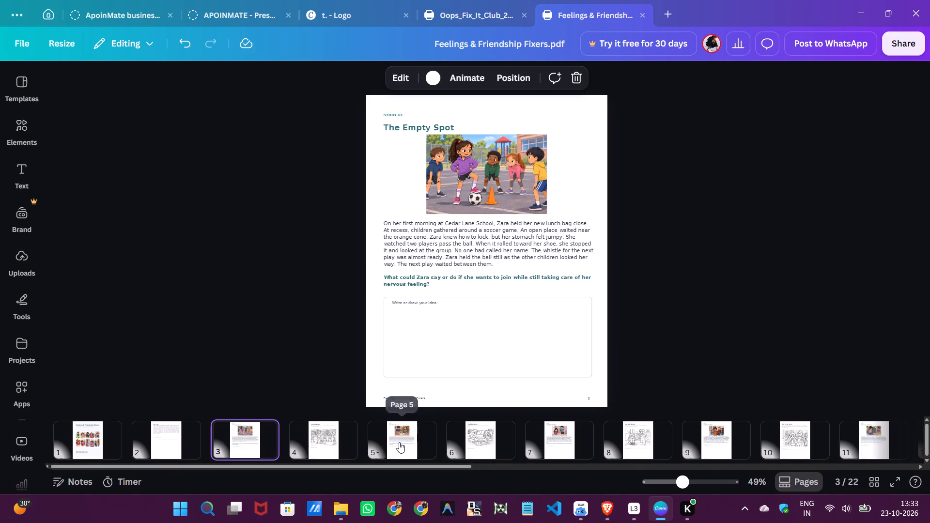
left_click(254, 448)
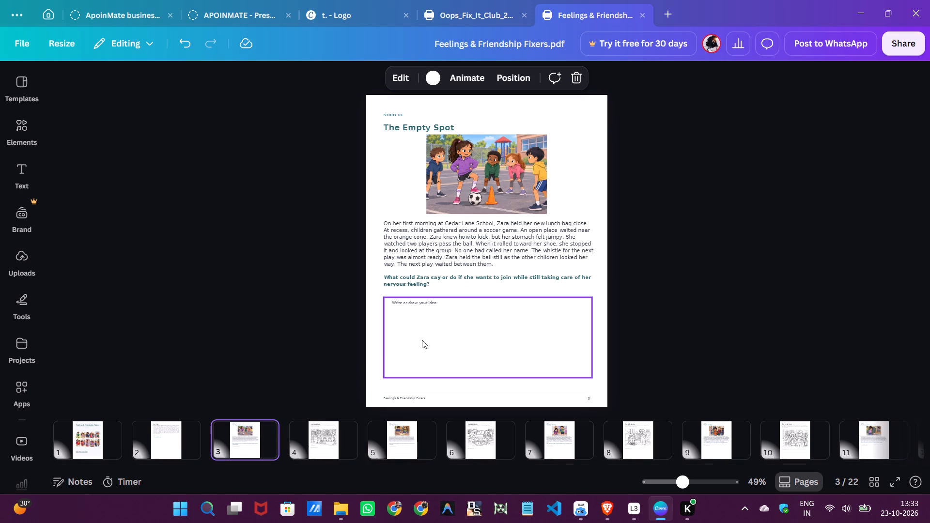
left_click(424, 301)
key("Left")
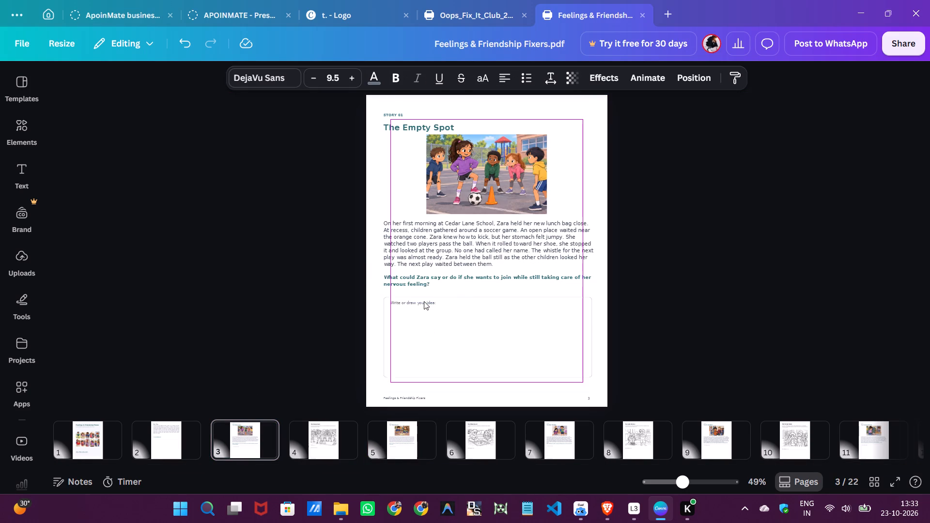
left_click(303, 295)
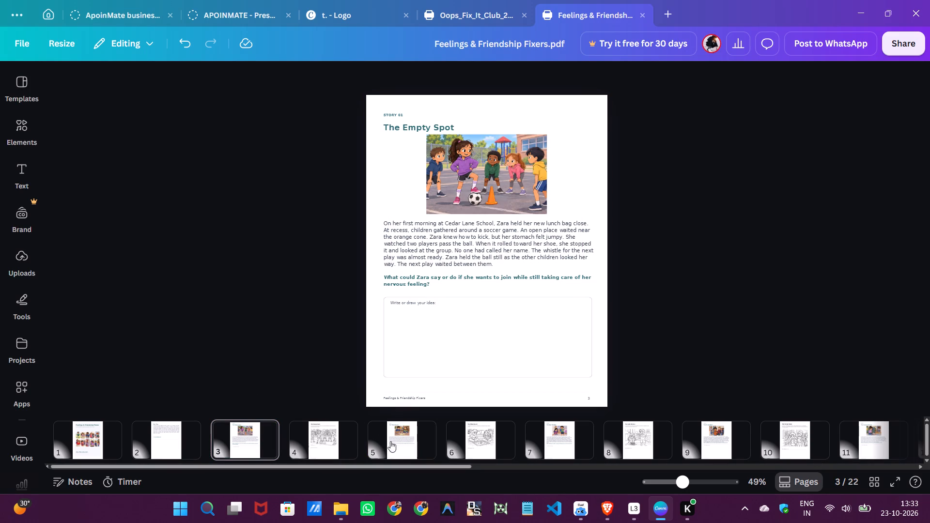
Check the image, text and drawing box layouts on pages 5 through 9.
left_click(399, 444)
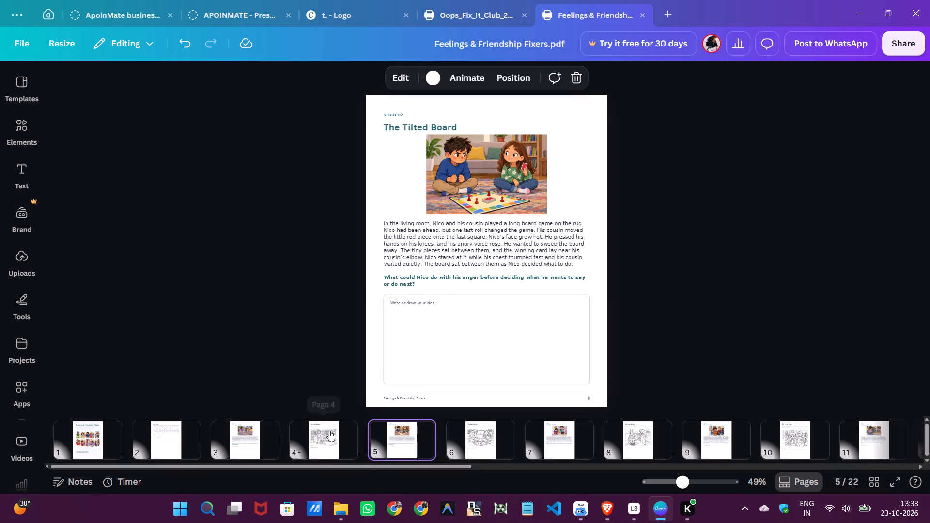
left_click(472, 442)
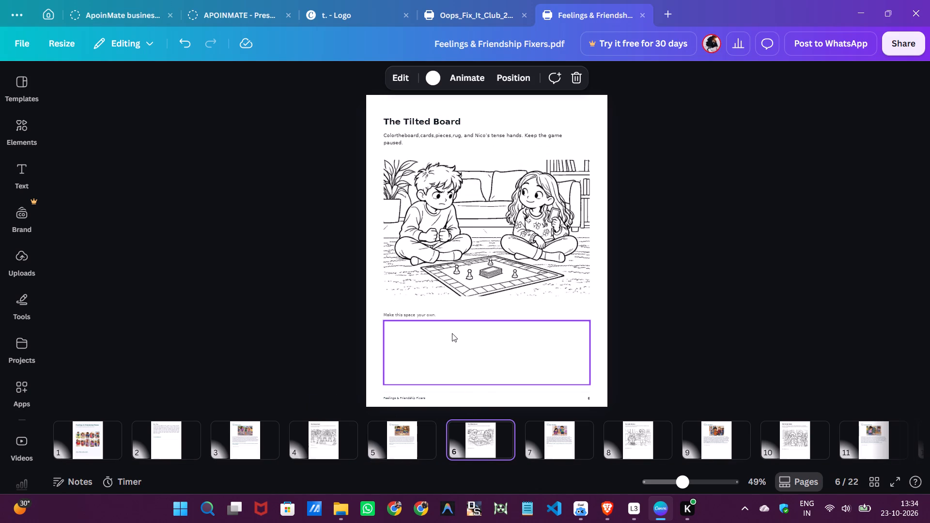
scroll(452, 333, "down", 1)
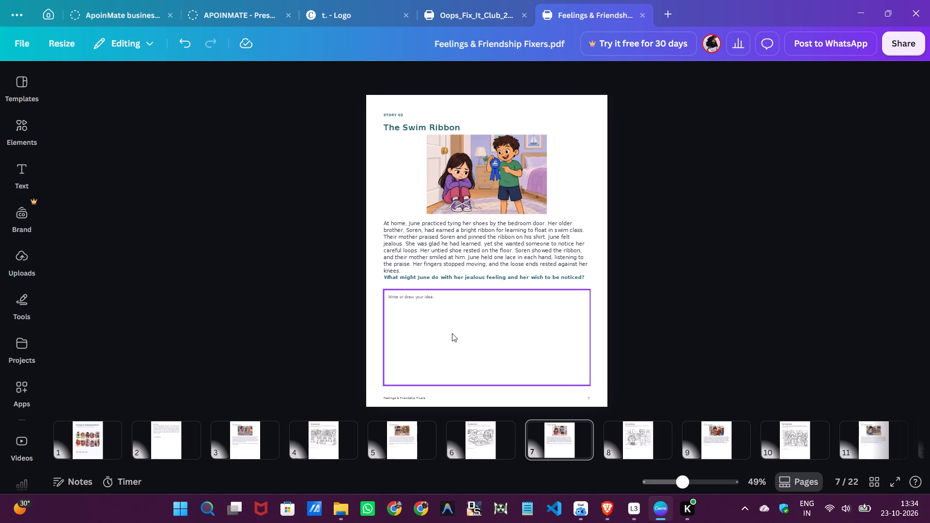
scroll(452, 333, "down", 2)
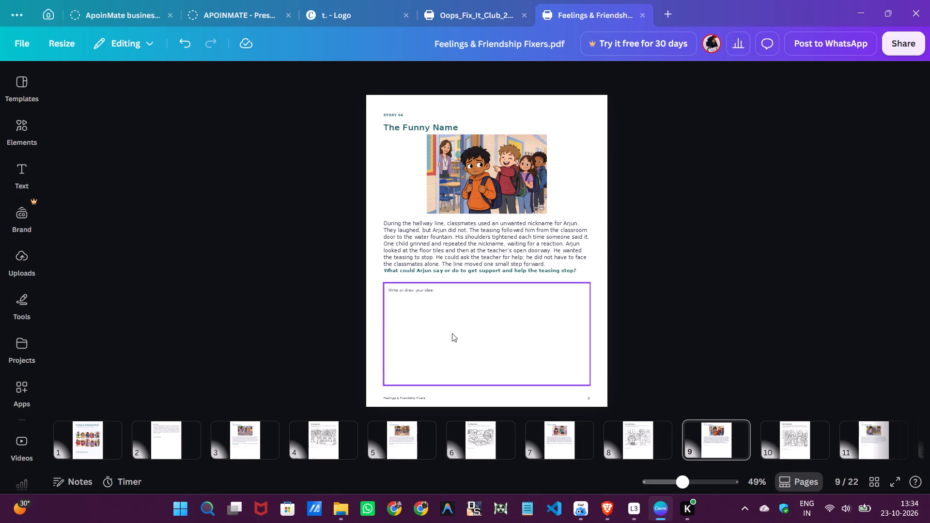
Switch to Cue and examine each delivered cover PNG in the group chat, from The Backyard Discovery Crew to Oops! Fix-It Club.
left_click(588, 505)
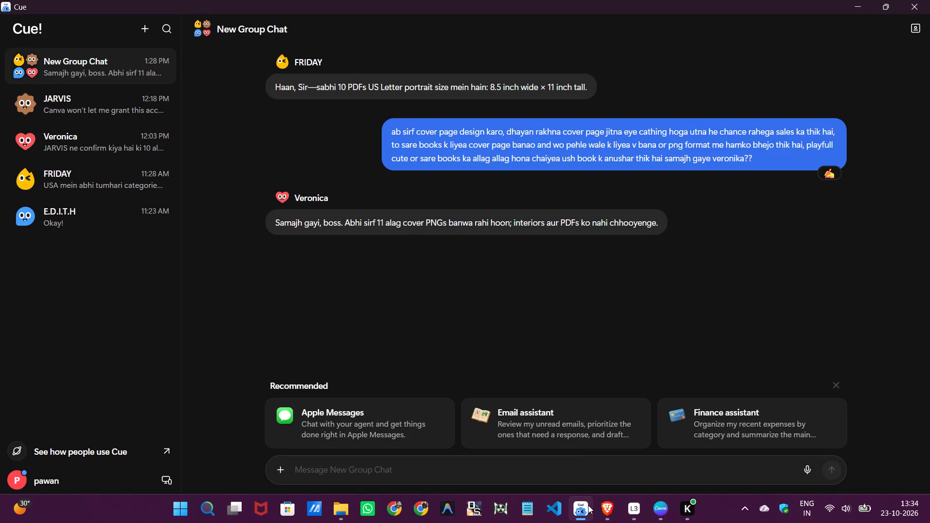
scroll(375, 332, "up", 3)
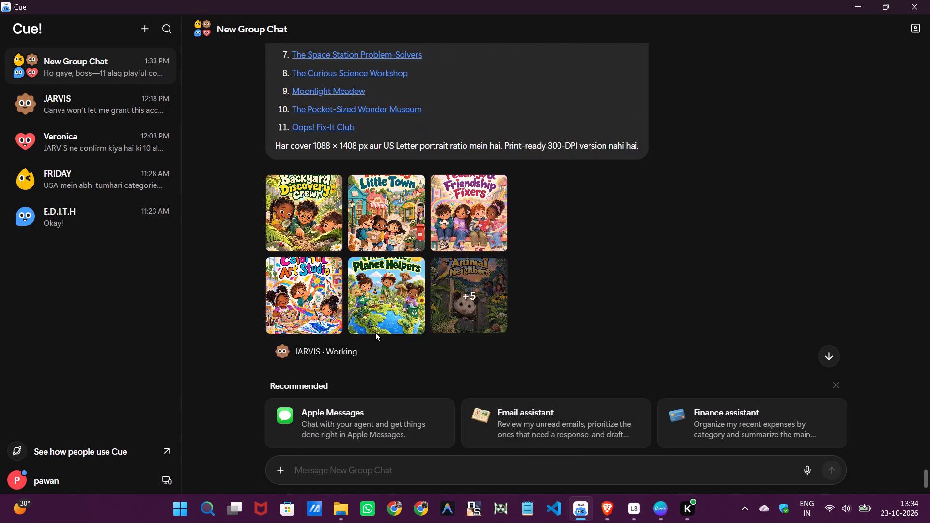
left_click(289, 292)
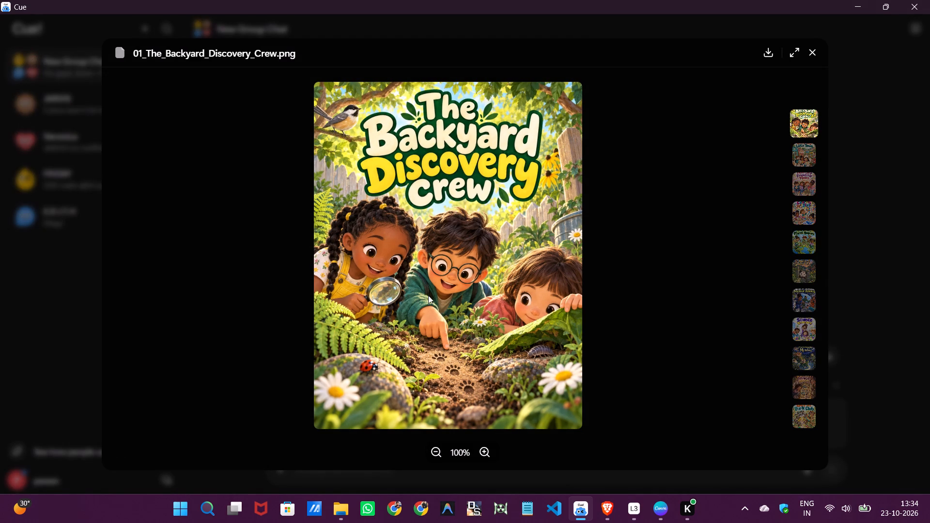
left_click(806, 157)
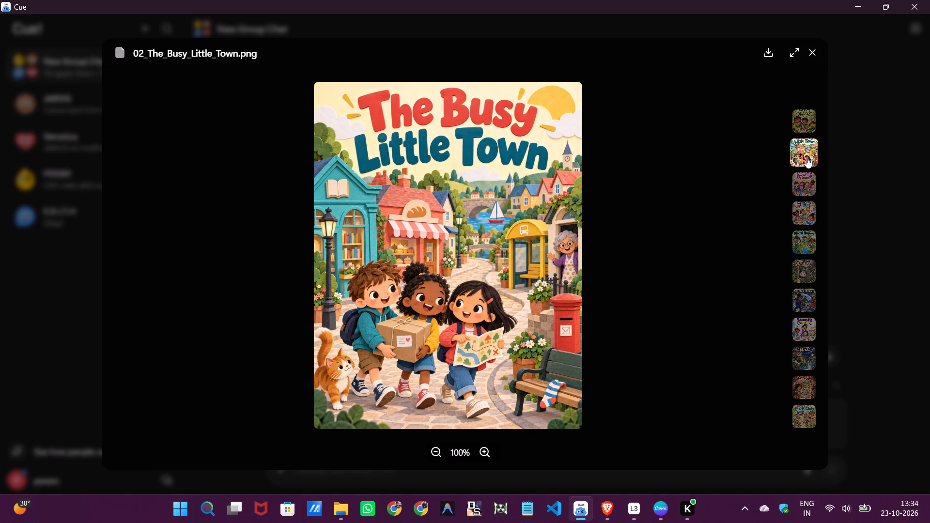
left_click(795, 177)
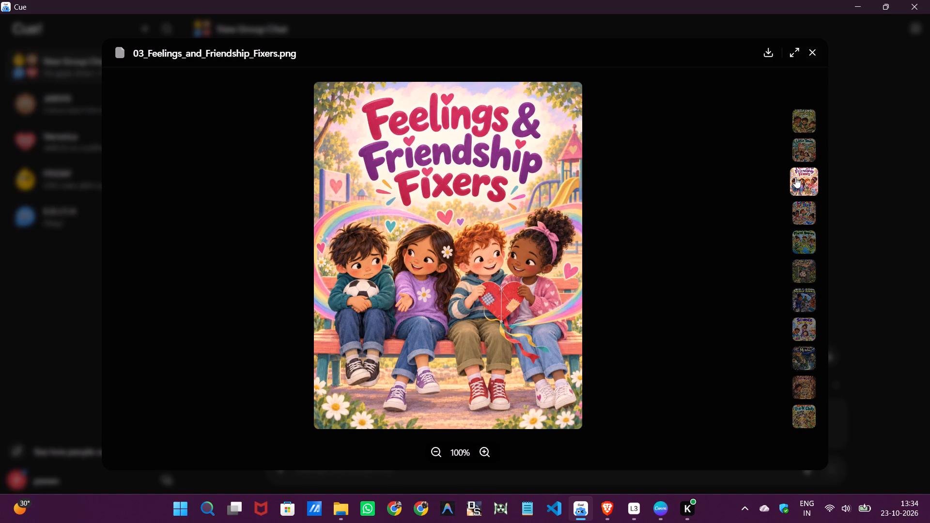
left_click(803, 207)
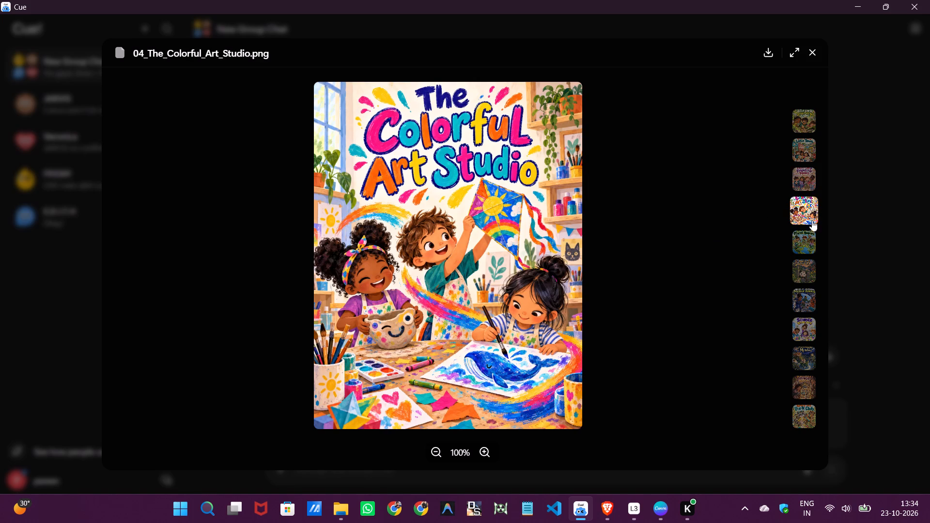
left_click(806, 245)
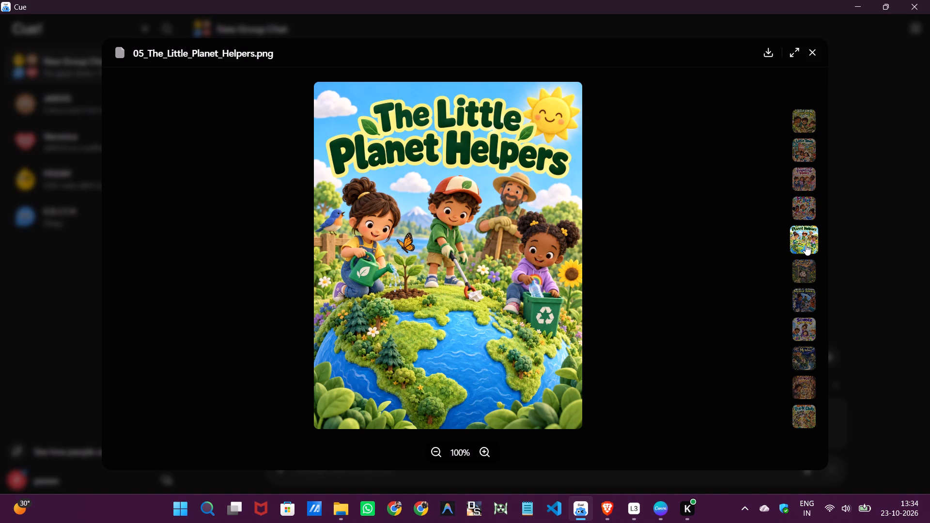
left_click(795, 275)
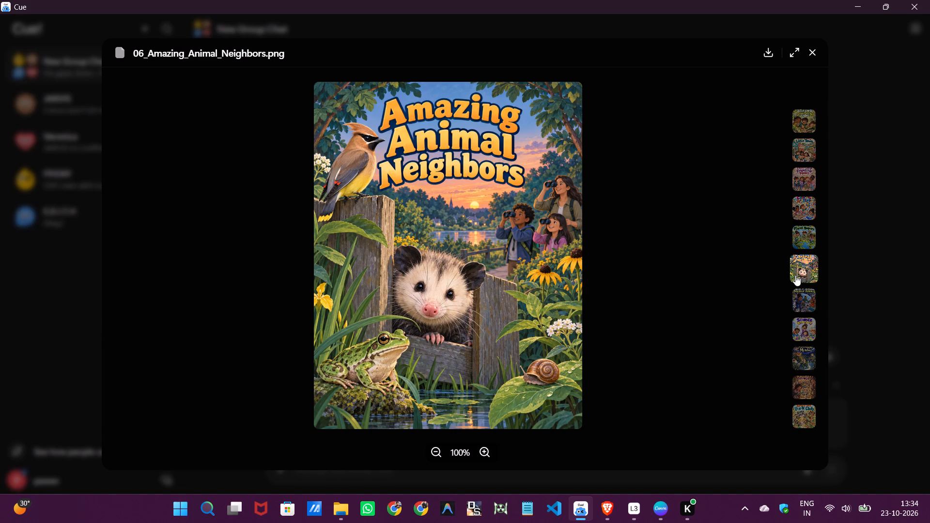
left_click(805, 301)
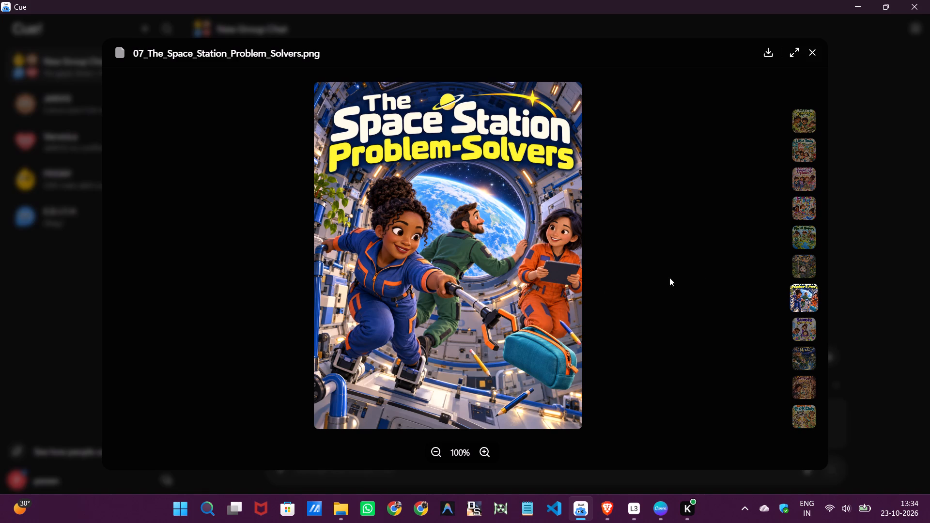
left_click(802, 323)
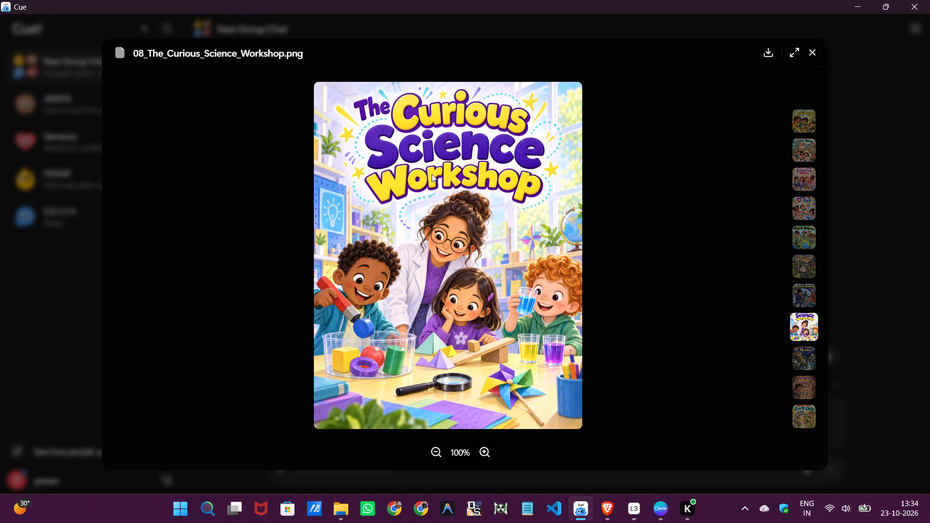
left_click(803, 364)
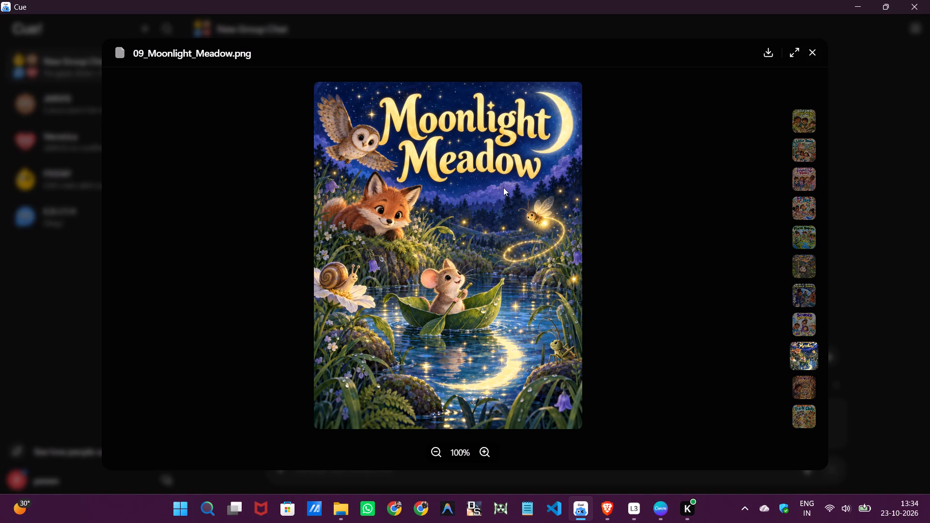
left_click(803, 389)
left_click(799, 360)
left_click(817, 380)
left_click(812, 386)
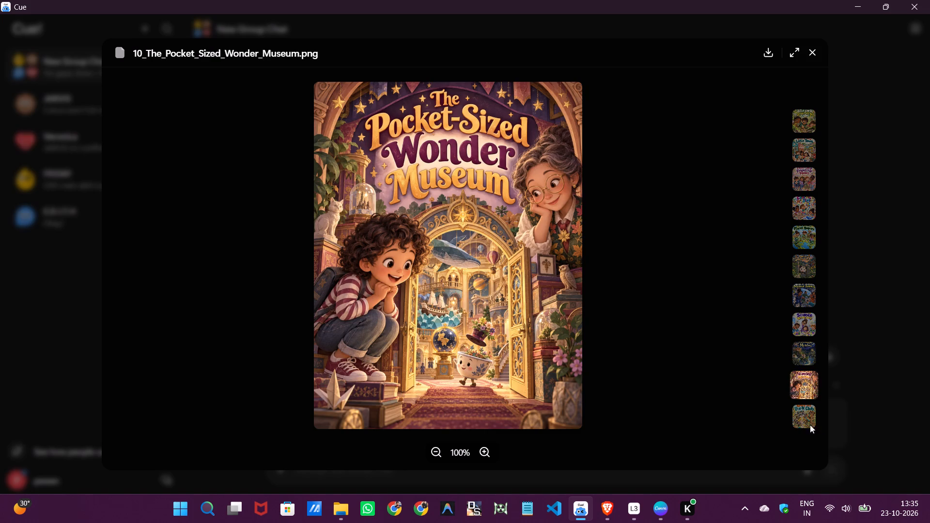
left_click(799, 423)
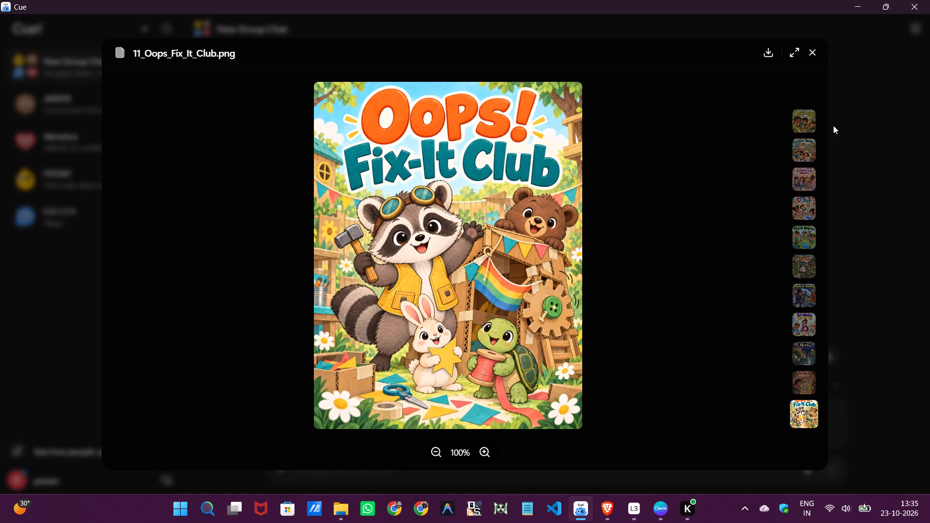
double_click(812, 55)
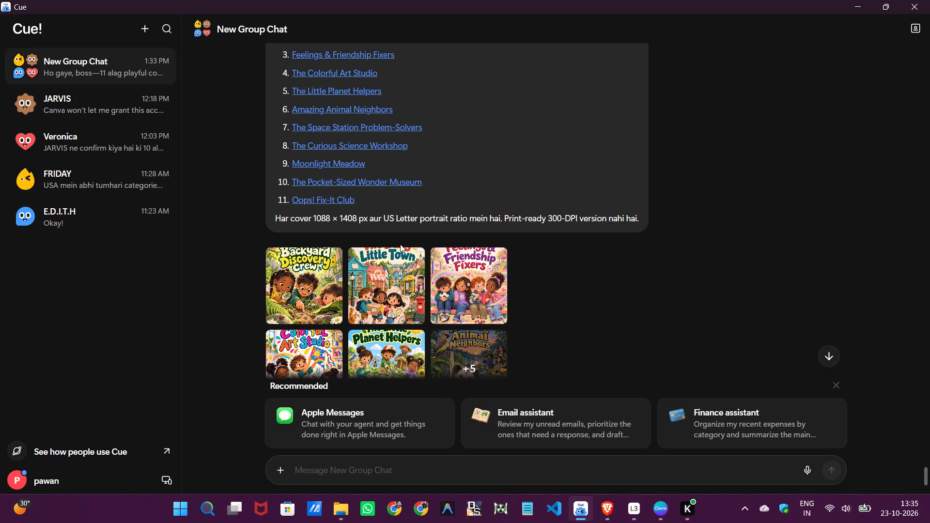
Download the 01_The_Backyard_Discovery_Crew cover PNG into the KDP Books for publish folder on drive D.
scroll(400, 244, "down", 5)
left_click(297, 119)
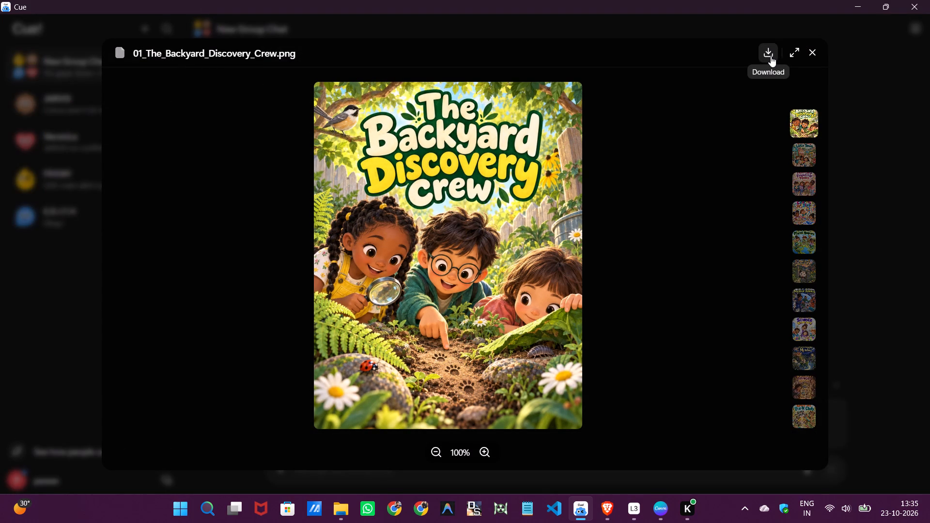
left_click(771, 56)
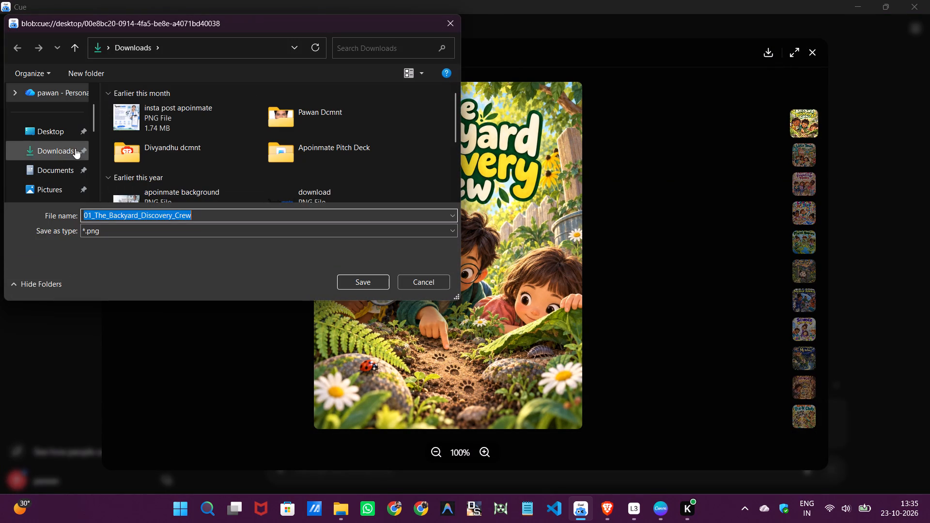
scroll(127, 119, "down", 4)
scroll(58, 154, "down", 7)
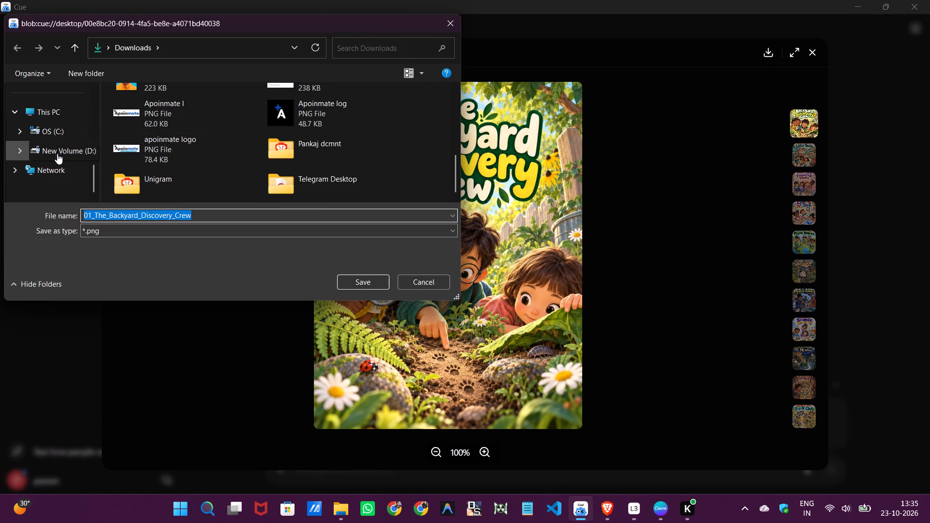
left_click(60, 144)
scroll(173, 105, "down", 2)
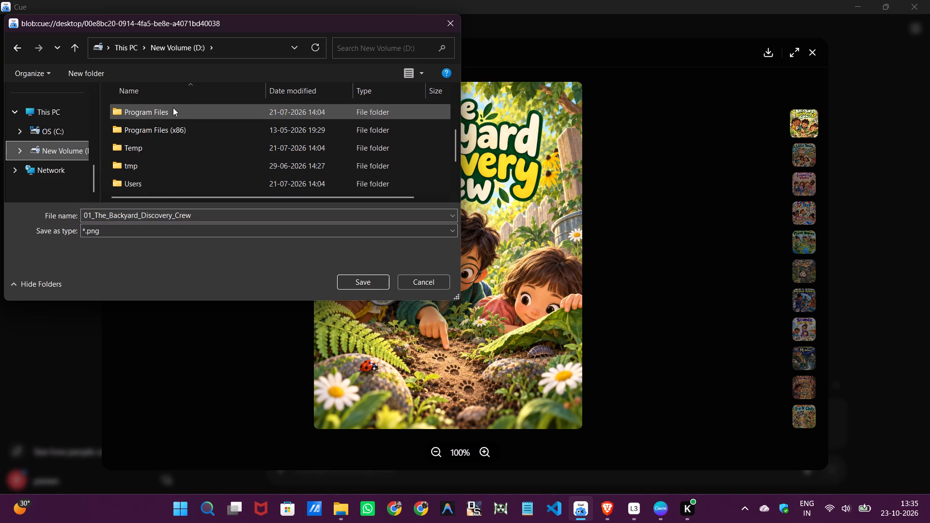
scroll(175, 114, "up", 1)
left_click(194, 110)
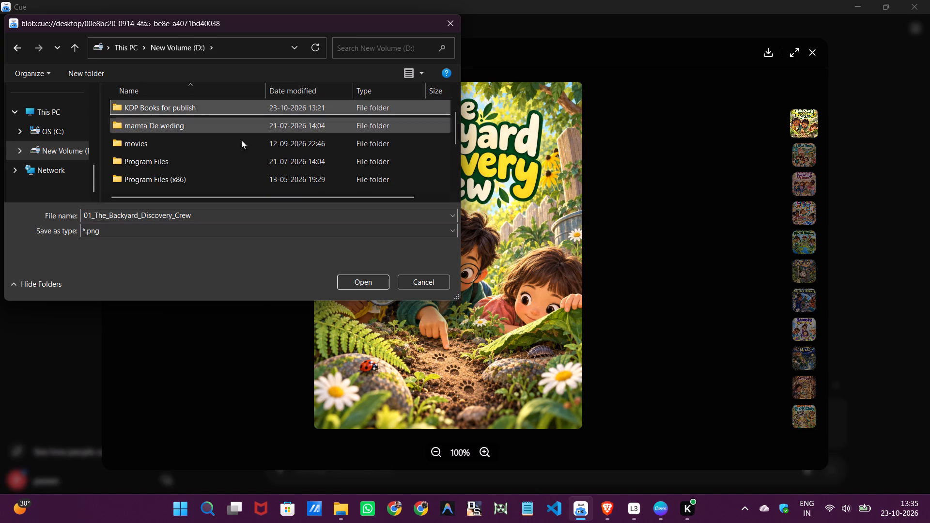
double_click(184, 106)
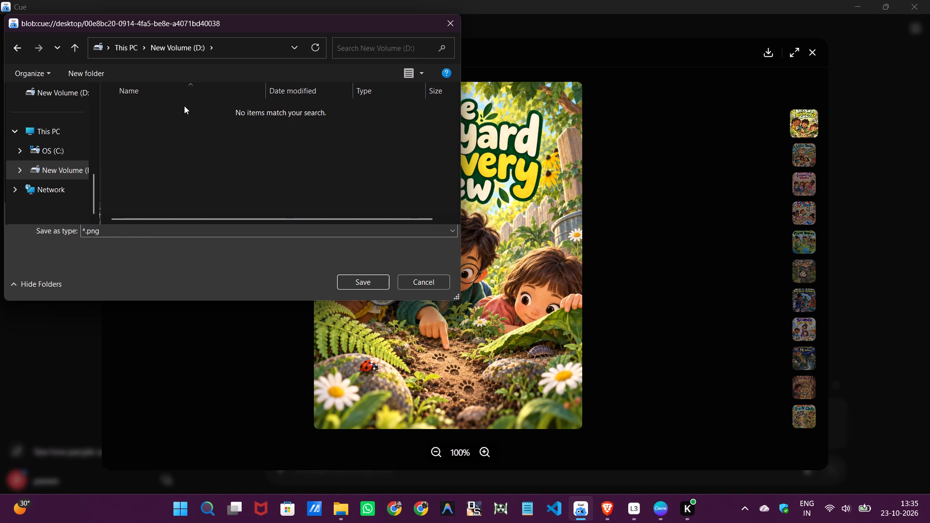
scroll(294, 130, "down", 1)
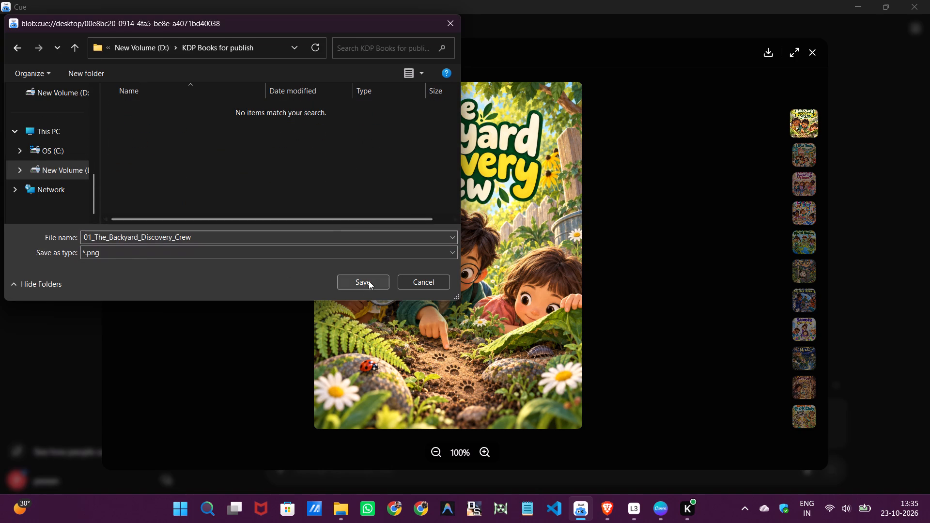
left_click(369, 281)
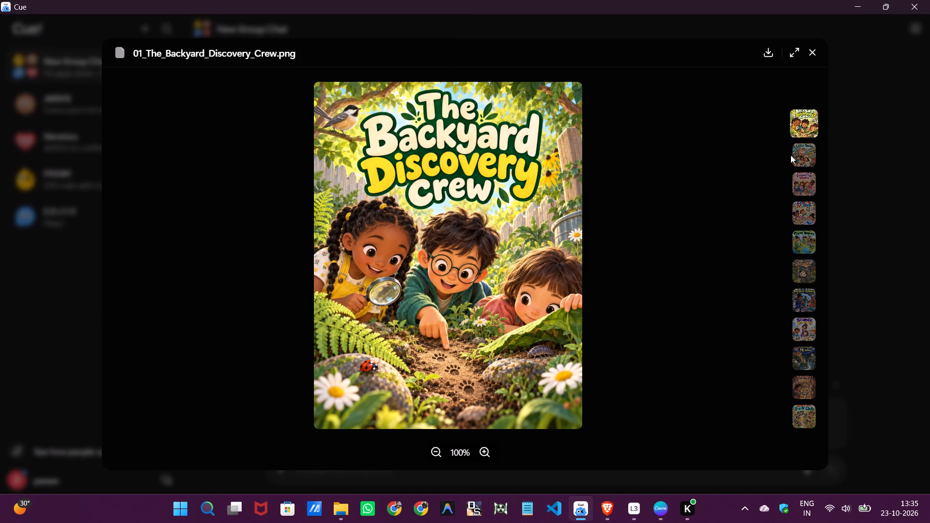
Download the 02_The_Busy_Little_Town cover PNG into the KDP Books for publish folder.
left_click(799, 154)
left_click(766, 53)
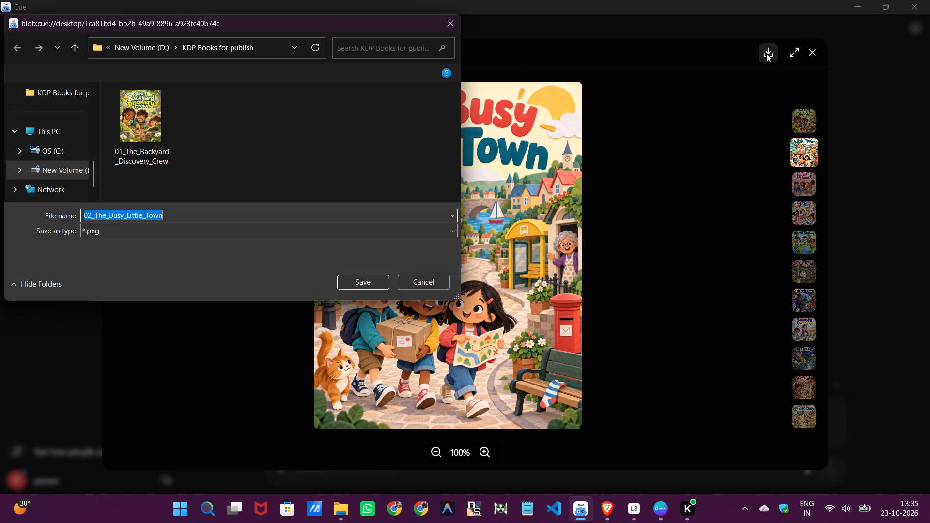
left_click(367, 280)
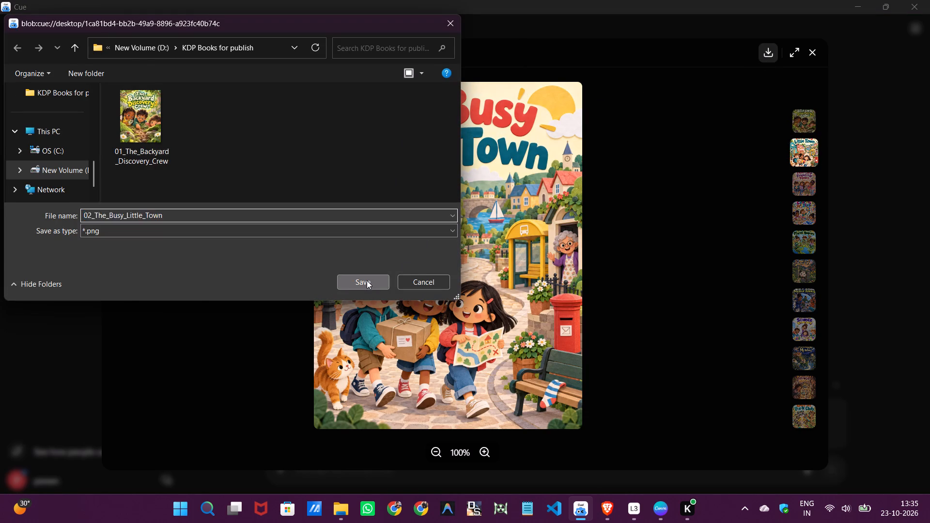
Download the 03_Feelings_and_Friendship_Fixers cover PNG into the KDP Books for publish folder.
left_click(805, 197)
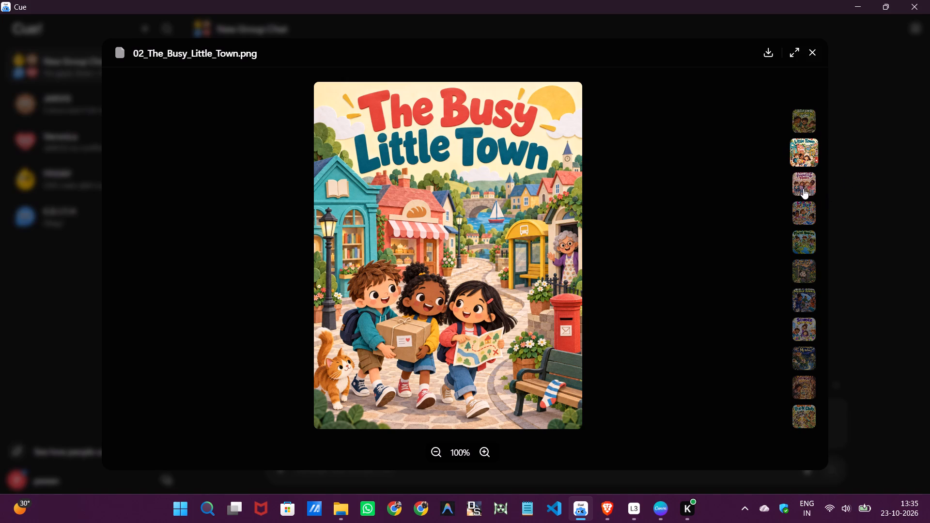
left_click(803, 188)
left_click(764, 56)
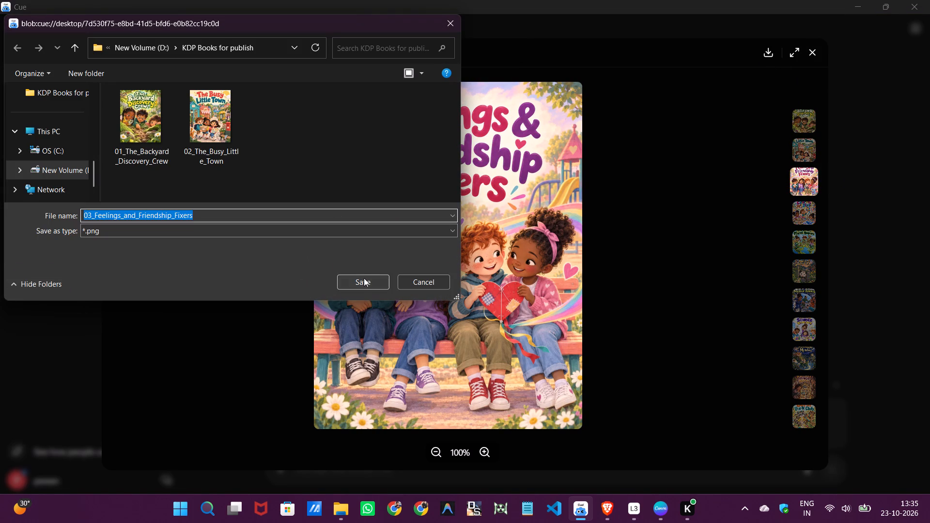
left_click(364, 278)
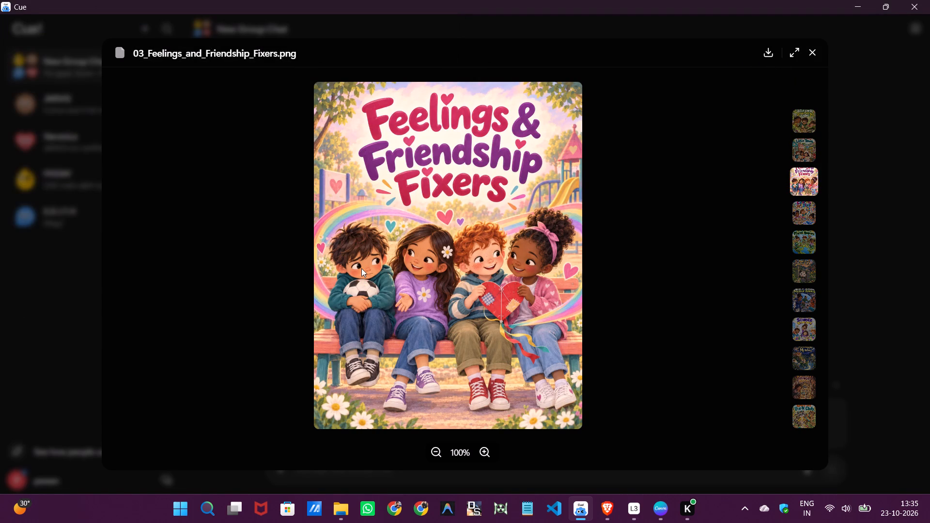
Switch to File Explorer and view the saved 03_Feelings_and_Friendship_Fixers cover in the KDP Books for publish folder.
key("ctrl+super+F24")
left_click(343, 510)
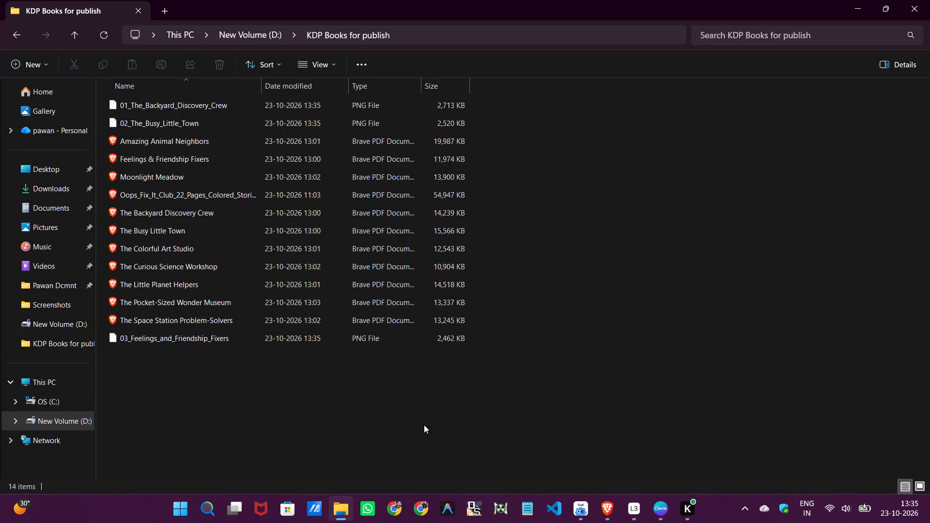
double_click(169, 341)
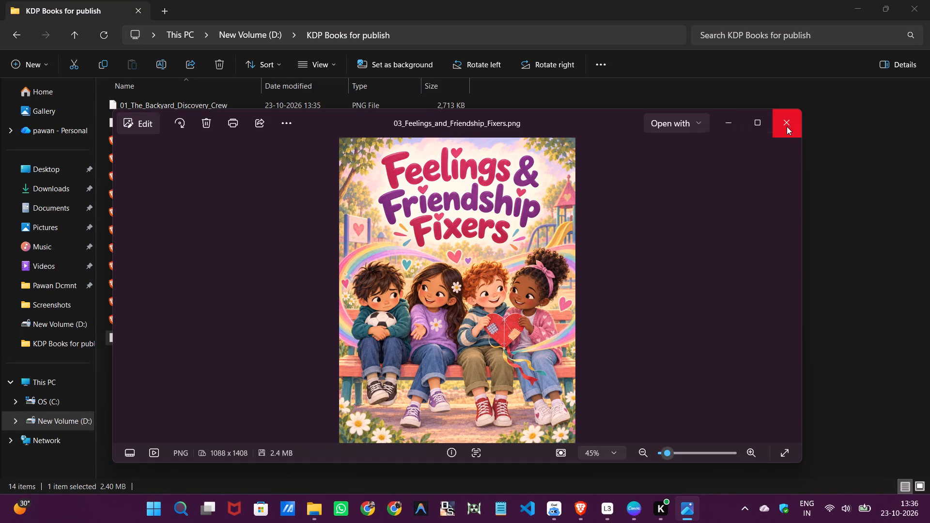
Close the cover preview, switch to Cue, and download the 04_The_Colorful_Art_Studio cover PNG into the KDP Books for publish folder.
left_click(785, 125)
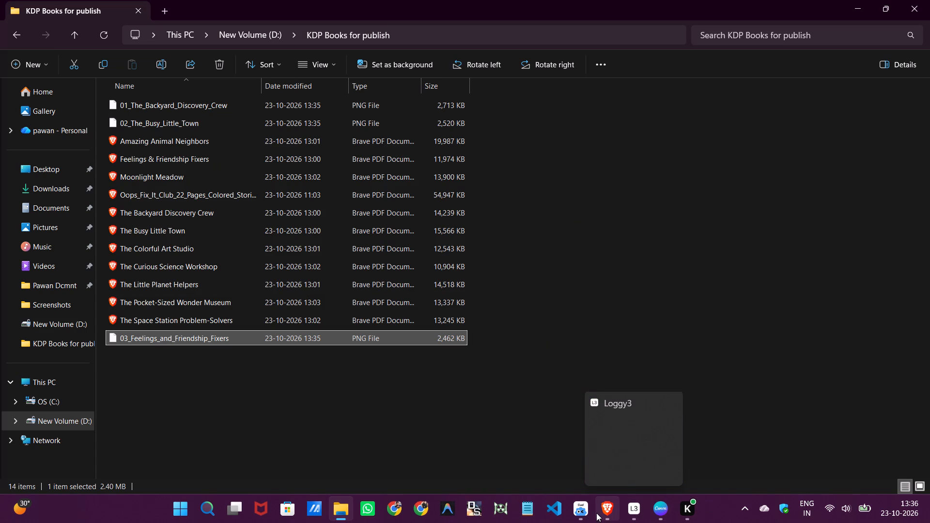
left_click(572, 509)
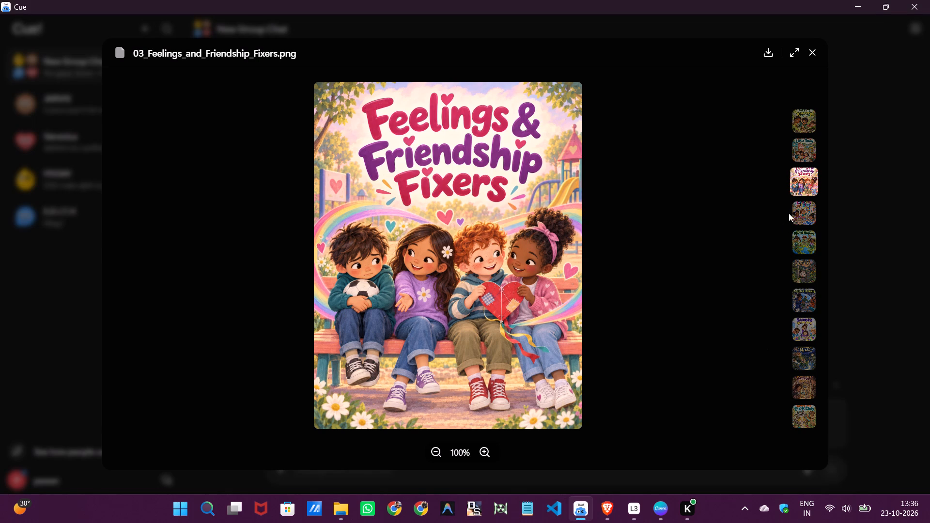
left_click(797, 207)
left_click(761, 56)
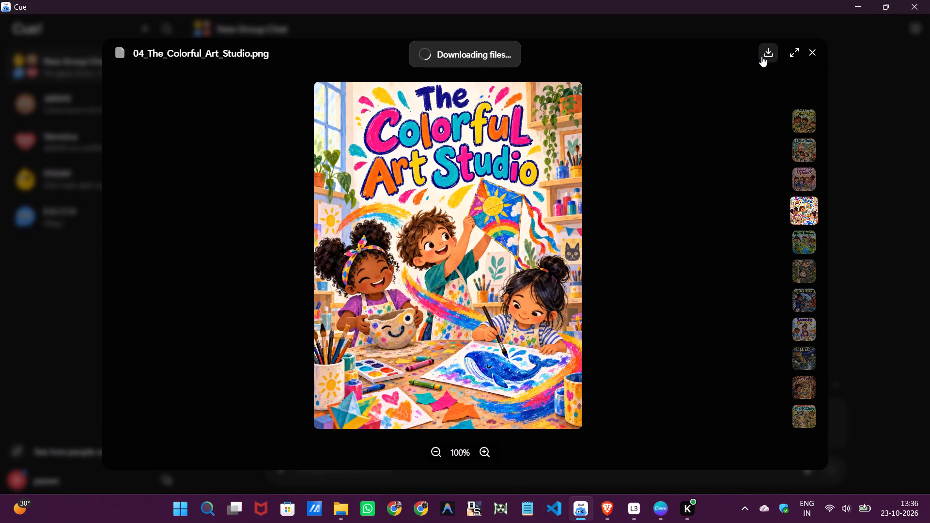
key("Return")
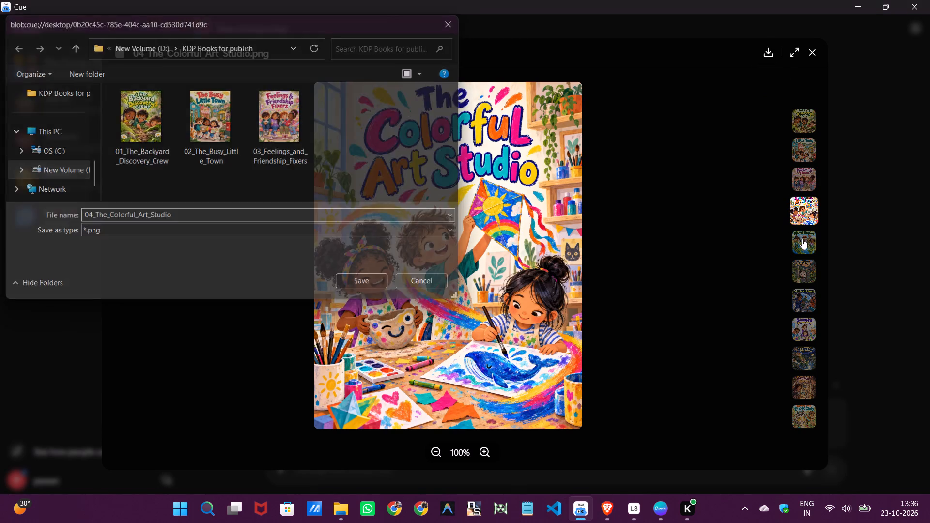
Download the 05_The_Little_Planet_Helpers cover PNG into the KDP Books for publish folder.
left_click(806, 242)
left_click(761, 51)
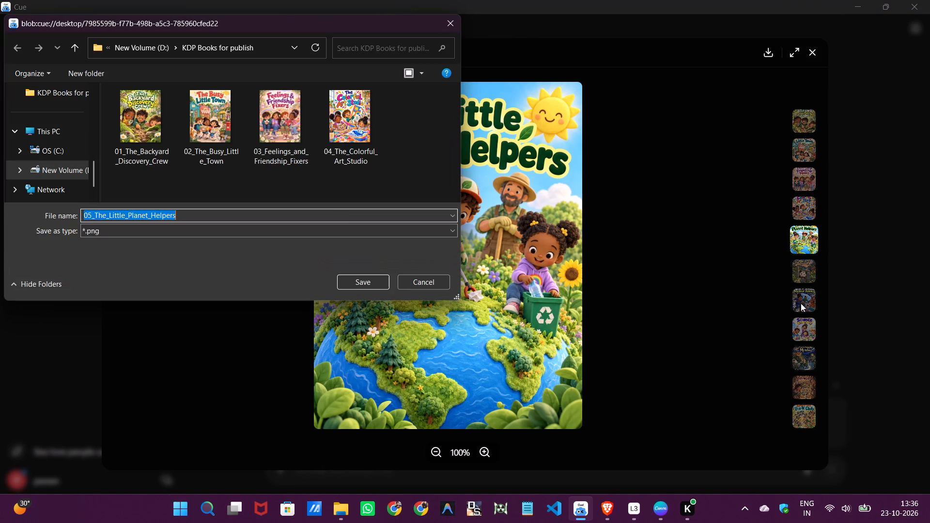
key("Return")
Download the 06_Amazing_Animal_Neighbors cover PNG into the KDP Books for publish folder.
left_click(801, 276)
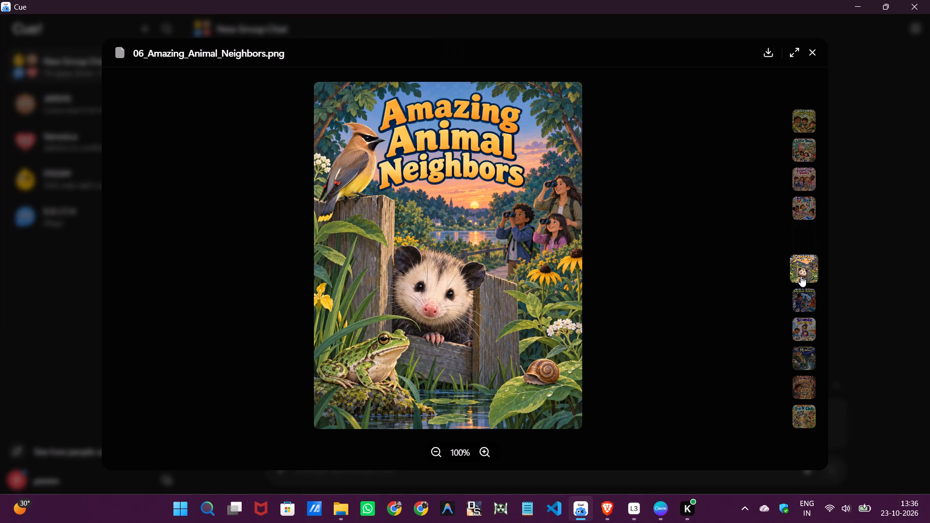
left_click(765, 48)
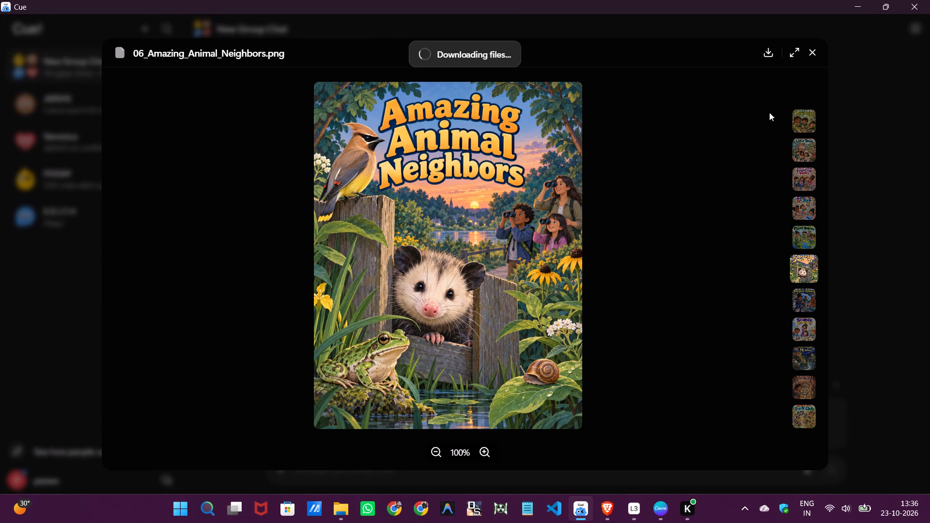
key("Return")
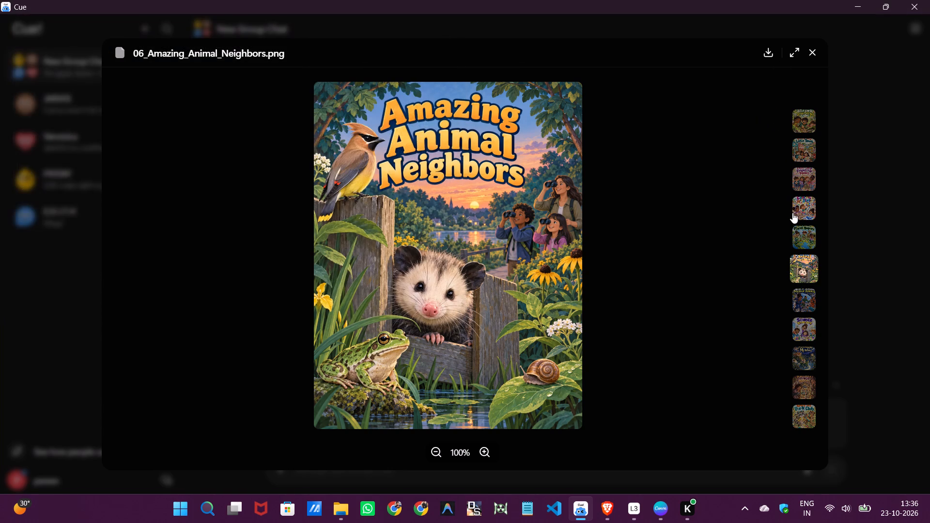
Download the 07_The_Space_Station_Problem_Solvers cover PNG into the KDP Books for publish folder.
left_click(804, 302)
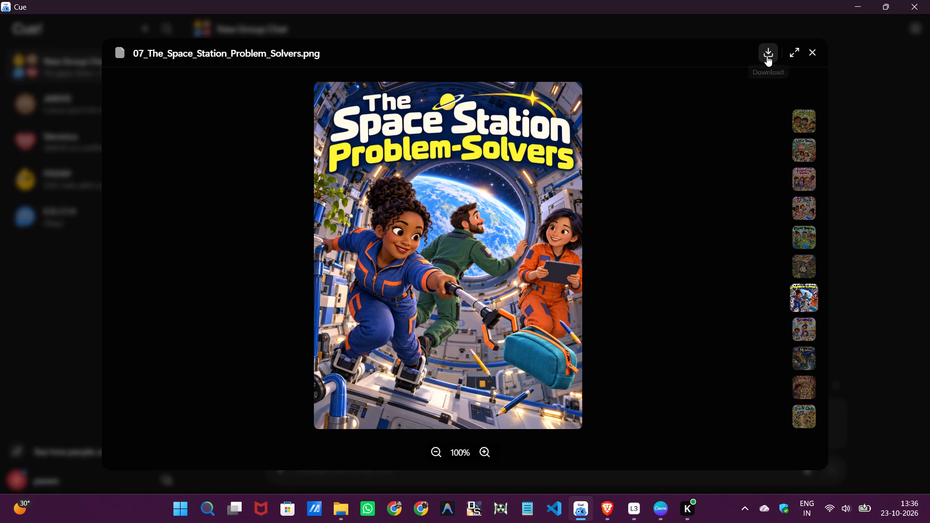
left_click(767, 56)
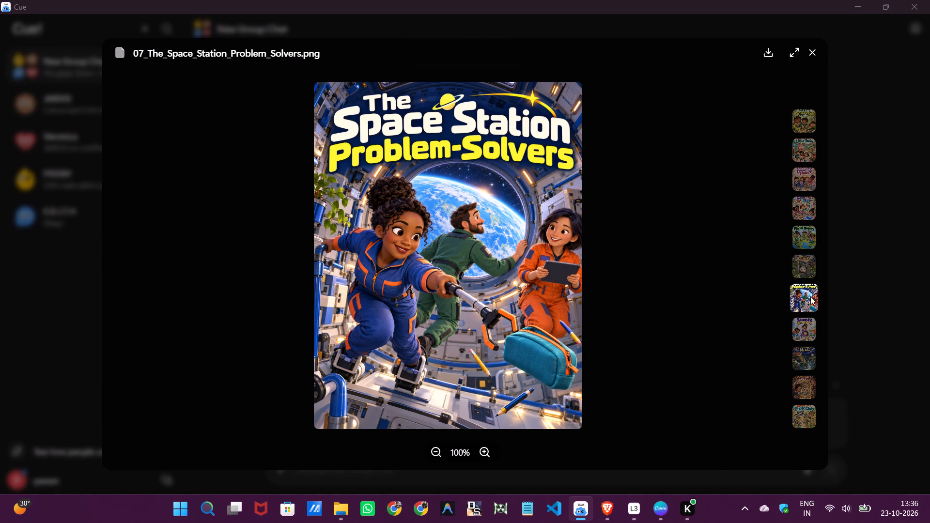
key("Return")
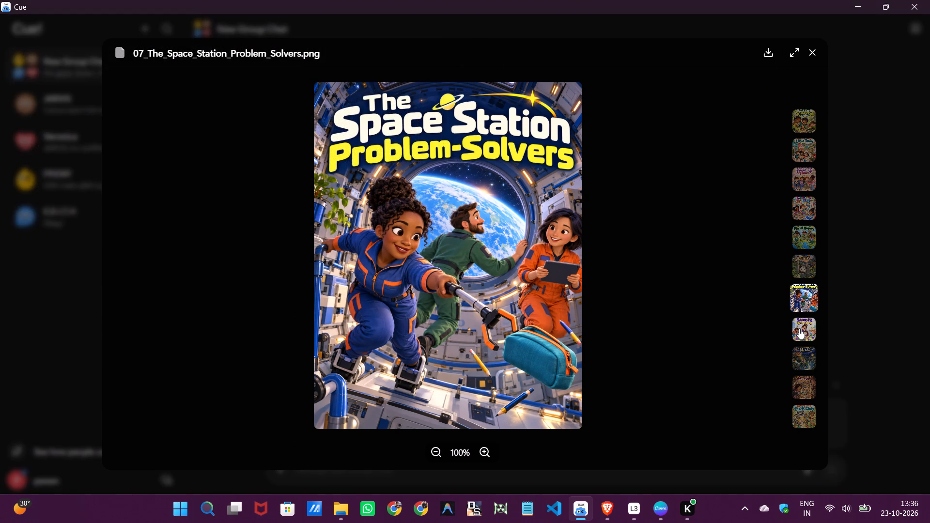
Download the 08_The_Curious_Science_Workshop cover PNG into the KDP Books for publish folder.
left_click(799, 328)
left_click(768, 54)
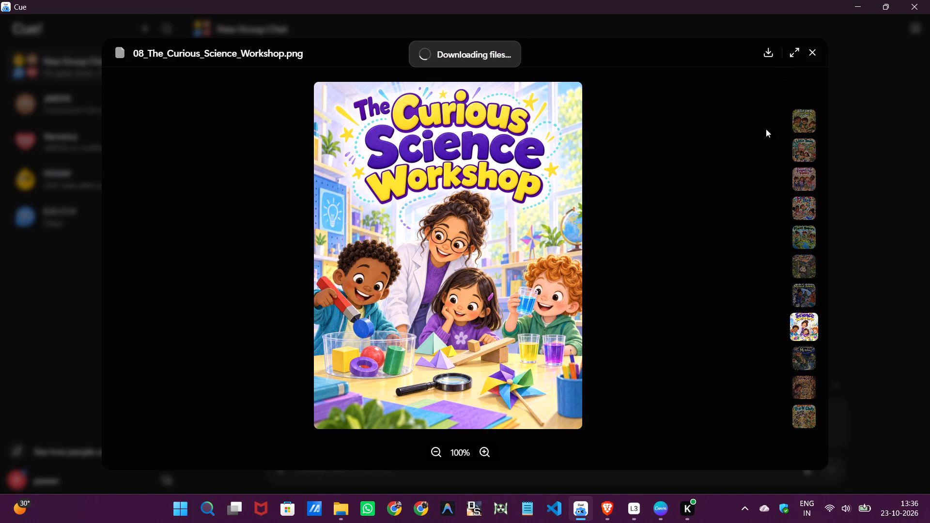
key("Return")
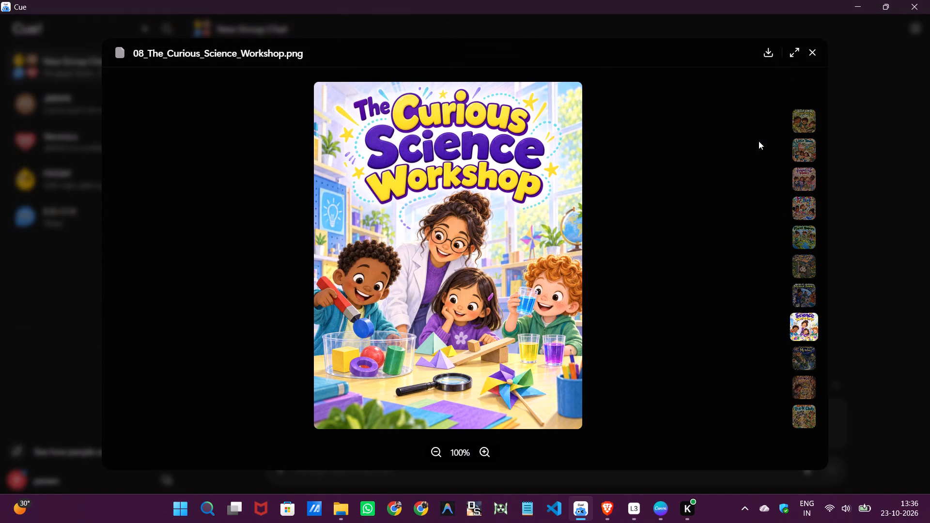
Download the 09_Moonlight_Meadow cover PNG into the KDP Books for publish folder.
left_click(809, 361)
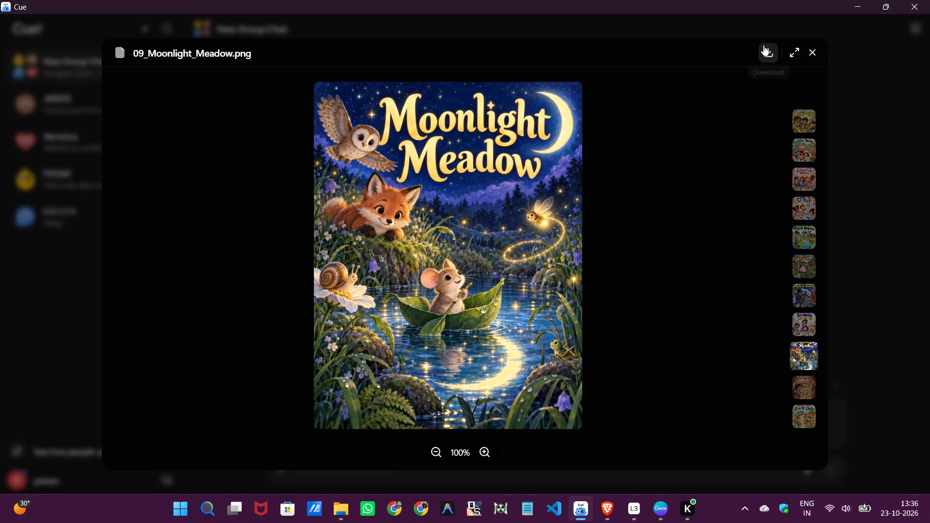
left_click(763, 45)
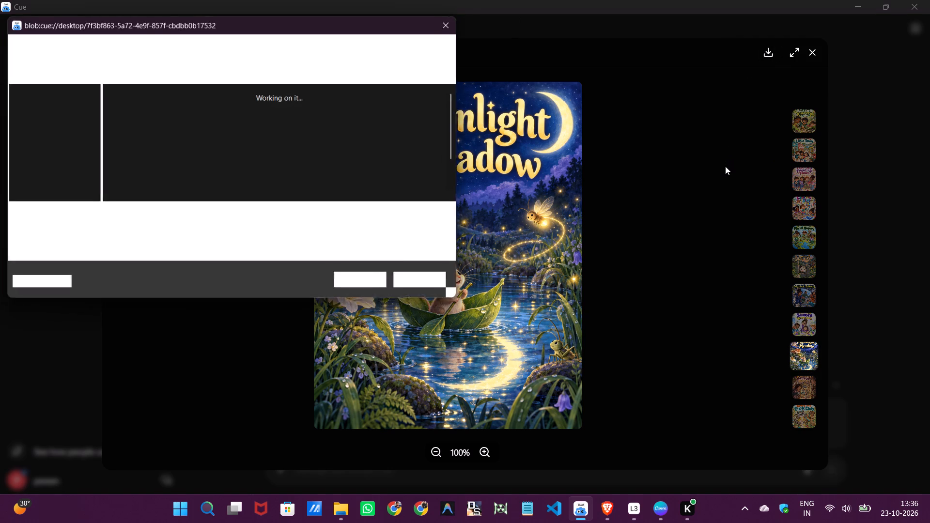
key("Return")
Download the 10_The_Pocket_Sized_Wonder_Museum cover PNG into the KDP Books for publish folder.
left_click(805, 379)
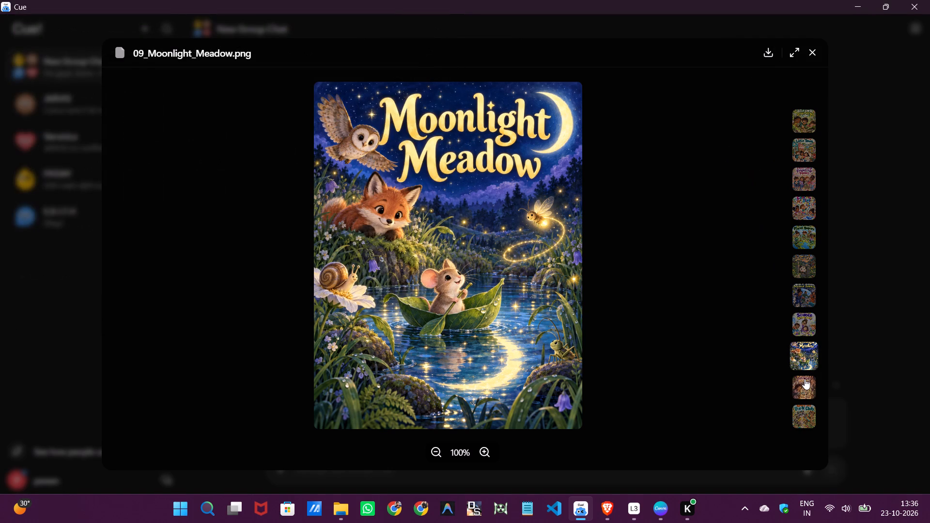
left_click(763, 48)
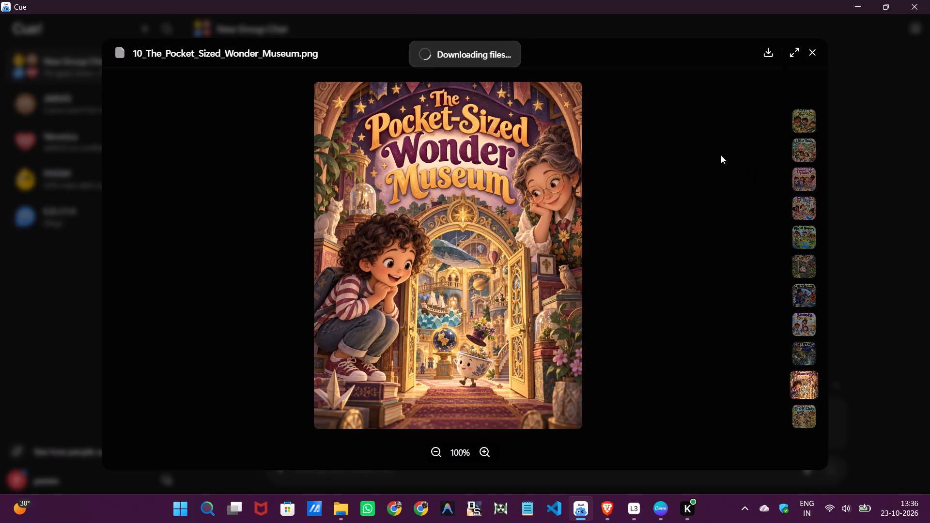
key("Return")
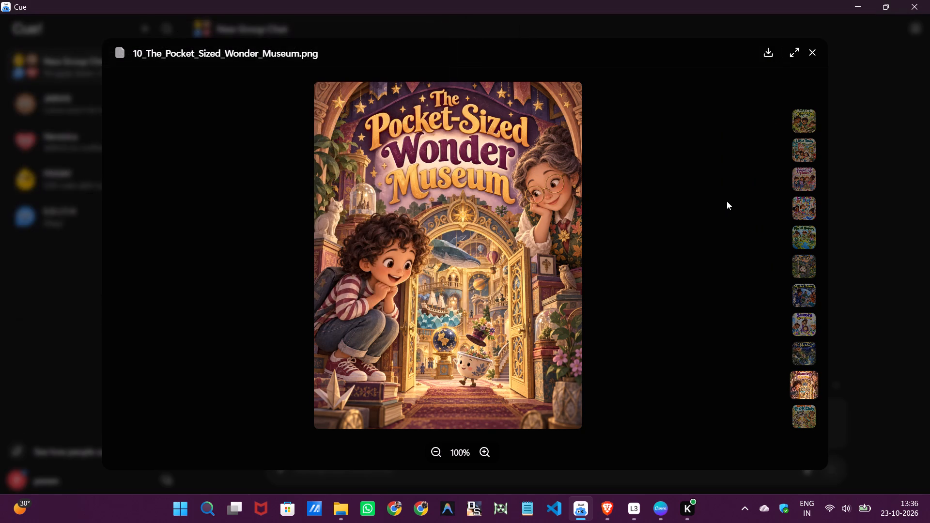
Download the 11_Oops_Fix_It_Club cover PNG into the KDP Books for publish folder.
left_click(791, 411)
left_click(803, 416)
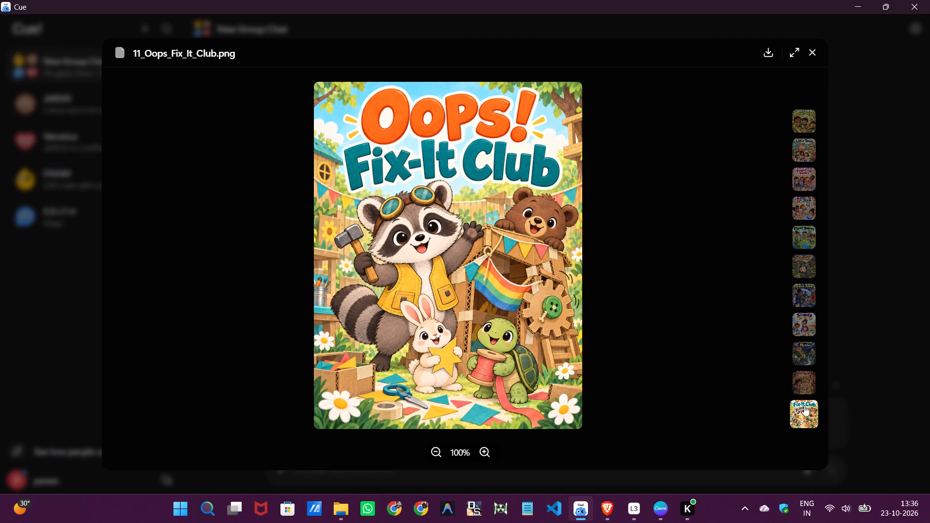
left_click(767, 51)
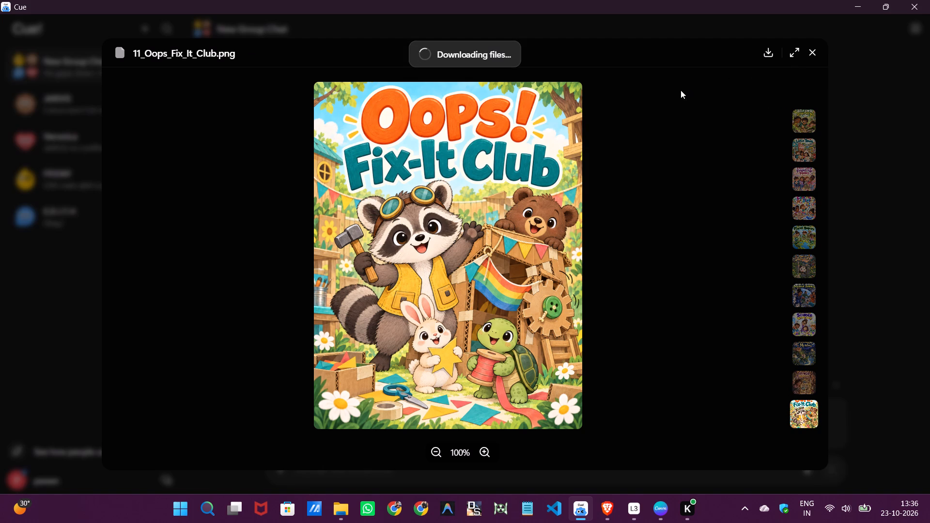
key("Return")
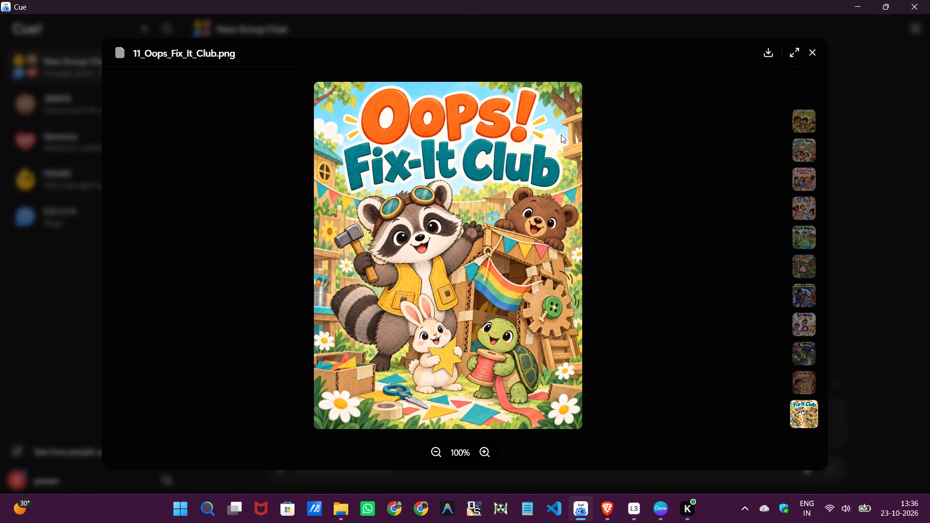
Switch to File Explorer, refresh the KDP Books for publish folder, and check the saved cover PNGs against the book PDFs.
left_click(332, 507)
scroll(169, 264, "down", 4)
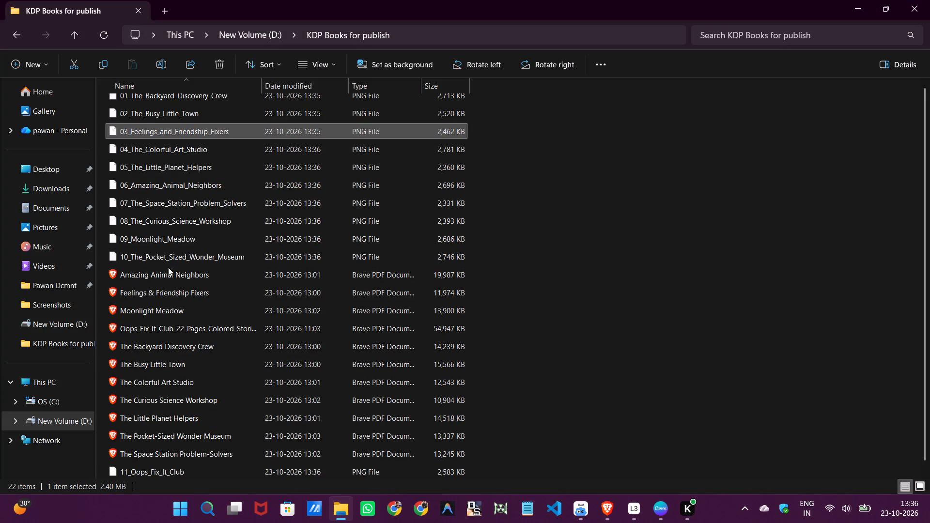
scroll(101, 351, "down", 3)
scroll(386, 373, "up", 3)
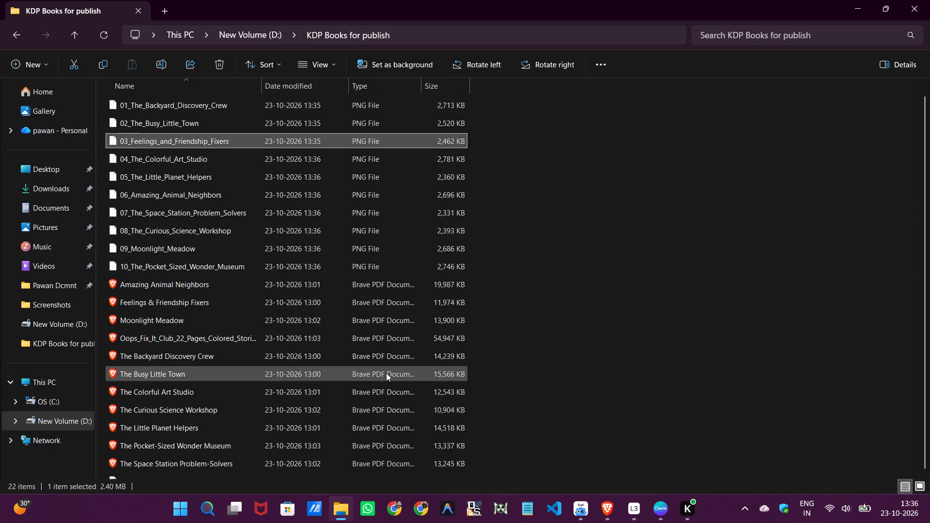
scroll(386, 373, "up", 2)
left_click(516, 246)
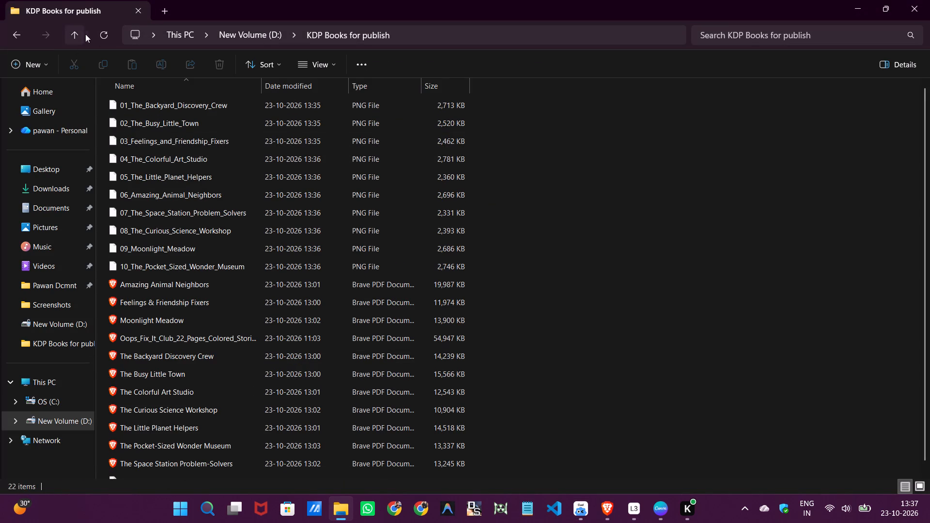
left_click(107, 39)
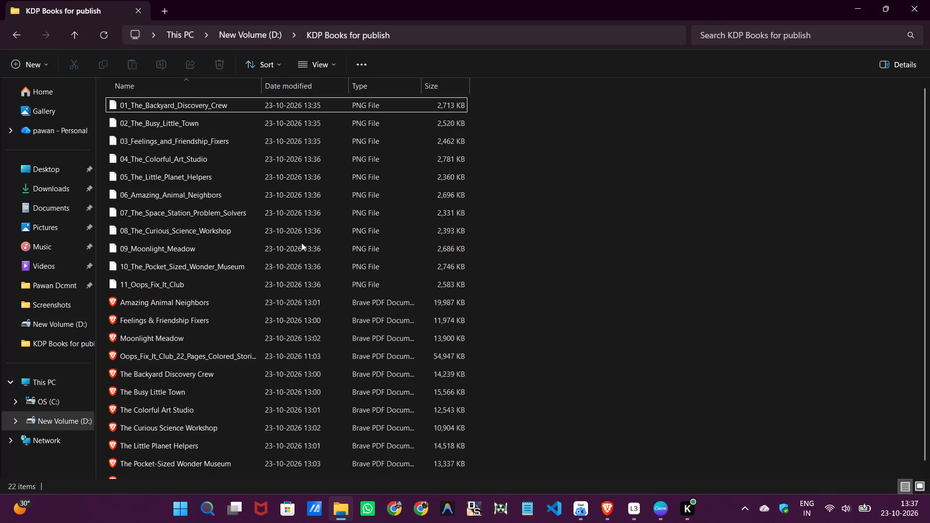
left_click(646, 318)
scroll(587, 261, "down", 4)
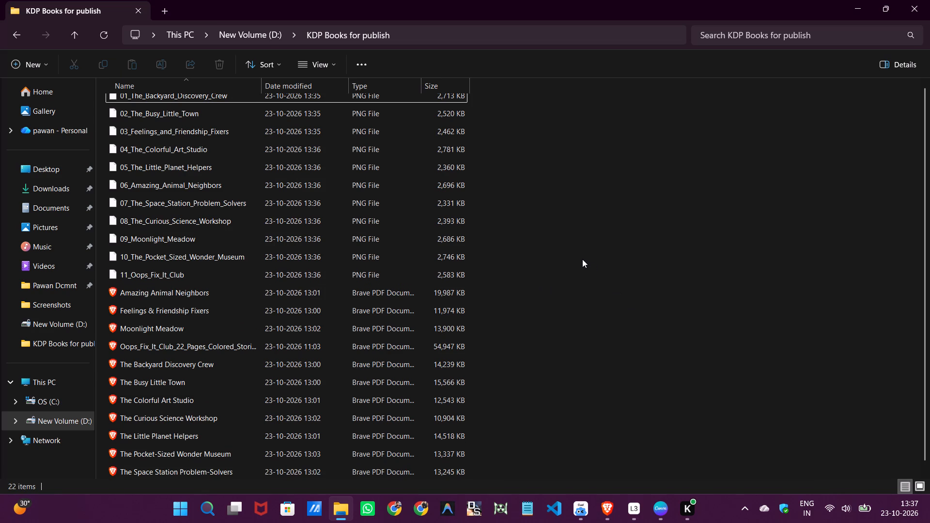
scroll(582, 259, "up", 4)
scroll(582, 259, "down", 3)
Switch to Canva and slightly shorten the writing box on page 9, The Funny Name, by raising its bottom edge.
left_click(656, 509)
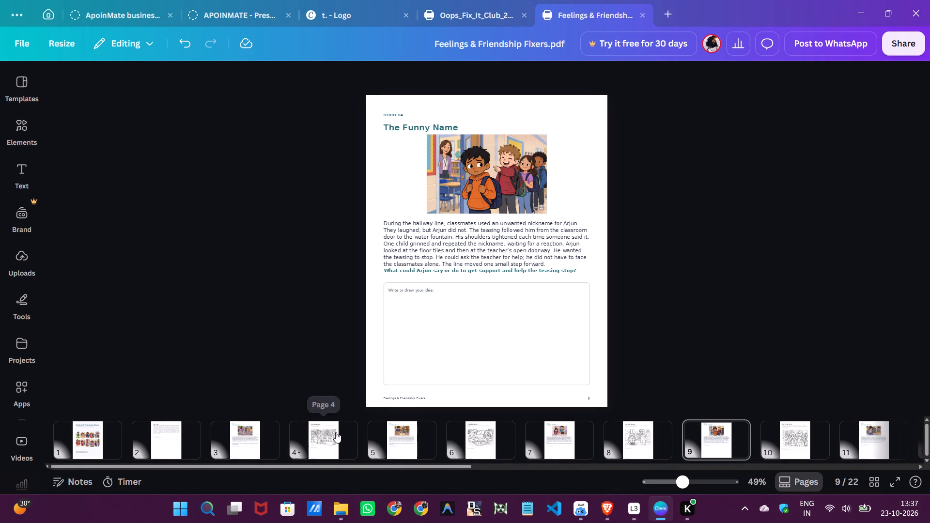
scroll(410, 431, "down", 8)
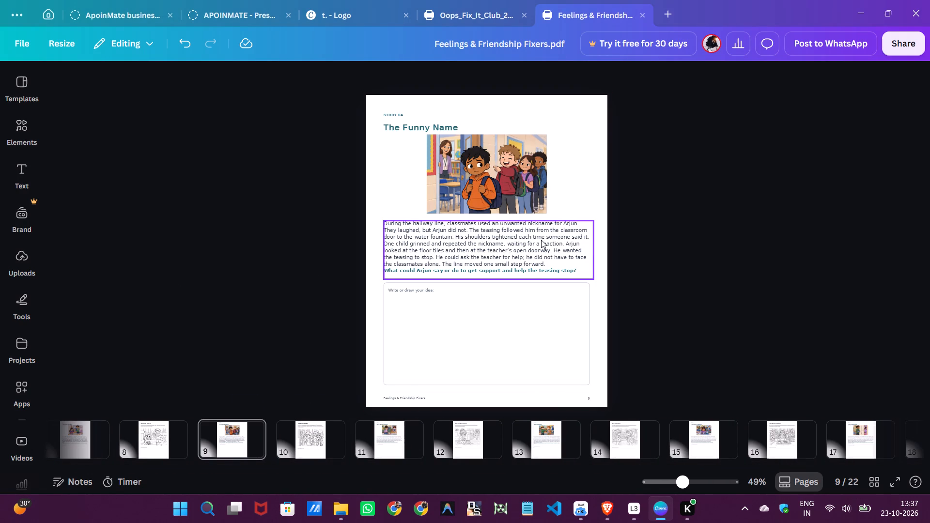
left_click(545, 265)
left_click(477, 310)
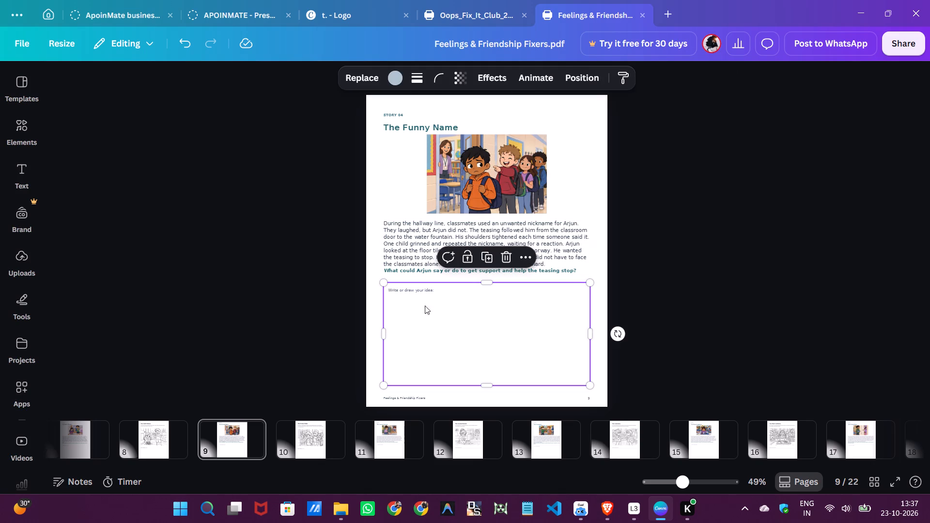
left_click(380, 286)
left_click(376, 283)
left_click_drag(373, 279, 407, 296)
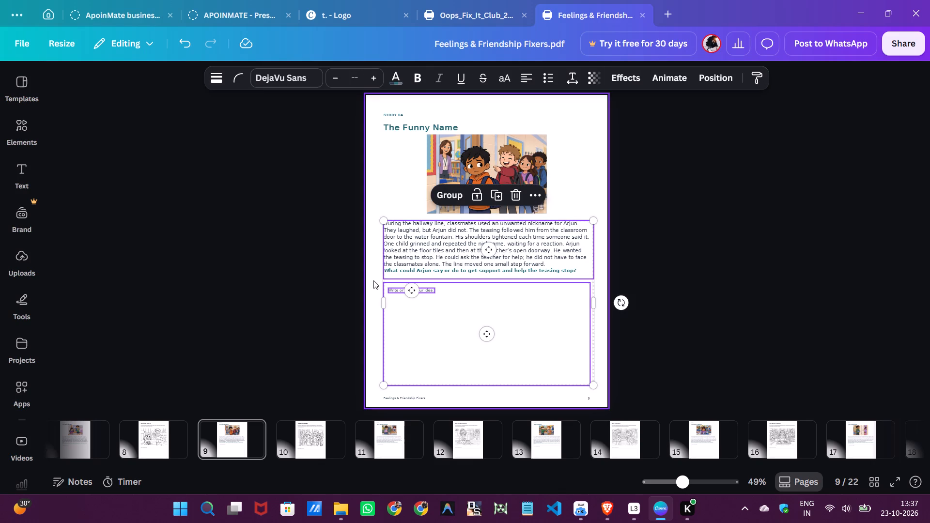
left_click(373, 280)
left_click_drag(374, 280, 392, 289)
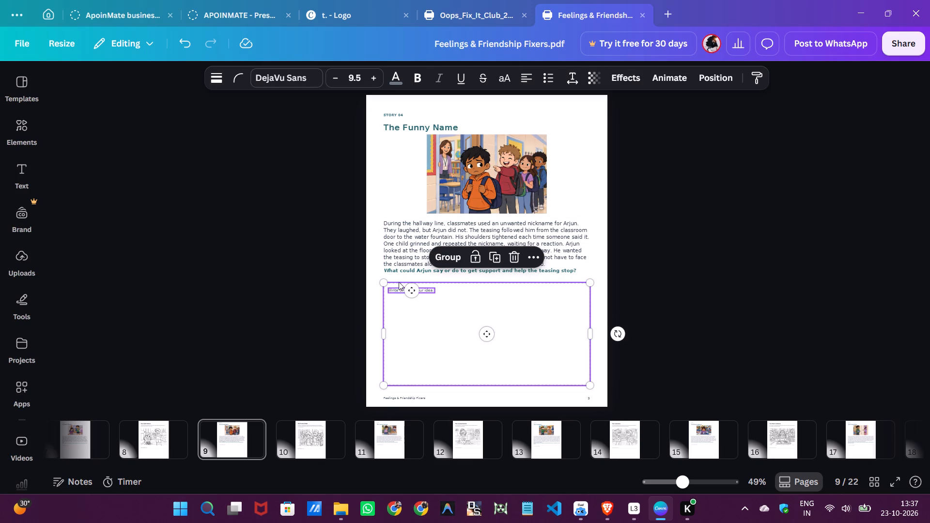
left_click(487, 375)
left_click(492, 380)
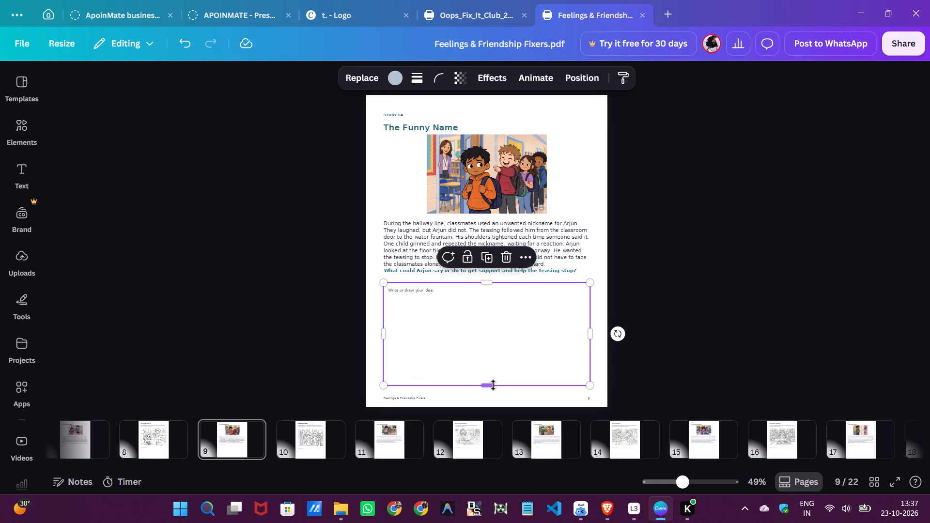
left_click_drag(487, 385, 487, 379)
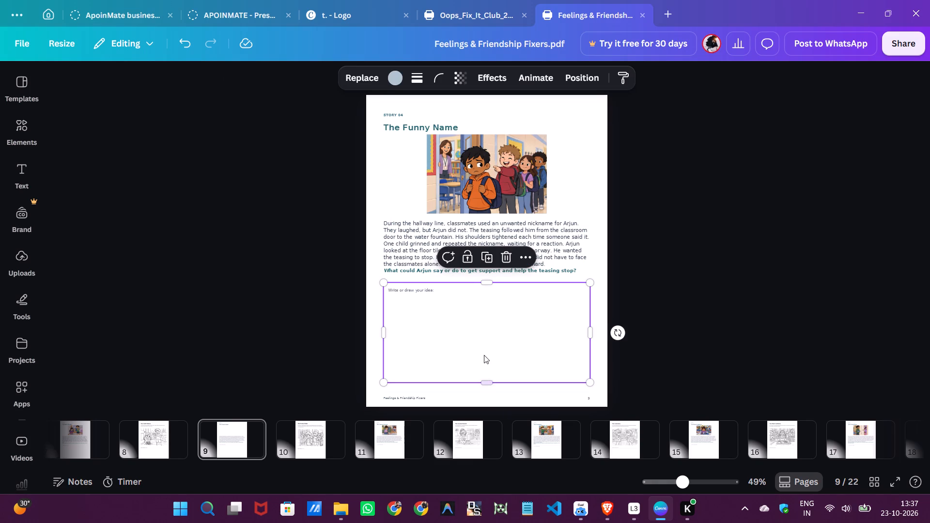
left_click(631, 329)
left_click(520, 346)
Nudge the writing box on page 9 slightly down, away from the question above it.
key("Down")
key("Down")
key("Down")
key("Up")
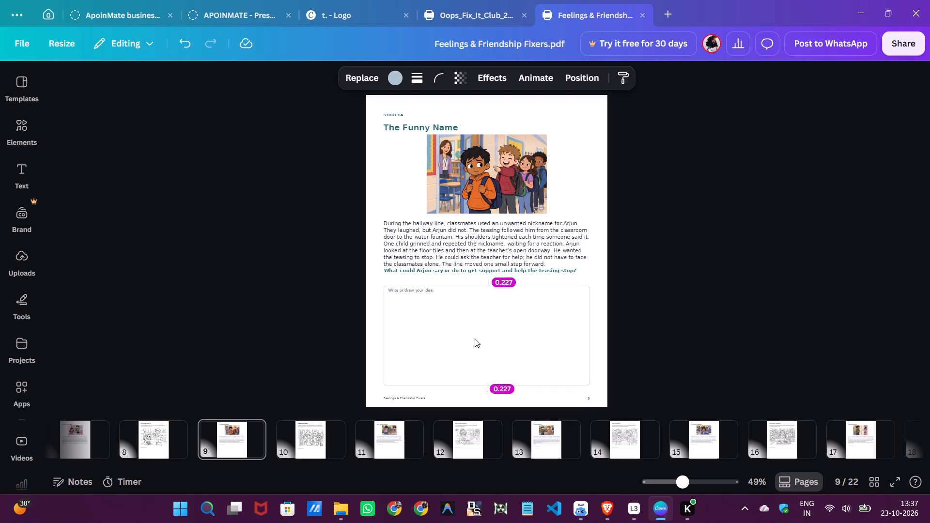
key("Down")
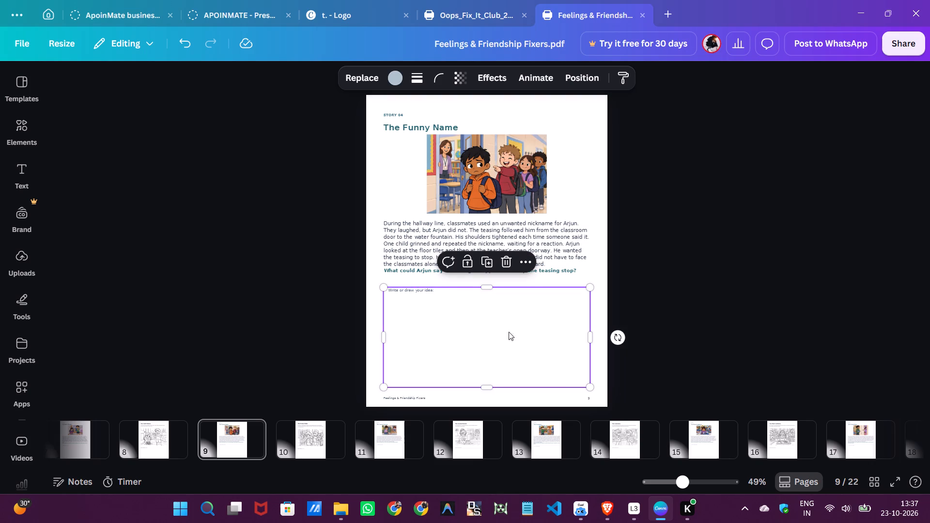
Nudge the "Write or draw your idea:" label on page 9 down to sit properly inside the writing box.
left_click(699, 479)
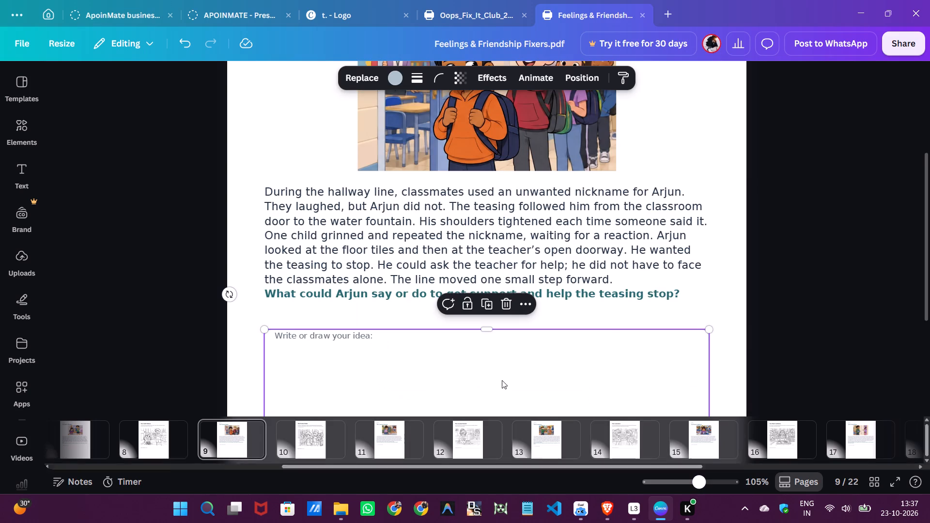
left_click(335, 337)
key("Down")
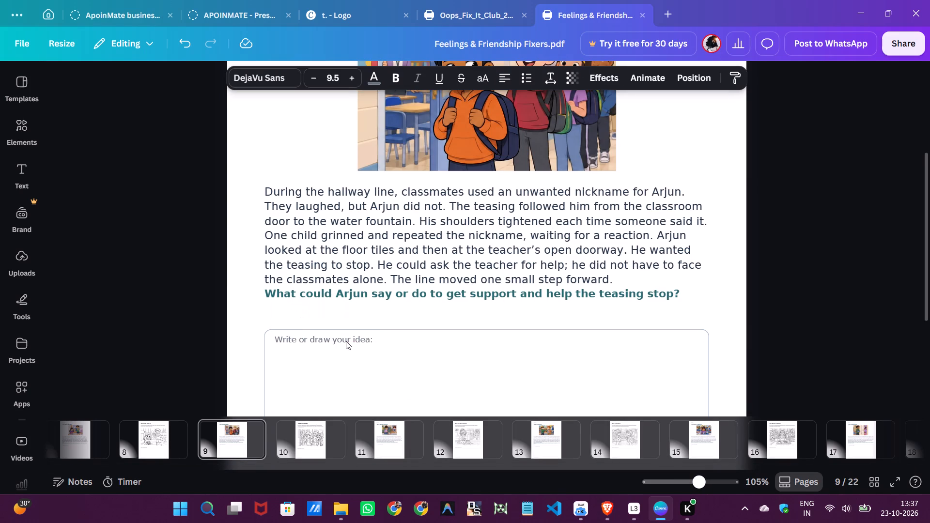
key("Down")
key("Down")
key("Up")
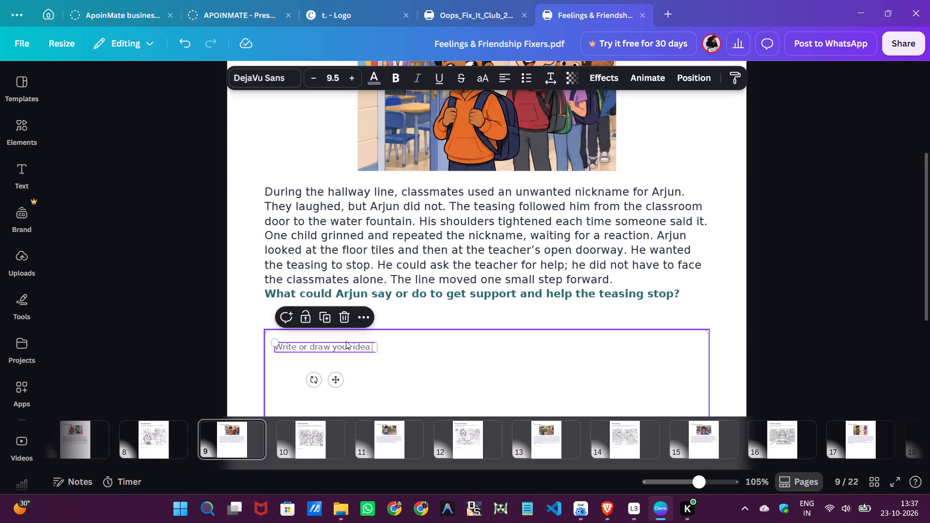
Insert a blank line between the story paragraph and the green Arjun question on page 9.
left_click(622, 280)
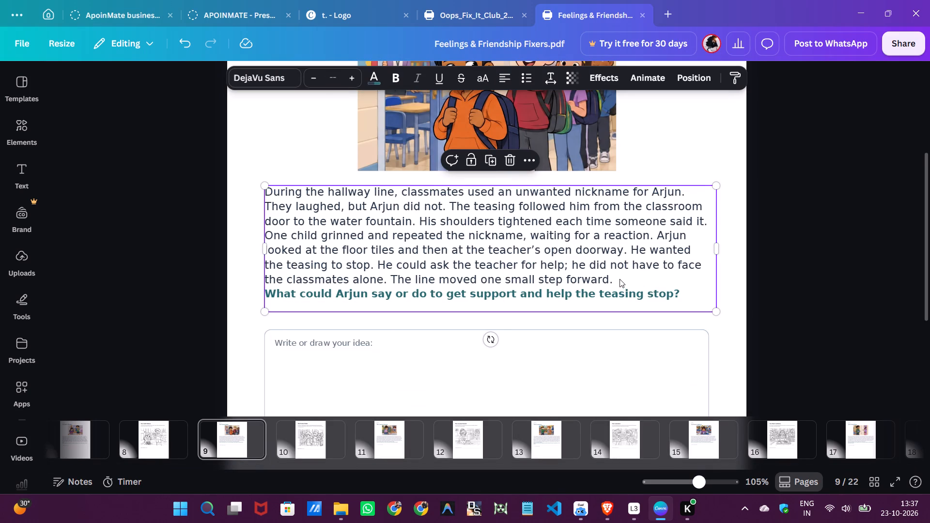
left_click(620, 279)
left_click(620, 279)
key("Return")
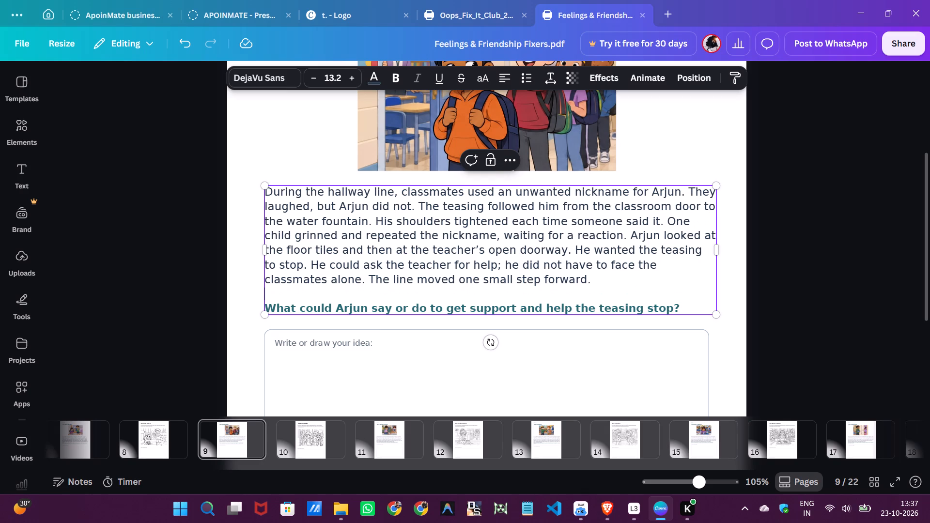
left_click(184, 293)
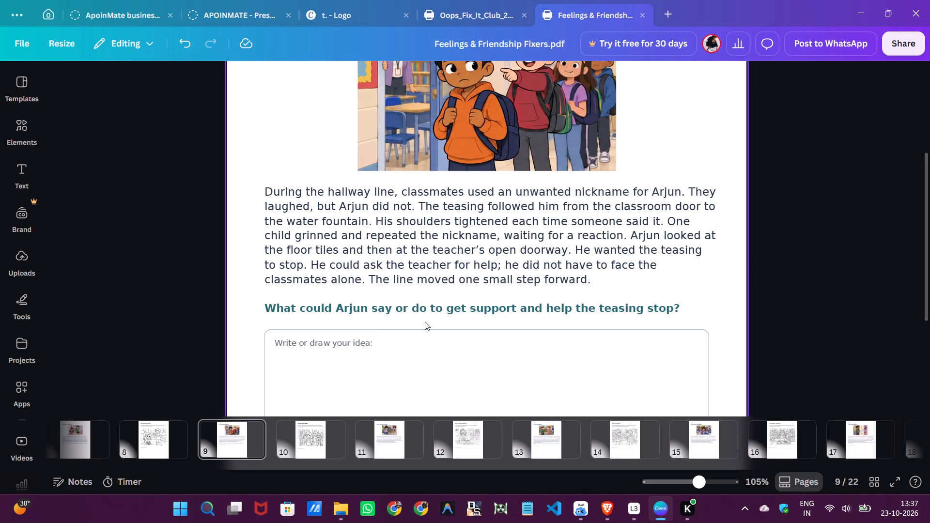
Examine the layout of page 10, The Funny Name coloring page, from its heading to the footer.
left_click(312, 433)
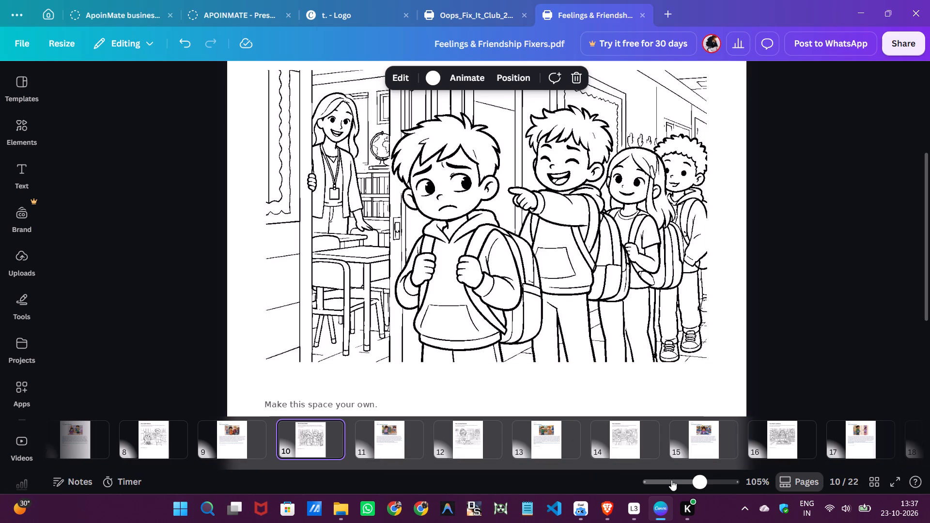
left_click(691, 477)
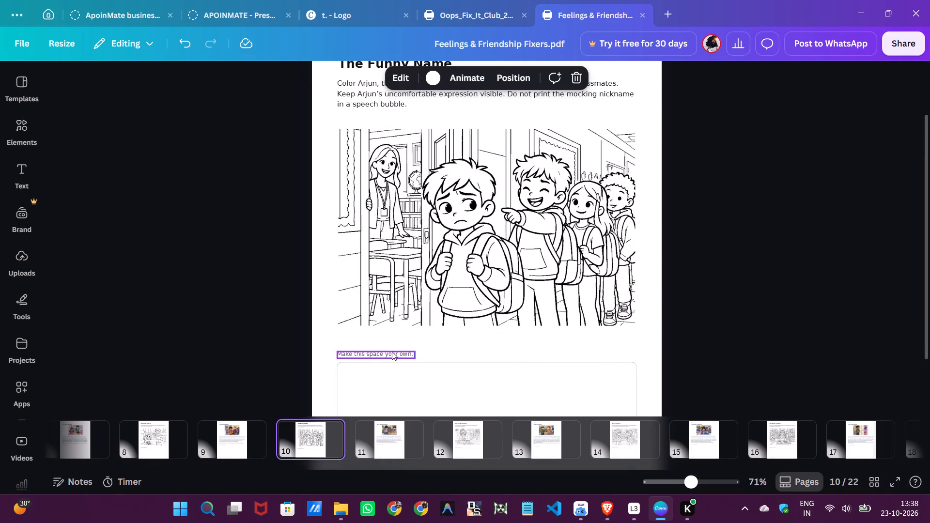
scroll(392, 352, "up", 2)
scroll(392, 352, "down", 4)
scroll(392, 349, "up", 1)
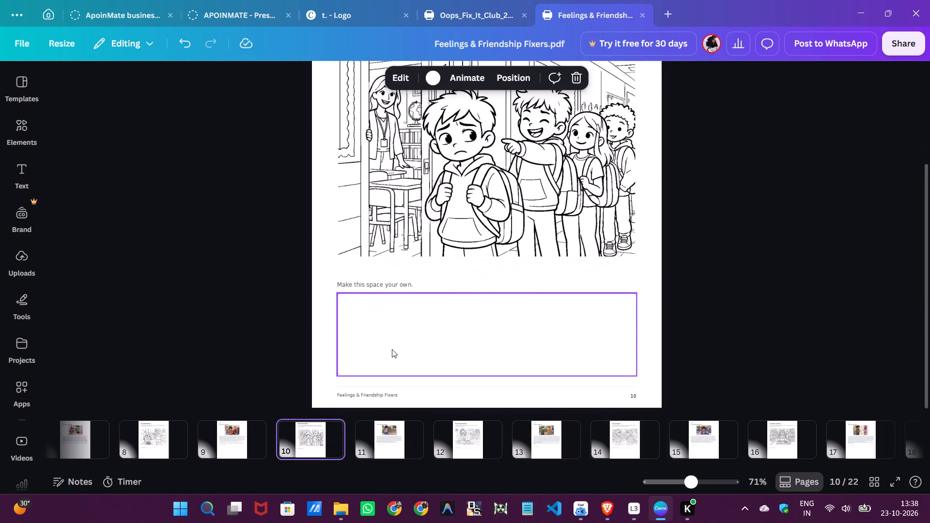
scroll(392, 349, "up", 2)
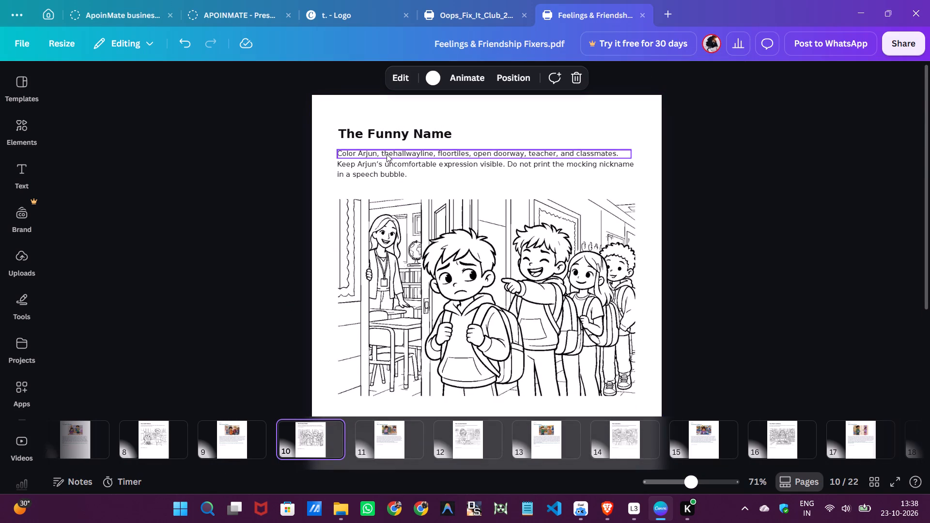
scroll(677, 232, "down", 5)
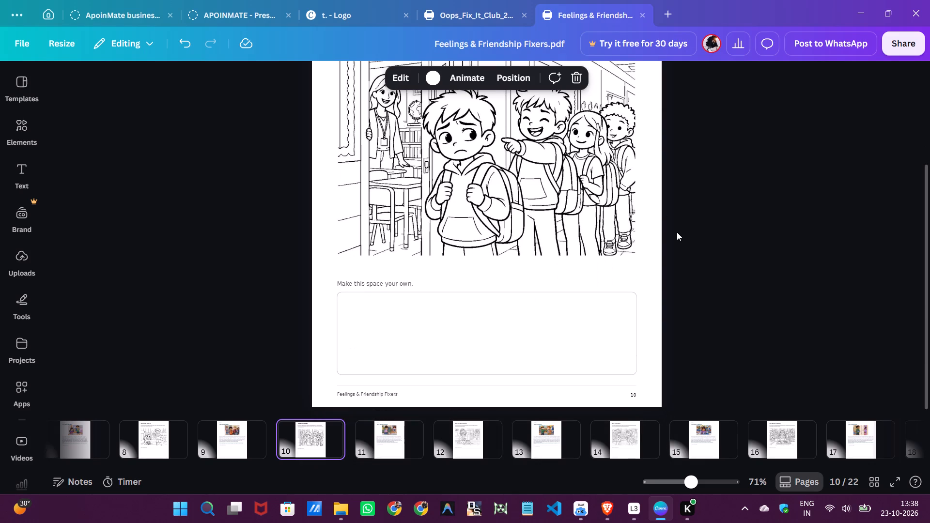
On page 11, The Cracked Rocket, shorten the writing box by raising its bottom edge away from the footer.
left_click(395, 447)
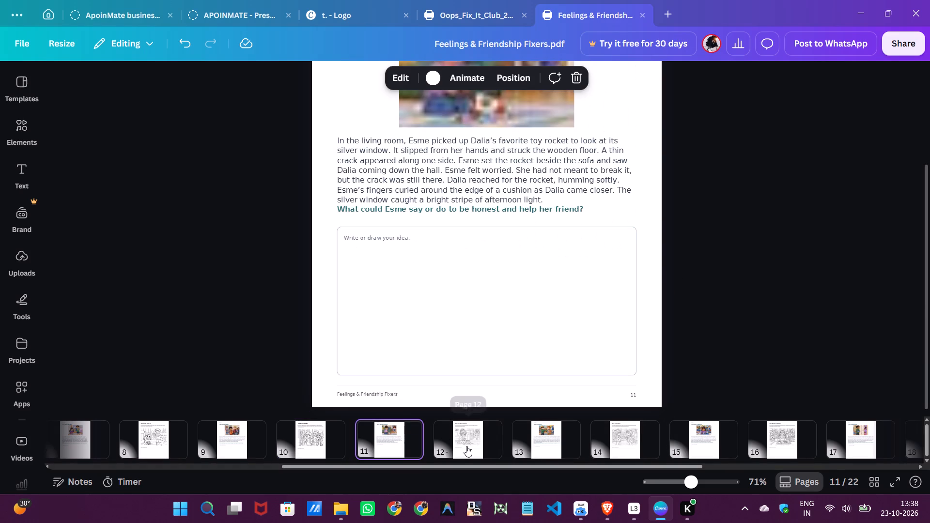
scroll(421, 407, "up", 5)
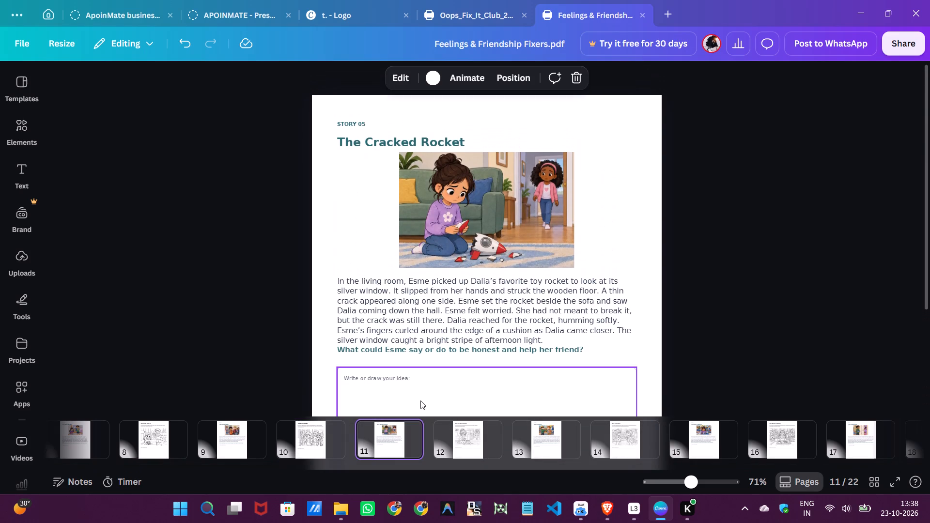
scroll(420, 396, "down", 3)
left_click(452, 261)
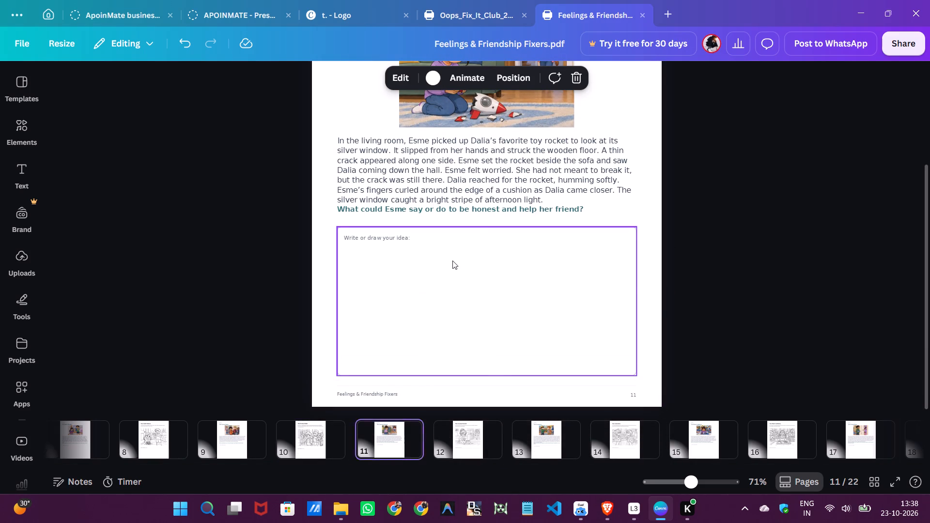
left_click_drag(488, 376, 490, 370)
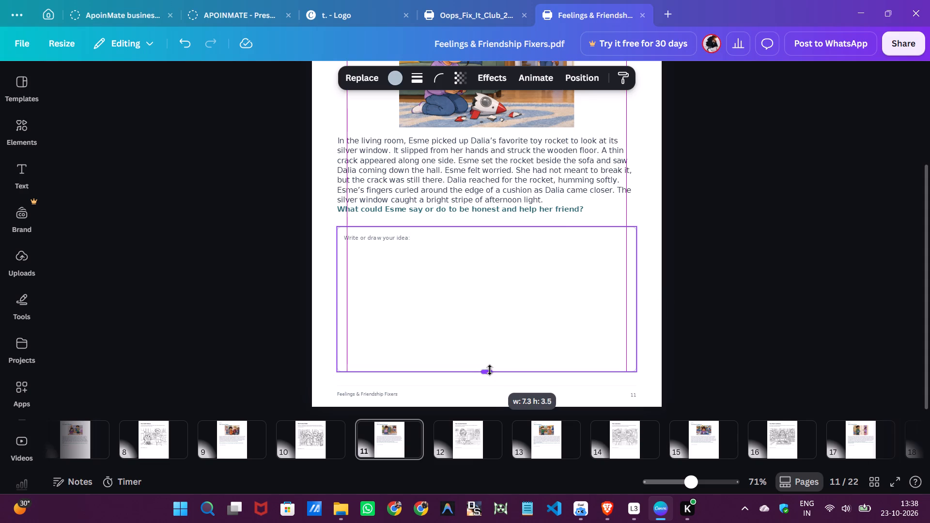
left_click_drag(490, 370, 490, 365)
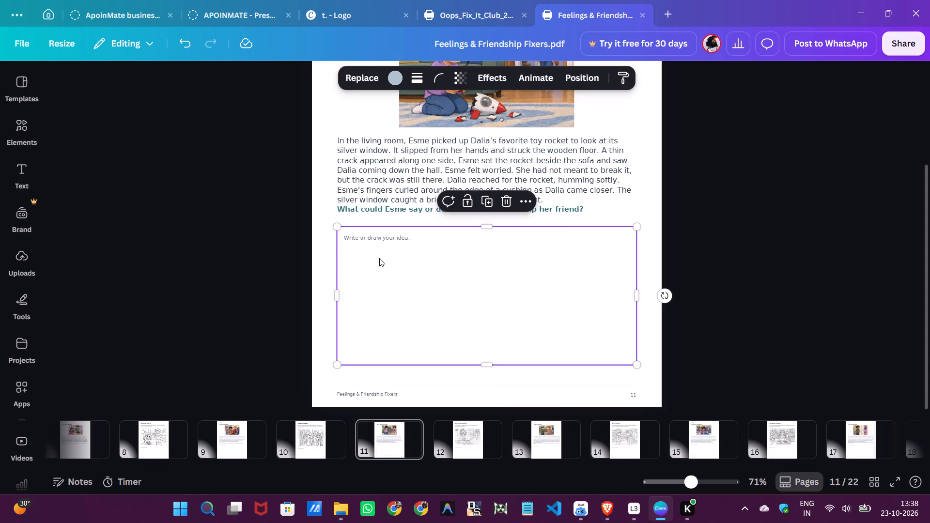
Move the writing box and its "Write or draw your idea:" label together down towards the footer on page 11.
left_click(321, 231)
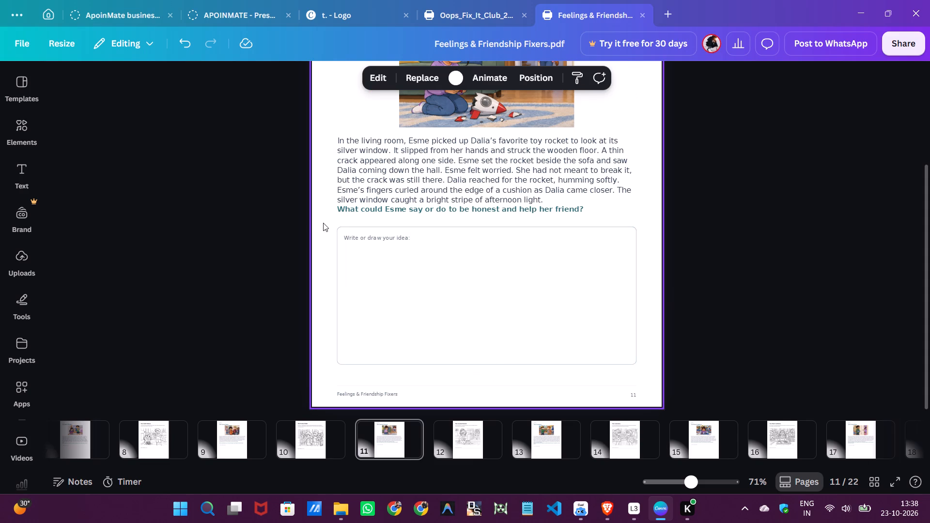
left_click_drag(323, 223, 363, 238)
key("Down")
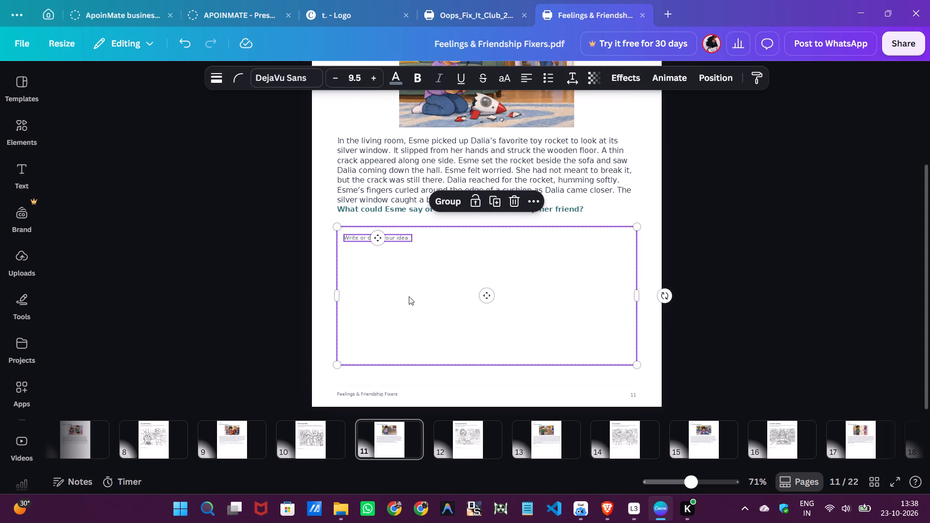
key("Down")
key("Down")
key("Down")
key("Down")
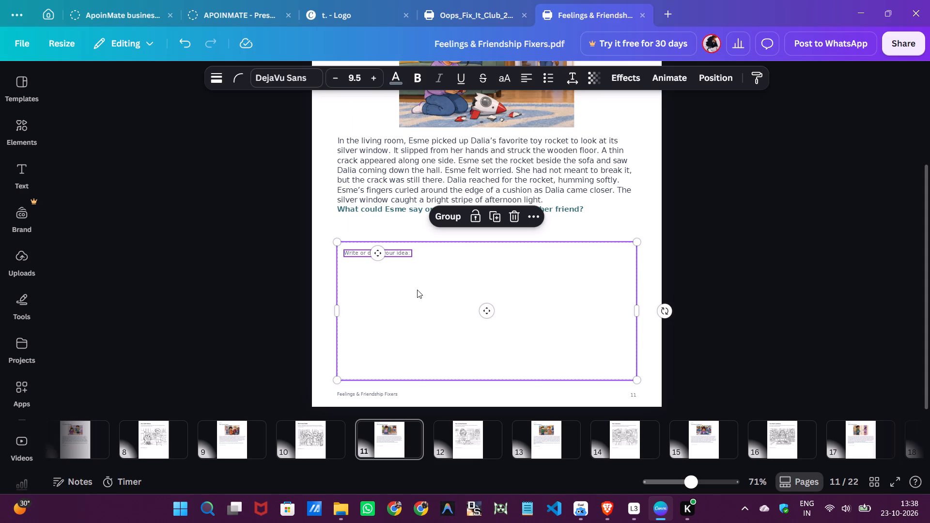
Insert a blank line between the story paragraph and the green Esme question on page 11.
left_click(542, 196)
left_click(549, 199)
left_click(549, 199)
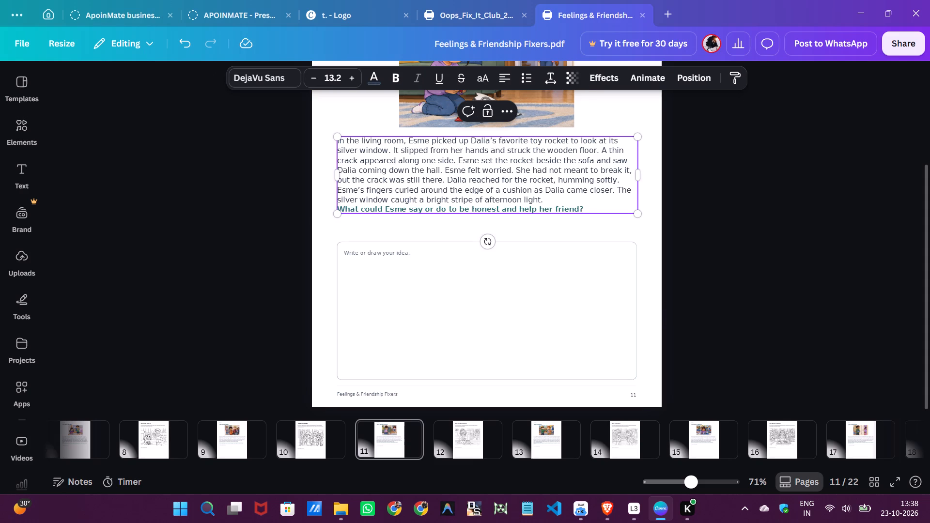
key("Return")
left_click(248, 285)
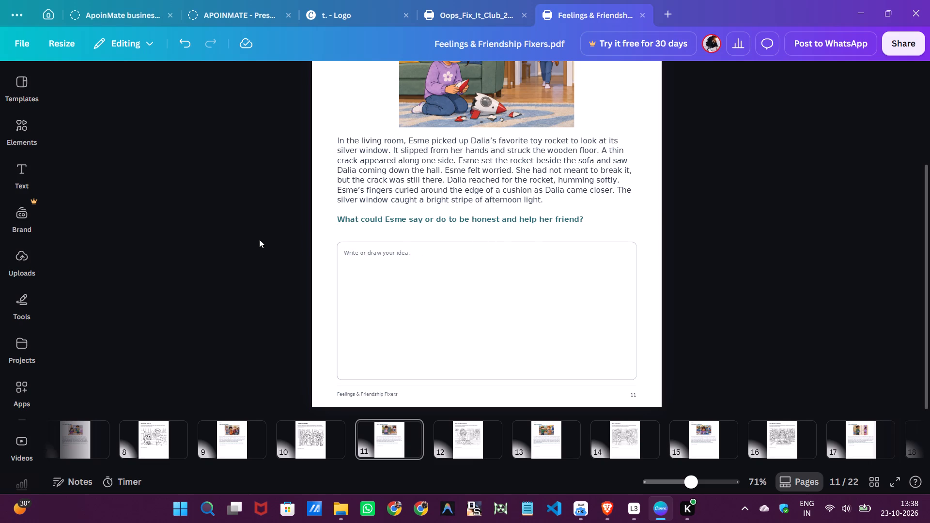
Nudge the writing box and its label on page 11 up together, leaving equal 0.363 gaps above and below.
left_click_drag(348, 235, 370, 260)
key("Up")
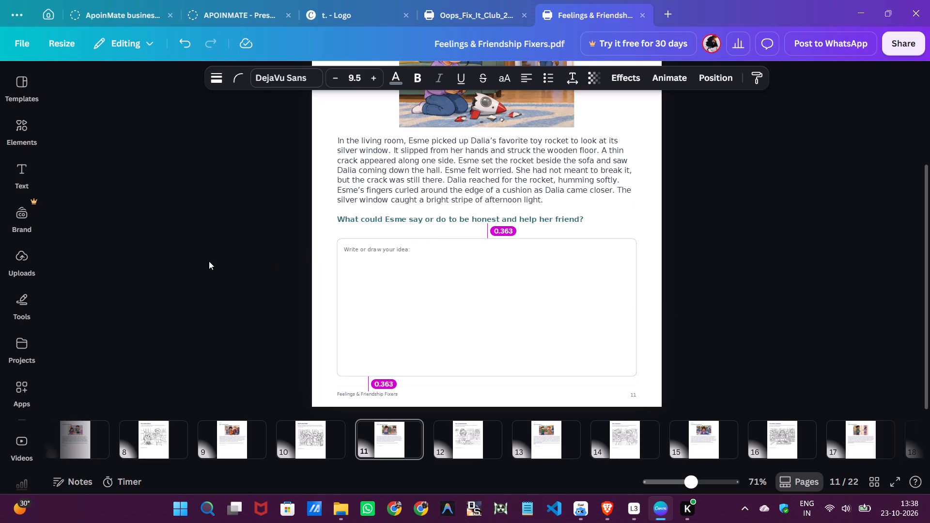
left_click(208, 260)
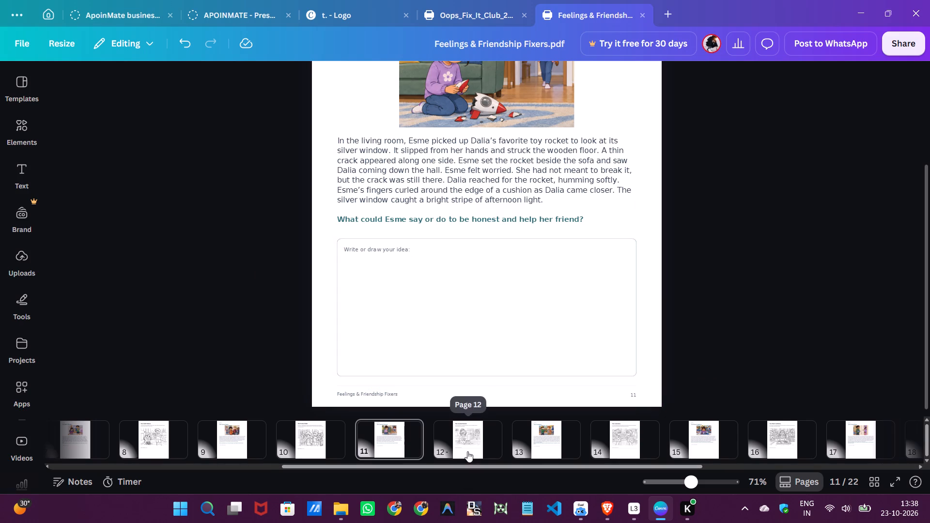
On page 12, The Cracked Rocket coloring page, nudge the line-art picture up closer to the instruction text.
left_click(467, 451)
scroll(402, 370, "up", 3)
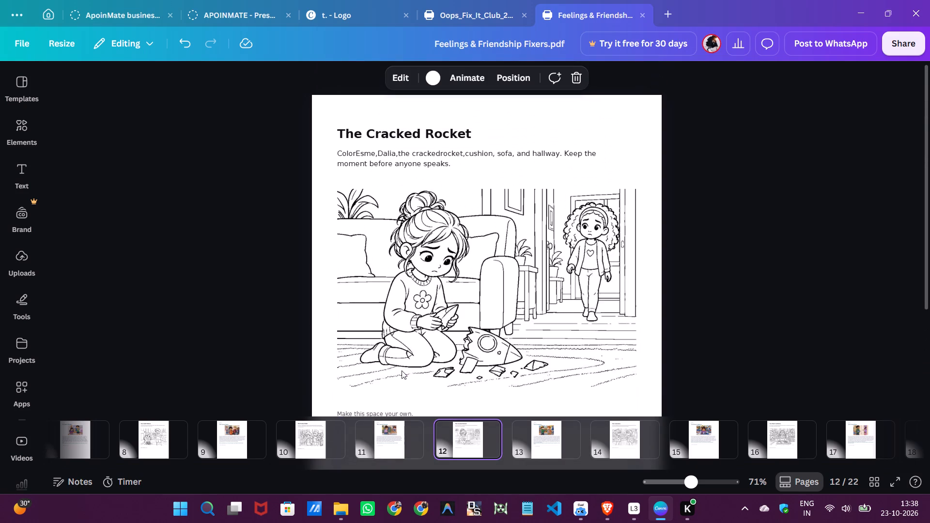
scroll(402, 367, "down", 2)
left_click(472, 197)
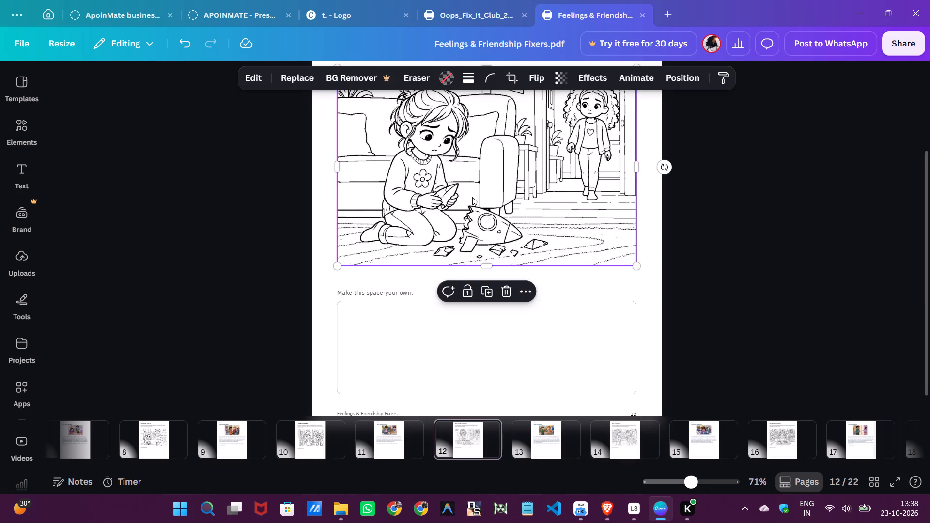
scroll(474, 216, "up", 2)
key("Up")
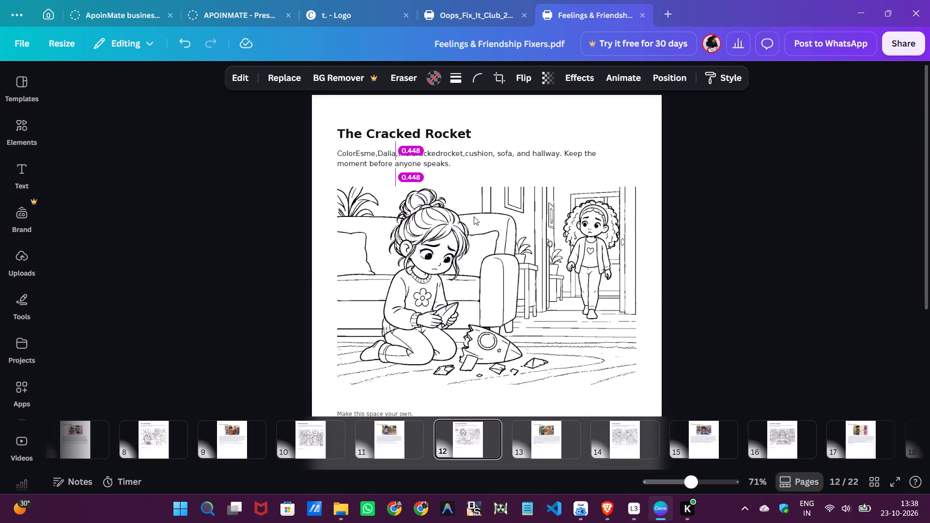
key("Up")
key("Up")
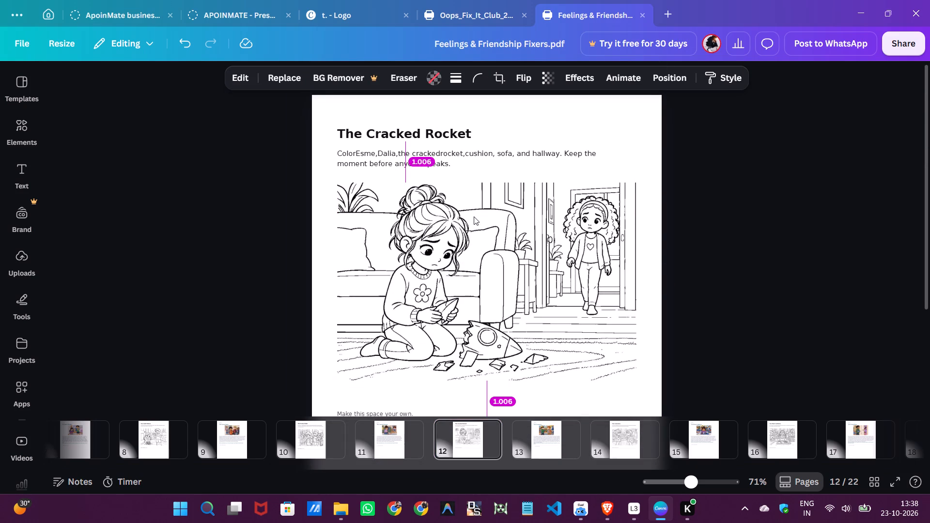
Move the "Make this space your own." label on page 12 up closer to the picture.
scroll(474, 216, "down", 2)
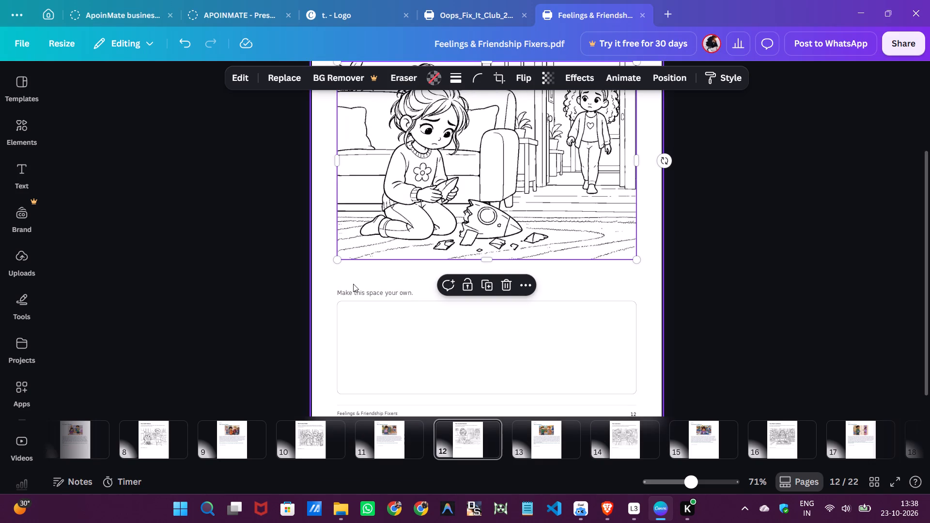
left_click_drag(353, 284, 372, 307)
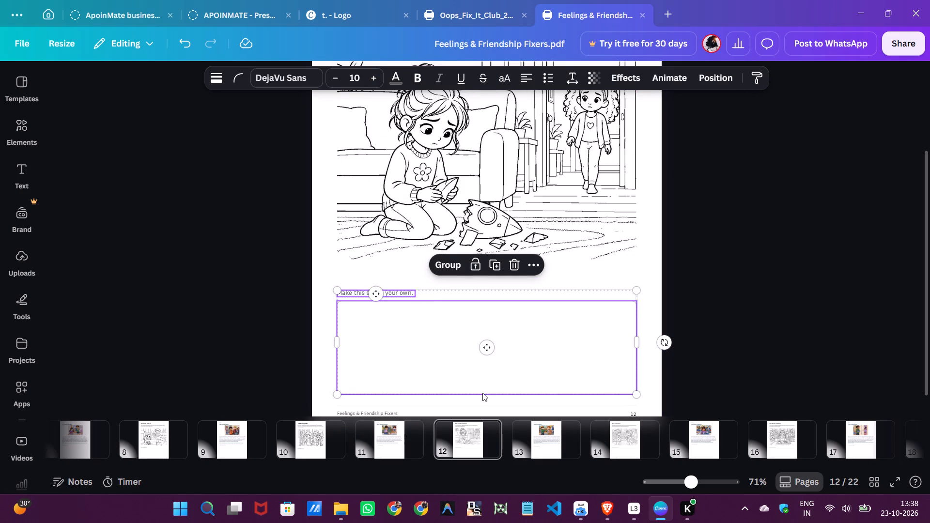
left_click(281, 328)
left_click(367, 294)
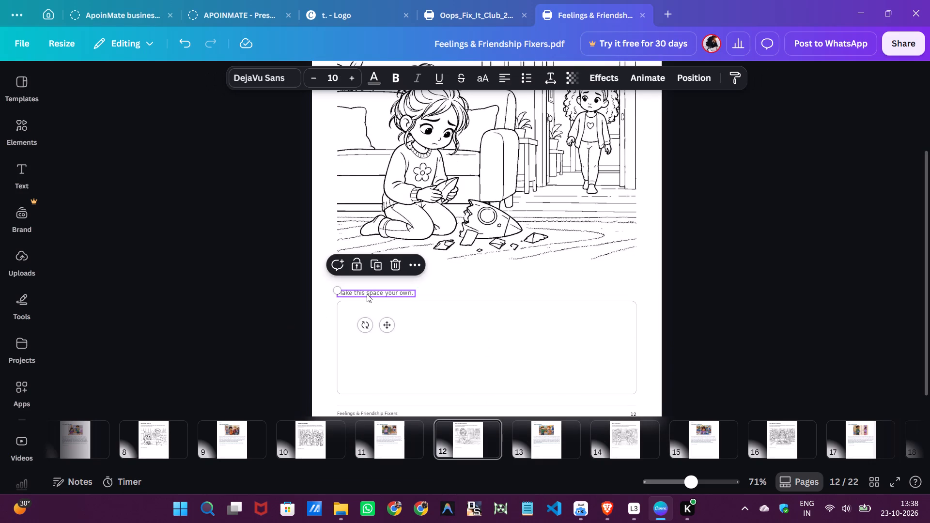
key("Up")
key("Up")
key("Up")
key("Up")
key("Up")
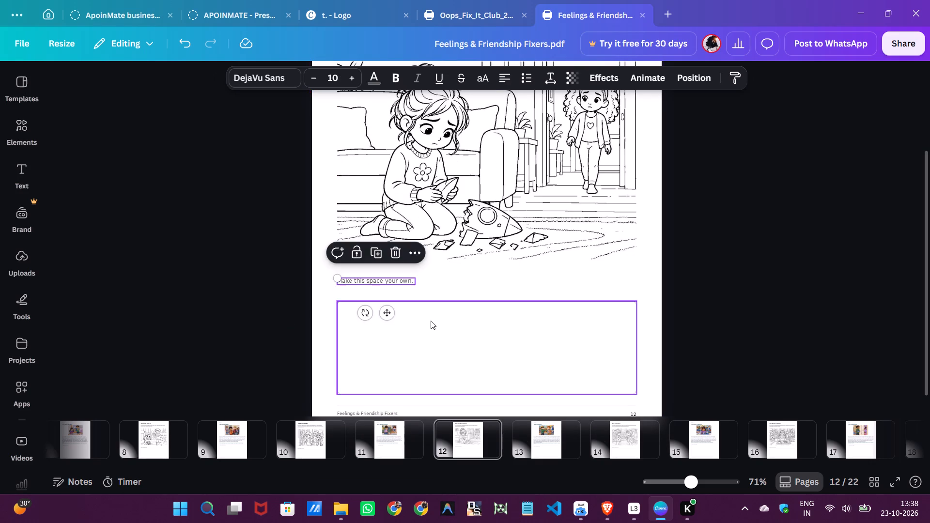
Enlarge the empty drawing box on page 12 by extending its top edge up to just below the label.
left_click(431, 321)
left_click_drag(486, 301, 488, 287)
left_click(217, 324)
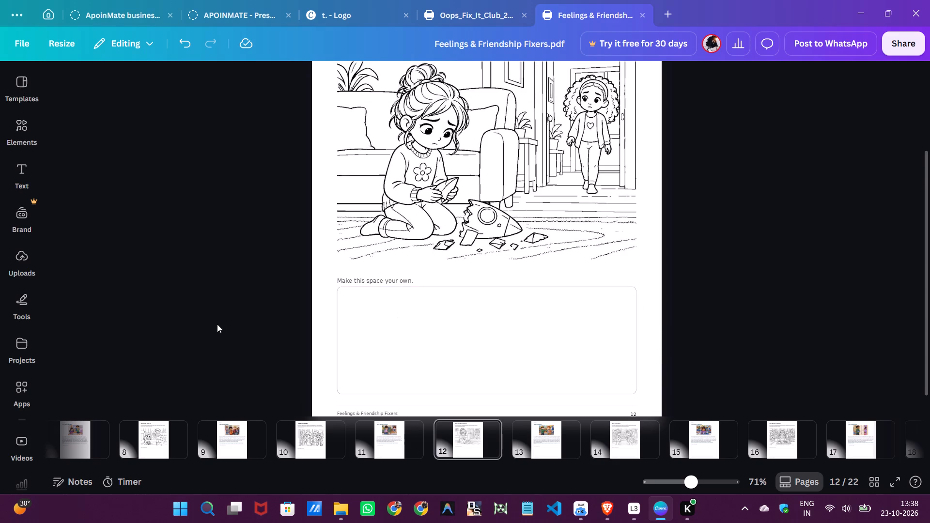
scroll(217, 324, "down", 1)
scroll(218, 321, "up", 3)
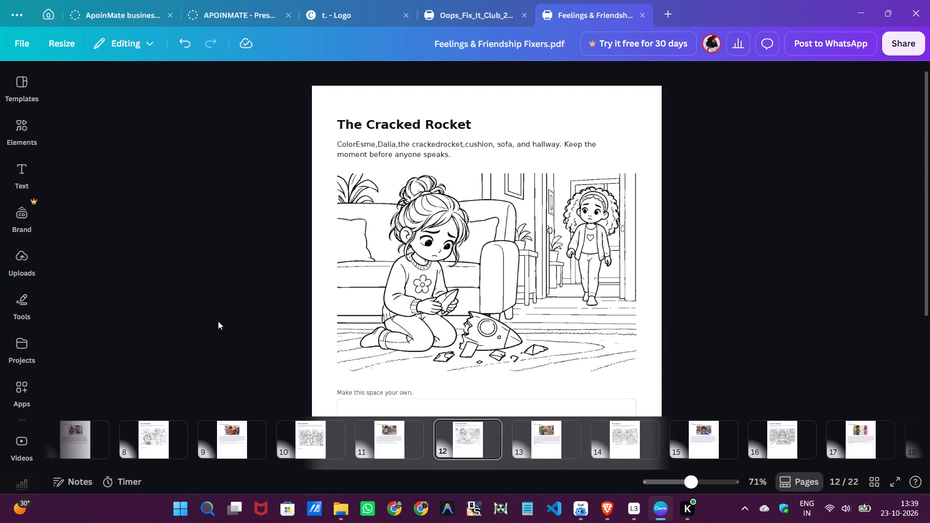
On page 13, the Two Costumes story, shorten the writing box from its bottom edge to a height of about 3.
scroll(218, 321, "up", 1)
scroll(218, 321, "down", 3)
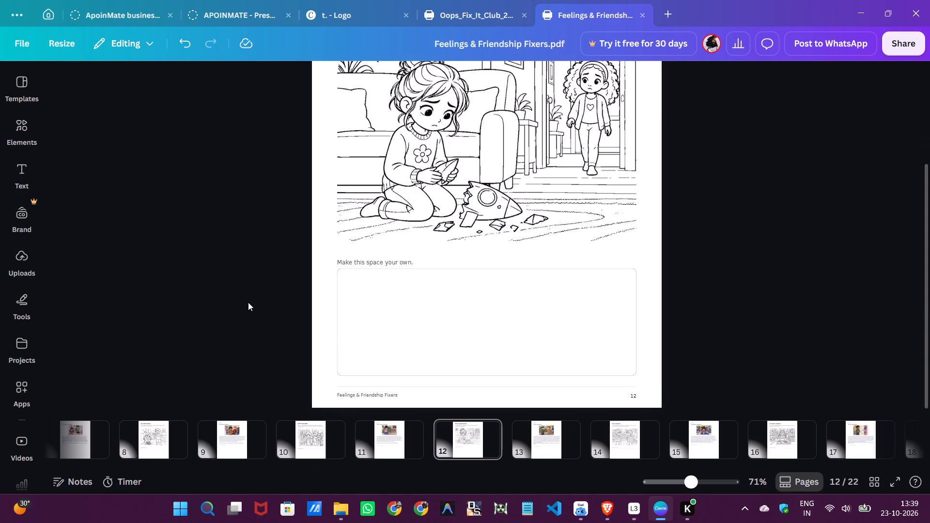
left_click(545, 446)
scroll(414, 366, "up", 2)
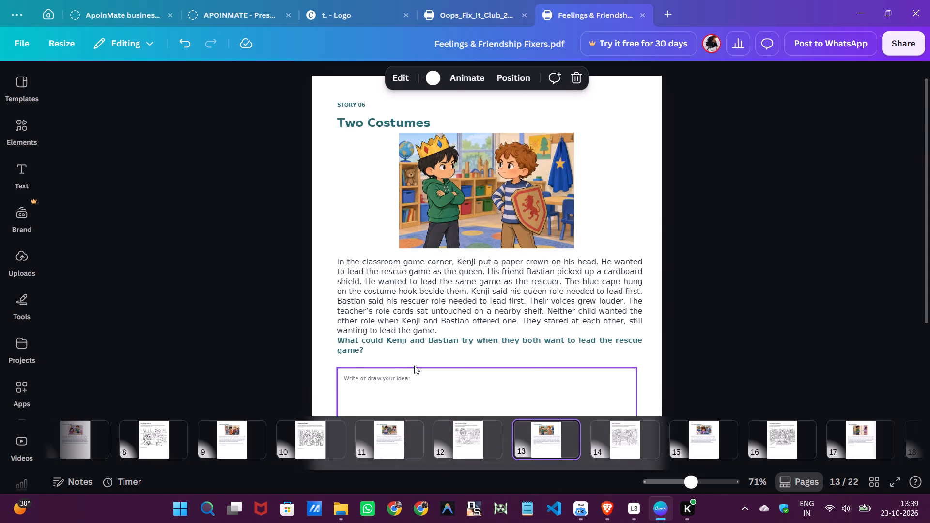
scroll(427, 353, "down", 2)
left_click(454, 362)
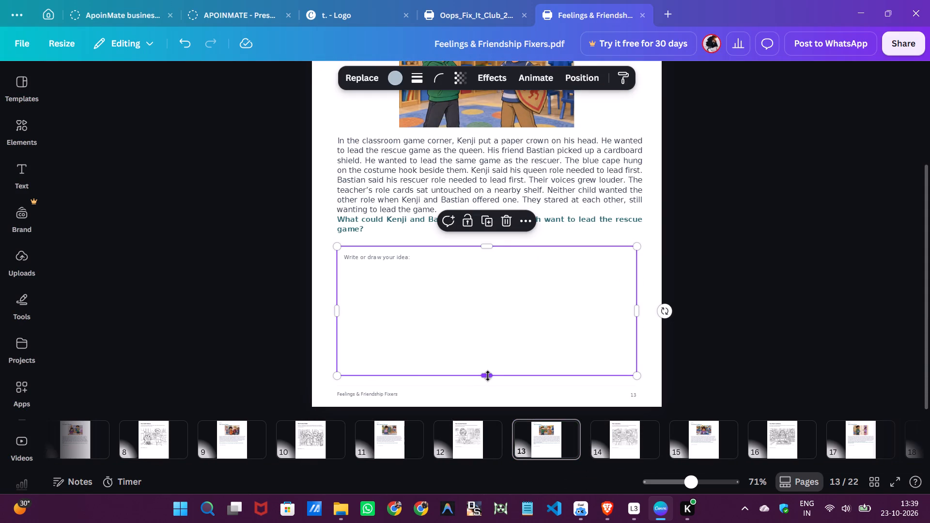
left_click_drag(488, 376, 489, 368)
left_click(489, 368)
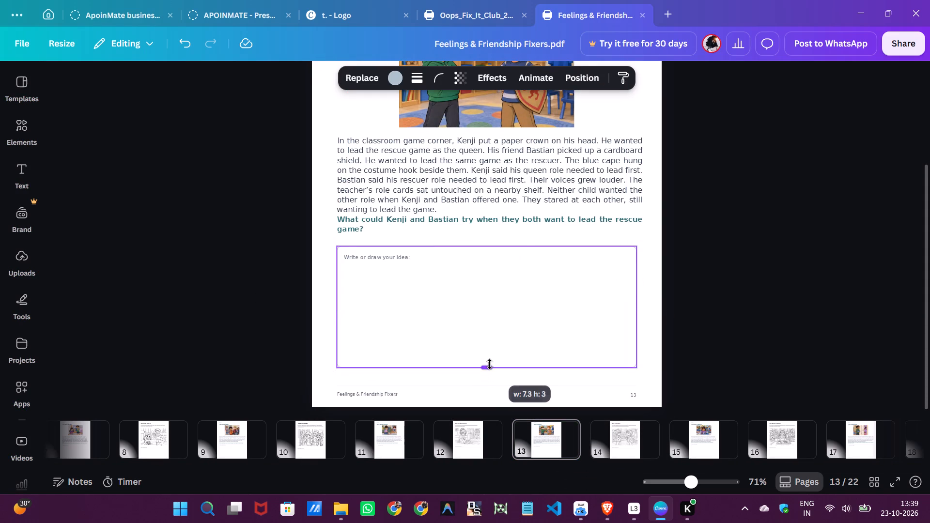
Nudge the writing box and its "Write or draw your idea:" label on page 13 down together, away from the story text.
left_click(327, 250)
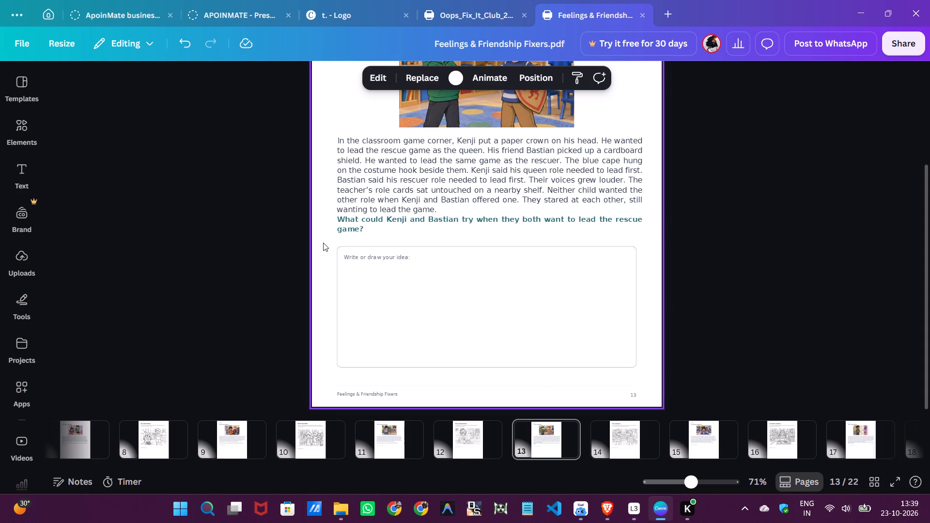
left_click_drag(323, 243, 361, 264)
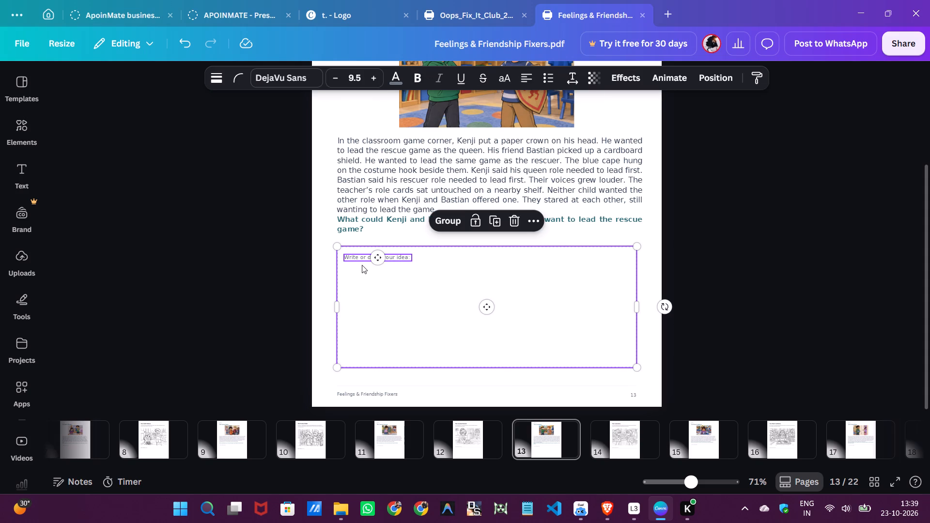
key("Down")
key("Down")
key("Down")
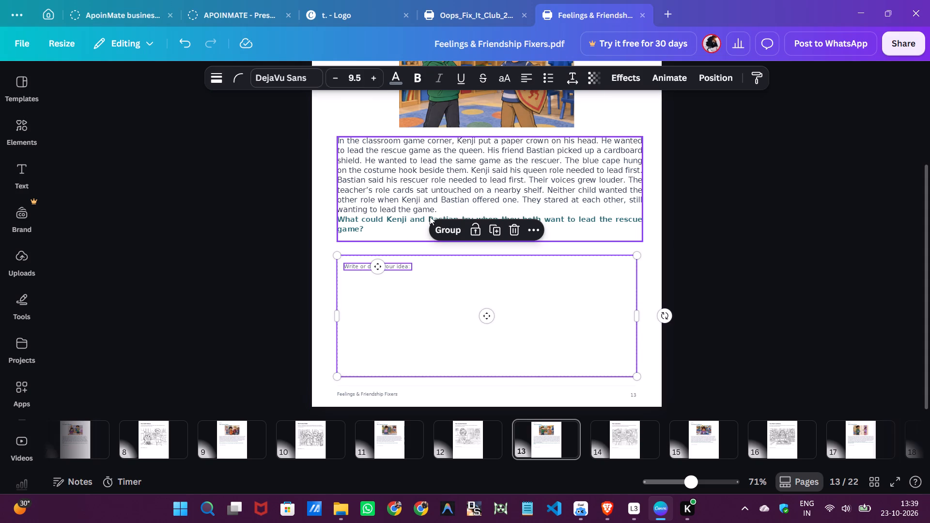
Insert a blank line between the page 13 story paragraph and its bold question about Kenji and Bastian.
left_click(435, 207)
left_click(437, 208)
left_click(438, 209)
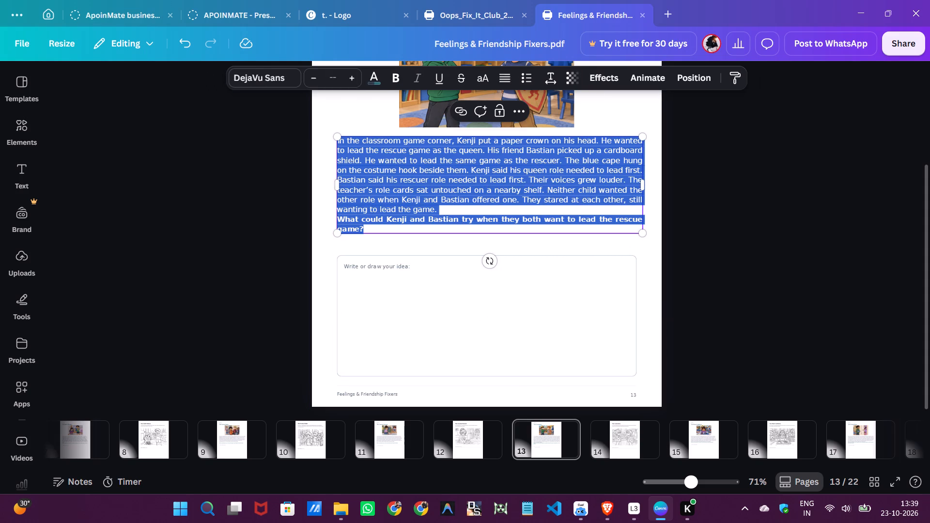
left_click(439, 210)
key("Return")
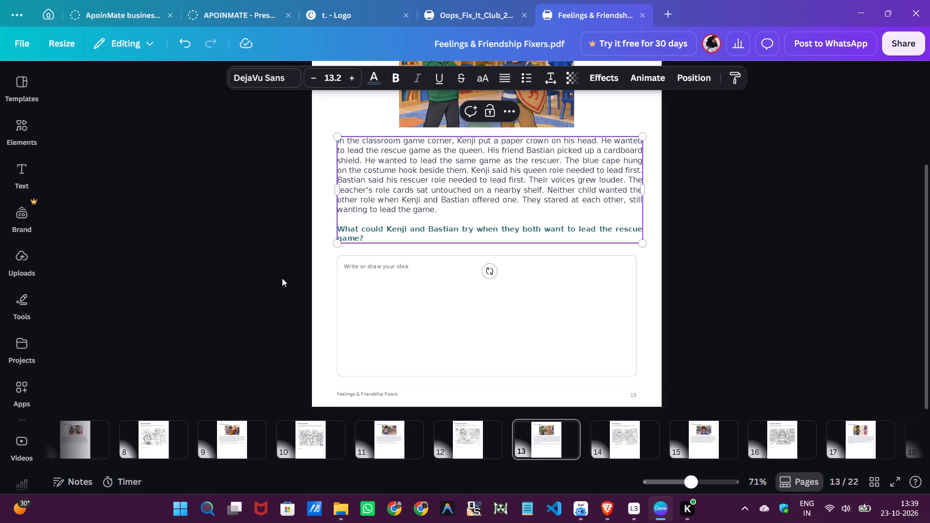
On page 14, the Two Costumes coloring page, nudge the line-art picture up closer to the instruction text.
scroll(434, 433, "down", 3)
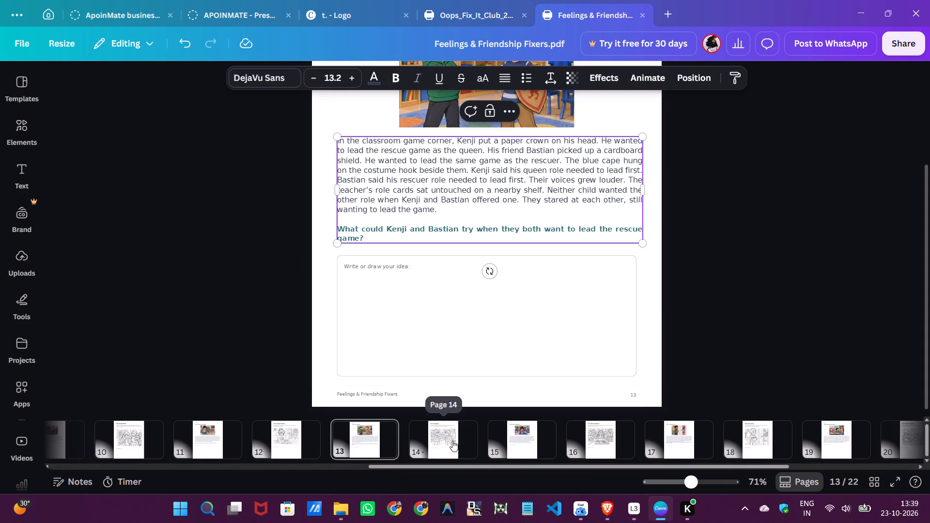
left_click(443, 442)
scroll(409, 344, "up", 2)
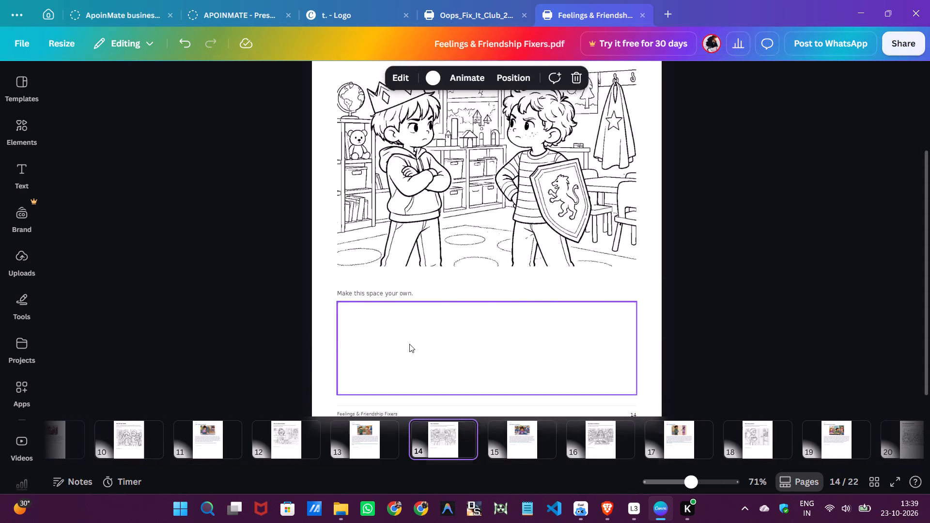
left_click(431, 304)
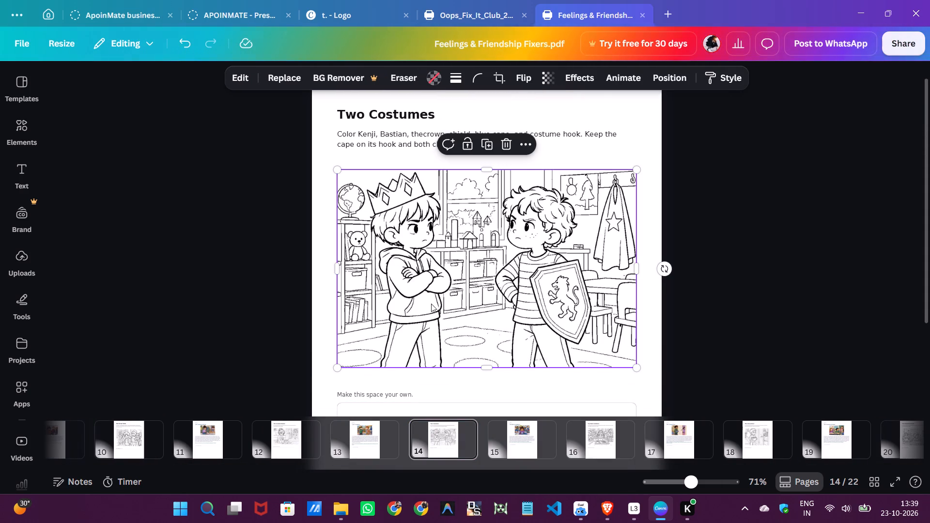
key("Up")
key("Up")
key("Up")
key("Up")
key("Up")
Nudge the "Make this space your own." label on page 14 up, leaving equal 0.486 gaps to the picture and drawing box.
scroll(431, 304, "down", 1)
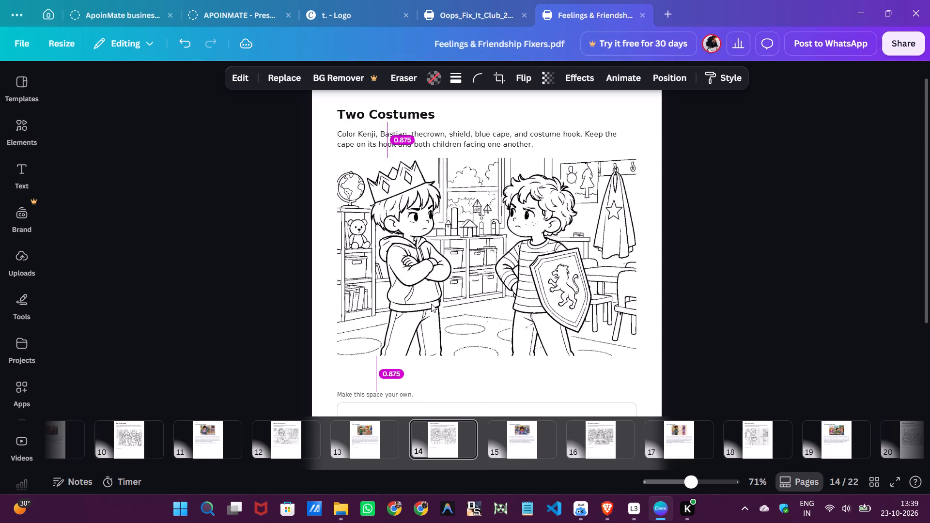
scroll(431, 304, "down", 1)
left_click(376, 269)
left_click(377, 275)
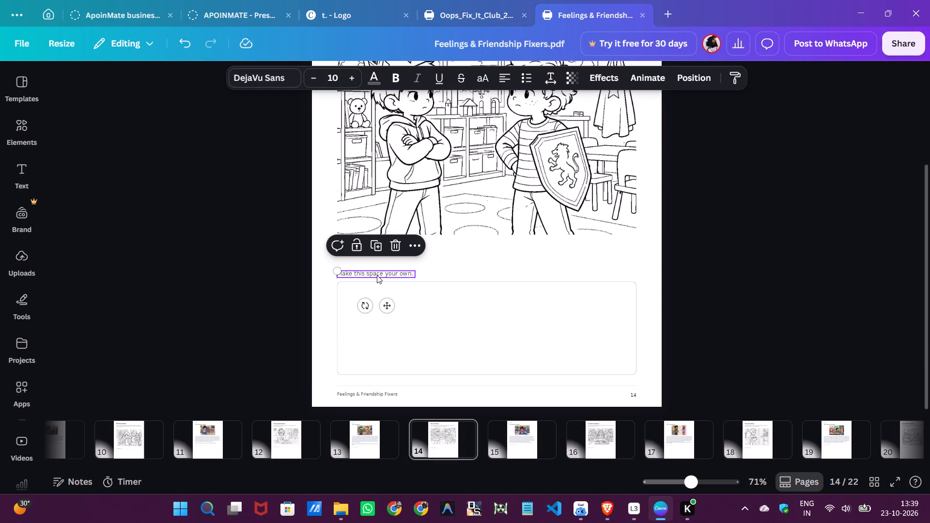
key("Up")
key("Up")
key("Up")
key("Up")
key("Up")
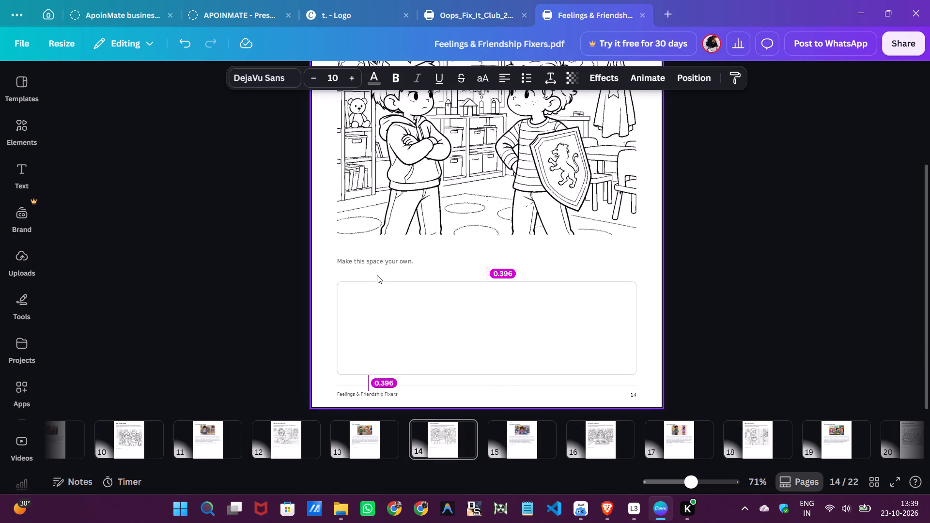
key("Up")
key("Down")
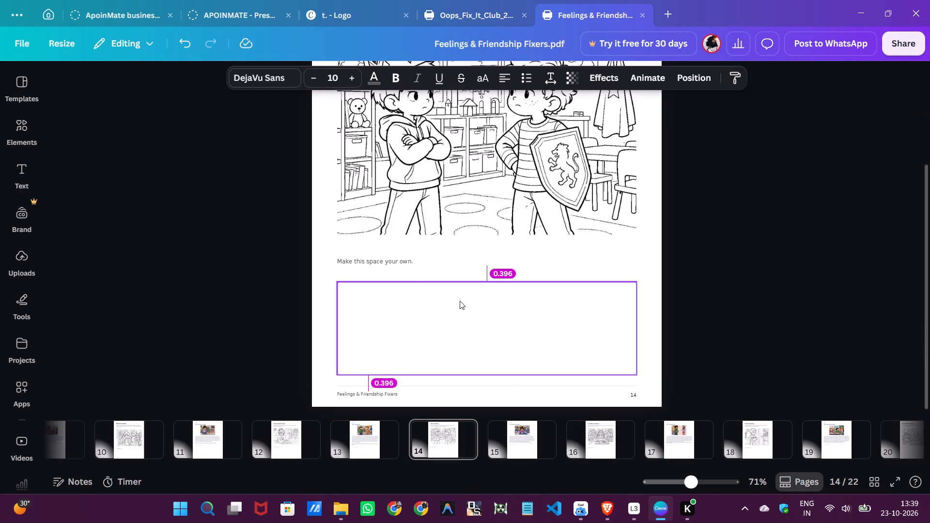
key("Down")
key("Up")
key("Up")
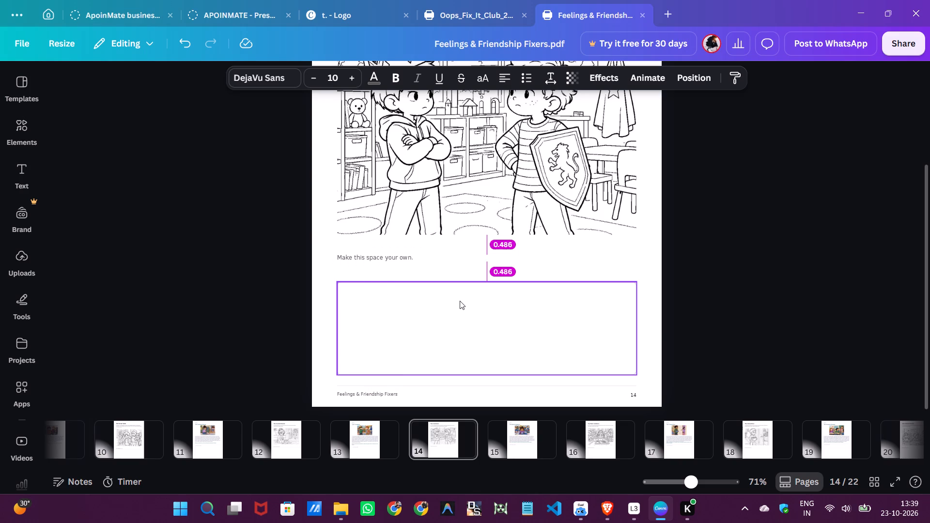
Enlarge the empty drawing box on page 14 by extending its top edge up to just below the label.
left_click(470, 303)
left_click_drag(483, 283, 487, 269)
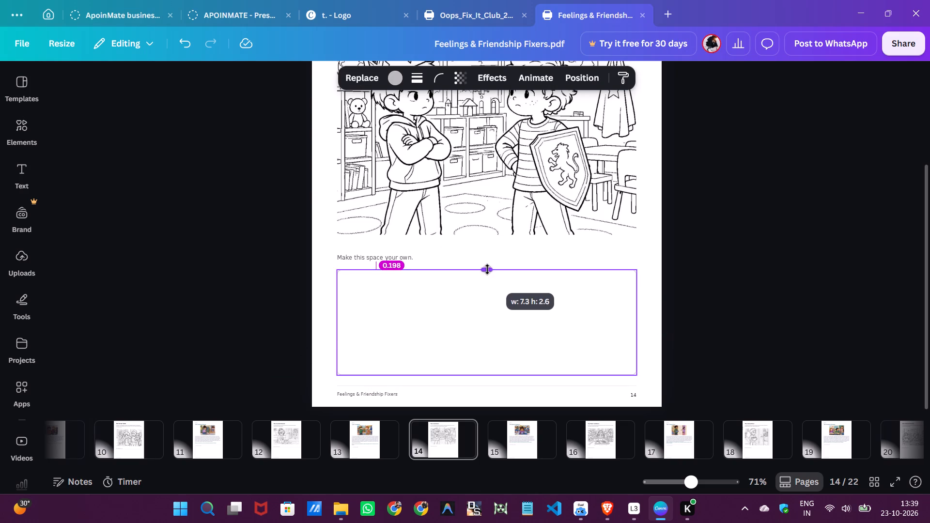
left_click_drag(487, 269, 487, 267)
left_click(253, 322)
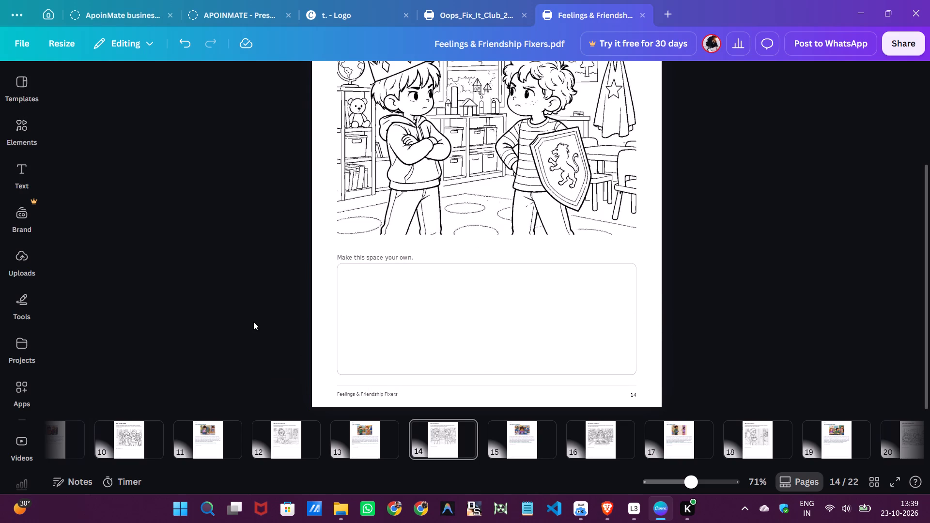
On page 15, the story about Layla in the cafeteria, shorten the writing box by raising its bottom edge.
left_click(513, 437)
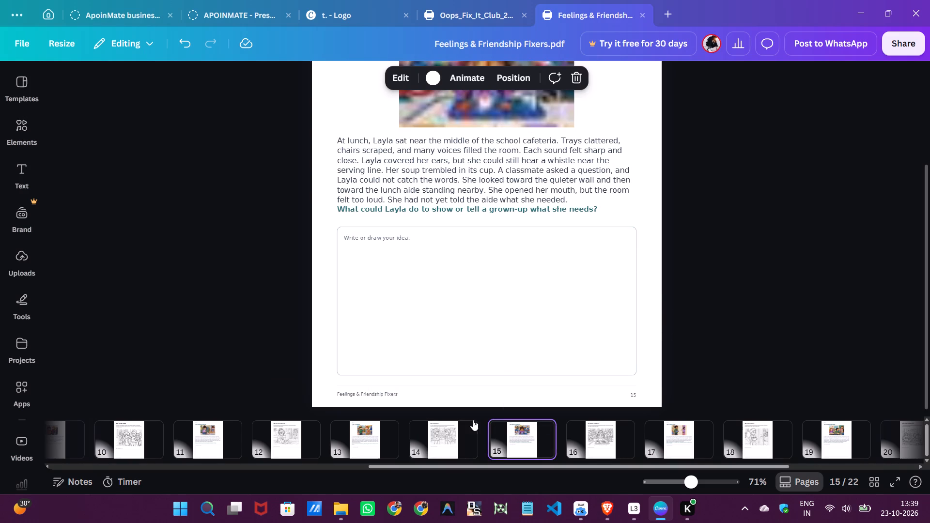
left_click(451, 331)
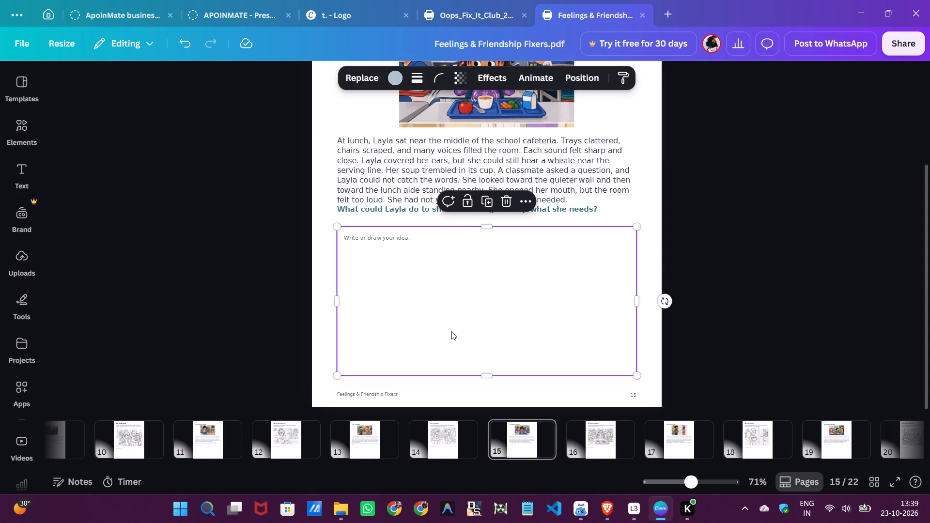
left_click_drag(485, 375, 484, 363)
Nudge the writing box and its "Write or draw your idea:" label on page 15 down together toward the footer.
left_click_drag(325, 228, 368, 247)
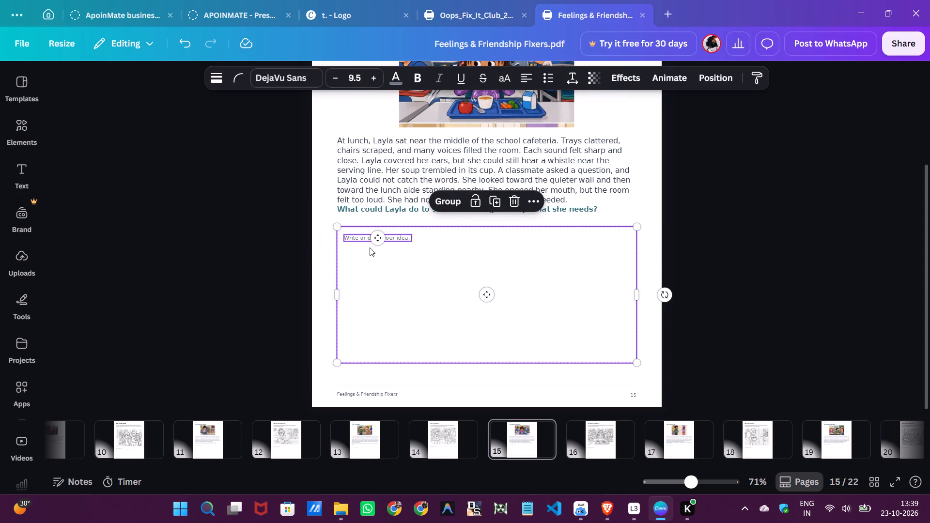
key("Down")
key("Down")
key("Down")
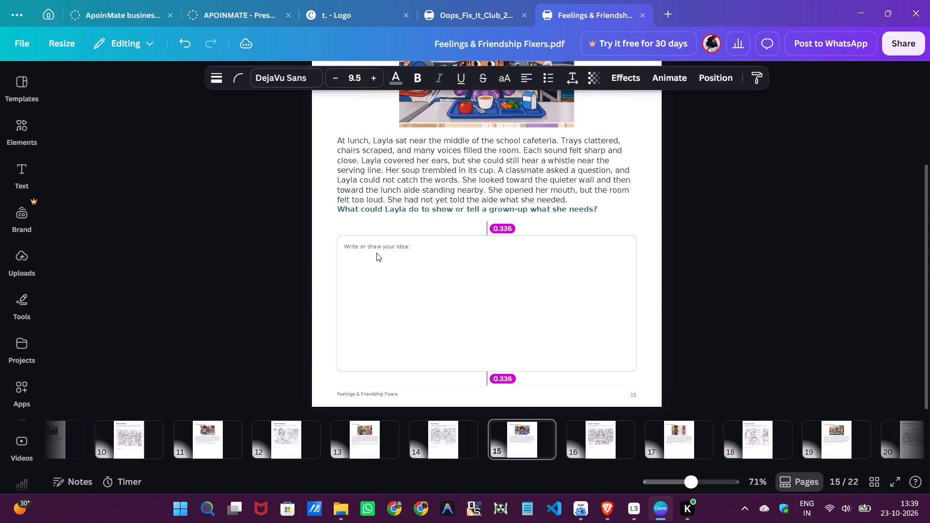
key("Down")
Insert a blank line between the page 15 story paragraph and its bold question about Layla.
left_click(577, 200)
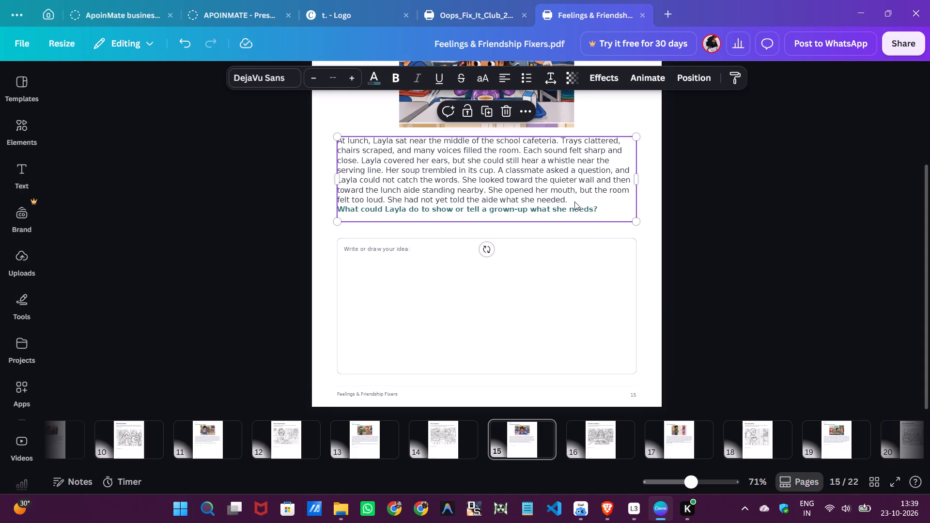
left_click(574, 201)
left_click(570, 201)
key("Return")
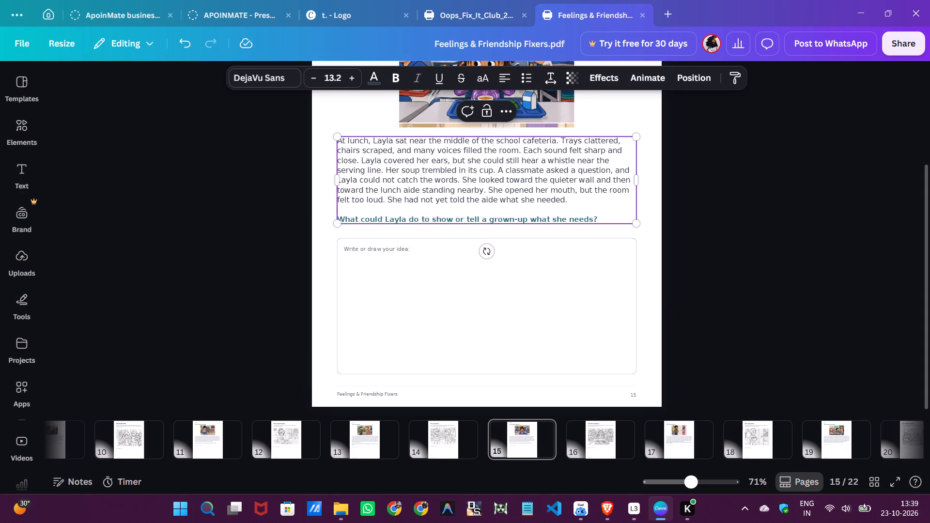
On page 16, the Too Much Cafeteria coloring page, nudge the line-art picture up slightly toward the instruction text.
scroll(421, 429, "down", 3)
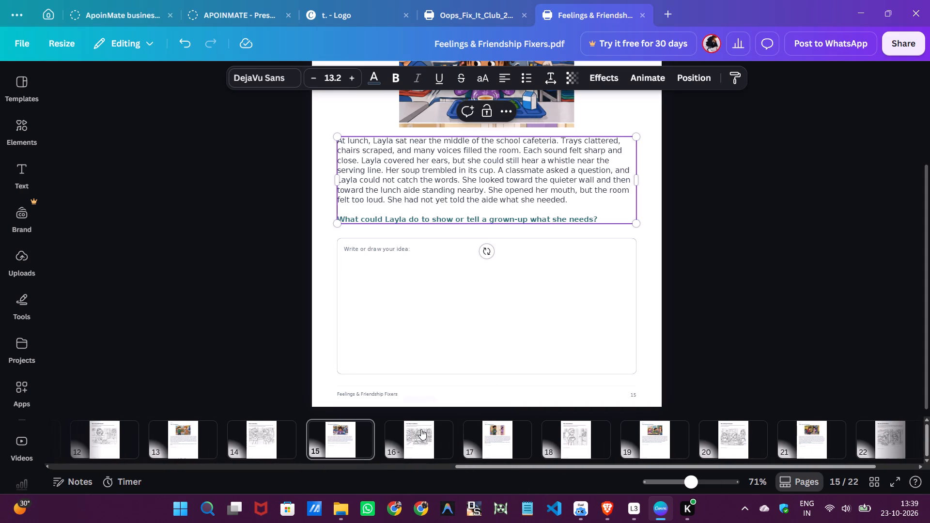
left_click(396, 436)
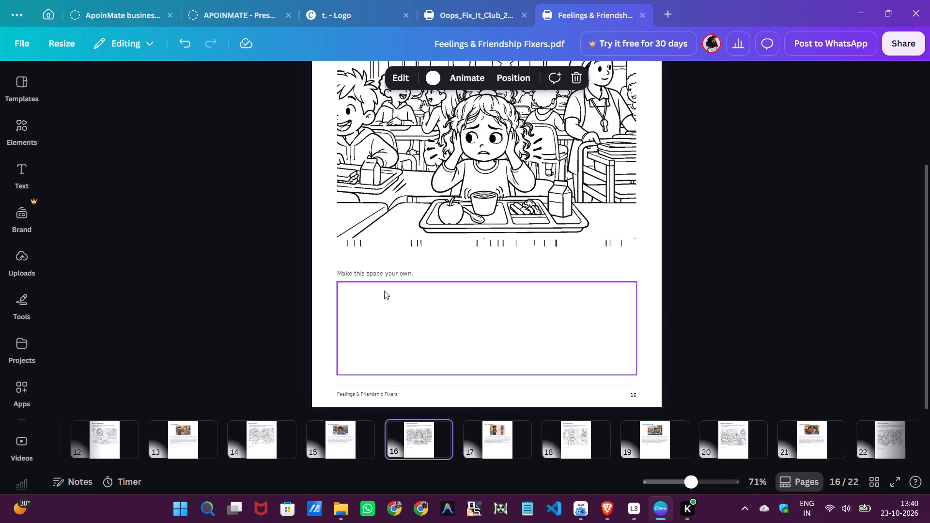
scroll(438, 291, "up", 4)
left_click(441, 291)
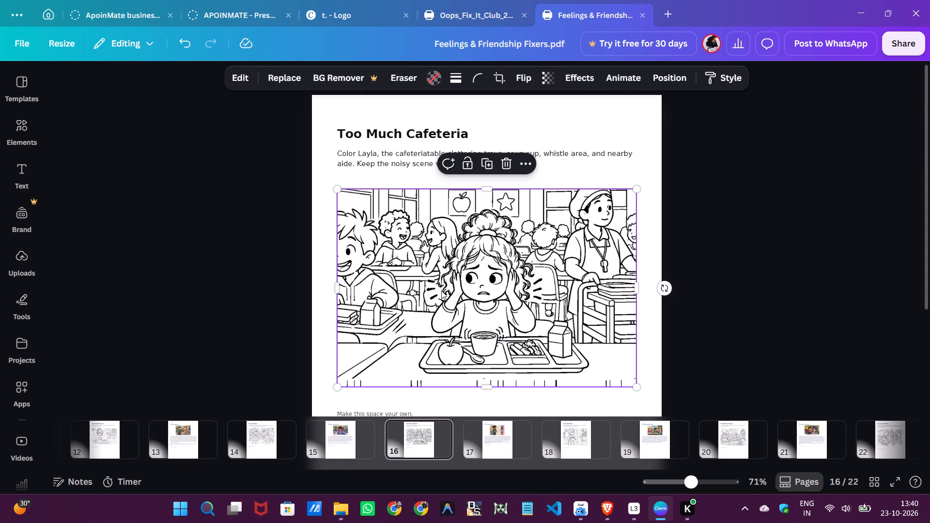
key("Up")
key("Up")
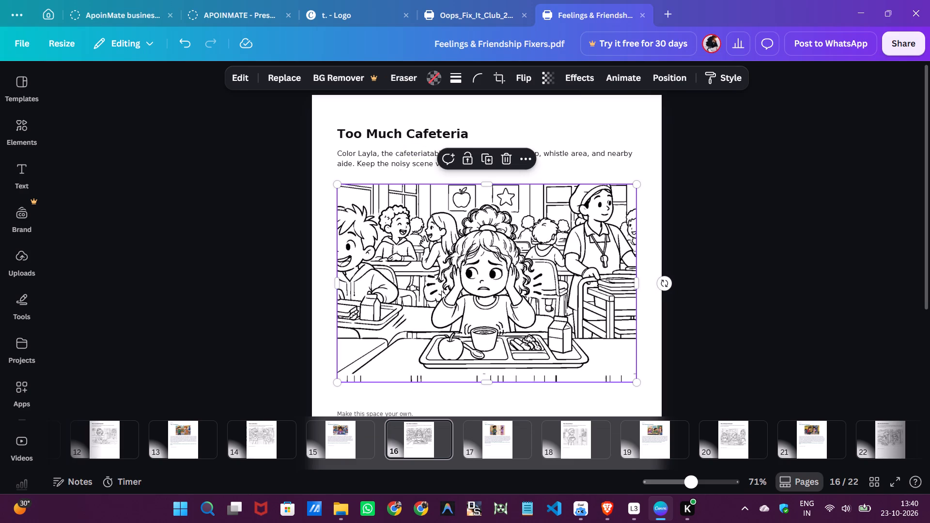
Nudge the "Make this space your own." label on page 16 up, leaving a 0.26 gap above the drawing box.
scroll(490, 290, "down", 2)
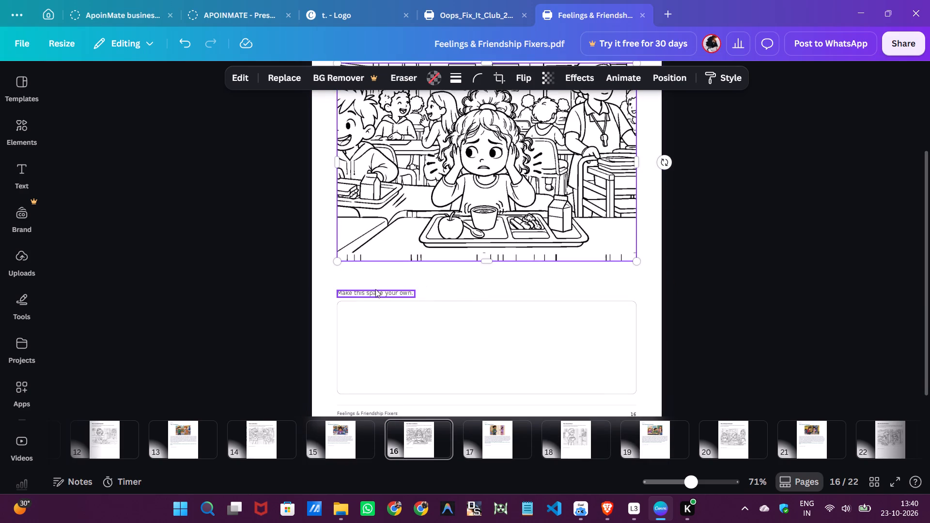
left_click(375, 292)
key("Up")
key("Up")
key("Up")
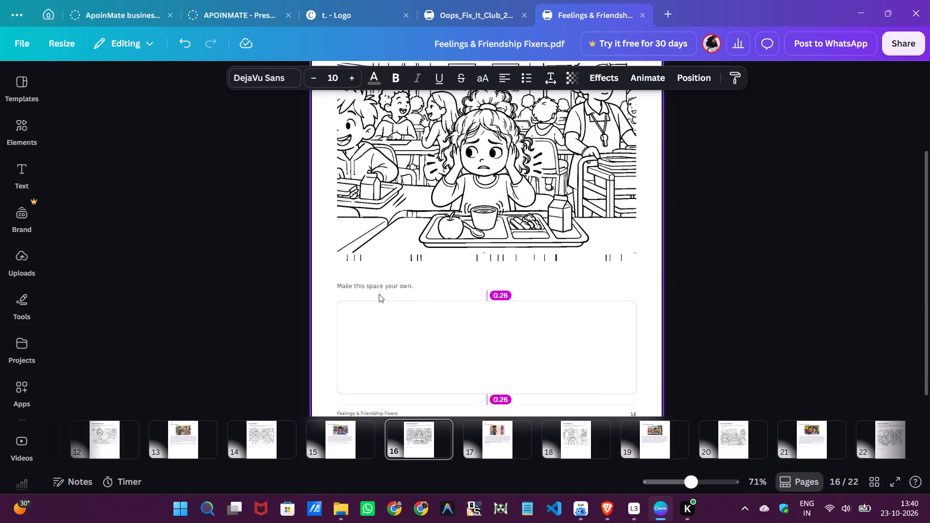
key("Down")
key("Up")
Enlarge the empty drawing box on page 16 by extending its top edge up to just below the label.
left_click(440, 318)
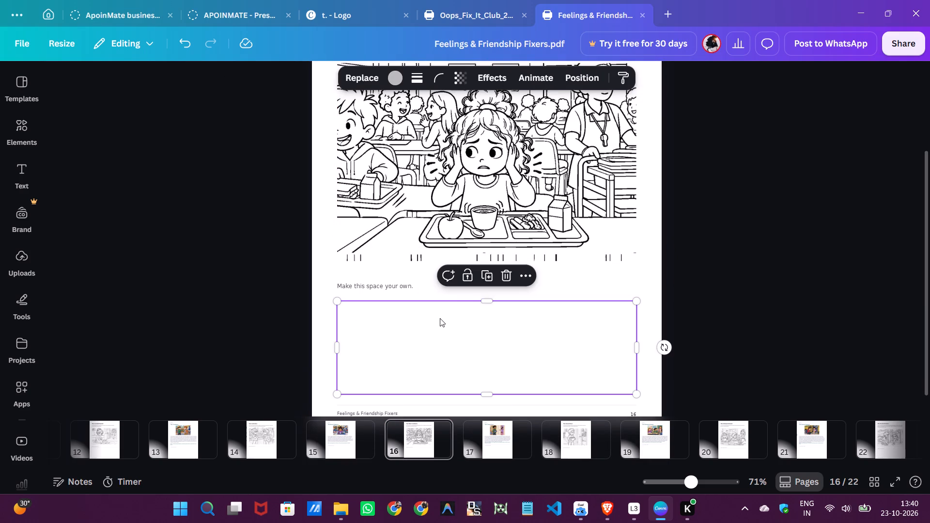
left_click_drag(485, 299, 485, 292)
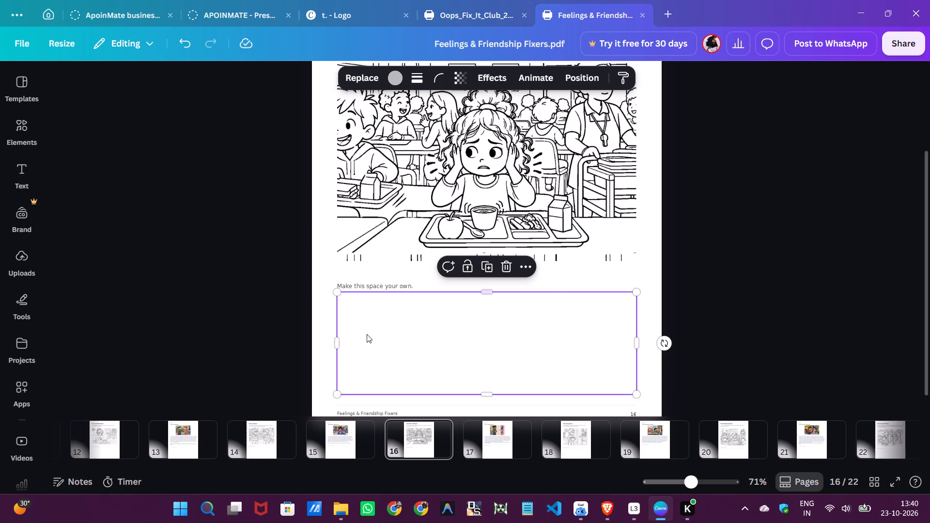
left_click(275, 320)
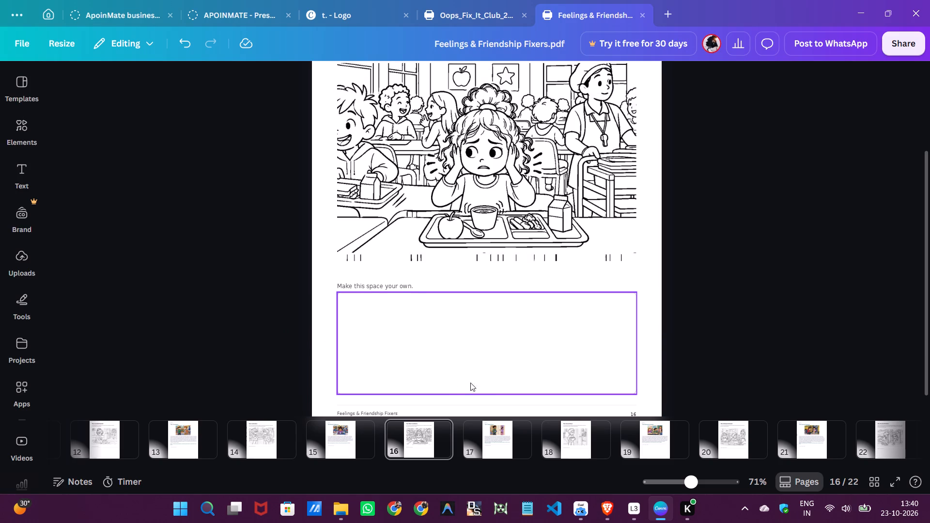
Nudge the "Make this space your own." label on page 16 further up, leaving a 0.135 gap above the drawing box.
left_click(365, 287)
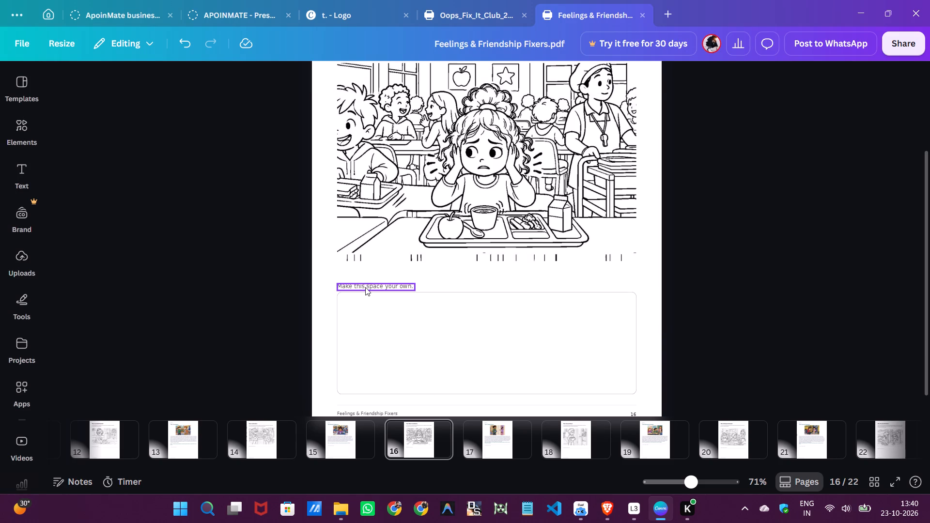
key("Up")
key("Up")
key("Down")
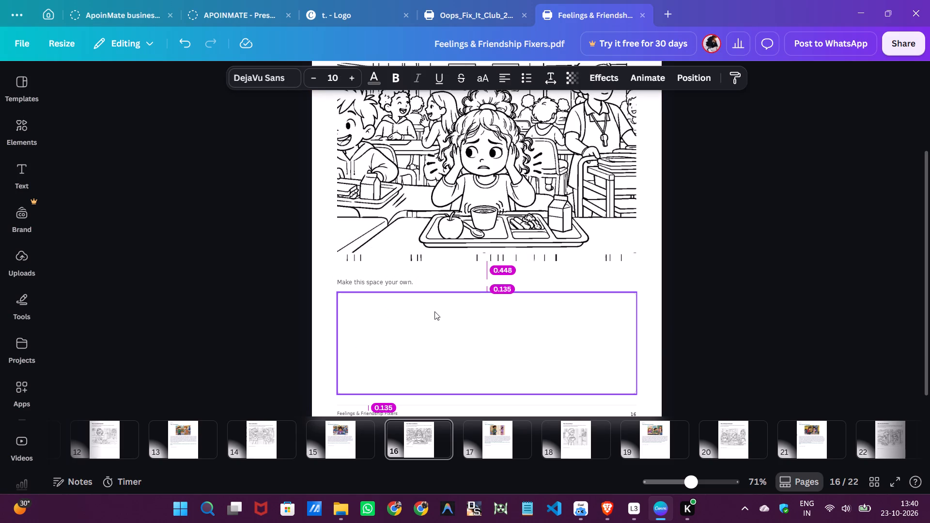
Extend the page 16 drawing box's top edge up toward the label, making the box about 7.3 wide by 2.6 high.
left_click(461, 304)
left_click(488, 292)
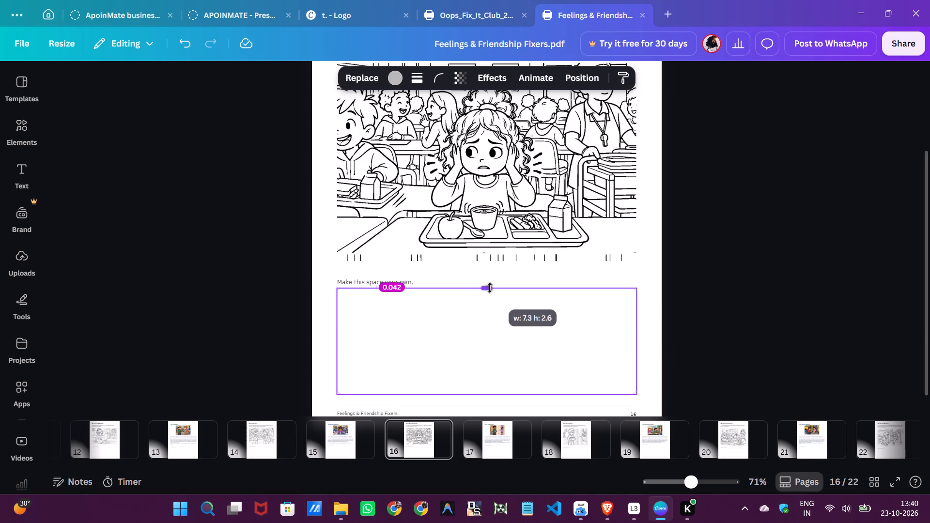
left_click(490, 288)
left_click(248, 337)
On page 17, the Closed Door story, shorten the answer box by raising its bottom edge slightly.
left_click(484, 443)
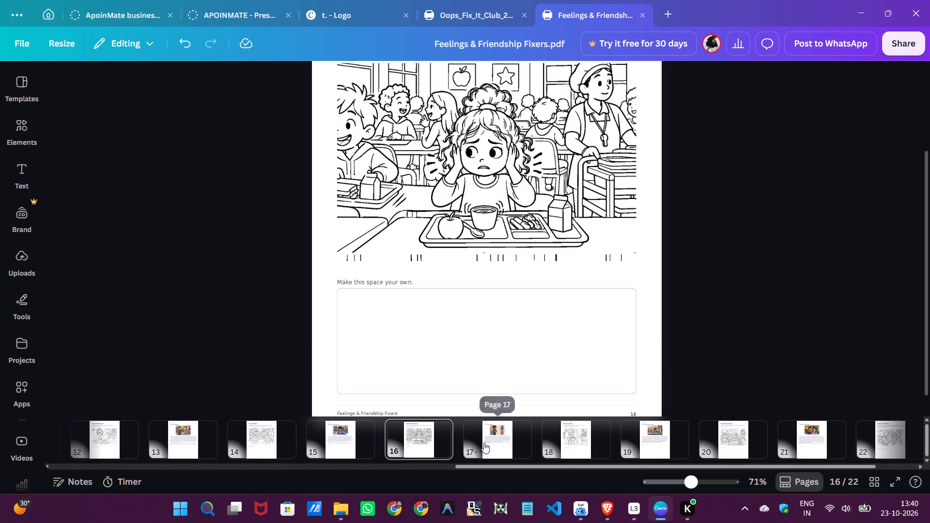
left_click(461, 333)
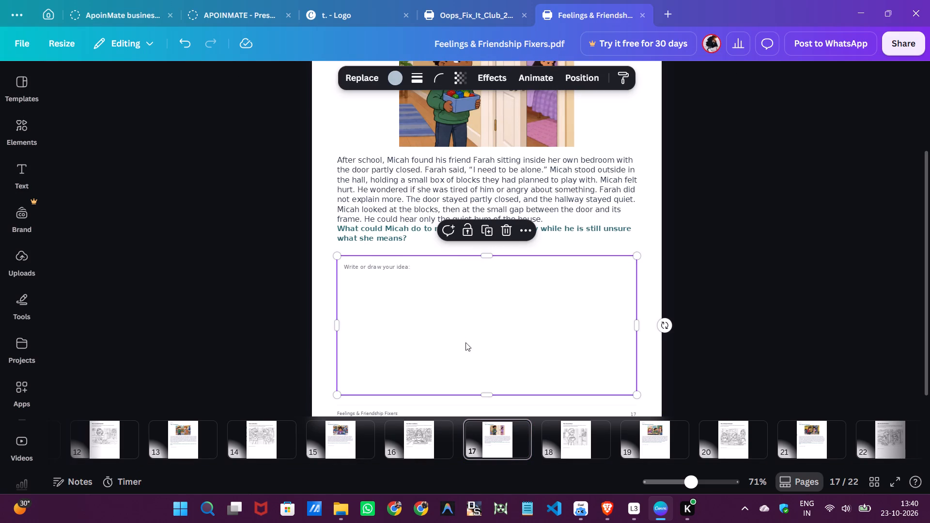
left_click_drag(488, 392, 491, 379)
Move the page 17 answer box together with its "Write or draw your idea:" label down to just above the footer.
left_click_drag(323, 254, 371, 279)
key("Down")
key("Down")
key("Down")
key("Down")
key("Down")
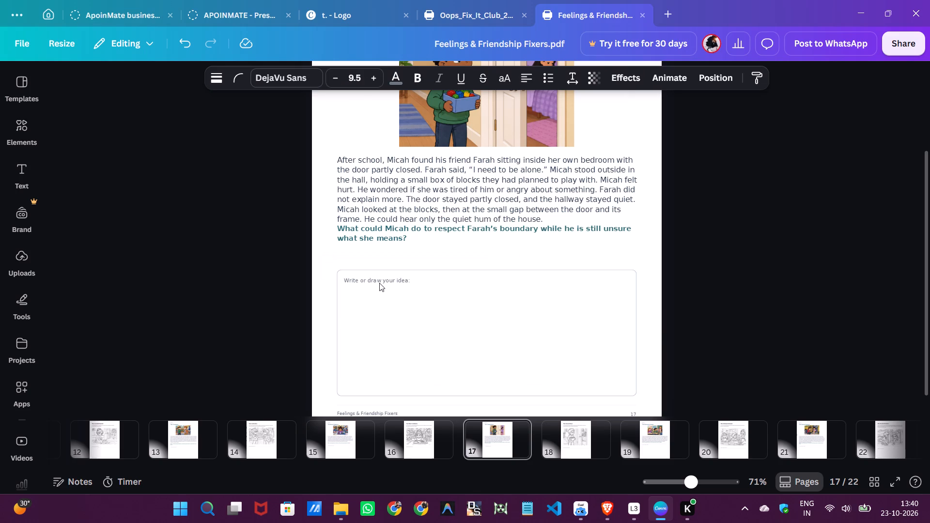
Insert a blank line between the page 17 story paragraph and its bold question about Micah.
left_click(403, 238)
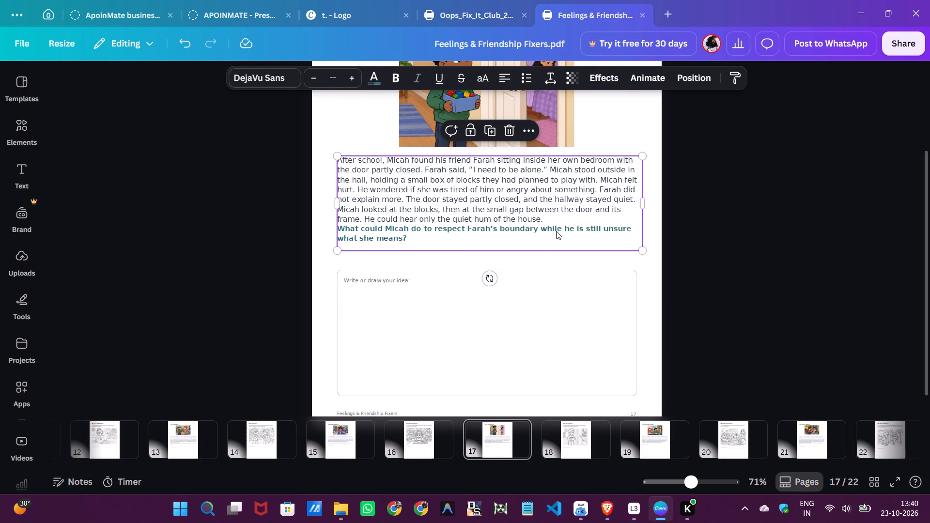
left_click(553, 219)
left_click(552, 218)
left_click(552, 218)
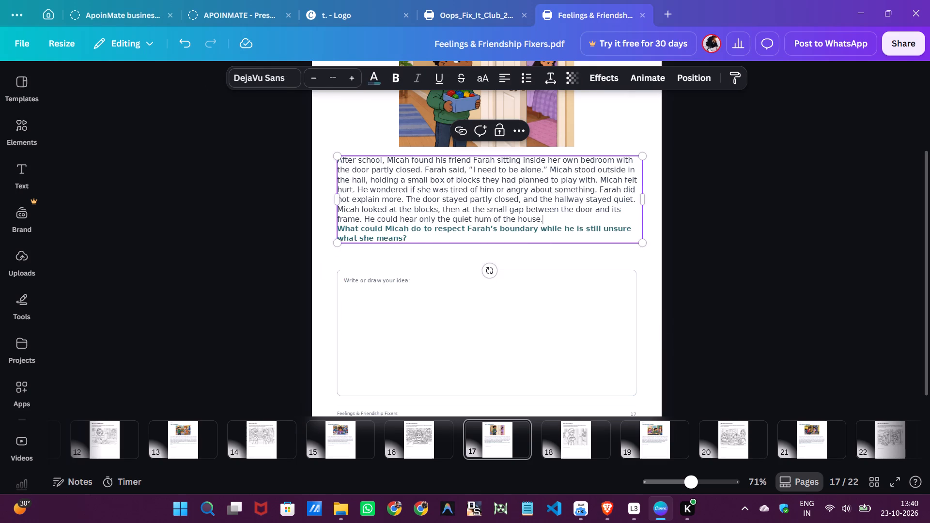
key("Return")
key("Return")
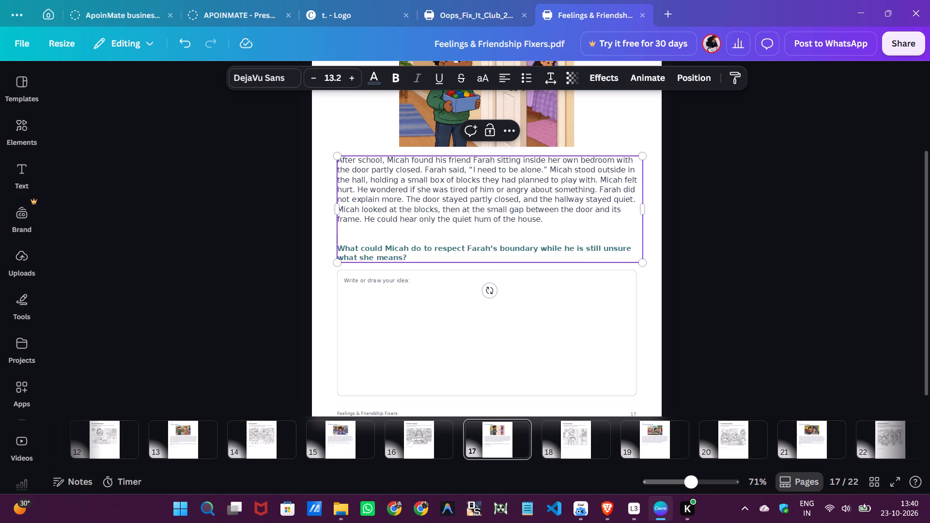
key("BackSpace")
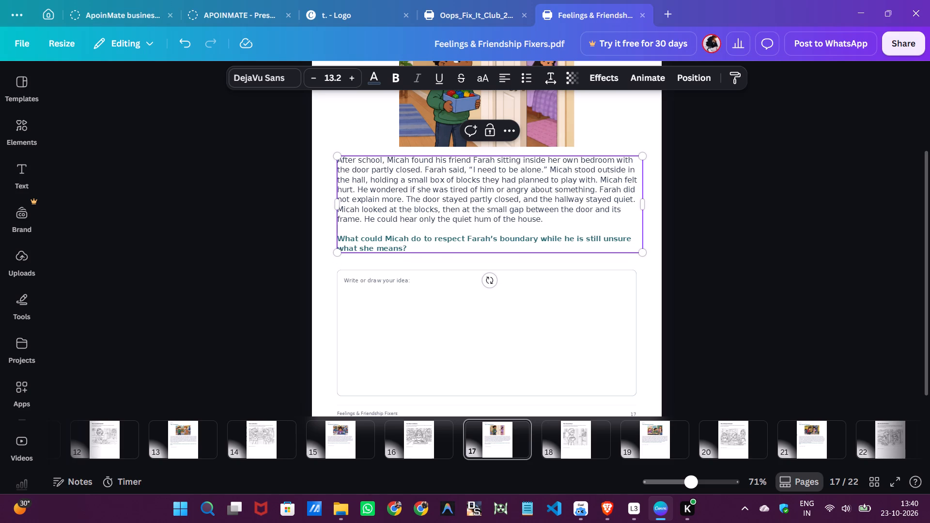
left_click(287, 277)
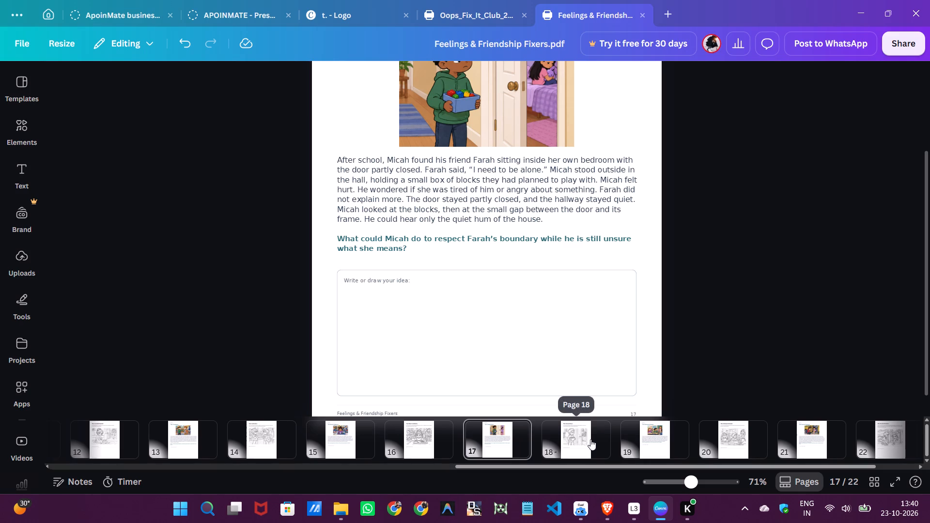
Compare the Closed Door coloring page on page 18 with its story page on page 17.
left_click(578, 447)
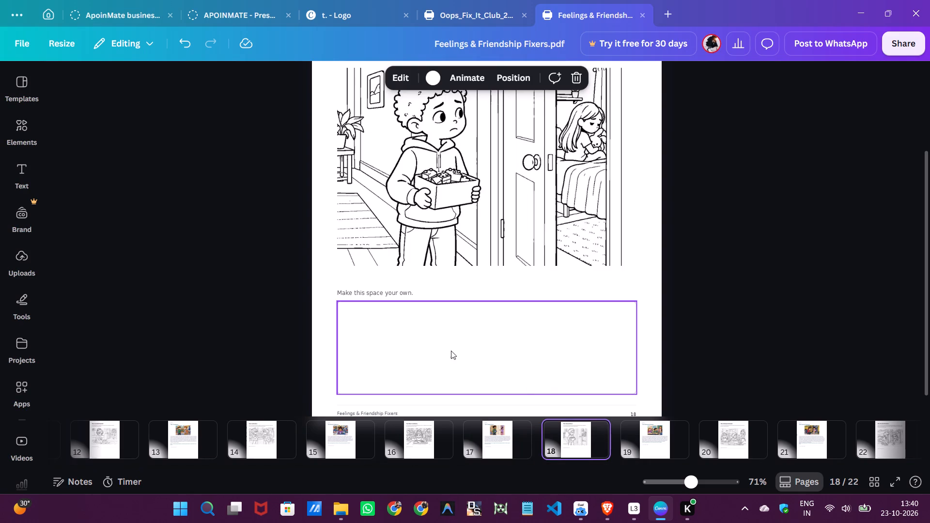
scroll(451, 351, "up", 3)
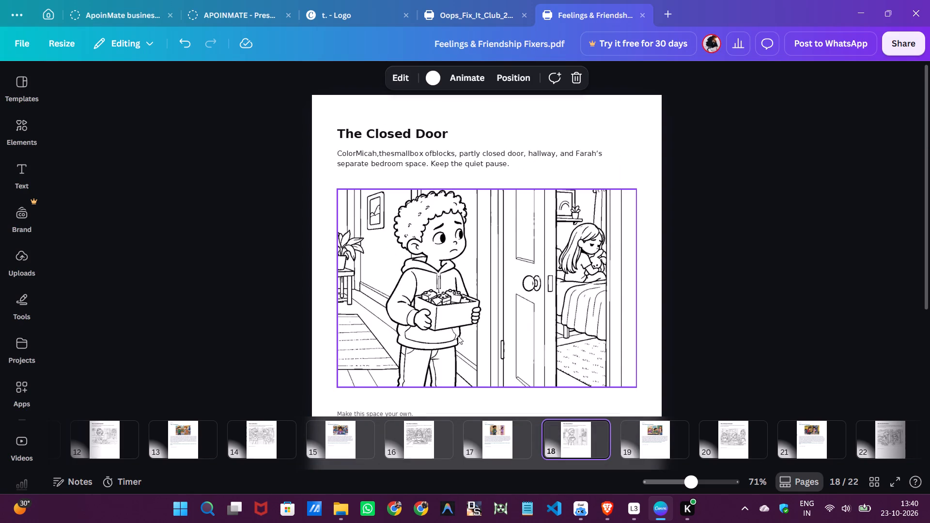
left_click(505, 433)
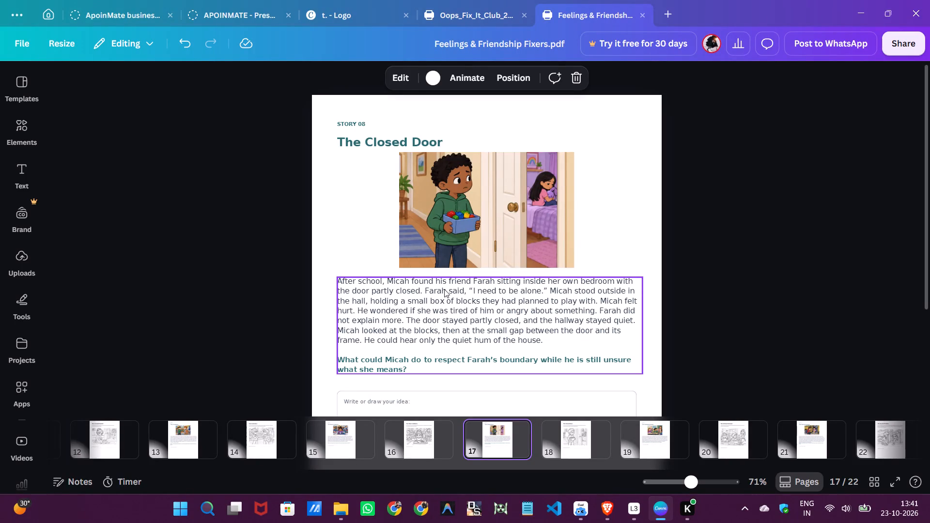
left_click(582, 434)
scroll(523, 379, "down", 2)
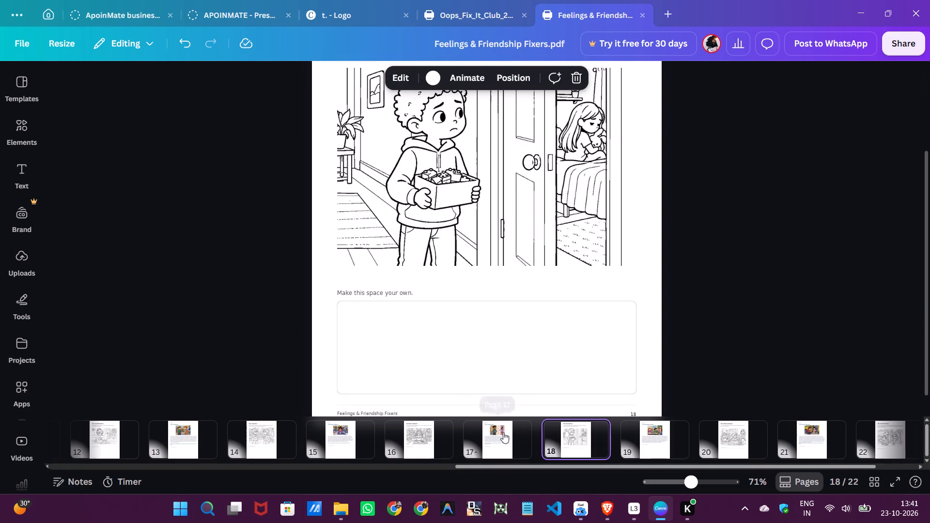
left_click(503, 432)
On page 19, the story about Anya and Rafi, shorten the answer box by raising its bottom edge.
left_click(634, 446)
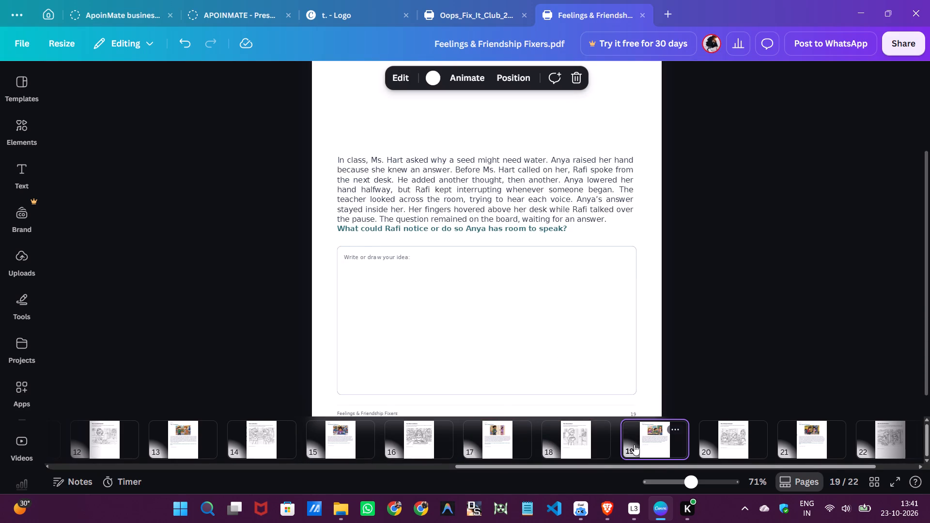
scroll(604, 464, "down", 3)
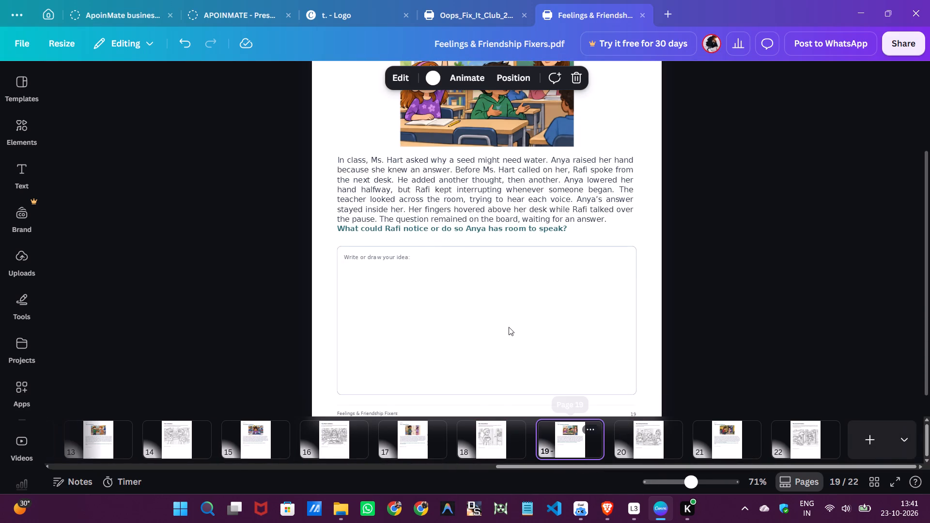
scroll(406, 308, "down", 1)
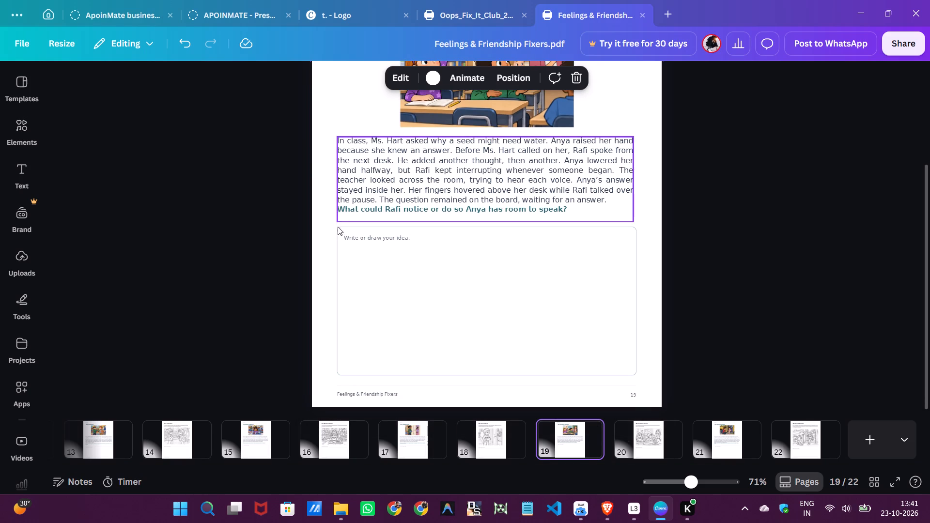
left_click_drag(330, 226, 356, 244)
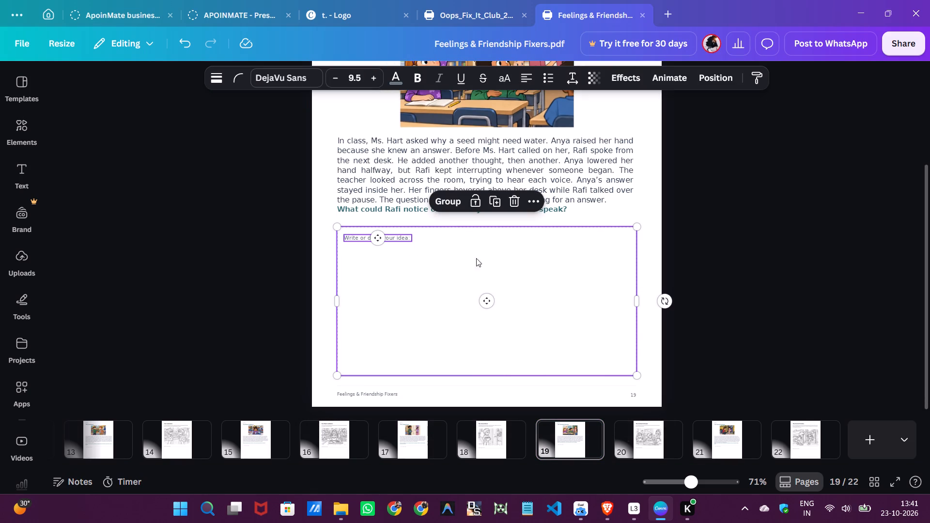
left_click(472, 363)
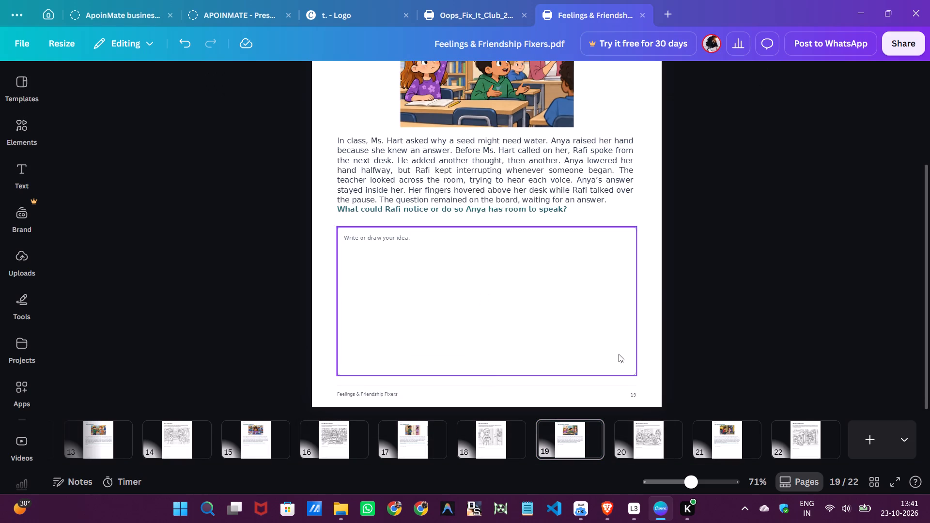
left_click(580, 353)
left_click_drag(491, 376, 494, 364)
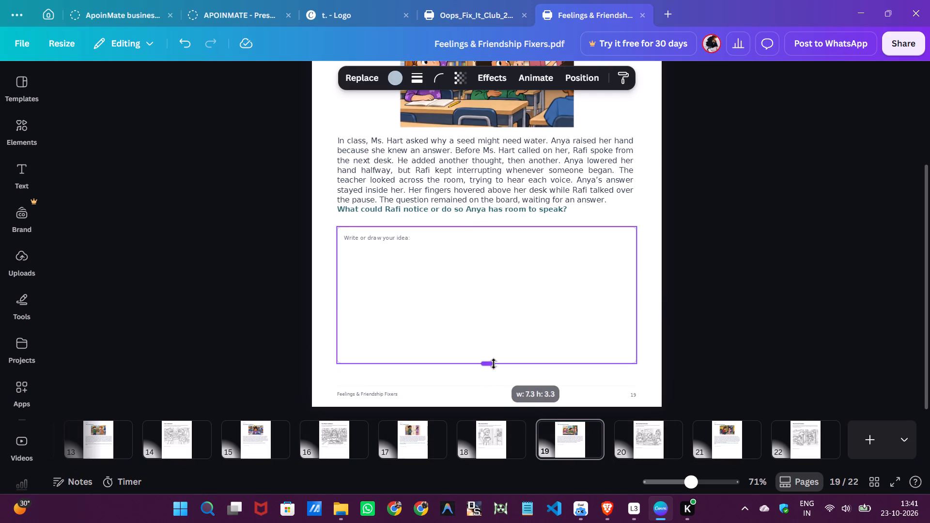
left_click_drag(494, 364, 494, 363)
left_click(494, 363)
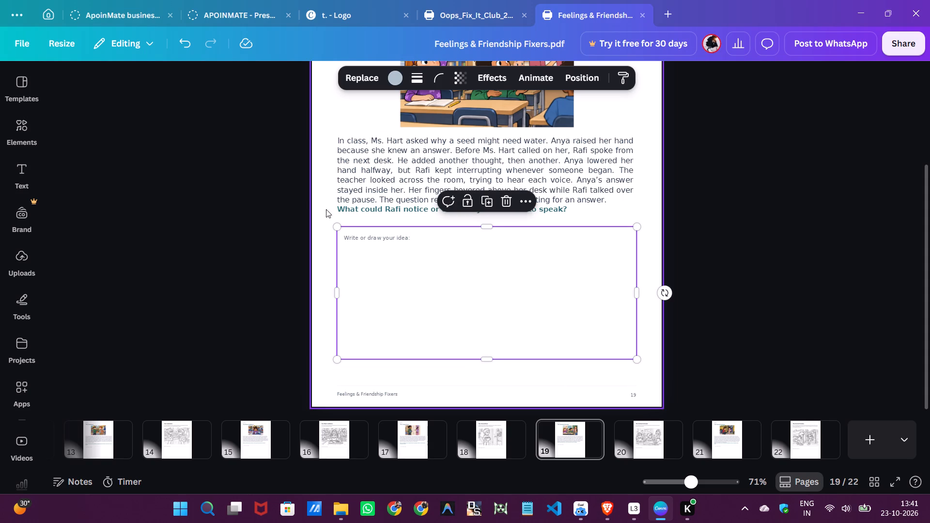
Move the page 19 answer box together with its "Write or draw your idea:" label down to just above the footer.
left_click_drag(325, 215, 353, 246)
left_click_drag(352, 246, 342, 243)
left_click(327, 233)
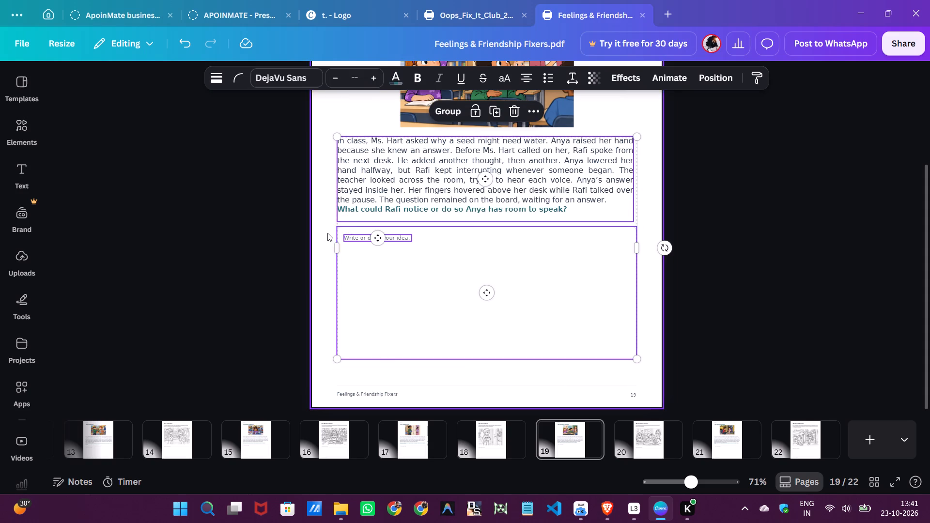
left_click_drag(327, 233, 372, 245)
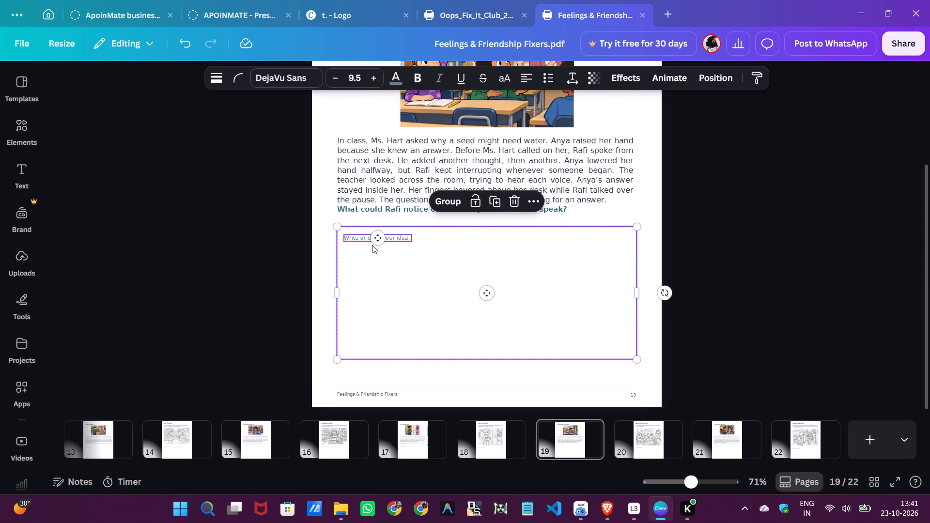
key("Down")
key("Down")
key("Down")
key("Down")
key("Down")
key("Down")
key("Down")
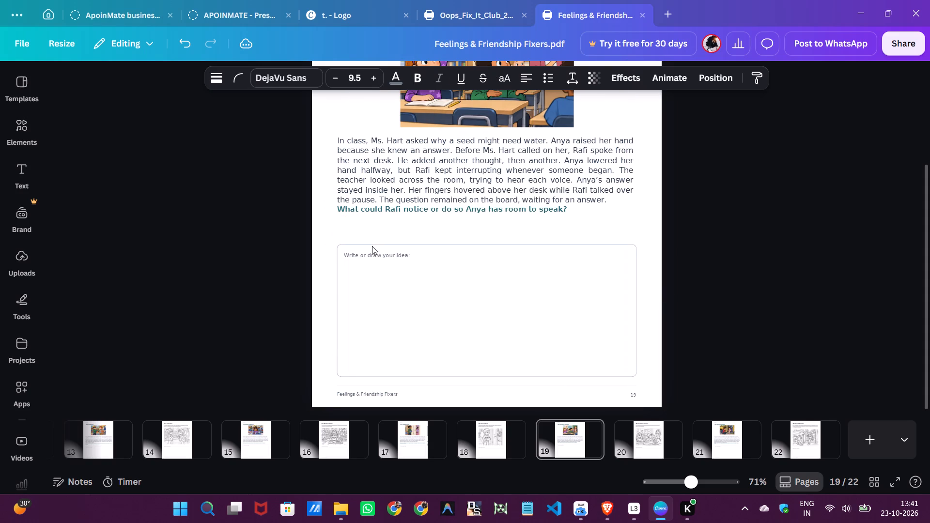
key("Up")
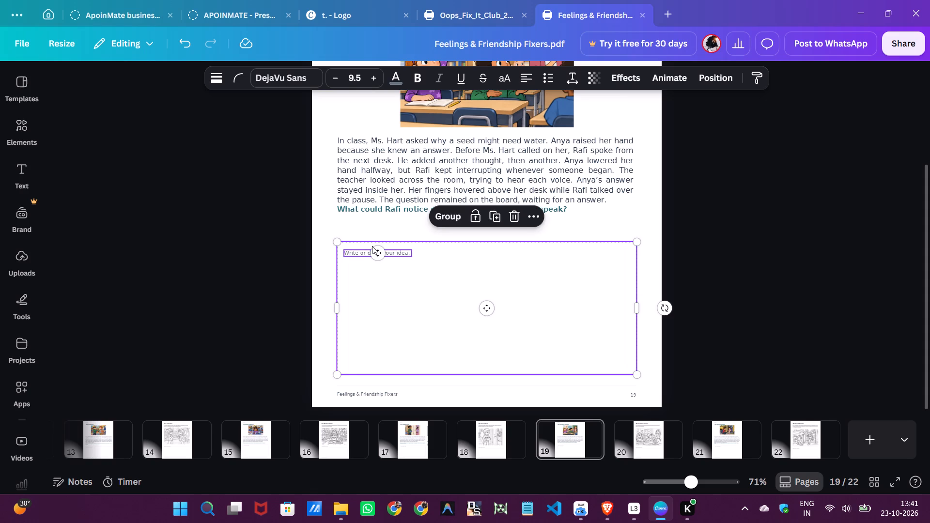
Insert a blank line between the page 19 story paragraph and its bold question about Rafi.
left_click(580, 203)
left_click(580, 204)
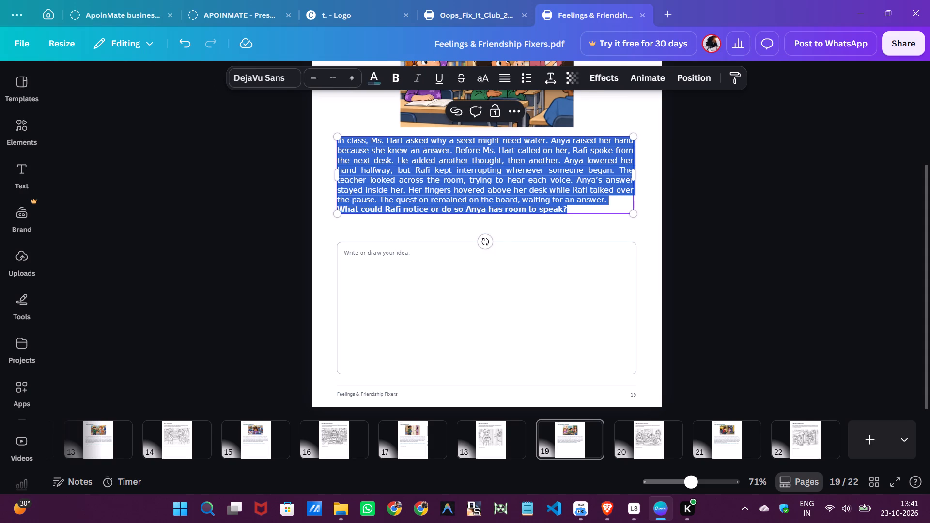
left_click(612, 204)
key("Return")
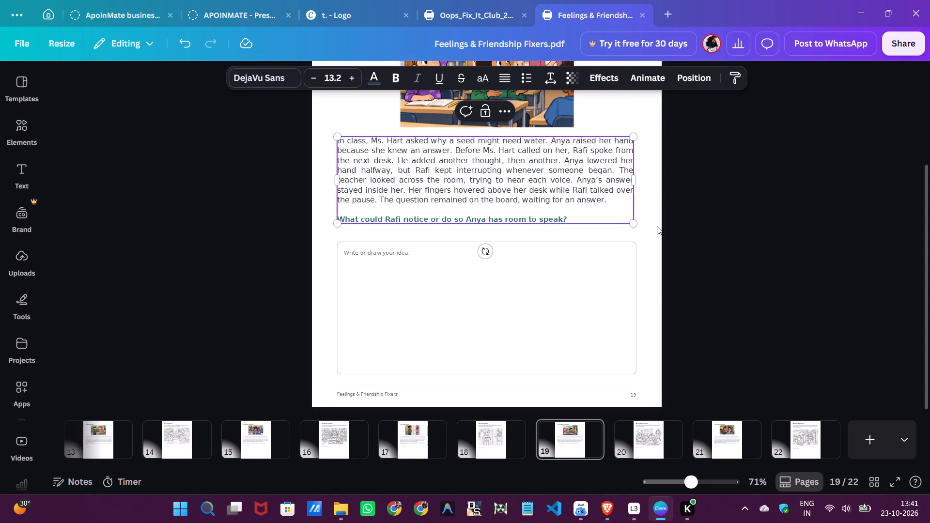
On page 20, the Unheard Answer coloring page, nudge the "Make this space your own." label up toward the picture.
left_click(648, 444)
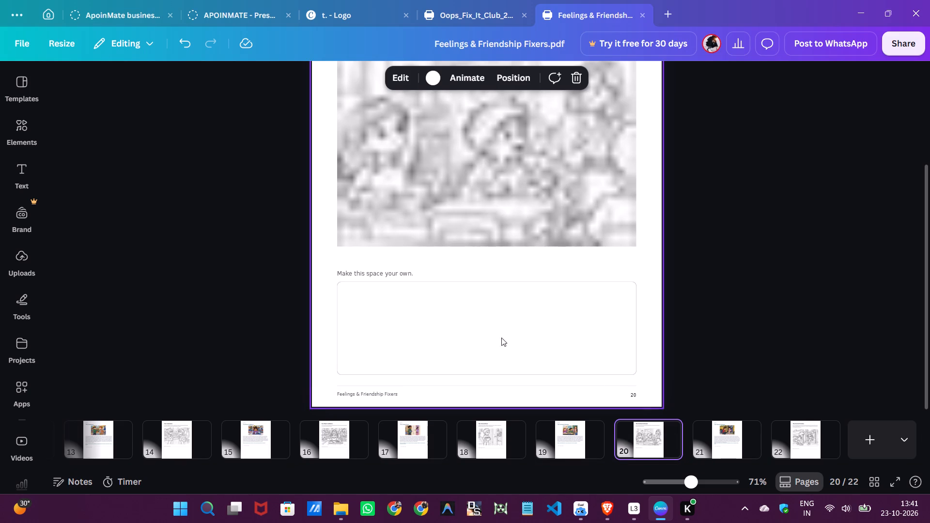
left_click(379, 277)
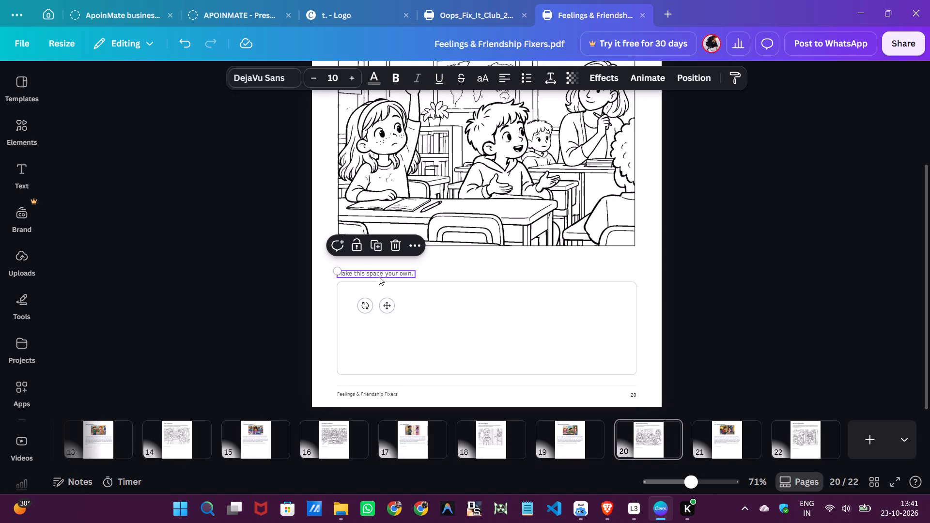
key("Up")
key("Up")
key("Up")
key("Up")
key("Up")
key("Down")
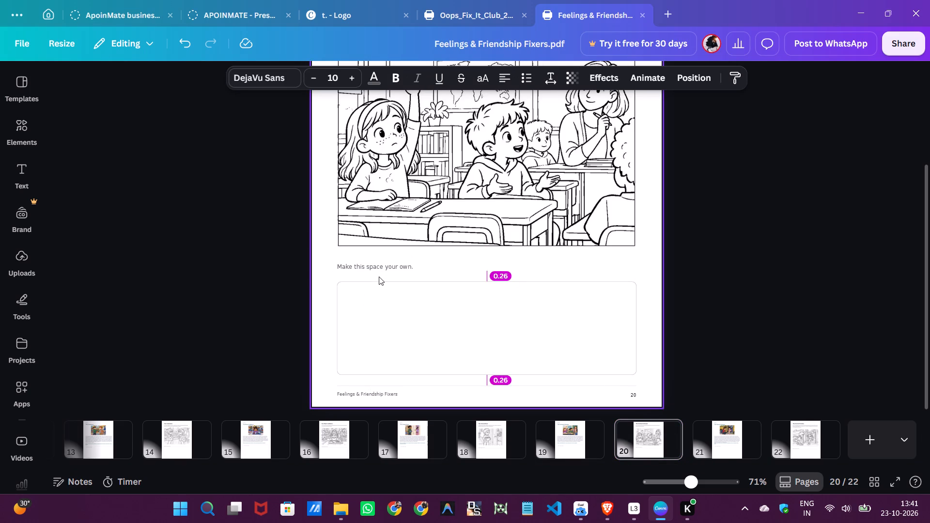
key("Up")
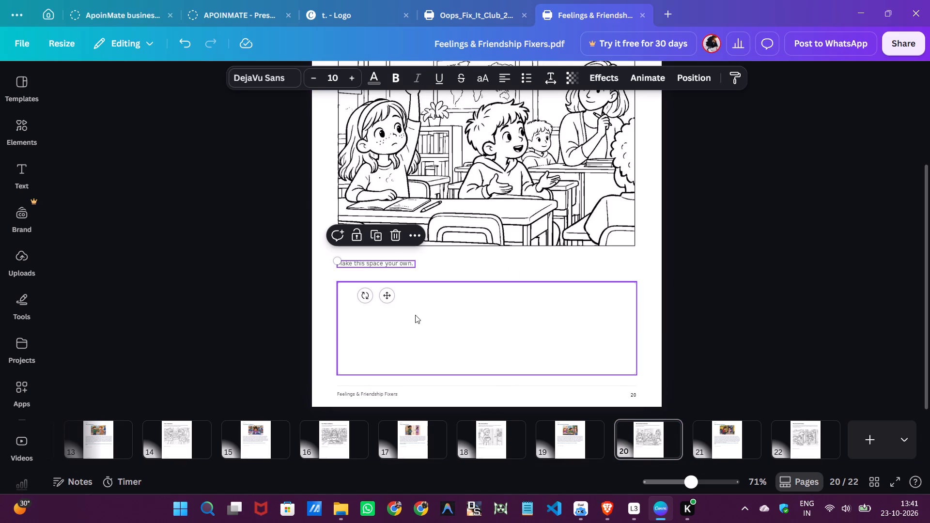
Enlarge the empty drawing box on page 20 by extending its top edge up to just below the label.
left_click(452, 315)
left_click_drag(487, 280, 490, 270)
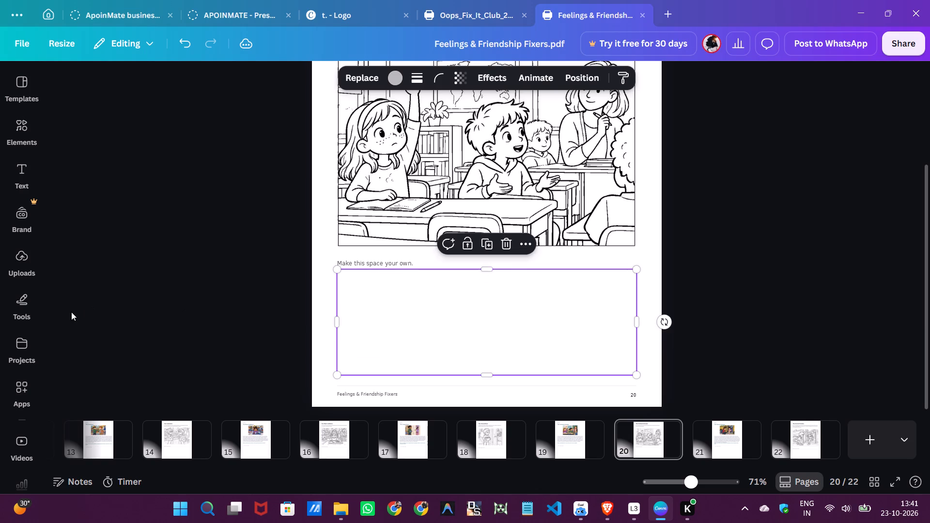
left_click(71, 312)
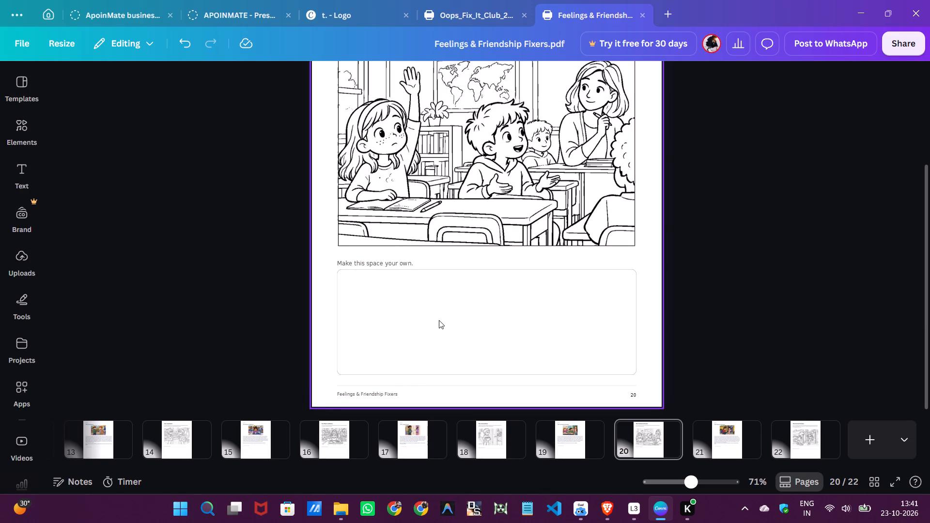
scroll(433, 262, "up", 2)
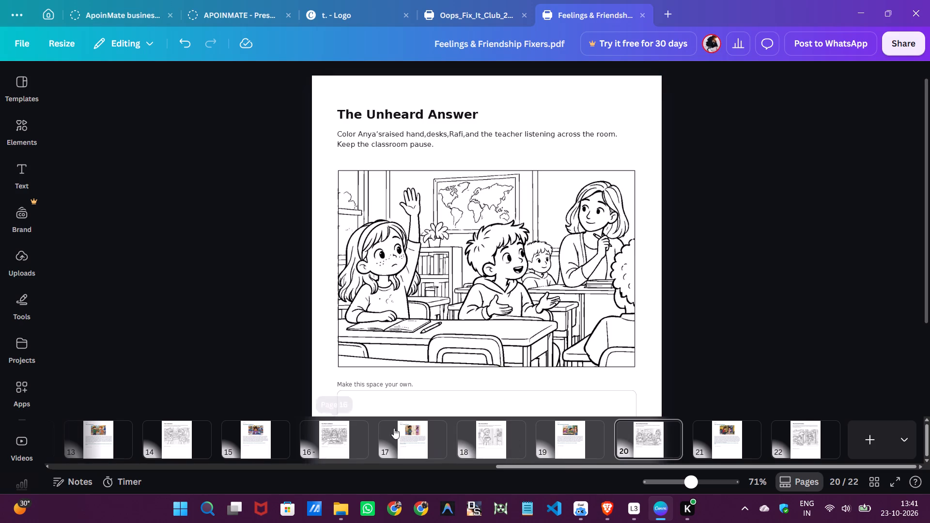
Switch to Cue, close the Oops Fix-It Club cover preview, and open the account menu to check weekly usage.
left_click(568, 450)
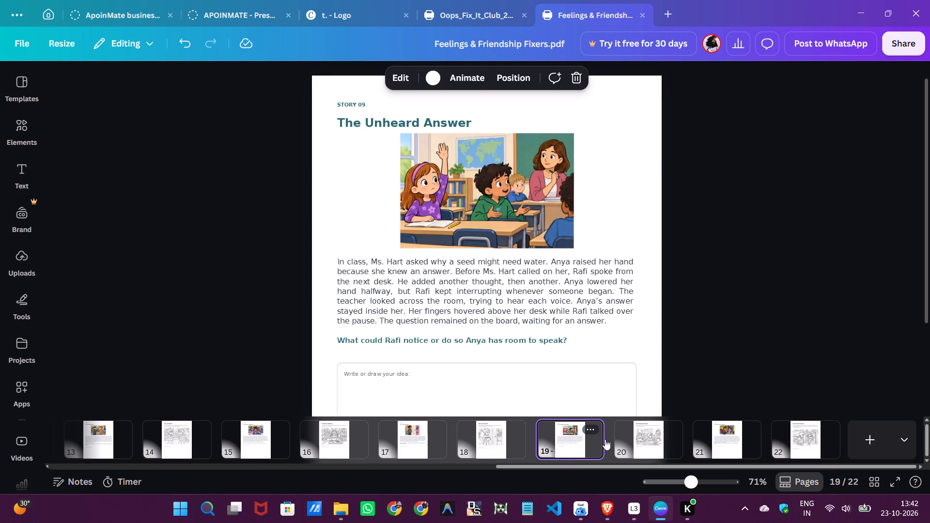
left_click(574, 504)
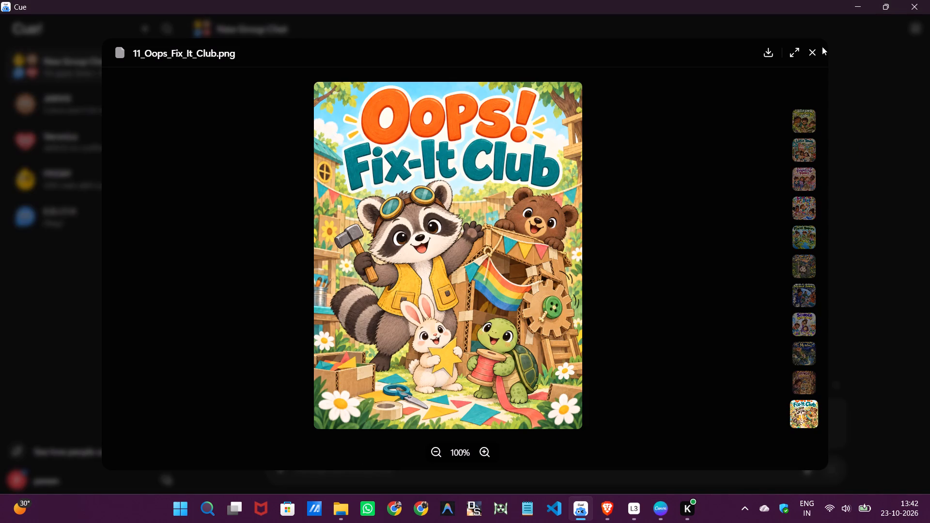
left_click(817, 47)
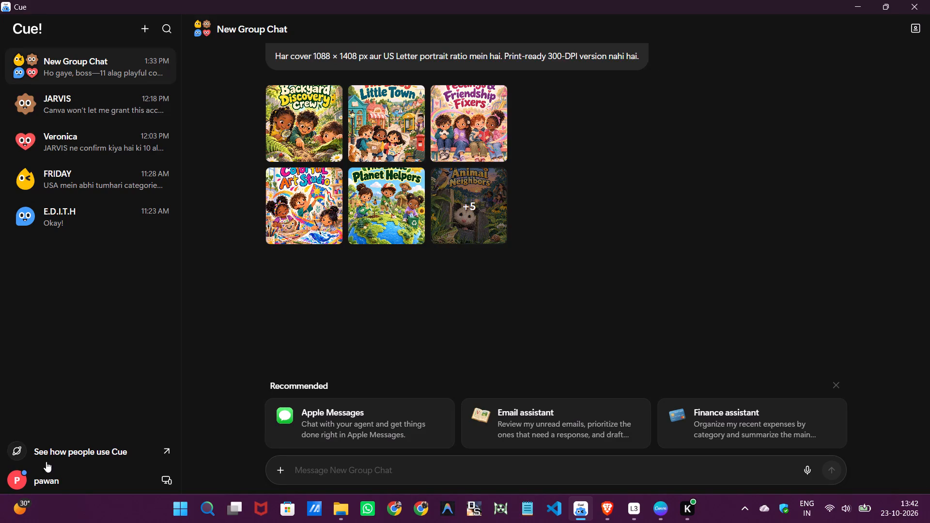
left_click(54, 479)
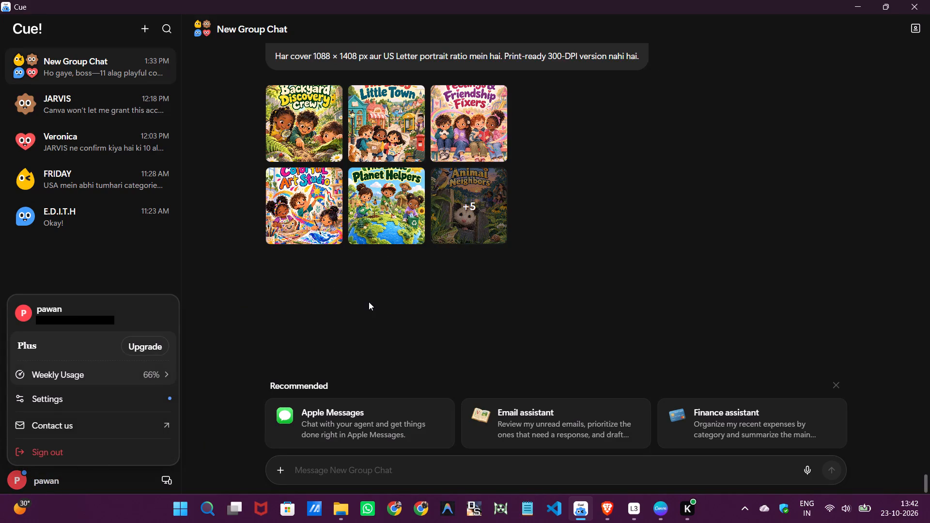
Switch back to Canva and add one more blank line between the page 19 story paragraph and its bold question about Rafi.
left_click(668, 513)
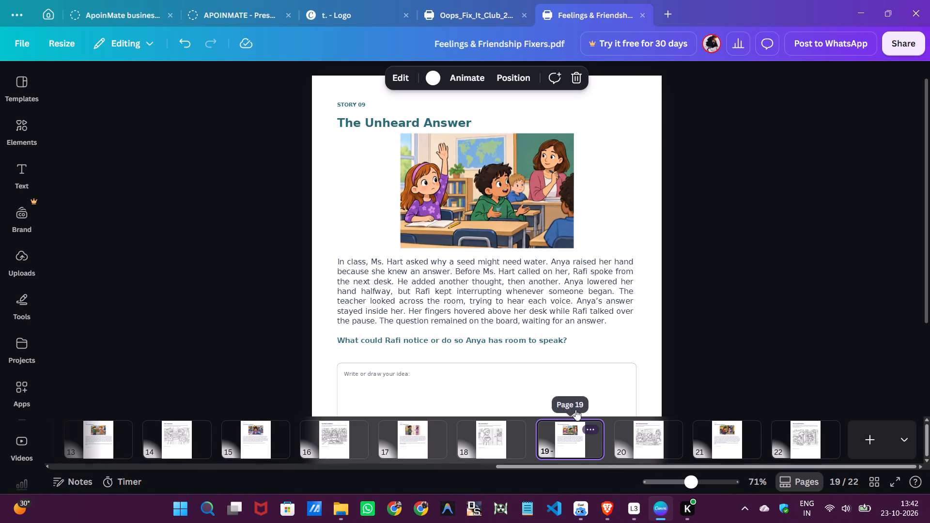
scroll(575, 306, "down", 2)
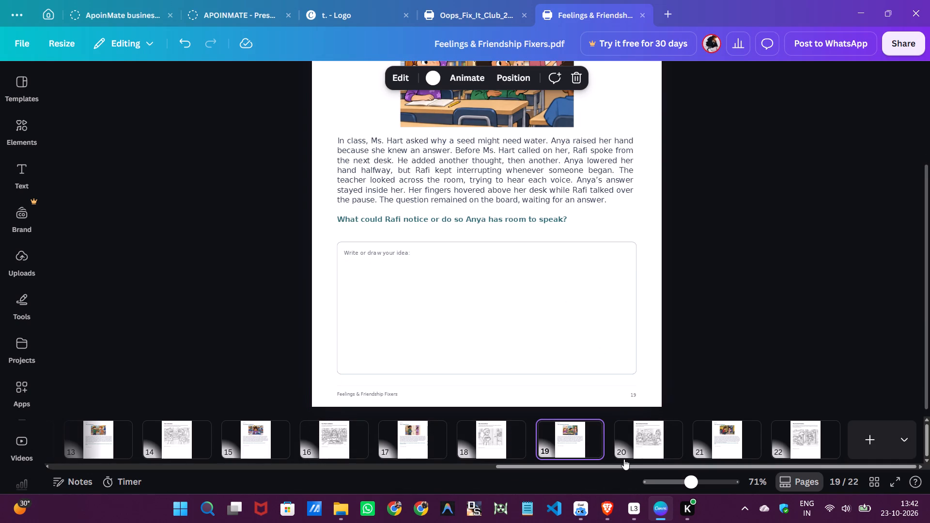
left_click(627, 452)
scroll(388, 355, "up", 1)
left_click(581, 442)
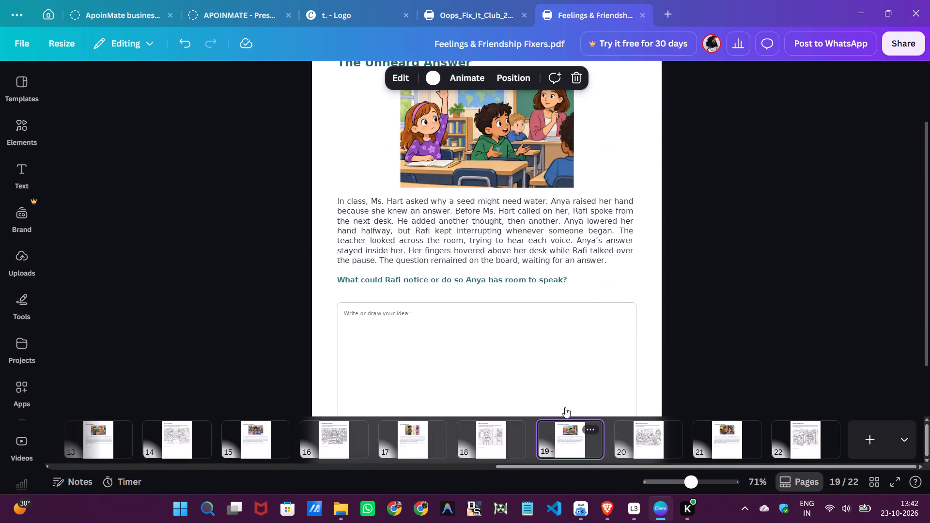
scroll(465, 325, "up", 2)
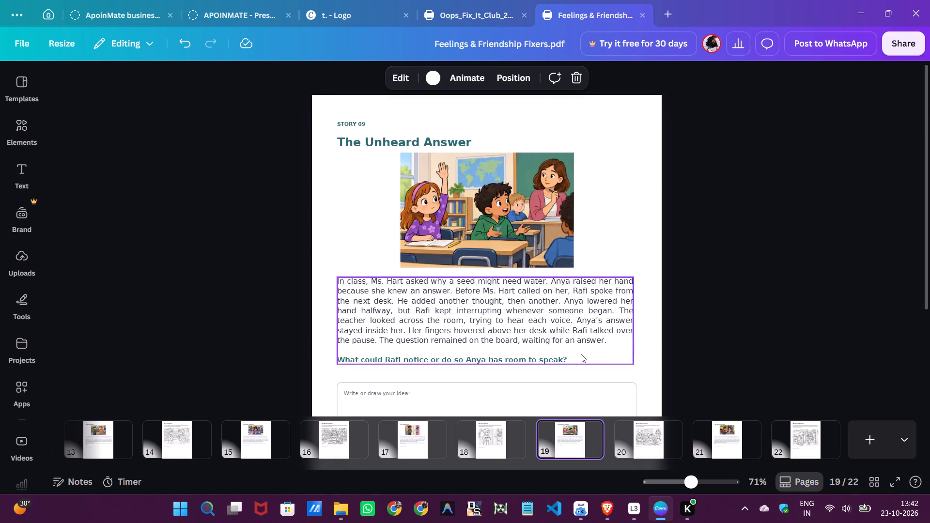
left_click(581, 354)
left_click(546, 341)
left_click(547, 347)
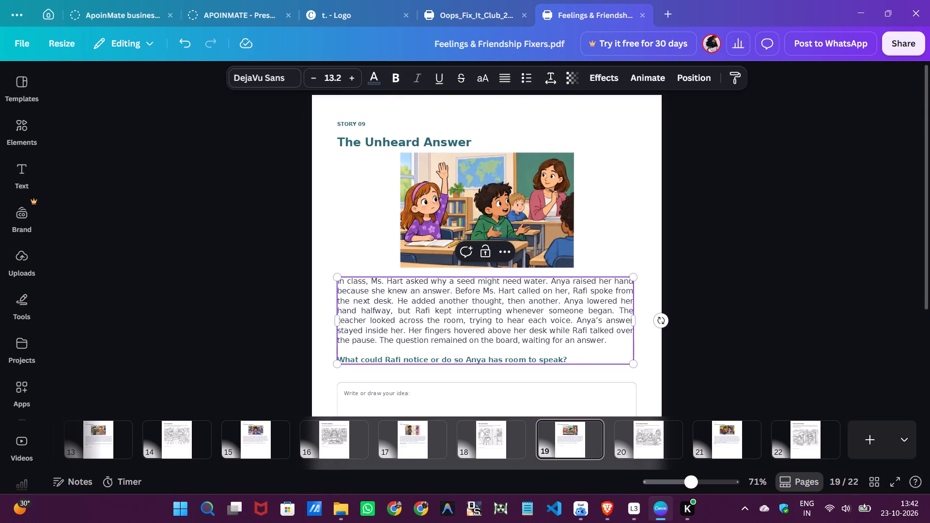
key("Return")
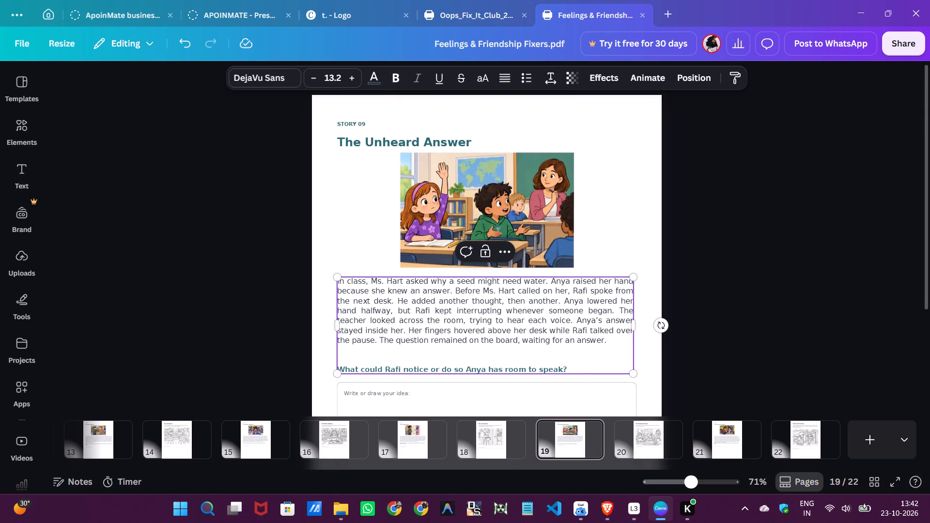
left_click(222, 308)
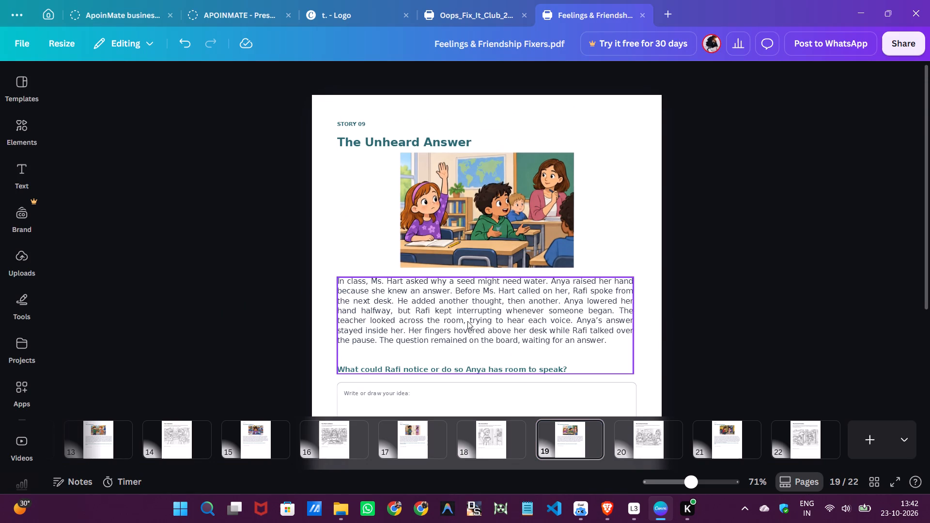
On page 17, The Closed Door, add an extra blank line between the story paragraph and the bold question about Micah.
scroll(467, 321, "down", 1)
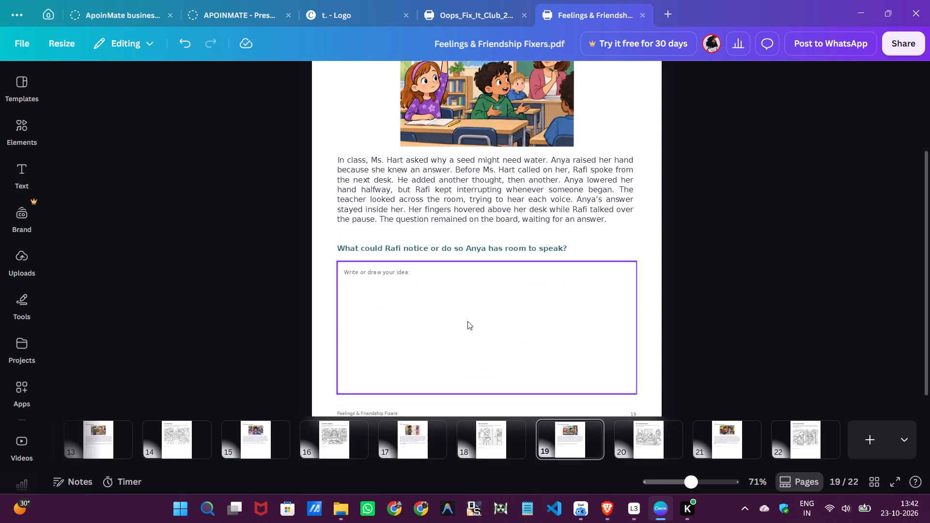
scroll(467, 321, "up", 1)
left_click(502, 441)
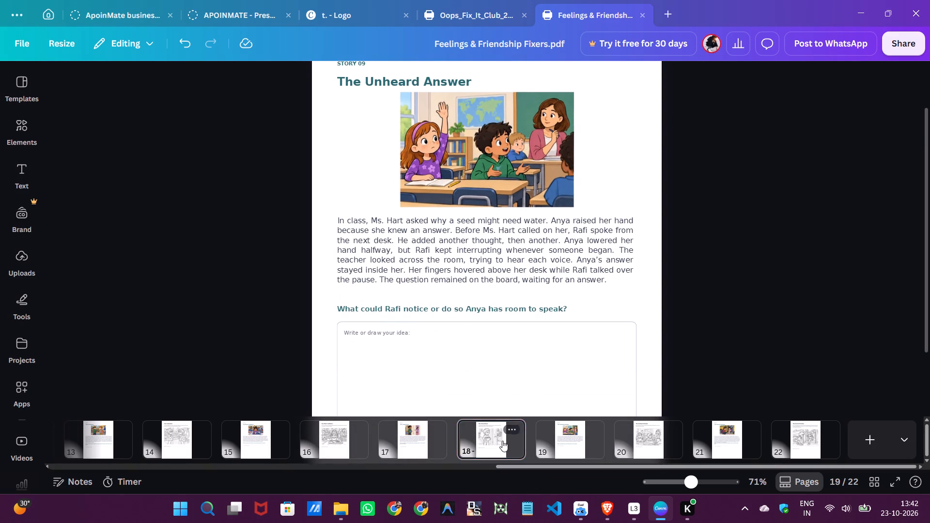
scroll(446, 351, "up", 2)
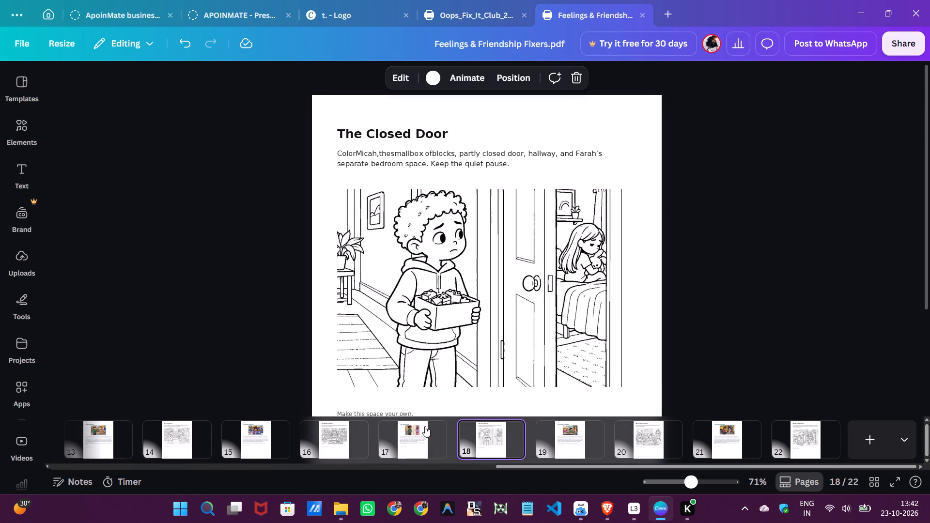
left_click(421, 433)
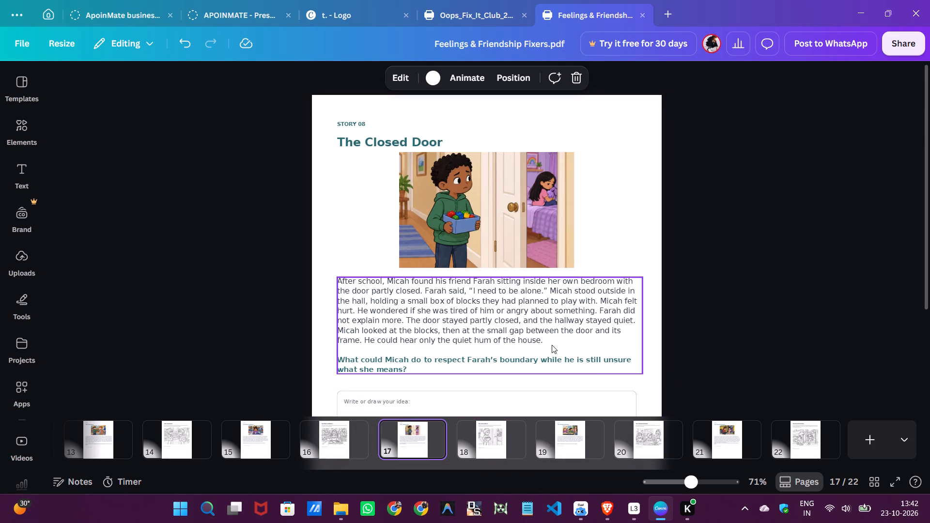
left_click(552, 345)
left_click(552, 345)
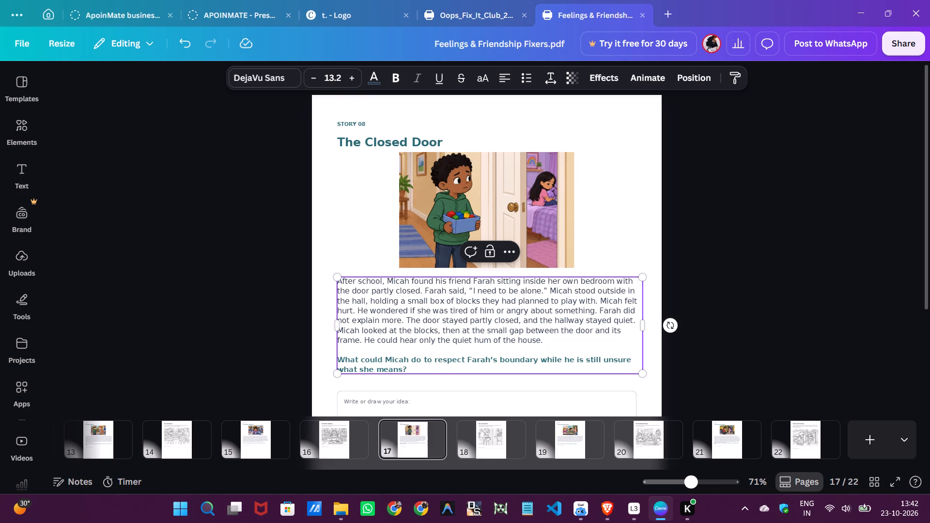
key("Return")
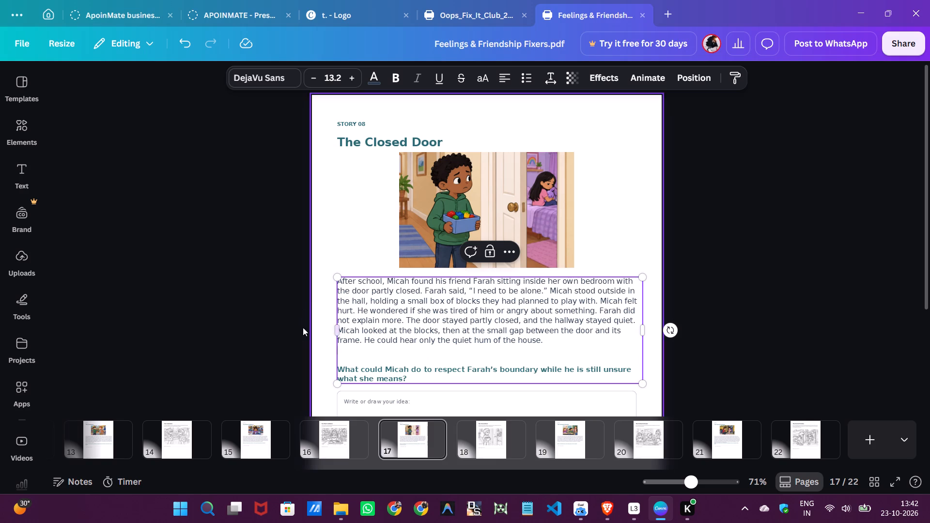
left_click(322, 373)
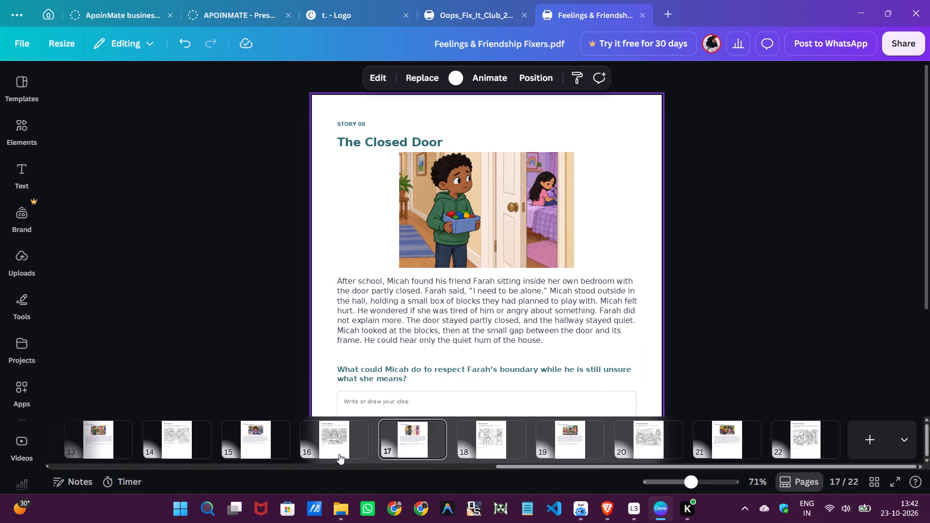
On page 15, Too Much Cafeteria, add an extra blank line between the story paragraph and the bold question about Layla.
left_click(273, 442)
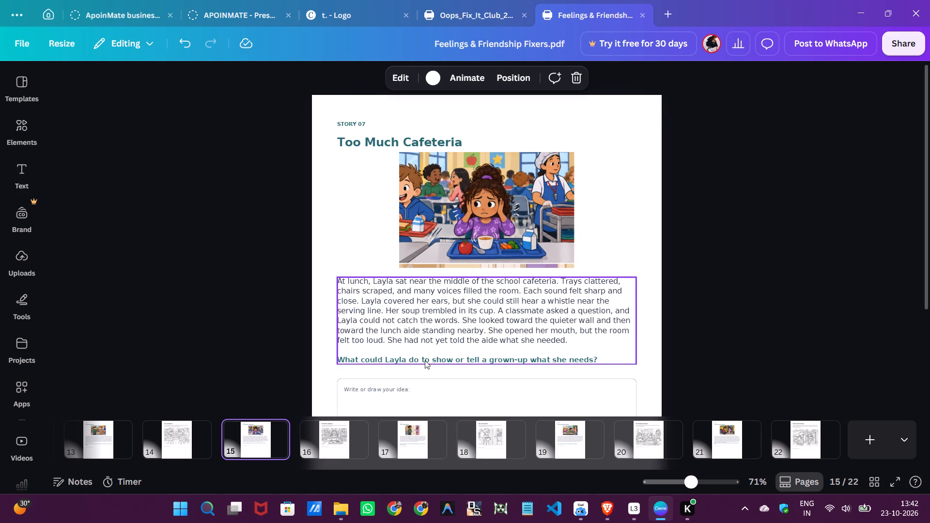
left_click(564, 354)
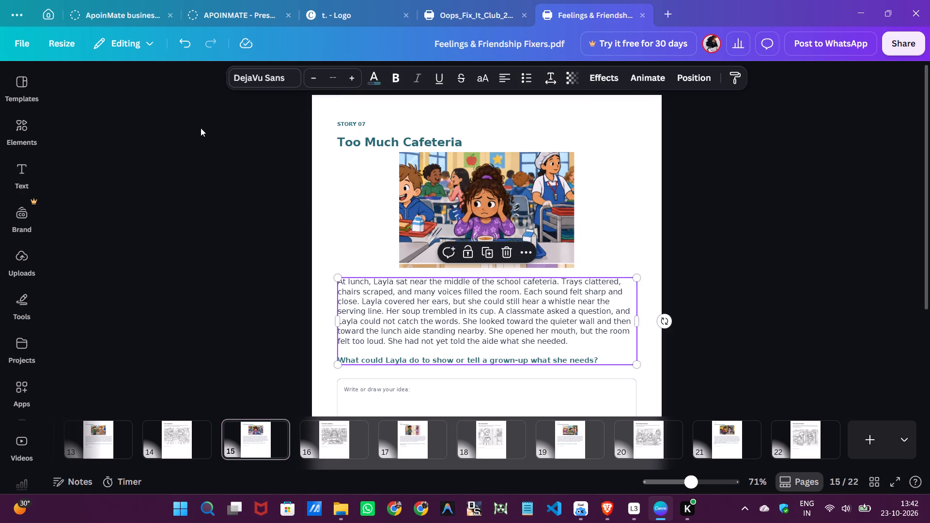
left_click(184, 49)
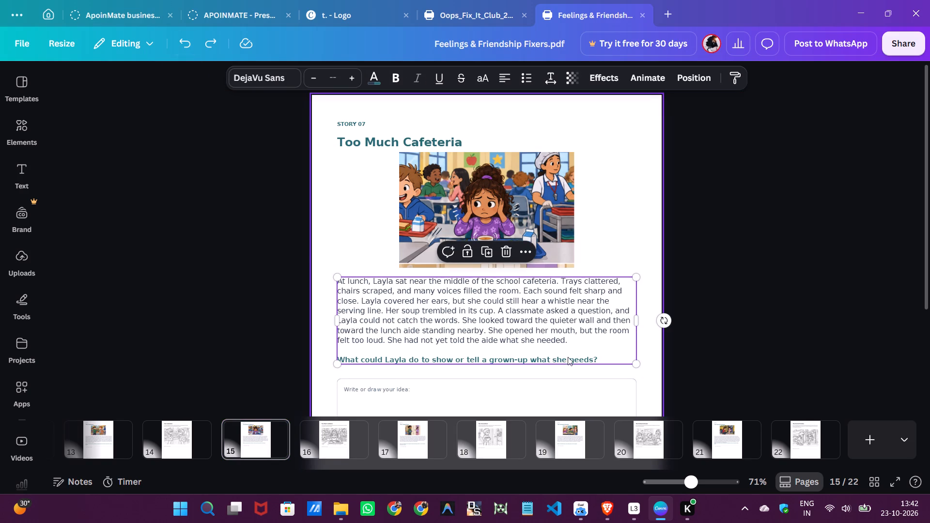
left_click(568, 354)
left_click(567, 345)
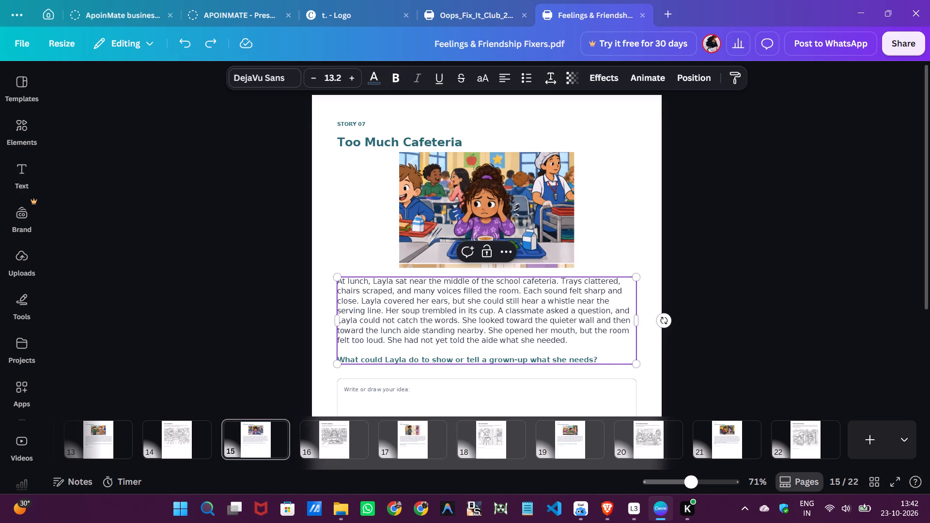
key("Return")
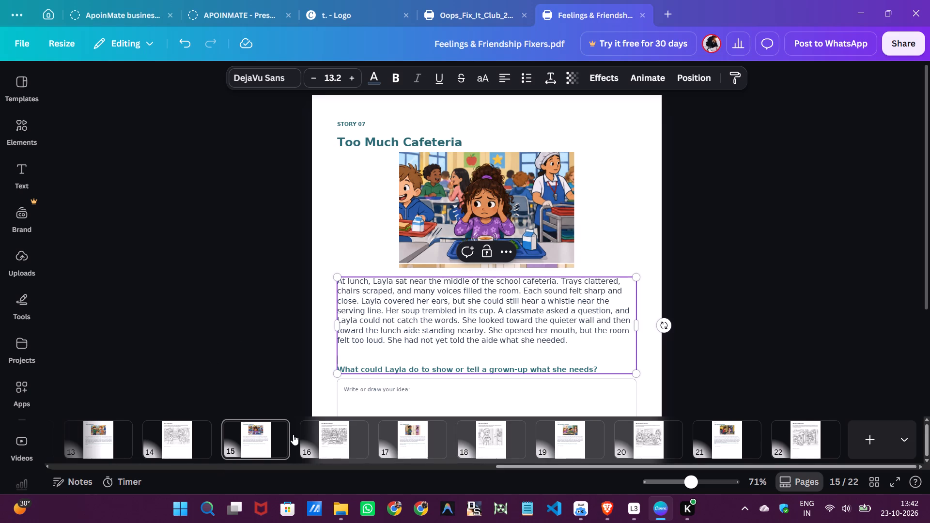
On page 13, Two Costumes, add an extra blank line between the story paragraph and the bold question about Kenji and Bastian.
scroll(205, 435, "up", 2)
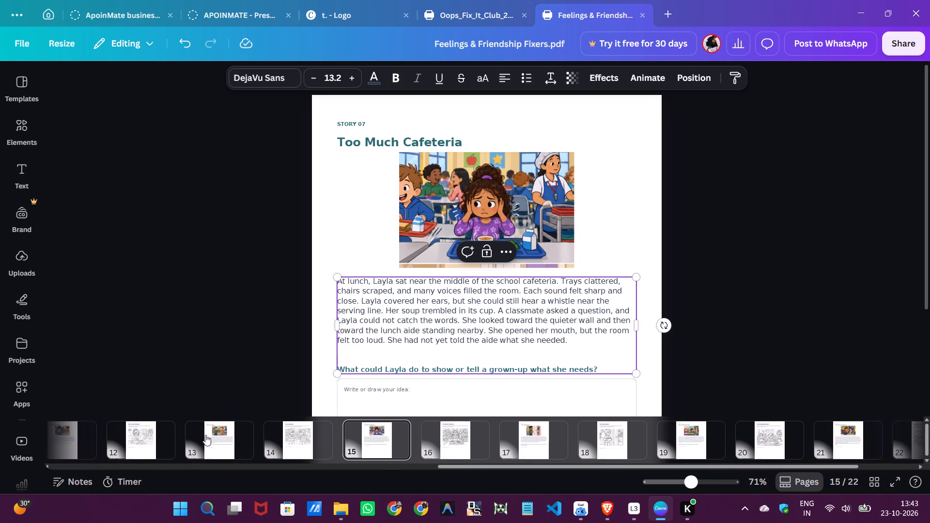
left_click(217, 433)
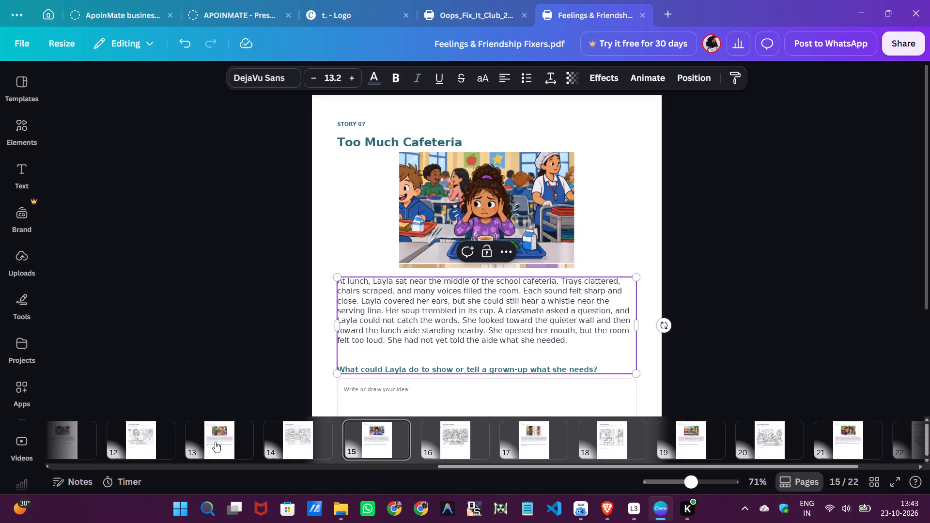
left_click(215, 442)
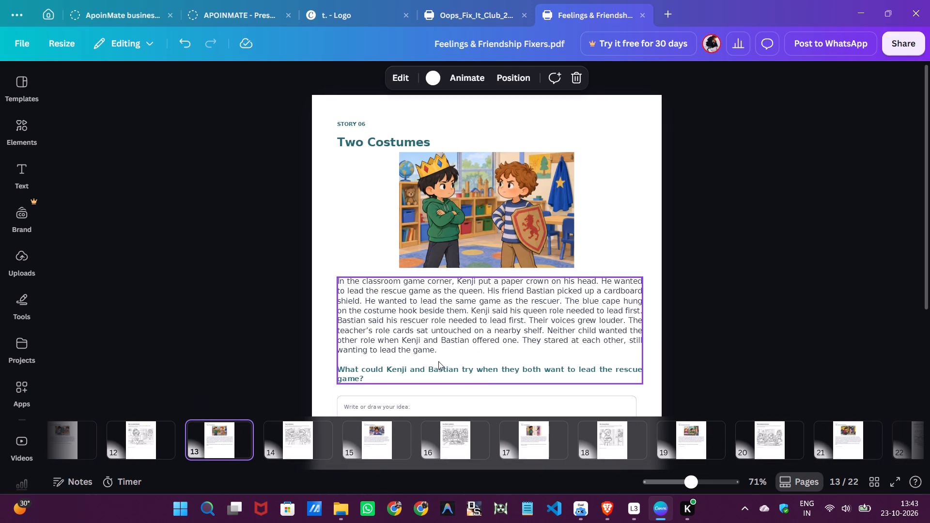
left_click(441, 346)
left_click(441, 346)
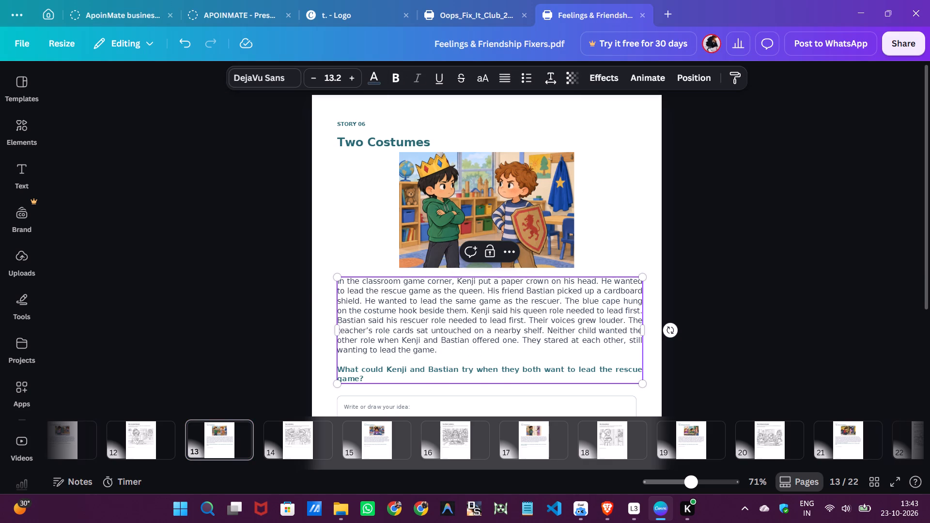
key("Return")
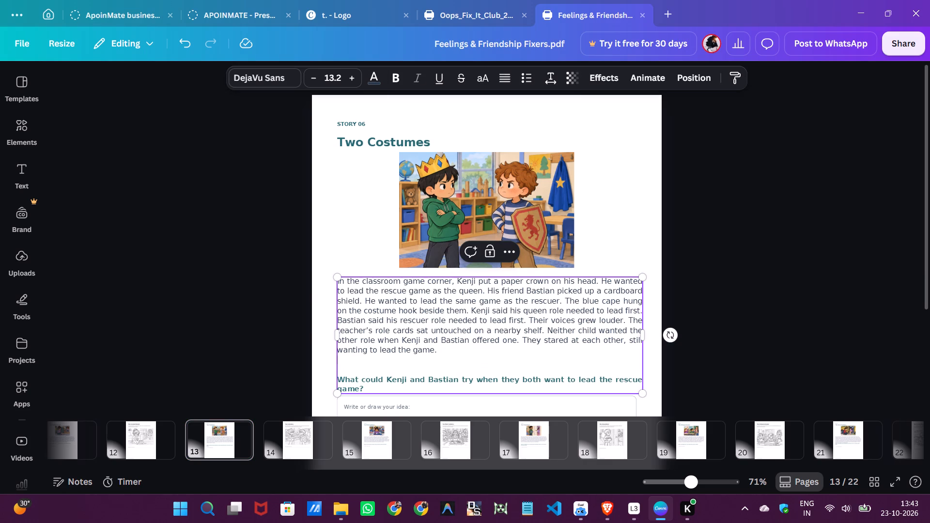
left_click(236, 373)
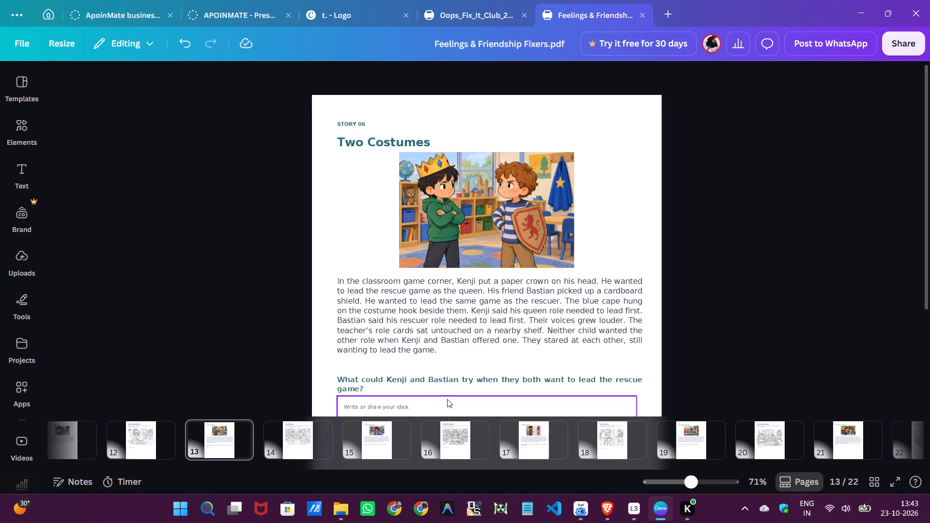
On page 11, add an extra blank line between the story paragraph and the bold question about Esme.
scroll(379, 377, "down", 1)
scroll(195, 440, "down", 3)
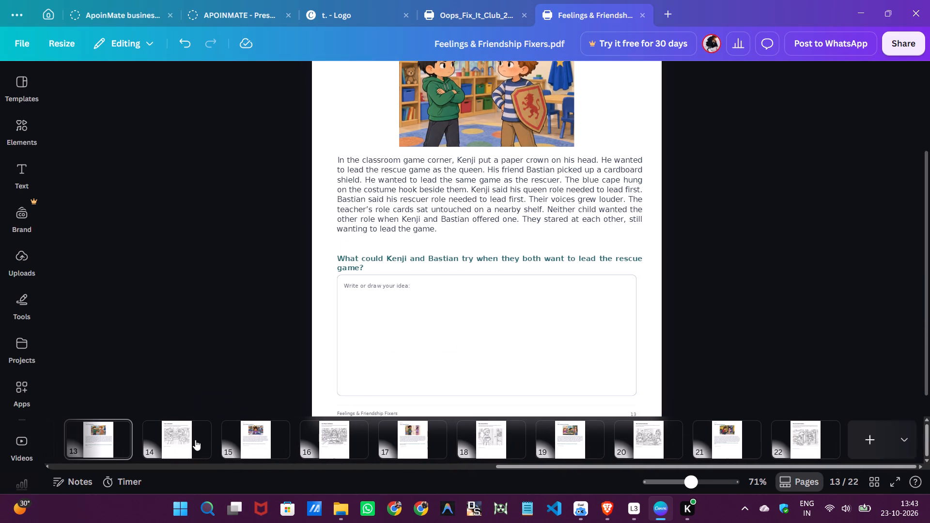
scroll(195, 440, "down", 3)
scroll(195, 440, "up", 6)
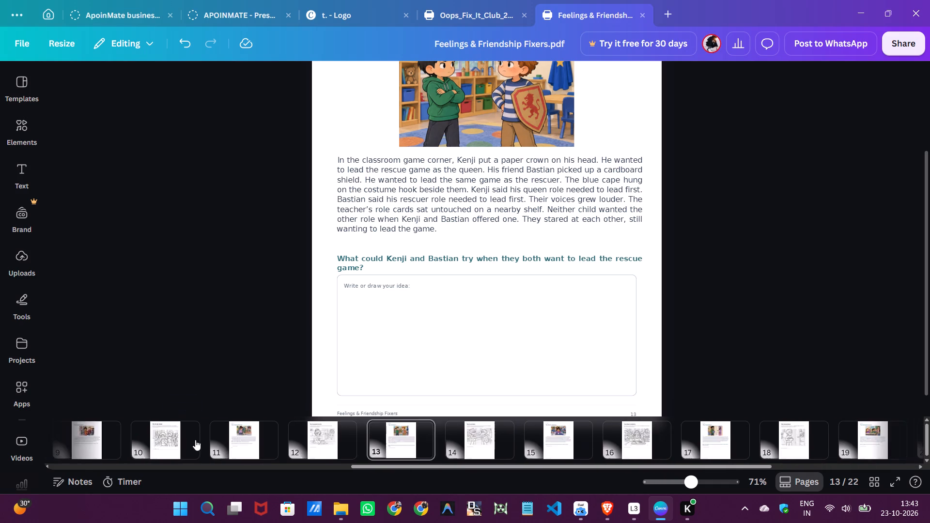
left_click(302, 434)
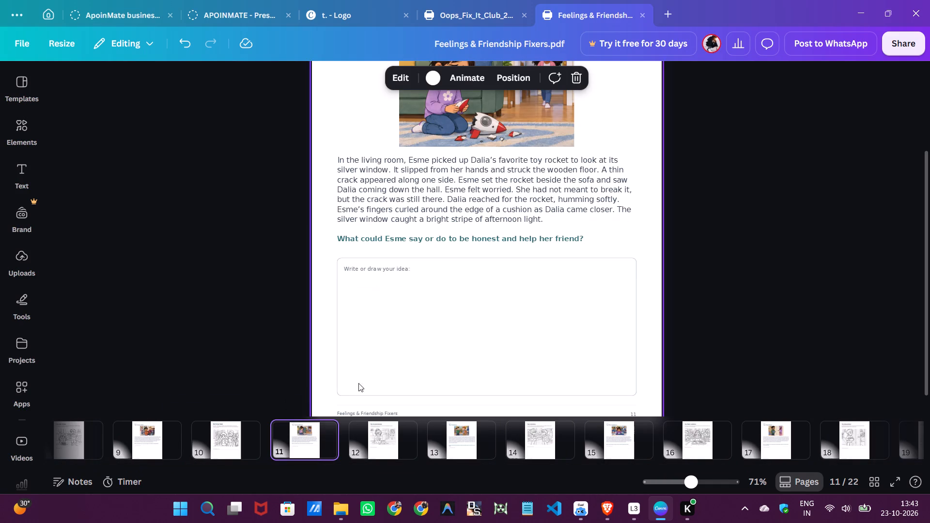
left_click(552, 219)
left_click(555, 220)
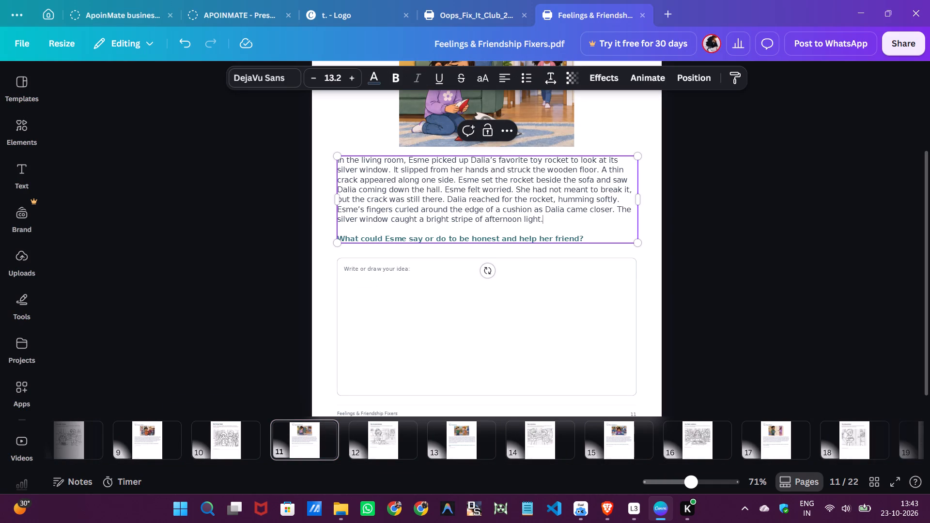
key("Return")
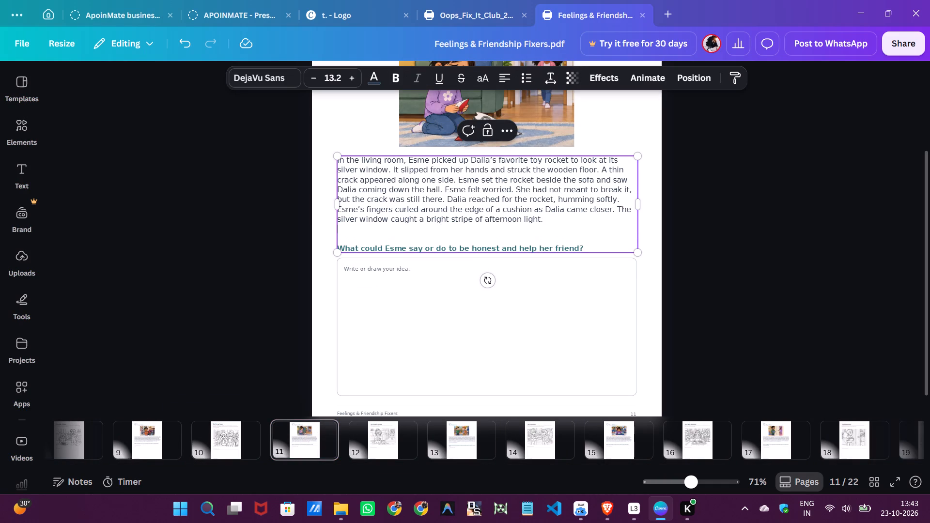
left_click(157, 273)
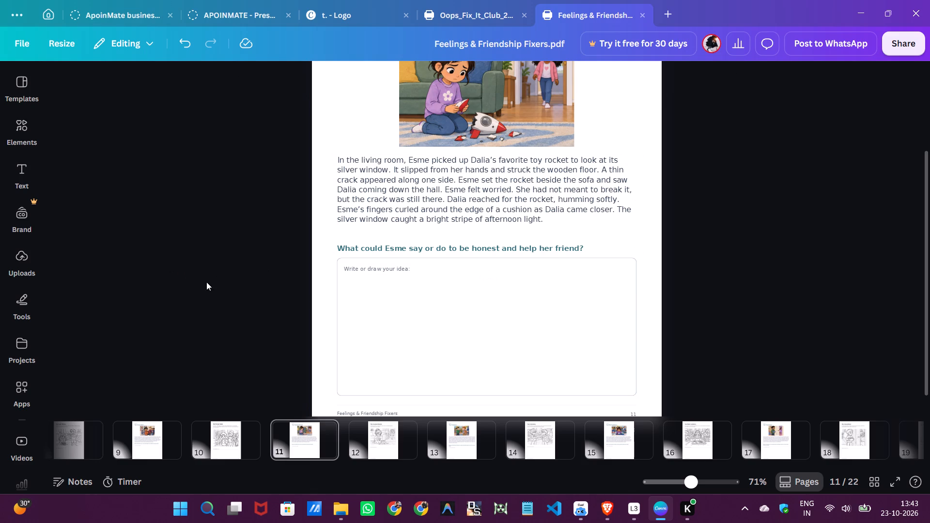
On page 9, add an extra blank line between the story paragraph and the bold question about Arjun.
scroll(201, 445, "up", 3)
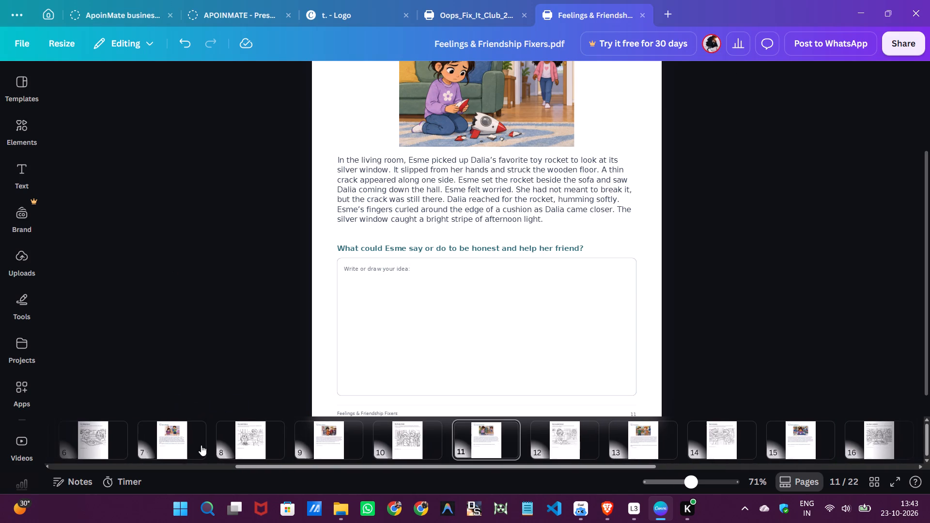
scroll(201, 445, "up", 1)
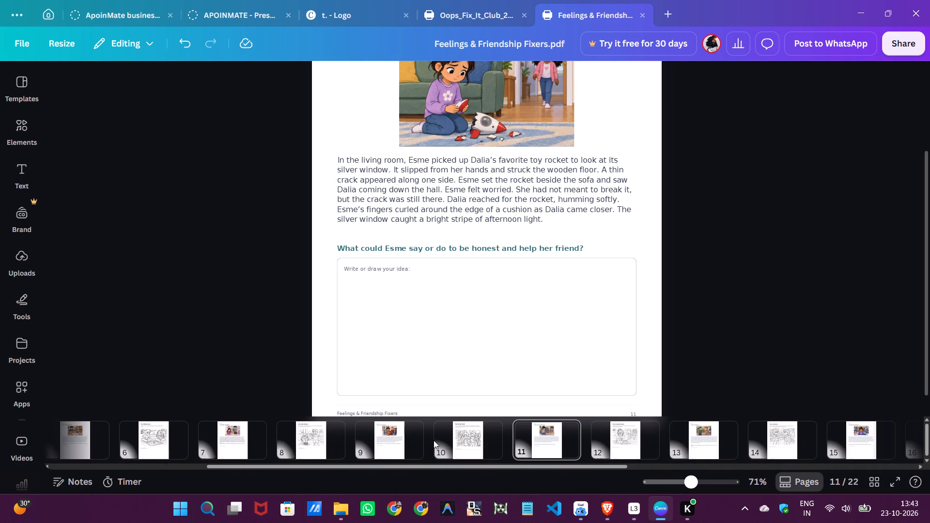
left_click(399, 442)
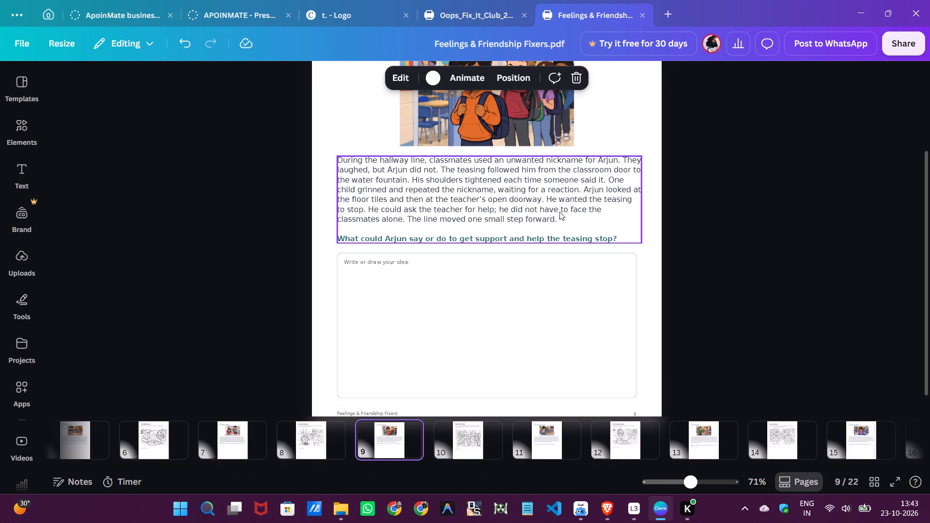
left_click(559, 212)
left_click(558, 219)
key("Return")
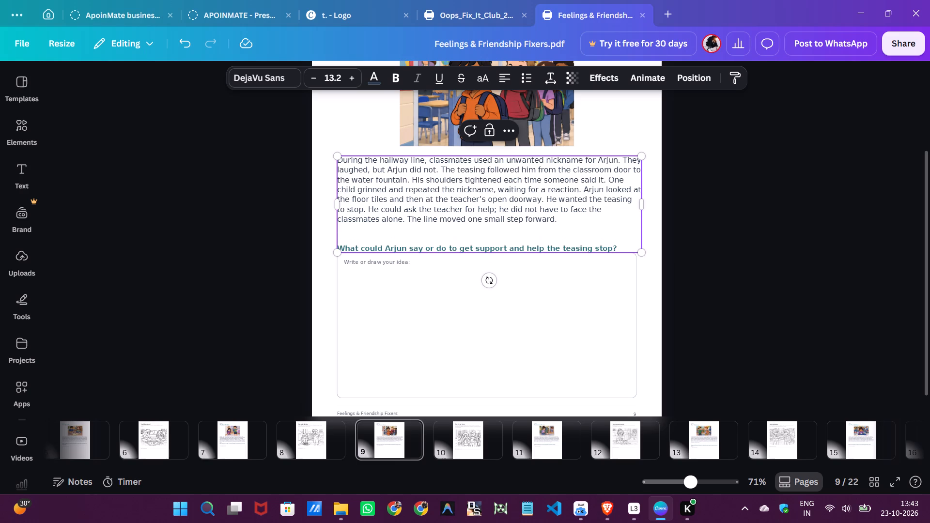
On page 9, shorten the answer box from its bottom edge and nudge it with its prompt text down, clear of the question.
left_click(451, 318)
left_click_drag(485, 396, 487, 383)
left_click(262, 307)
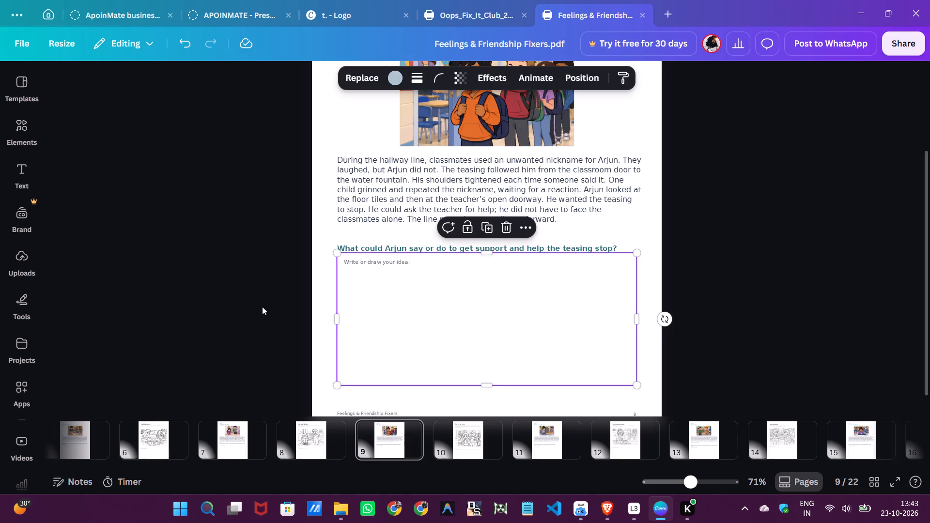
left_click_drag(323, 257, 355, 269)
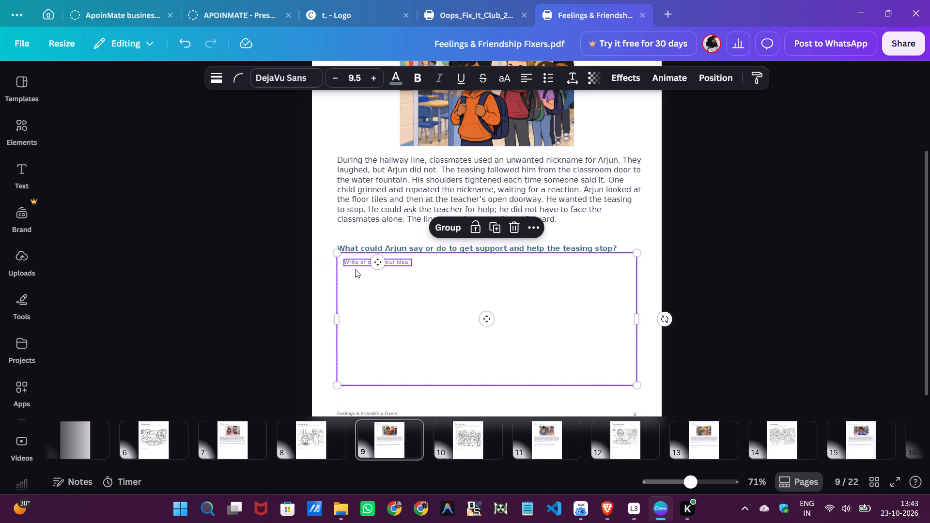
key("Down")
key("Down")
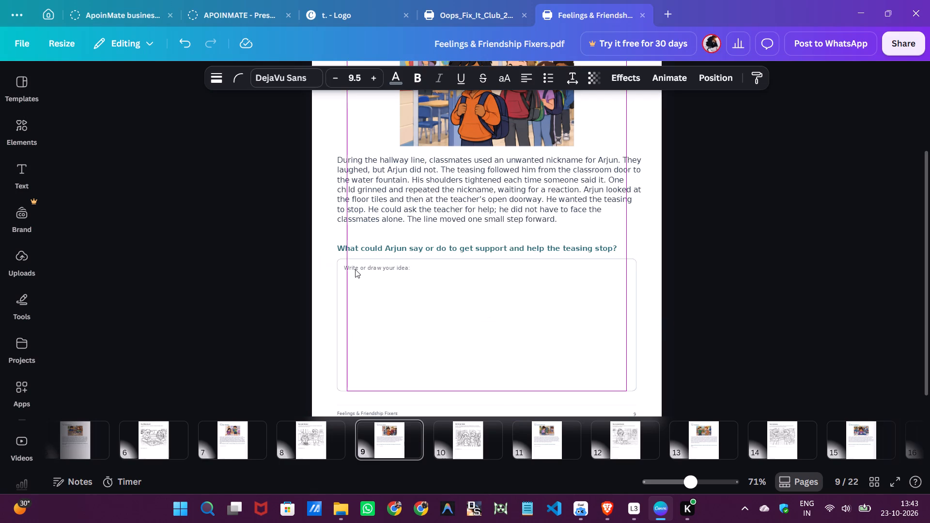
key("Down")
key("Up")
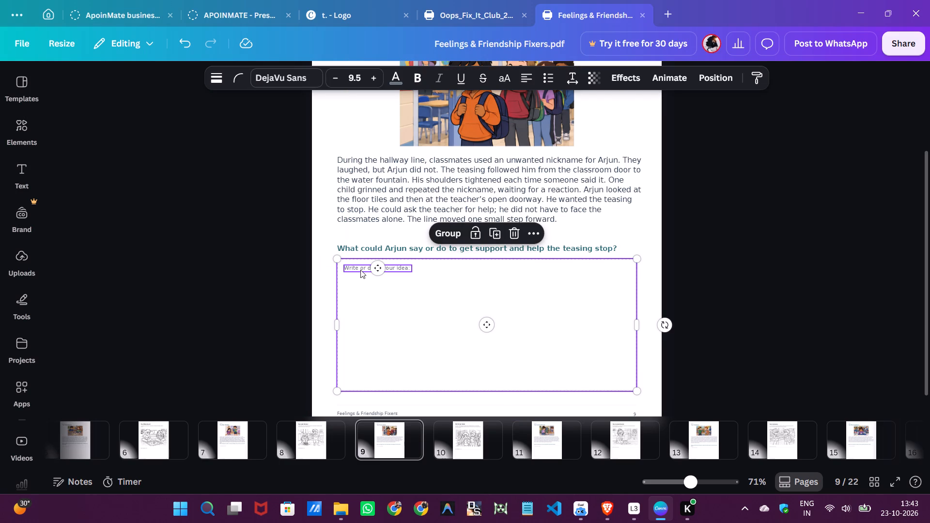
On page 7, insert two blank lines between the story paragraph and the bold question about June.
left_click(224, 426)
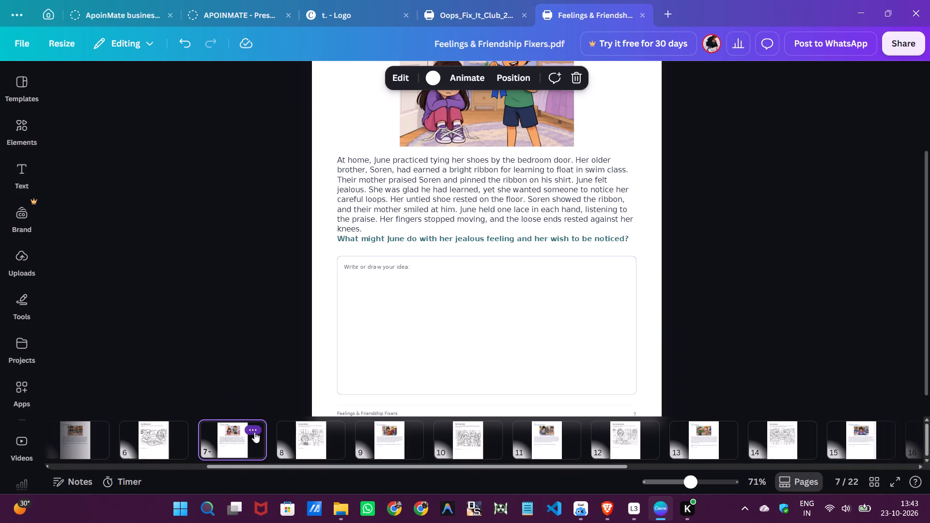
double_click(372, 230)
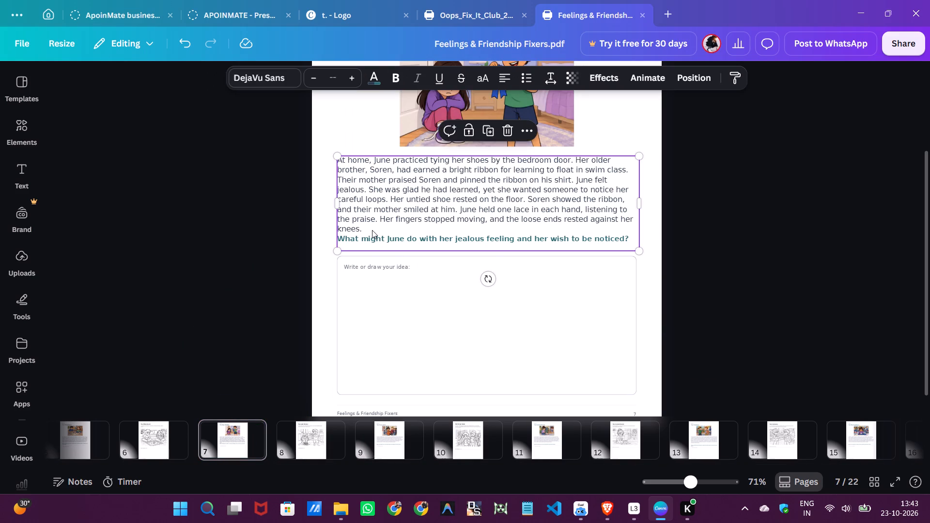
left_click(628, 218)
key("Return")
key("Return")
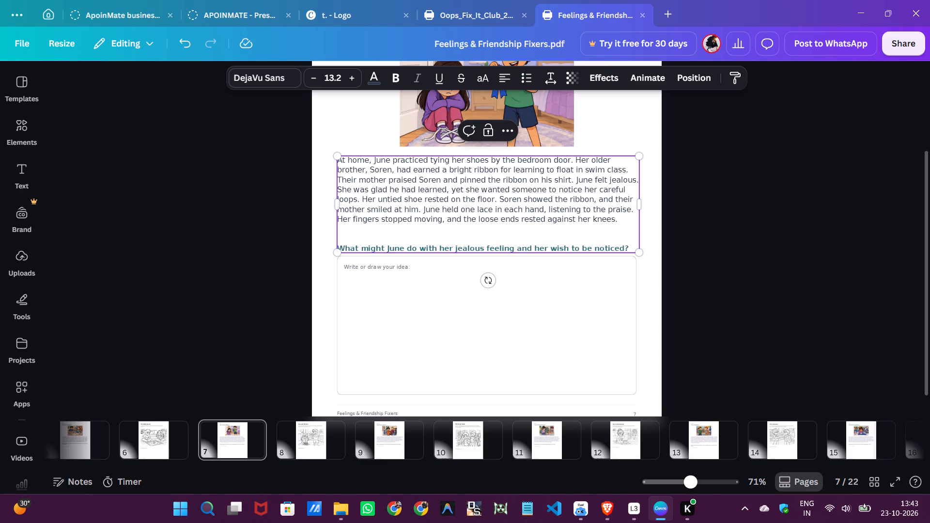
On page 7, shorten the answer box slightly from its bottom edge and nudge it with its prompt text down, away from the question.
left_click(459, 386)
left_click_drag(485, 394, 486, 389)
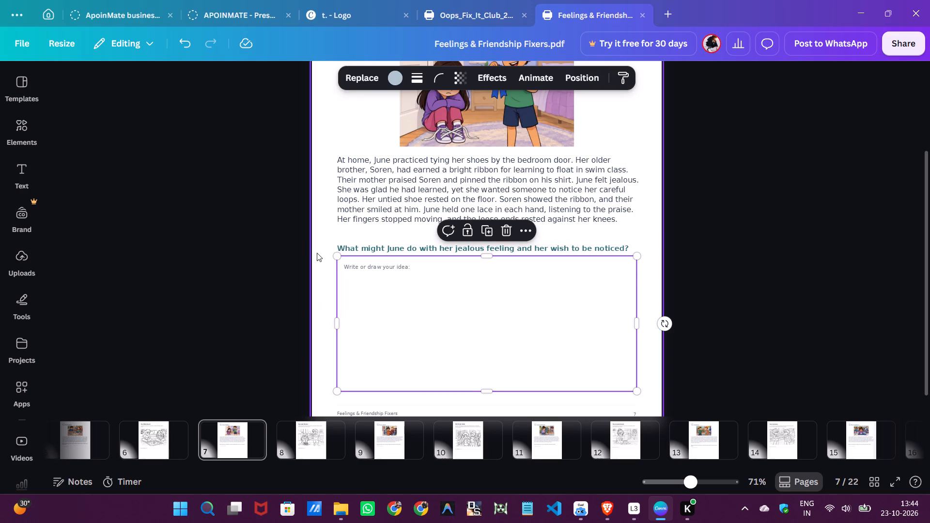
left_click(317, 253)
left_click_drag(324, 257, 345, 270)
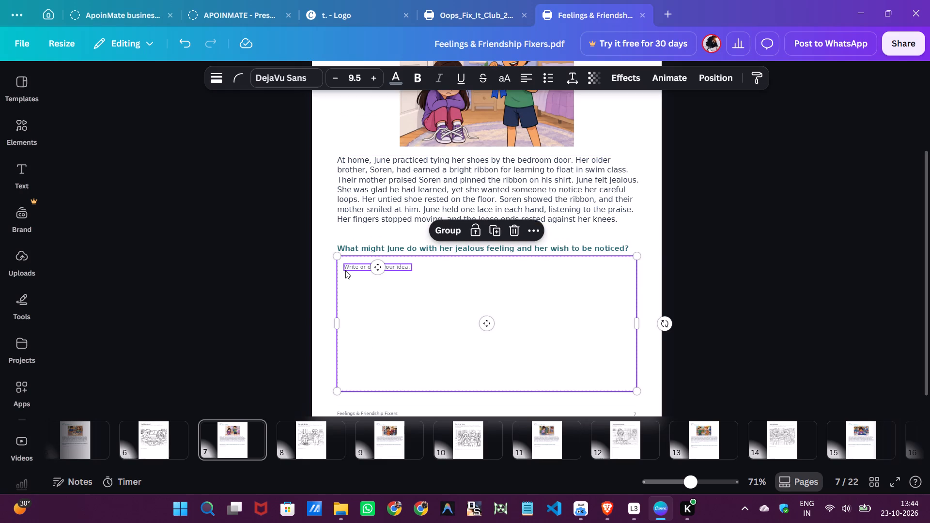
key("Down")
key("Down")
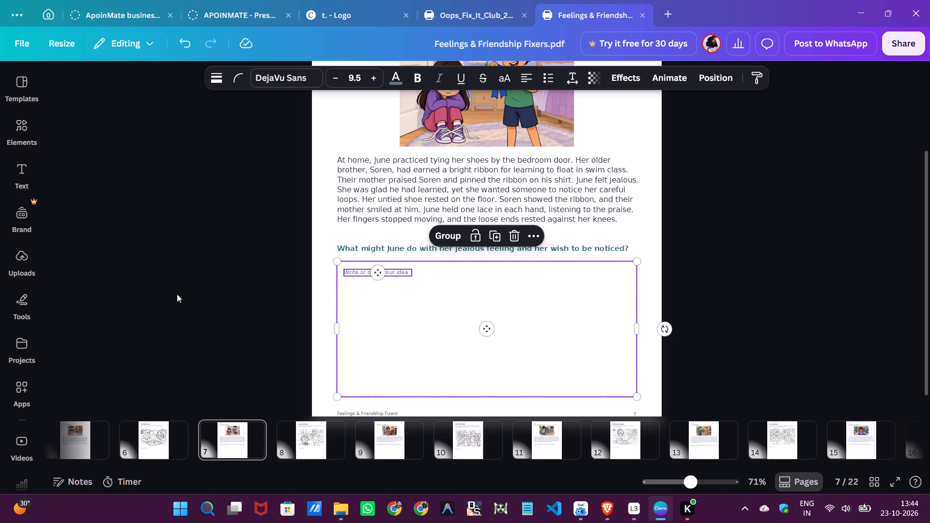
Open the story text about Nico on page 5 for editing.
scroll(242, 385, "down", 1)
scroll(201, 430, "up", 2)
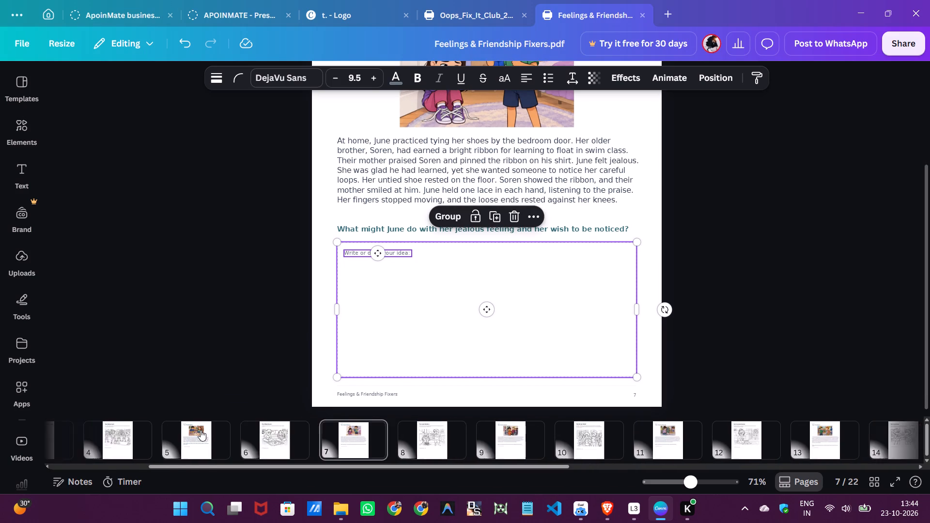
scroll(201, 430, "up", 2)
left_click(310, 444)
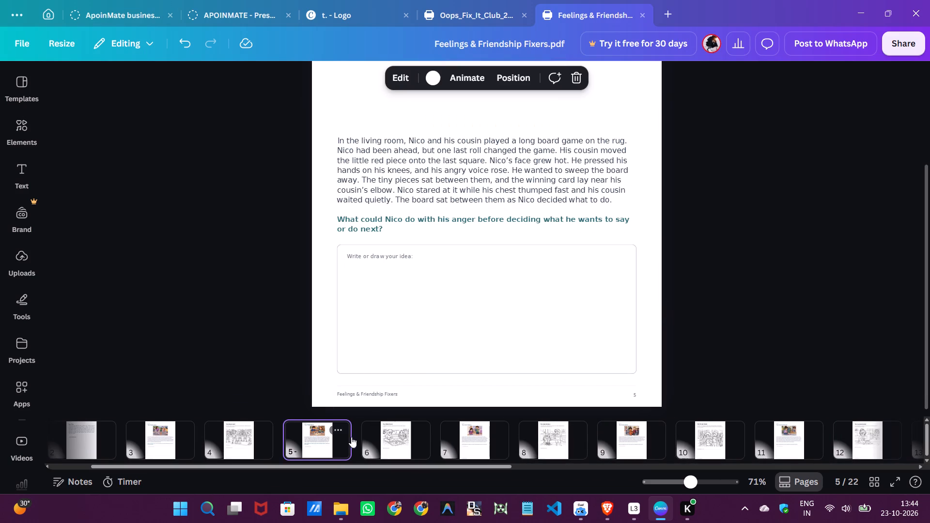
left_click(600, 206)
left_click(600, 206)
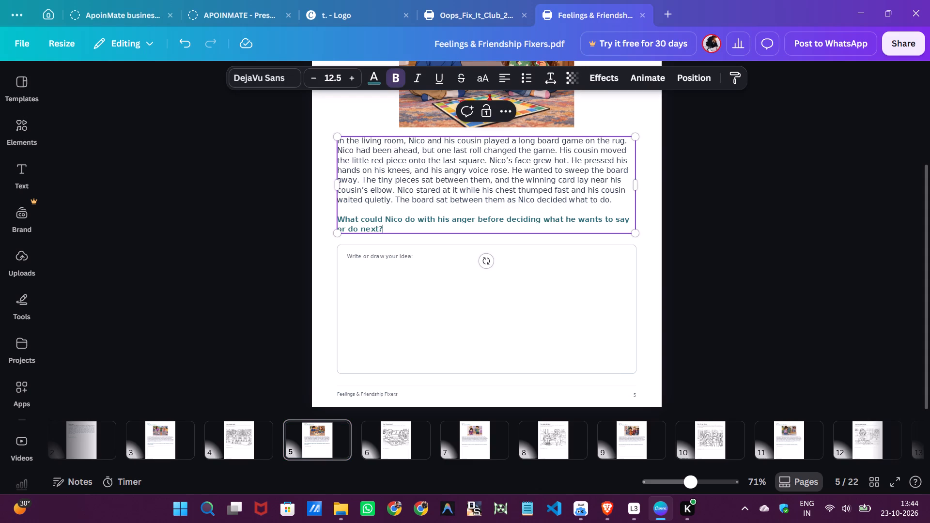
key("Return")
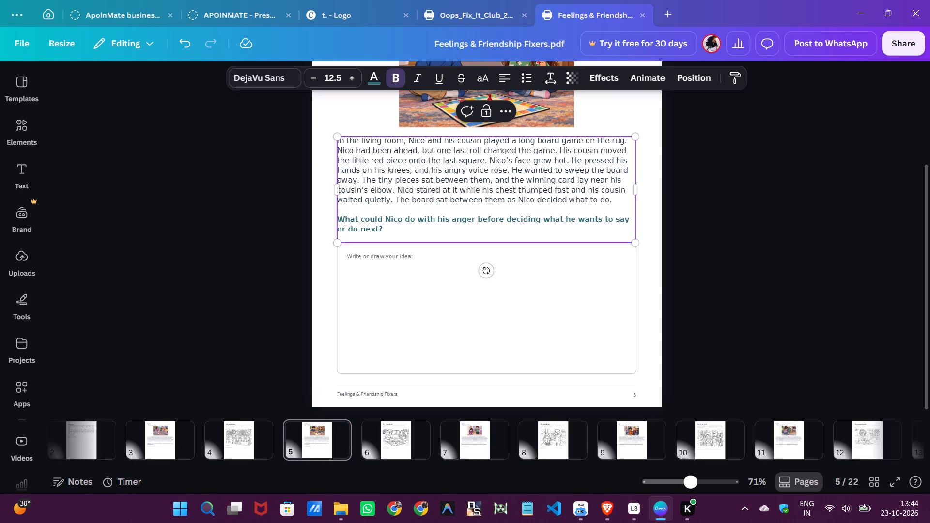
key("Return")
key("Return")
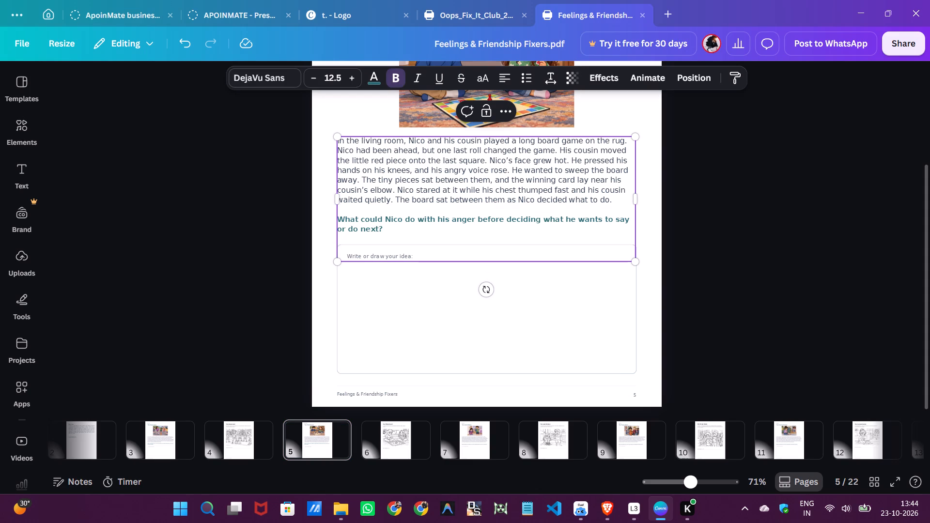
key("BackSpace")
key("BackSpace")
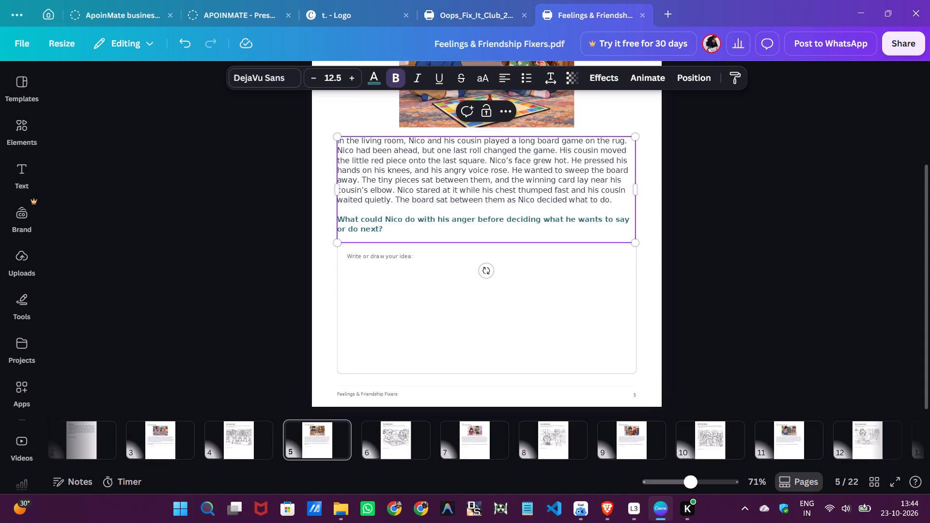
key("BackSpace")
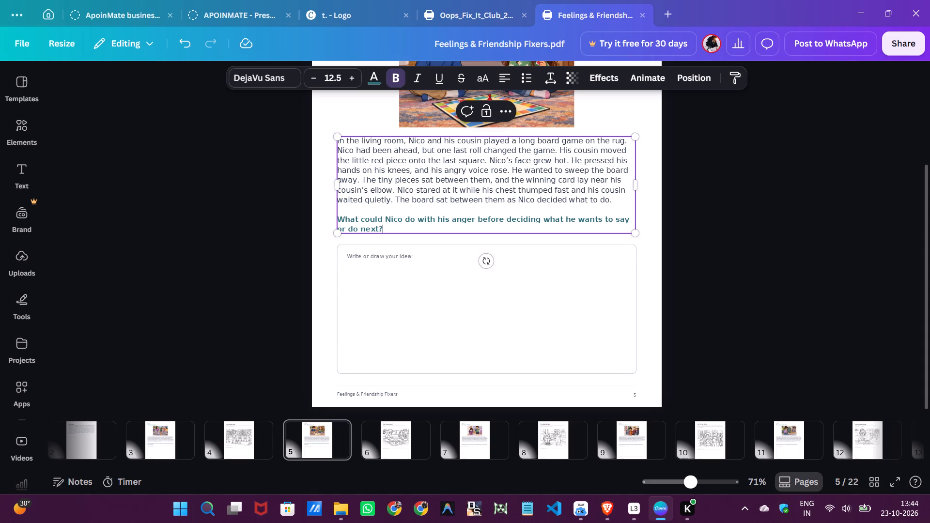
On page 5, add an extra blank line between the story paragraph and the bold question about Nico.
left_click(352, 215)
left_click(343, 211)
key("Return")
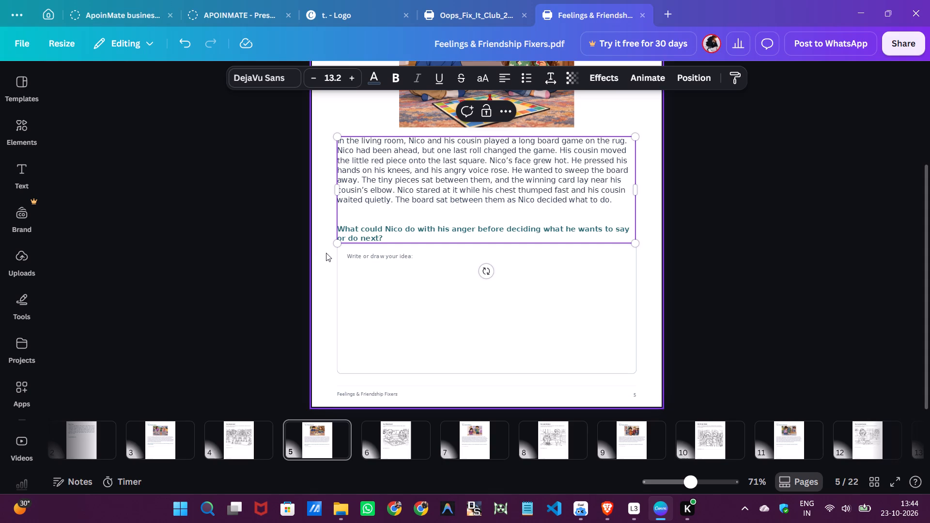
On page 5, nudge the answer box together with its prompt text slightly down, away from the question.
left_click_drag(326, 253, 352, 259)
left_click(352, 259)
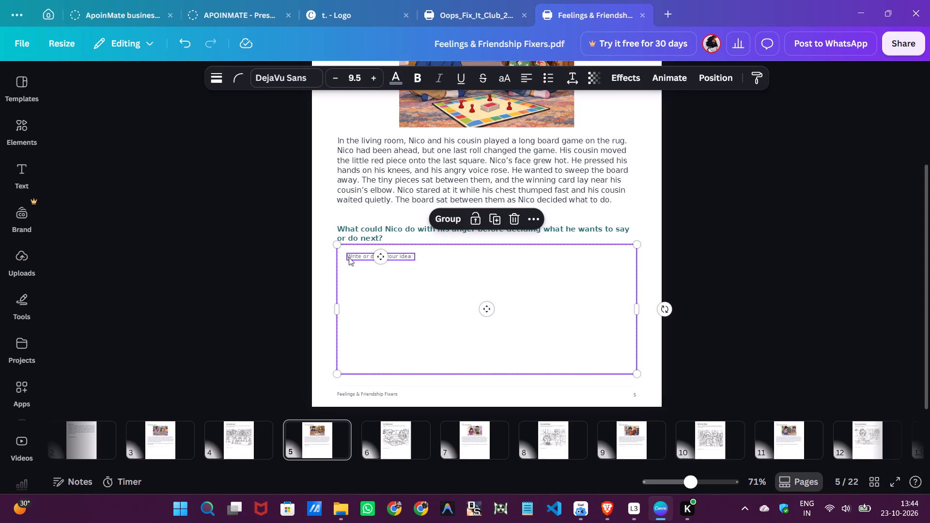
key("Down")
key("Down")
key("Down")
key("Up")
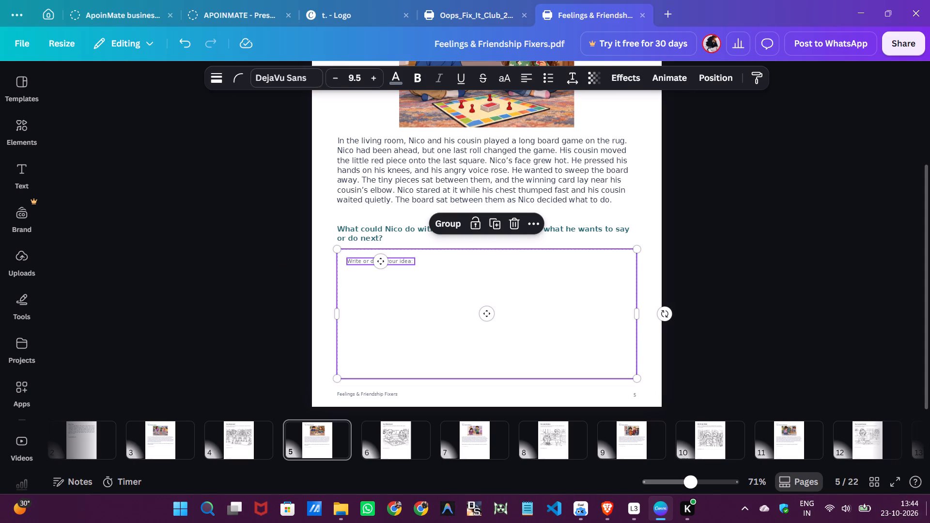
On page 3, add an extra blank line between the story paragraph and the bold question about Zara.
left_click(155, 438)
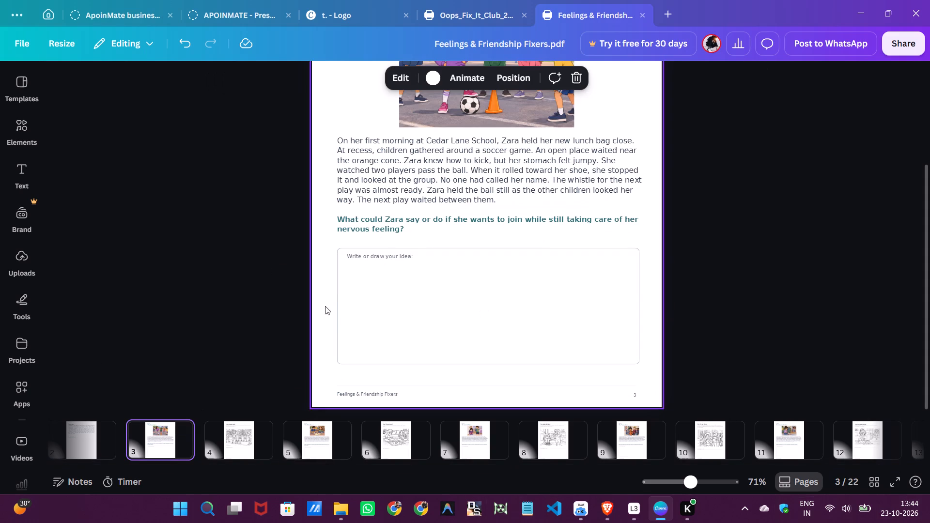
left_click(506, 193)
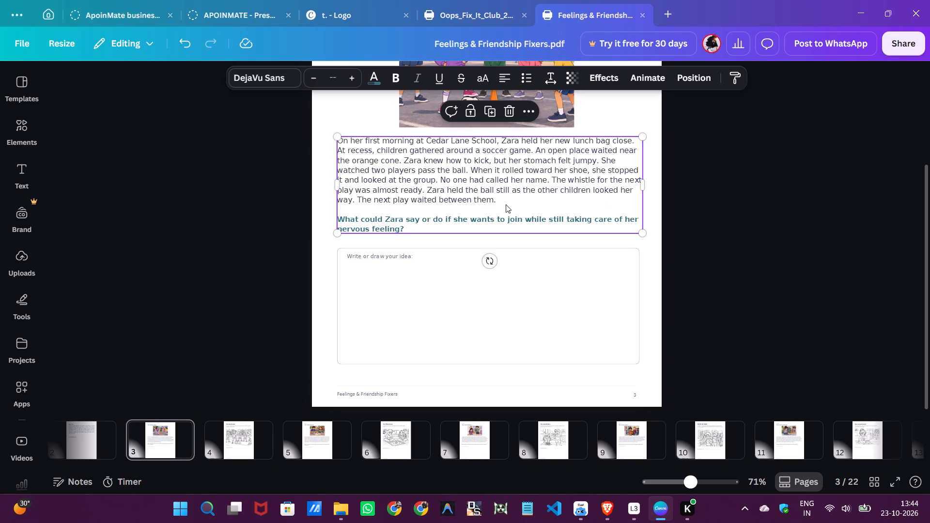
left_click(506, 204)
key("Return")
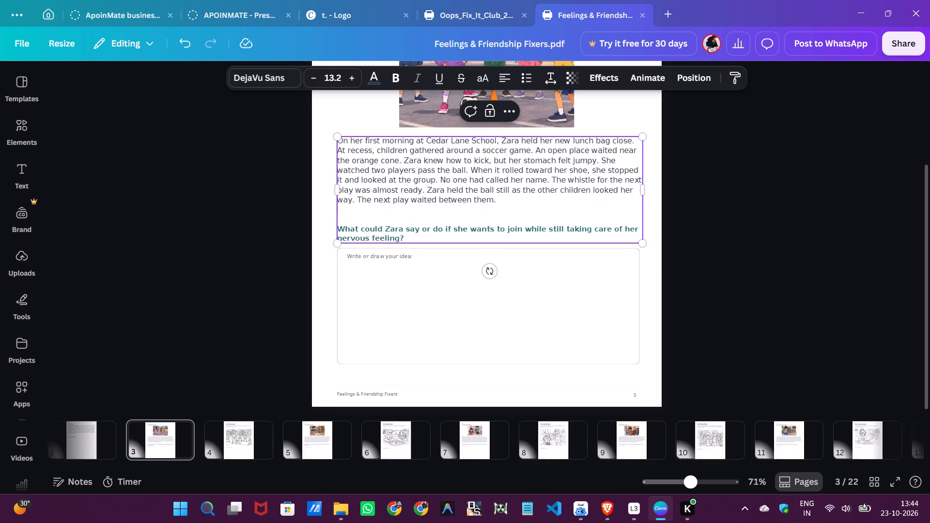
Review the question spacing and answer box layout on pages 15 to 19.
scroll(161, 454, "up", 4)
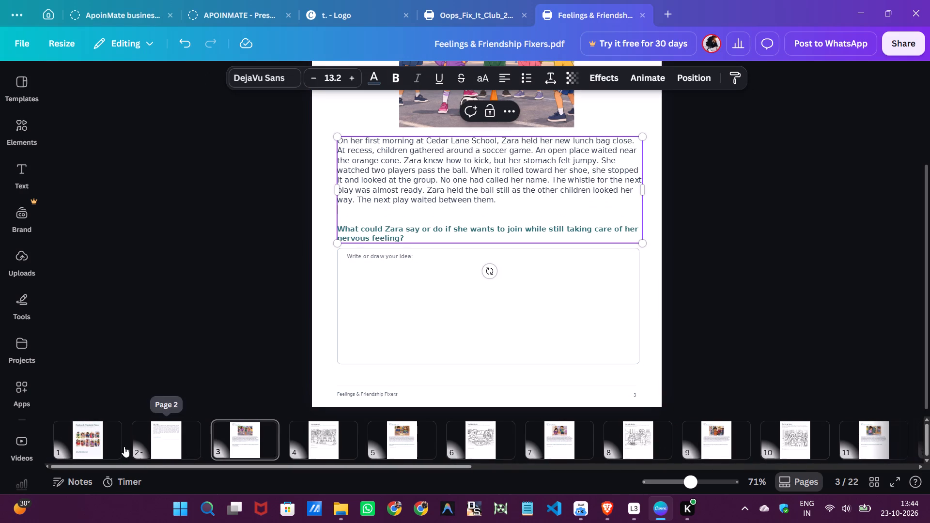
scroll(389, 428, "down", 7)
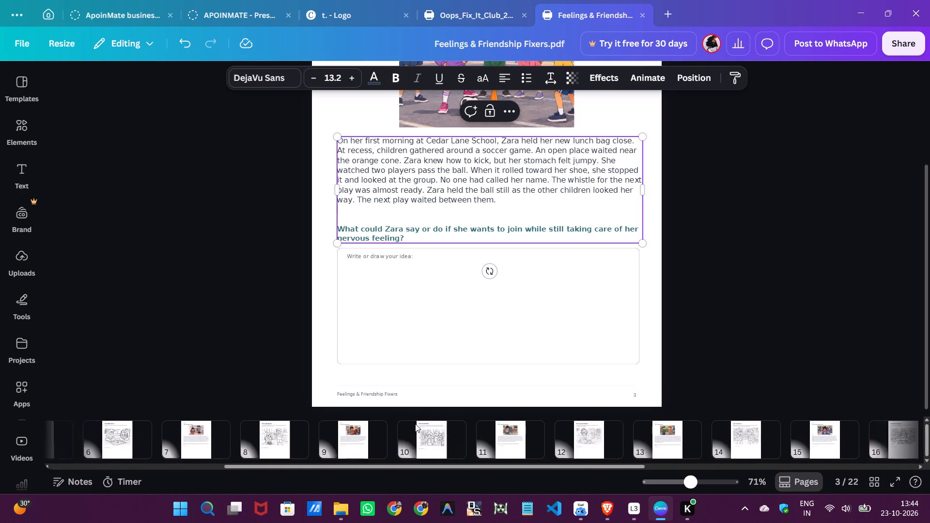
scroll(415, 424, "down", 1)
scroll(490, 441, "down", 4)
left_click(449, 439)
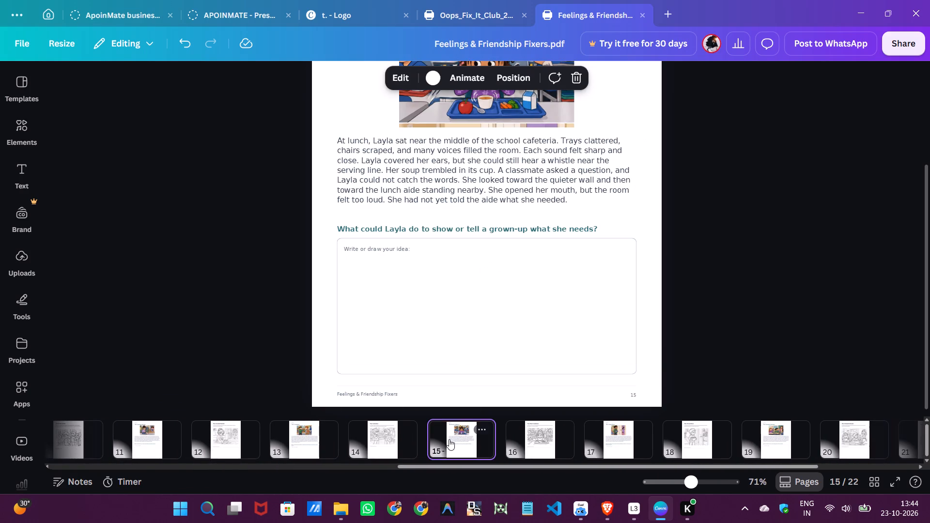
left_click(538, 449)
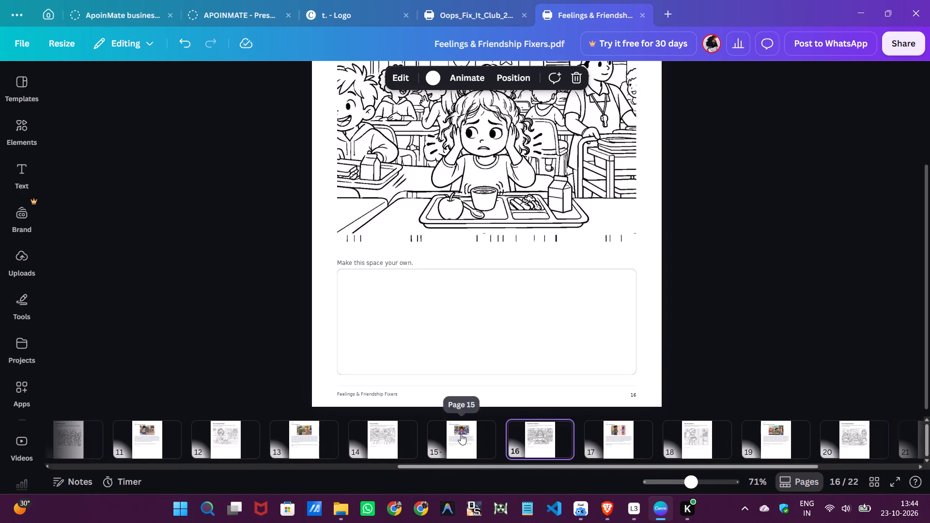
scroll(461, 434, "down", 2)
left_click(477, 441)
scroll(477, 441, "down", 2)
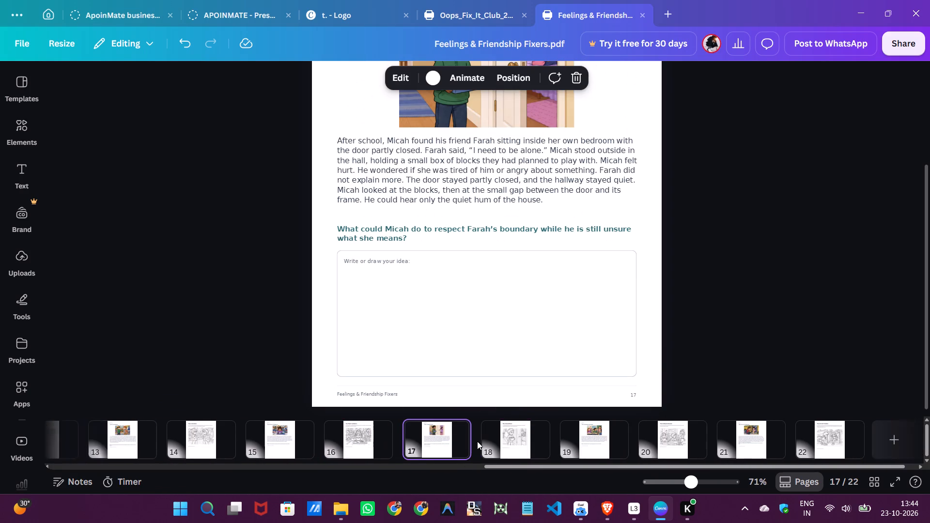
scroll(477, 441, "down", 2)
left_click(479, 441)
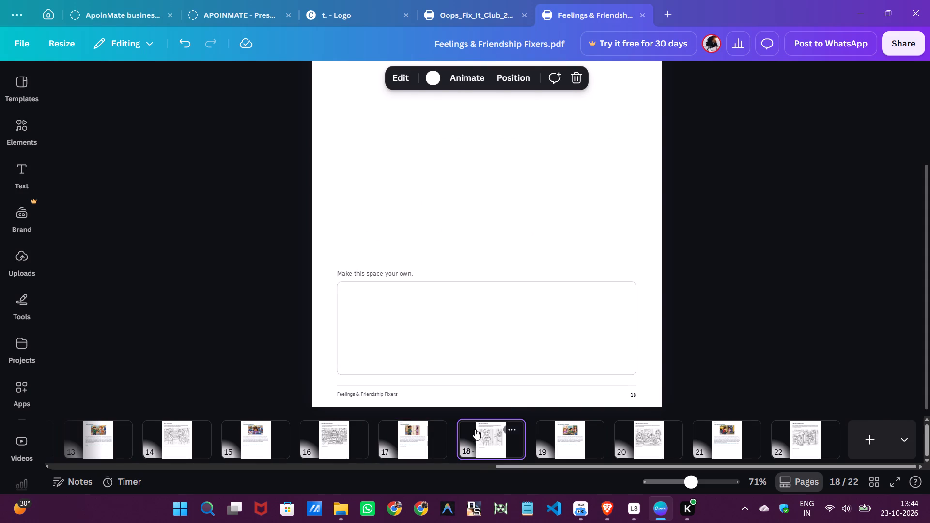
left_click(553, 433)
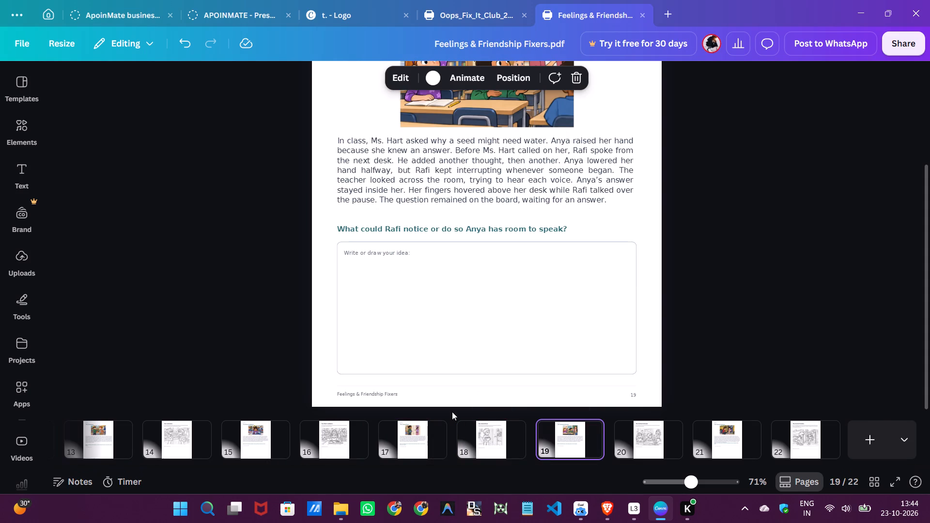
Review the question spacing and answer box on page 19 and the coloring page layout on page 20.
scroll(452, 412, "up", 3)
scroll(452, 412, "down", 1)
scroll(568, 438, "down", 1)
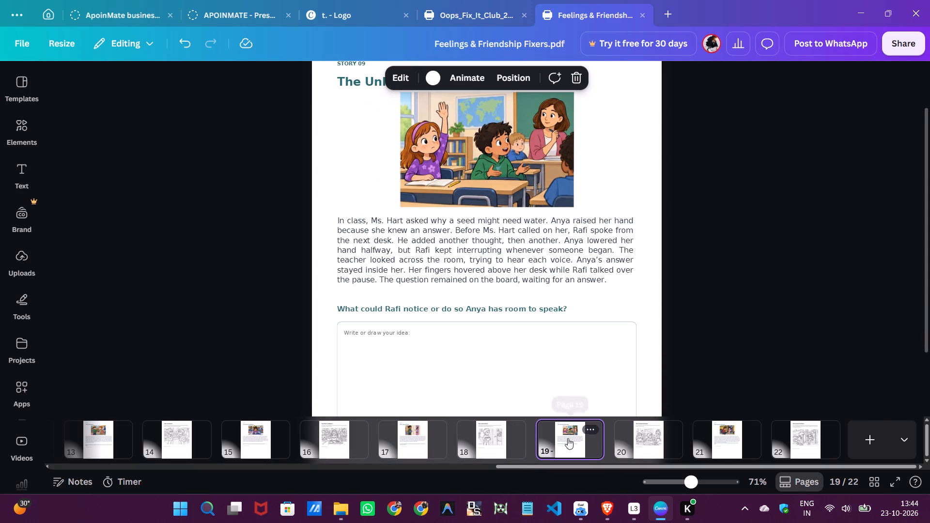
scroll(568, 438, "down", 3)
left_click(645, 451)
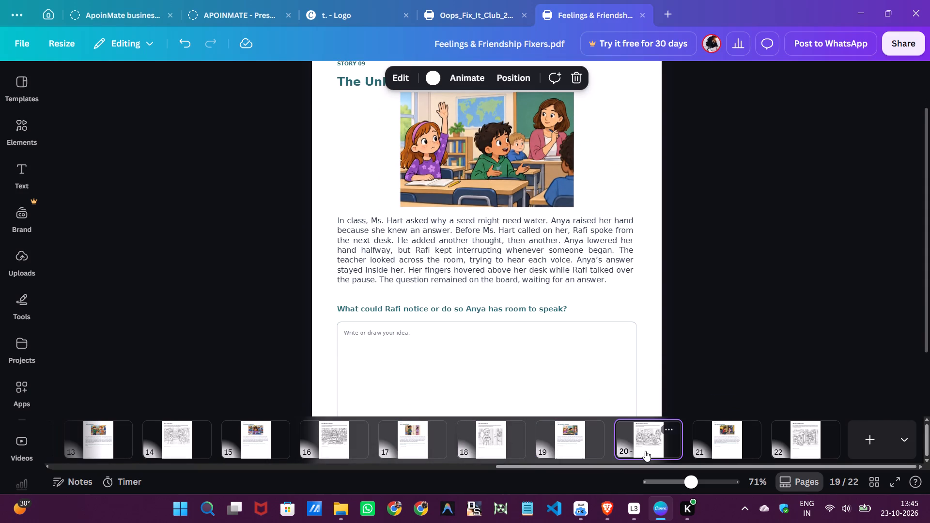
scroll(503, 396, "down", 2)
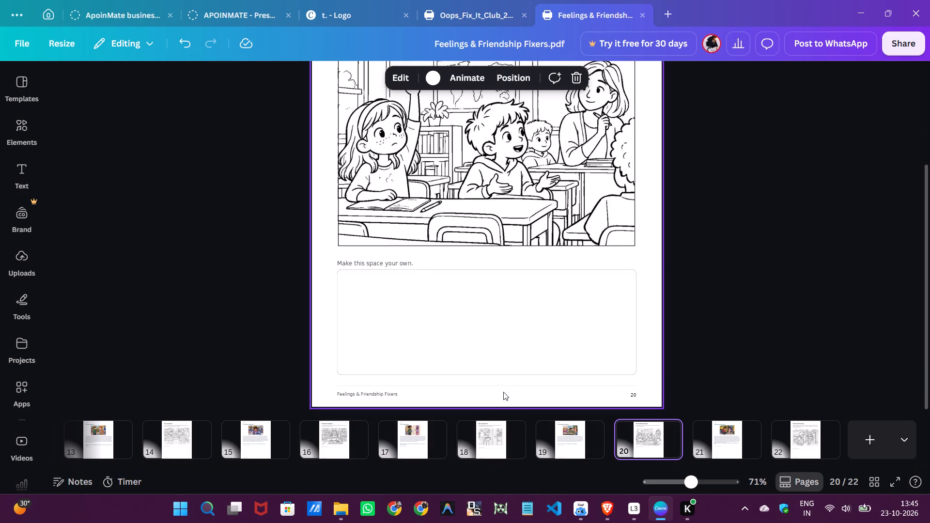
scroll(503, 392, "up", 3)
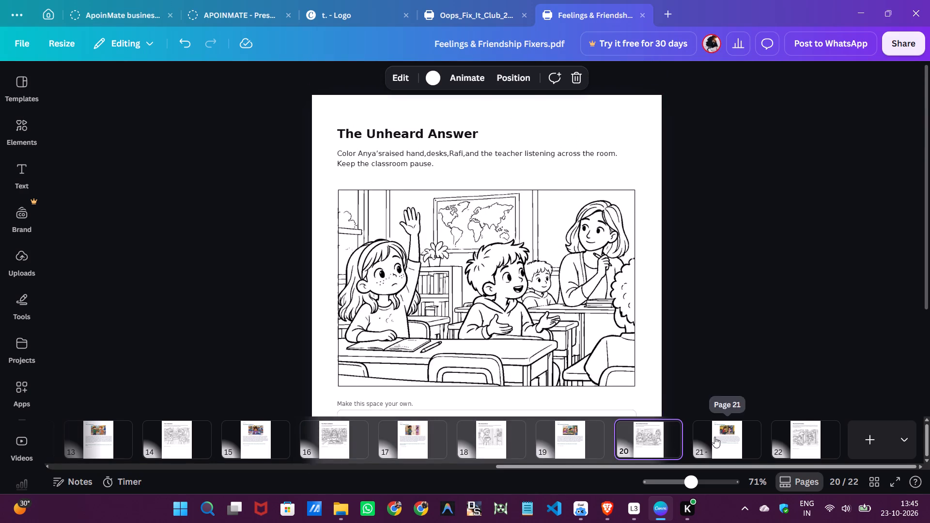
On page 21, shorten the answer box slightly by raising its bottom edge away from the footer.
left_click(715, 437)
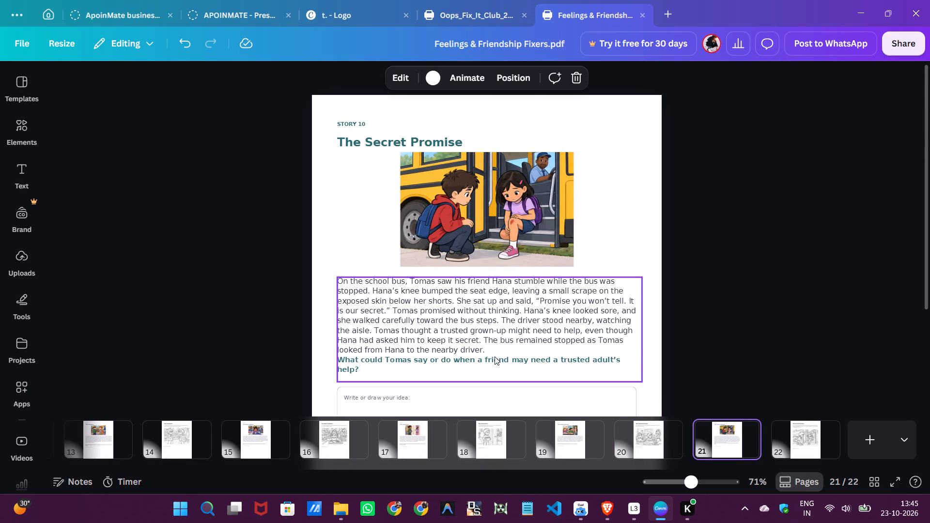
scroll(495, 356, "down", 1)
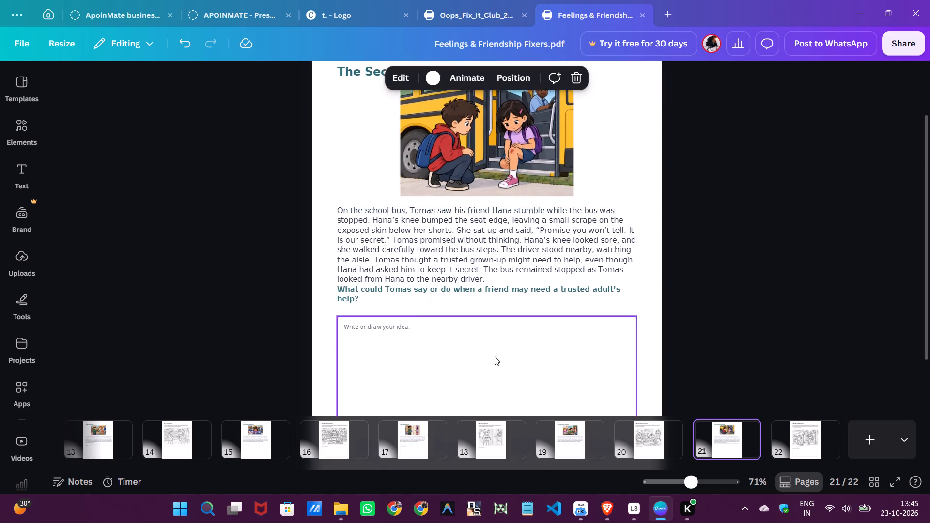
scroll(495, 356, "down", 1)
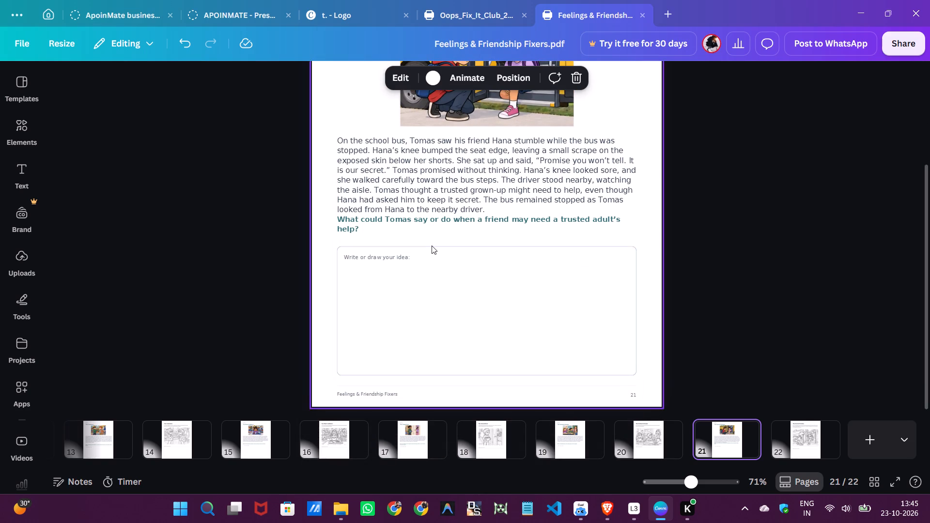
left_click(403, 340)
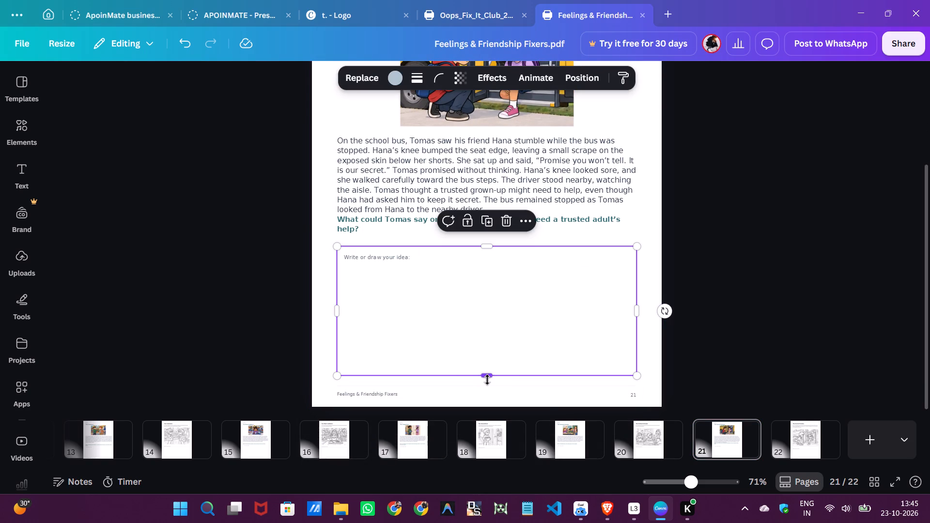
left_click(487, 380)
left_click_drag(487, 379, 485, 365)
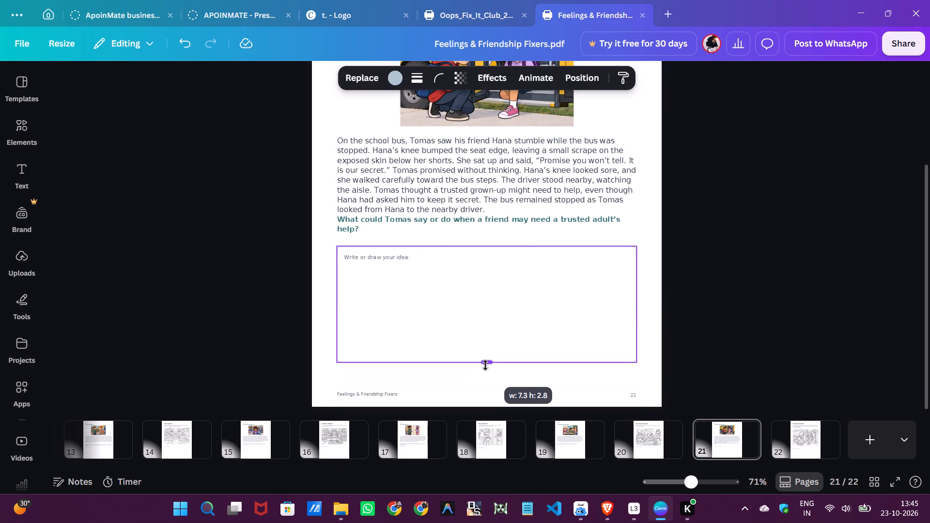
left_click_drag(485, 365, 482, 369)
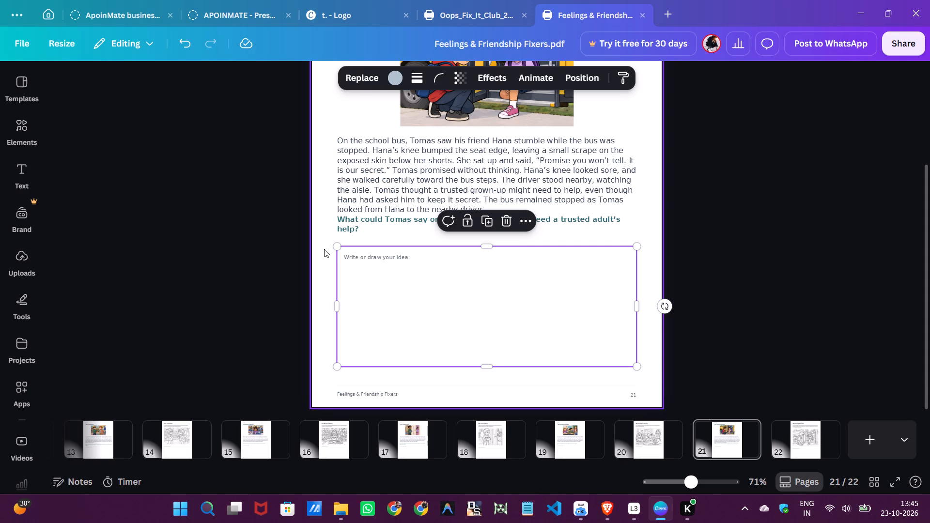
On page 21, nudge the answer box together with its prompt text down, away from the question.
left_click(324, 249)
left_click_drag(323, 247, 354, 261)
left_click(354, 261)
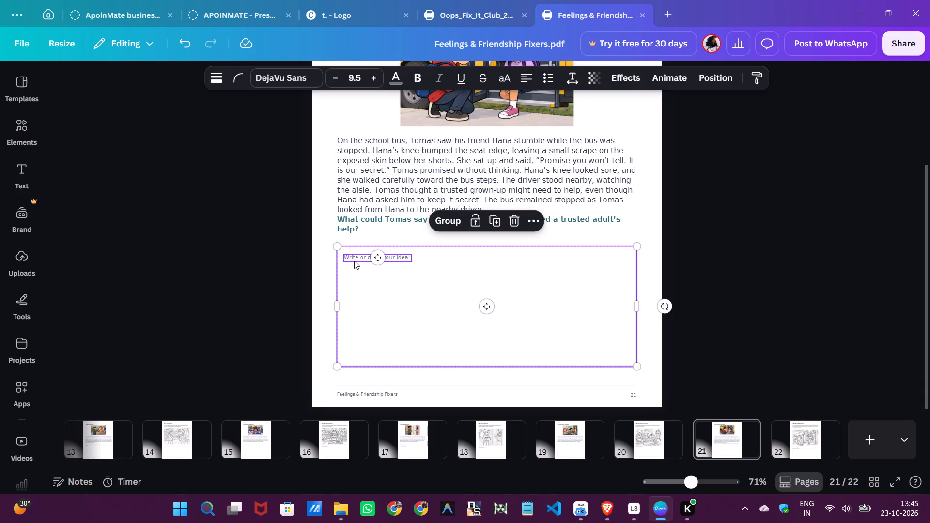
key("Down")
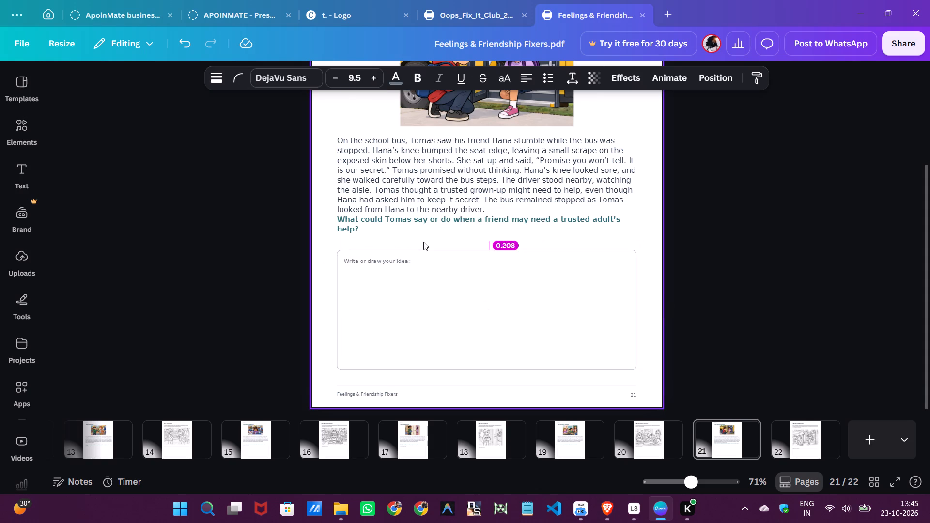
key("Down")
key("Down")
key("Down")
key("Up")
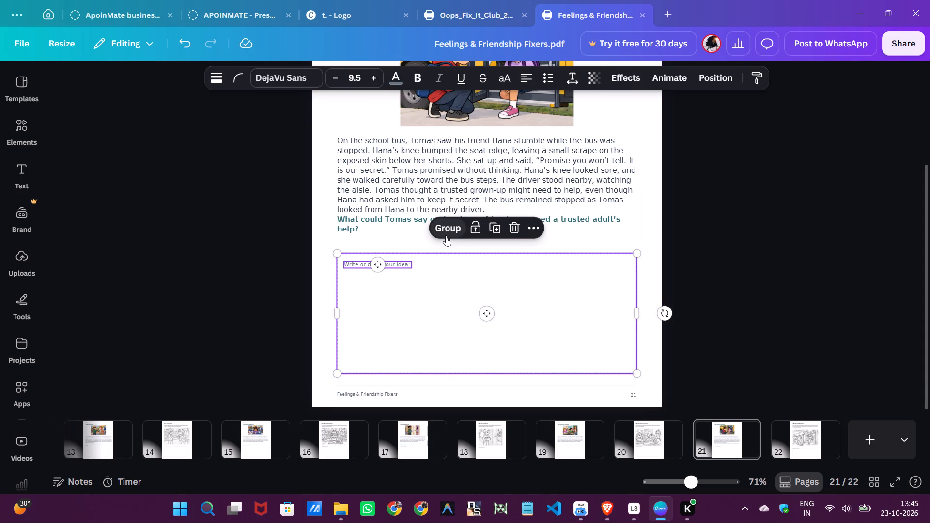
key("Down")
key("Down")
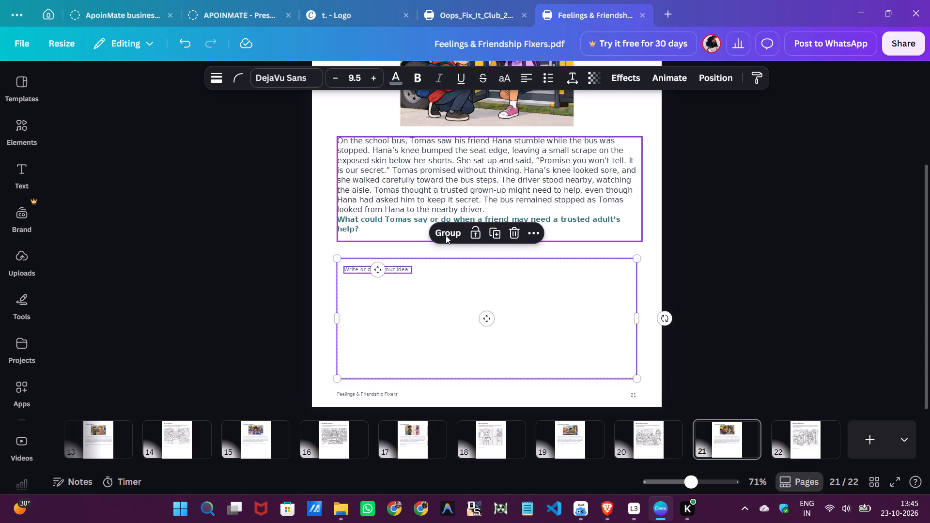
On page 21, add two blank lines between the story paragraph and the bold question about Tomas.
left_click(552, 206)
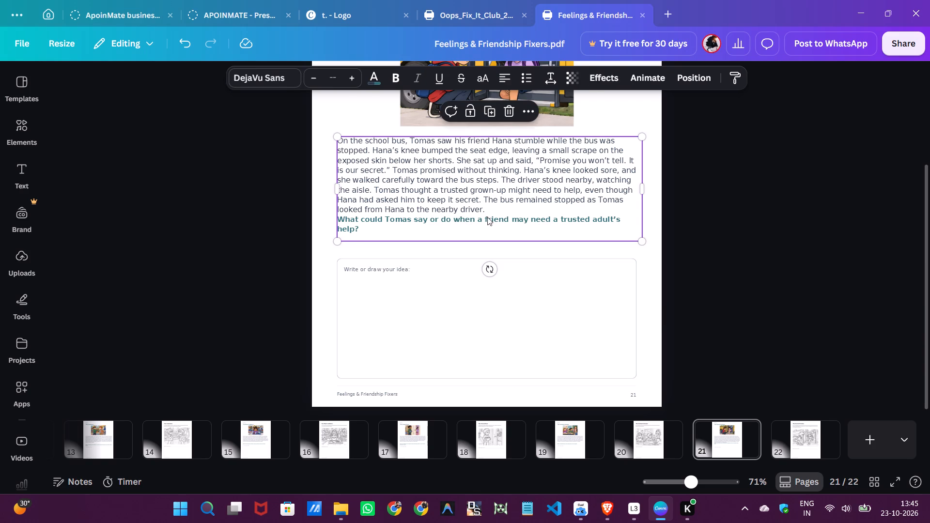
left_click(488, 204)
left_click(488, 204)
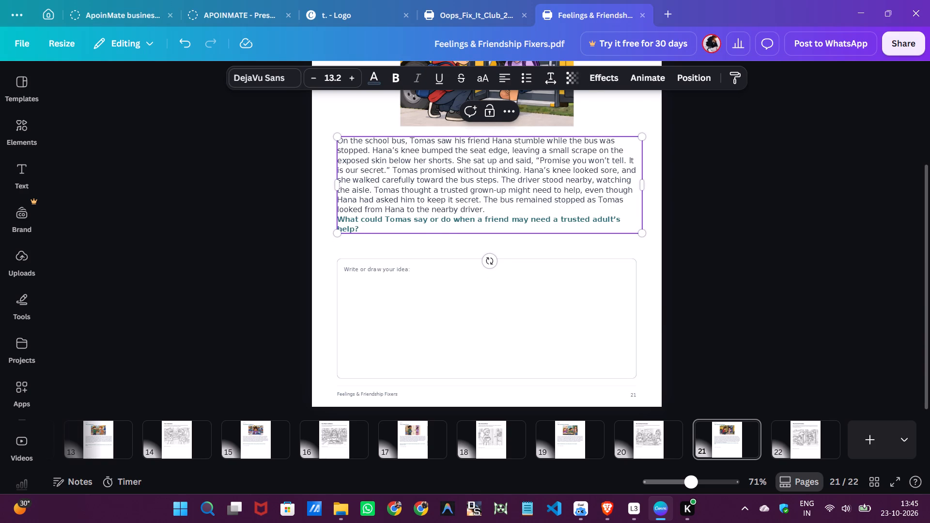
left_click(487, 207)
key("Return")
key("Return")
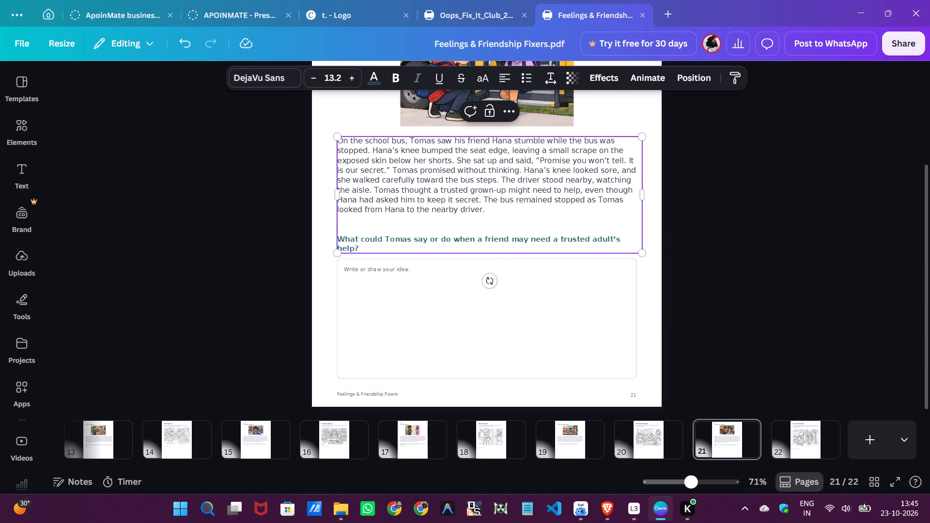
On page 22, nudge the "Make this space your own." text up, closer to the coloring picture.
left_click(812, 448)
left_click(375, 278)
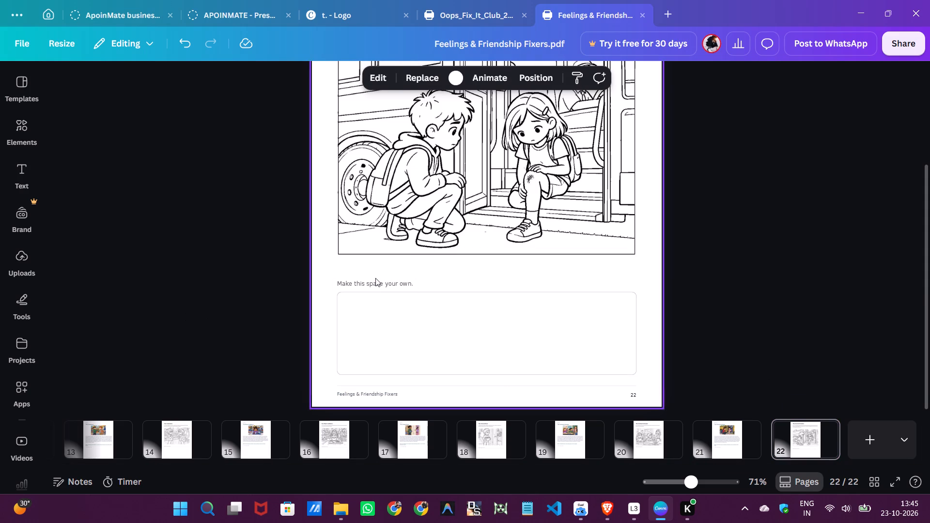
left_click(376, 280)
key("Up")
key("Up")
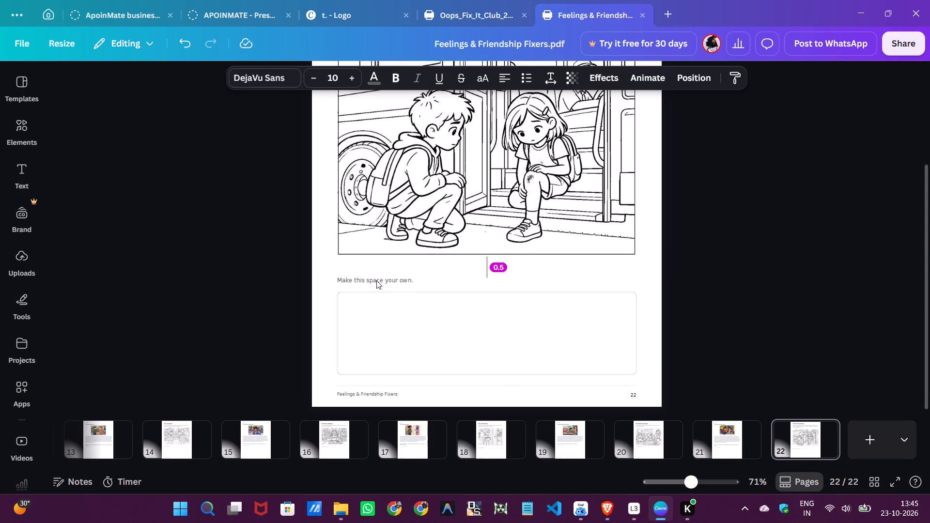
key("Up")
key("Up")
key("Up")
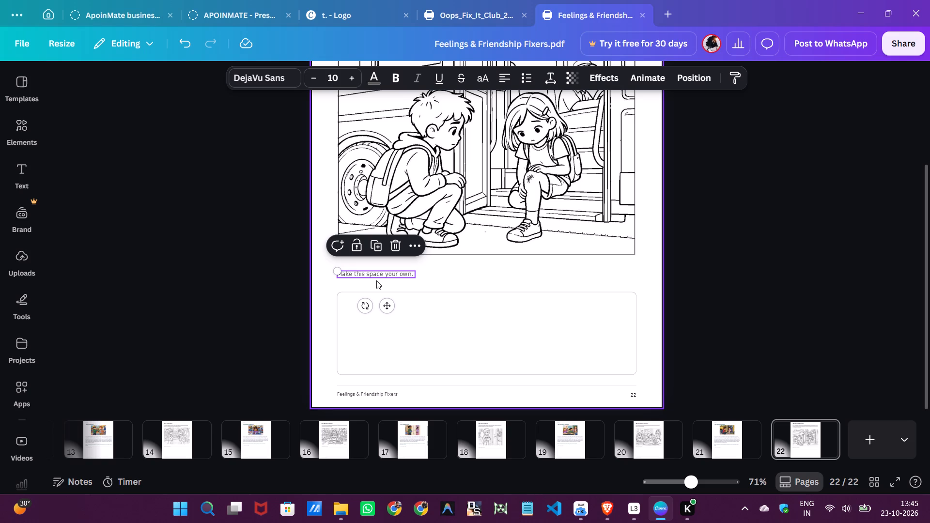
On page 22, extend the empty box up to just below its prompt text and raise its bottom edge slightly, making it about 2.2 high.
left_click(444, 338)
left_click_drag(489, 292, 491, 286)
left_click_drag(491, 286, 491, 280)
left_click(491, 280)
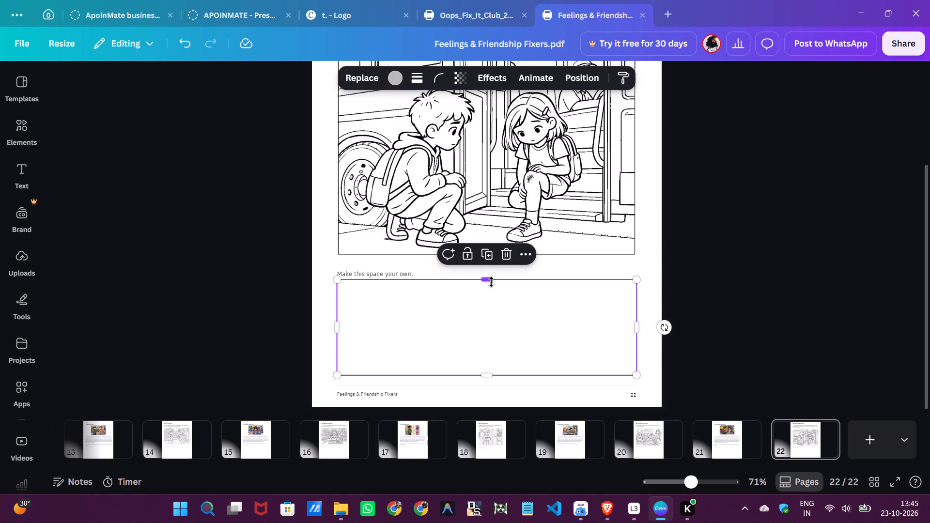
left_click_drag(485, 374, 485, 369)
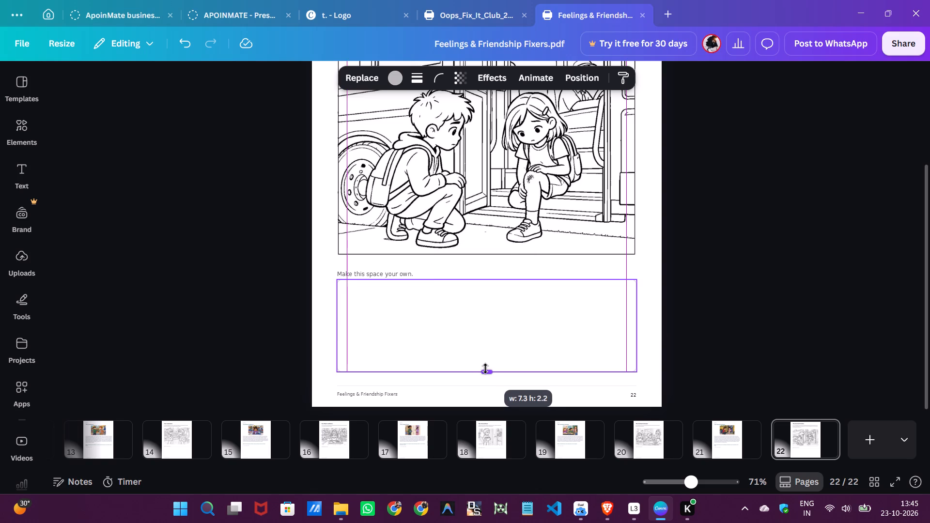
left_click_drag(485, 369, 485, 368)
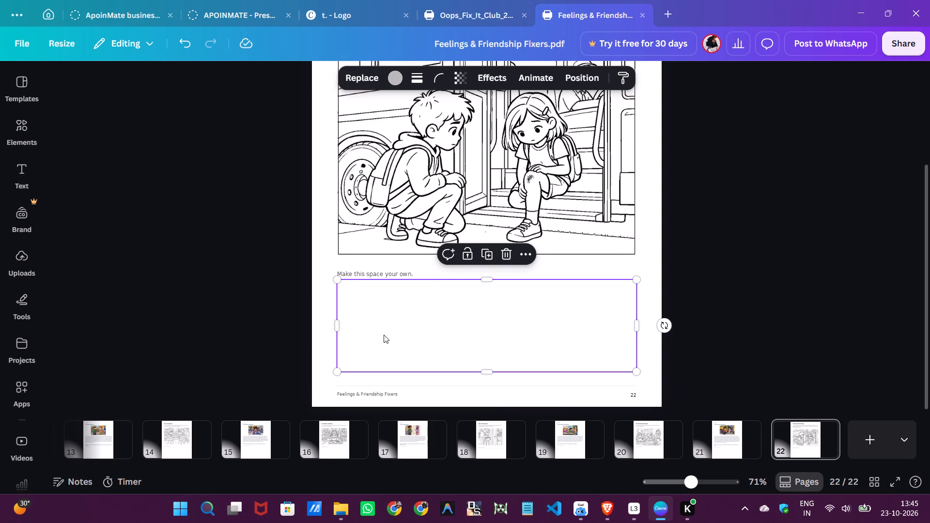
left_click(257, 323)
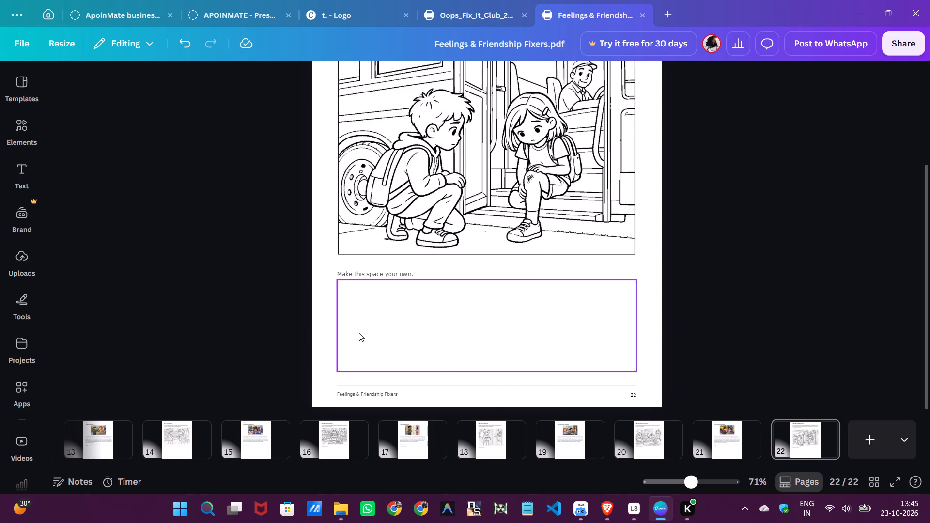
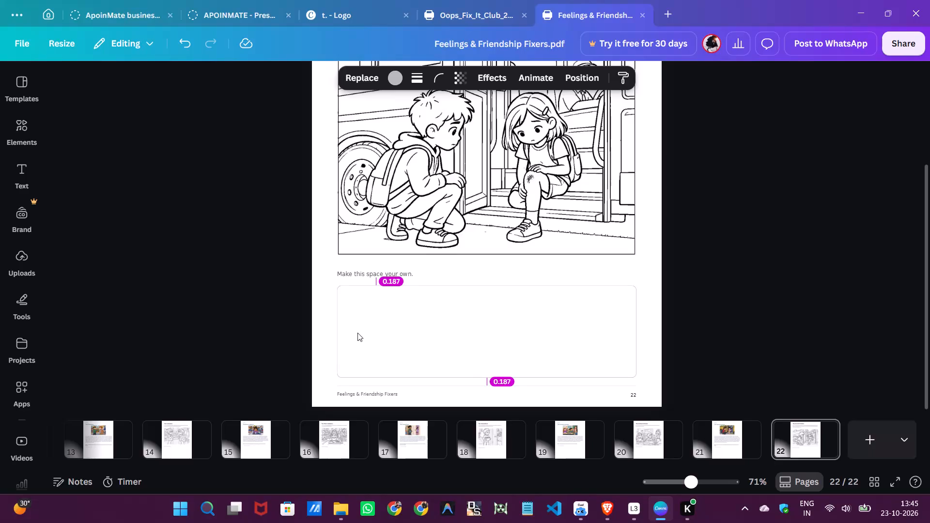
Nudge the empty drawing box on page 22 slightly upward.
key("Up")
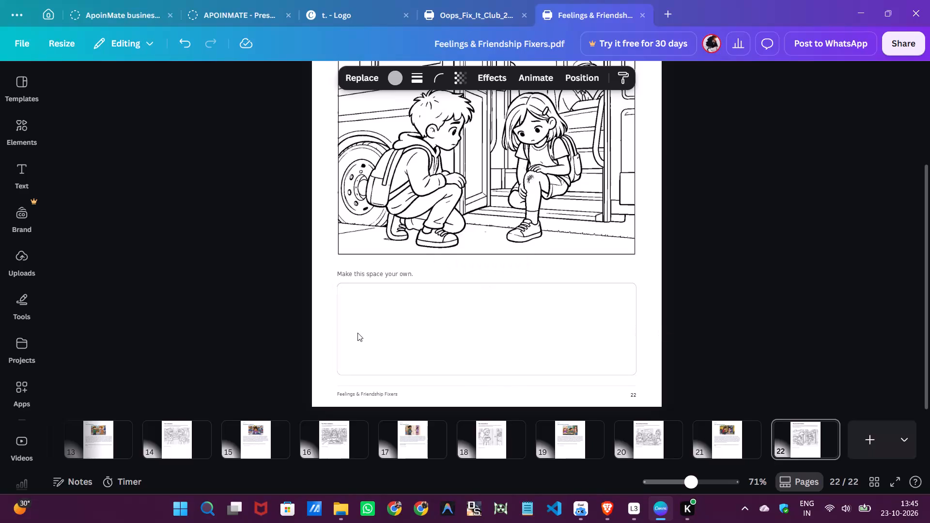
left_click(299, 316)
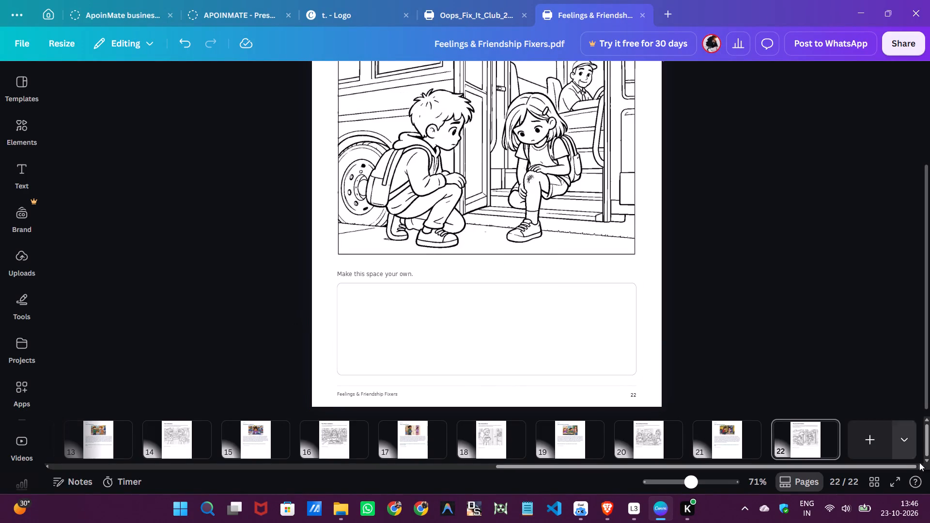
Add a blank page directly after page 1, the original title page.
scroll(582, 435, "up", 5)
scroll(541, 459, "up", 8)
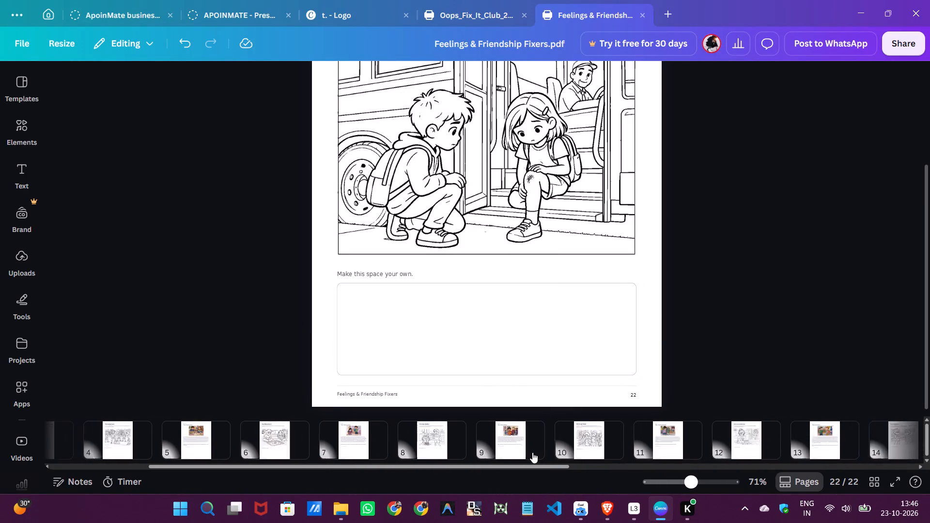
scroll(532, 452, "up", 3)
scroll(207, 436, "up", 4)
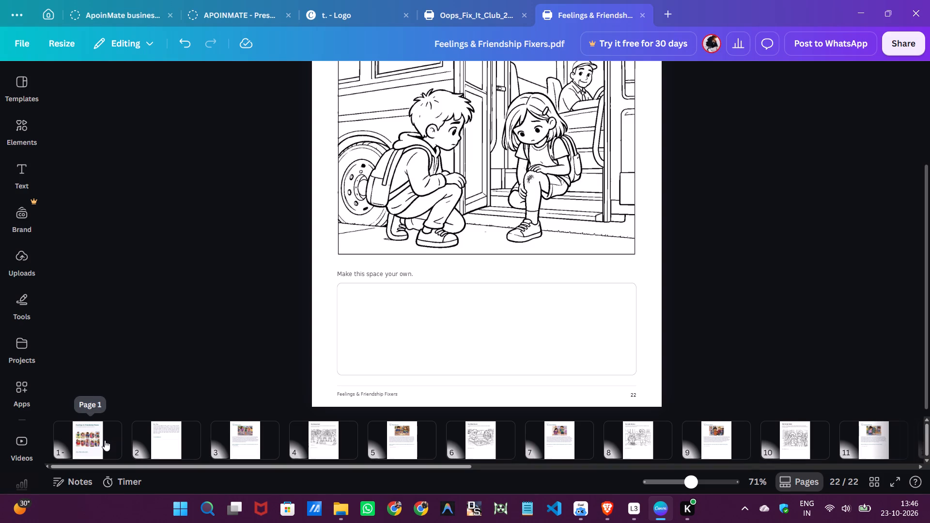
left_click(108, 438)
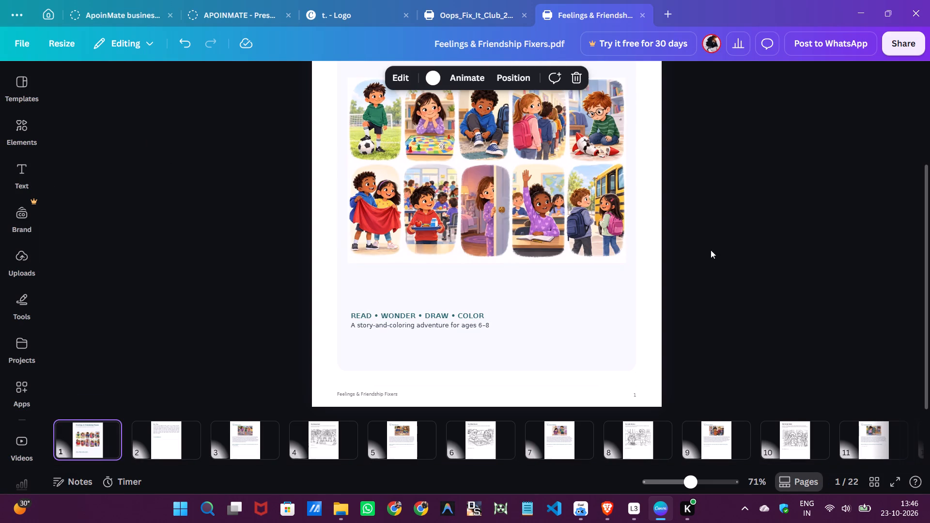
scroll(538, 295, "up", 4)
scroll(531, 256, "up", 4)
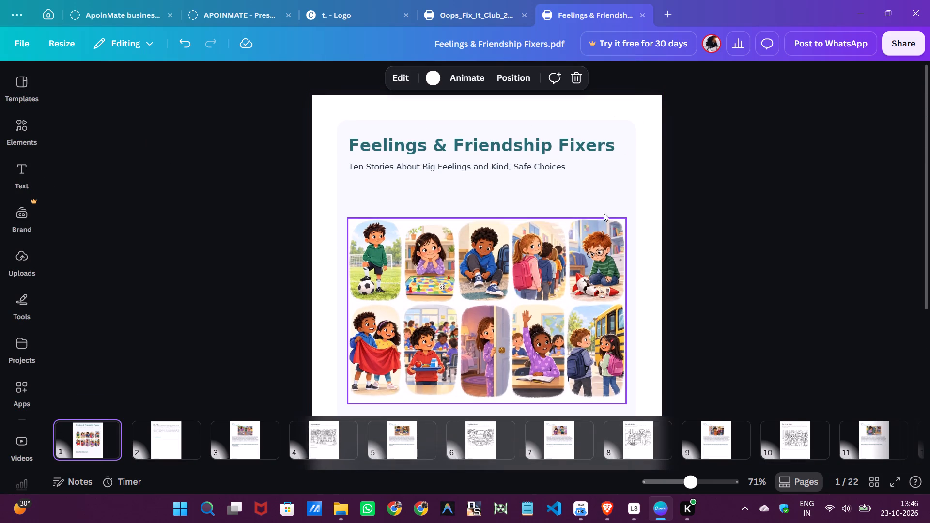
right_click(600, 106)
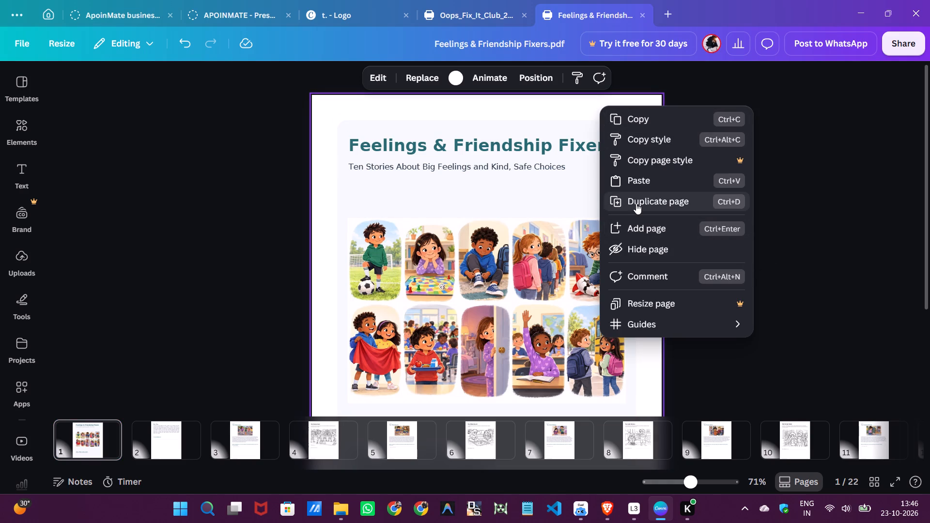
left_click(634, 230)
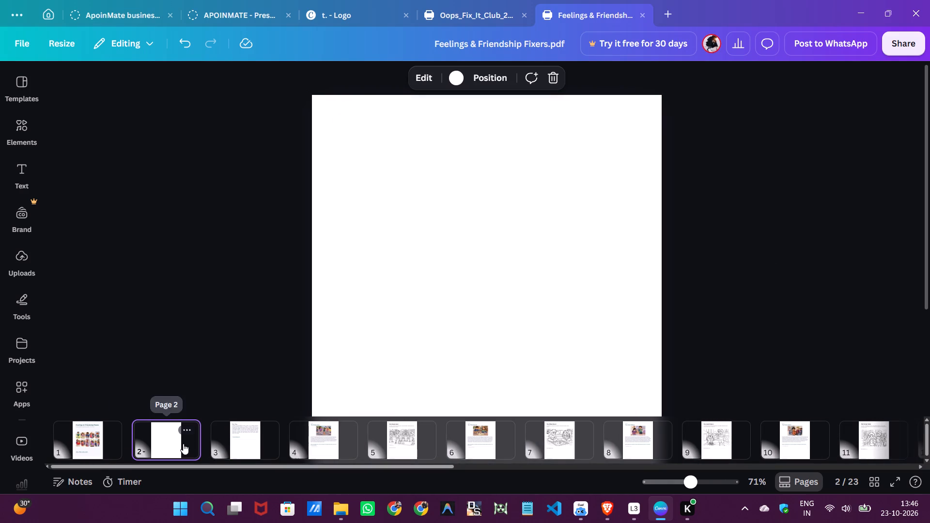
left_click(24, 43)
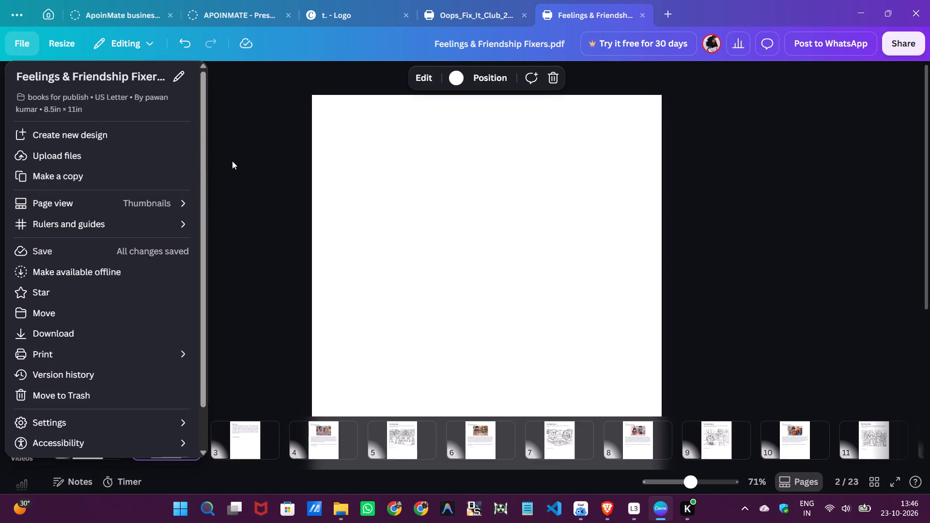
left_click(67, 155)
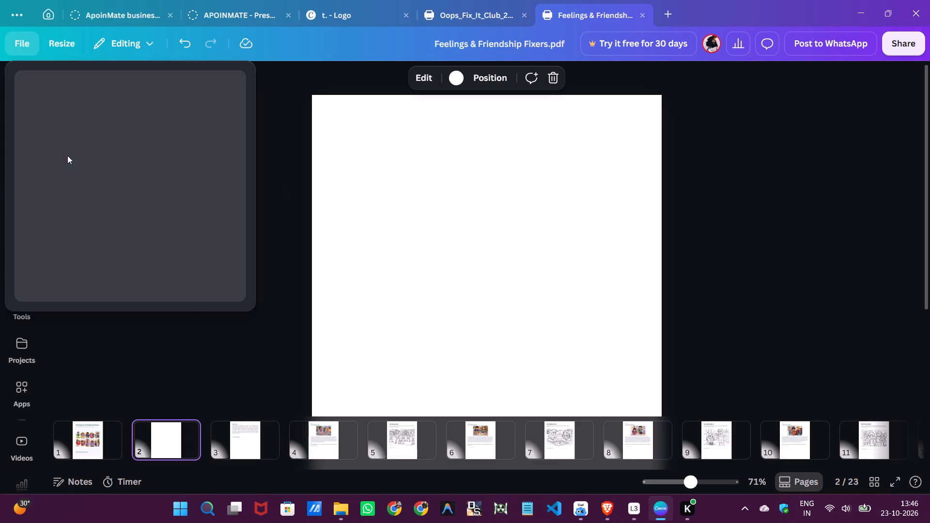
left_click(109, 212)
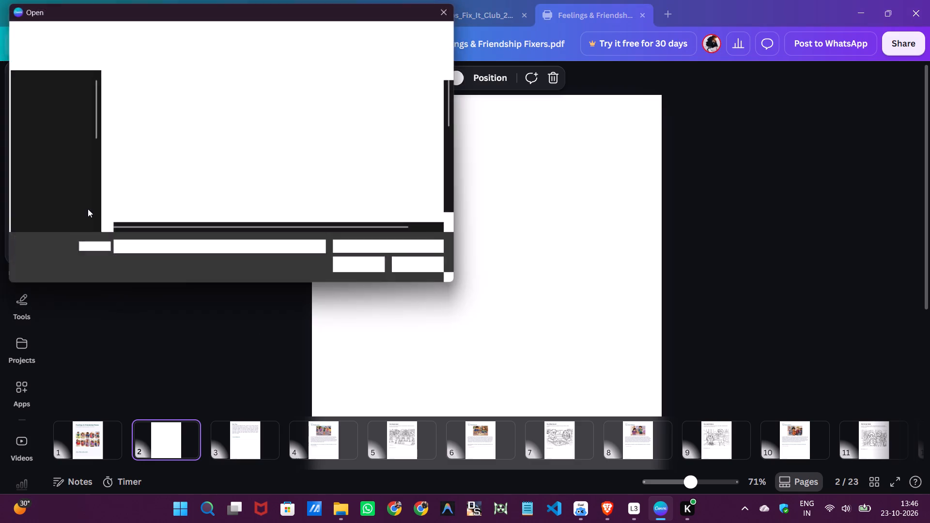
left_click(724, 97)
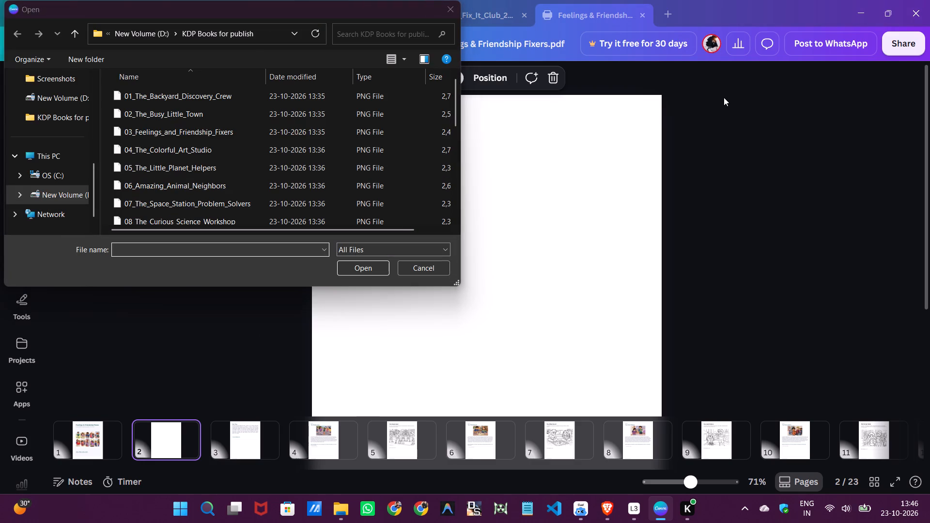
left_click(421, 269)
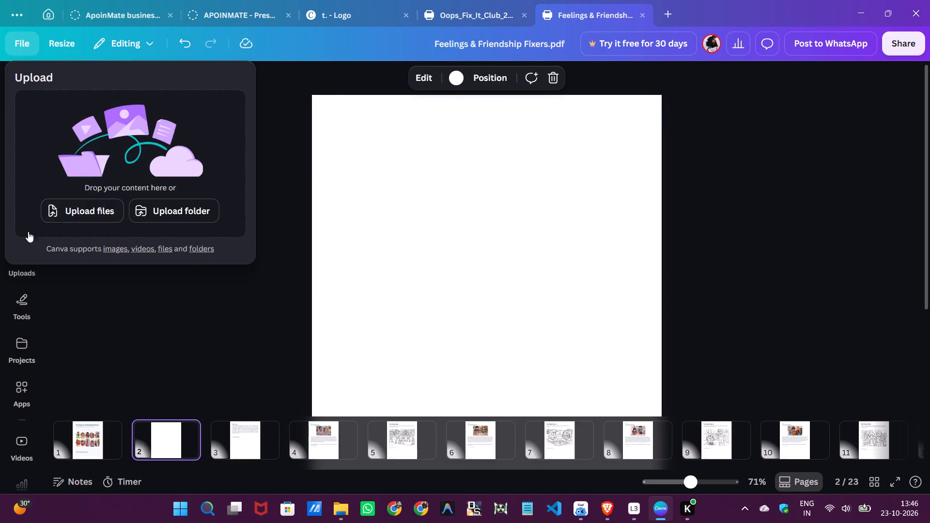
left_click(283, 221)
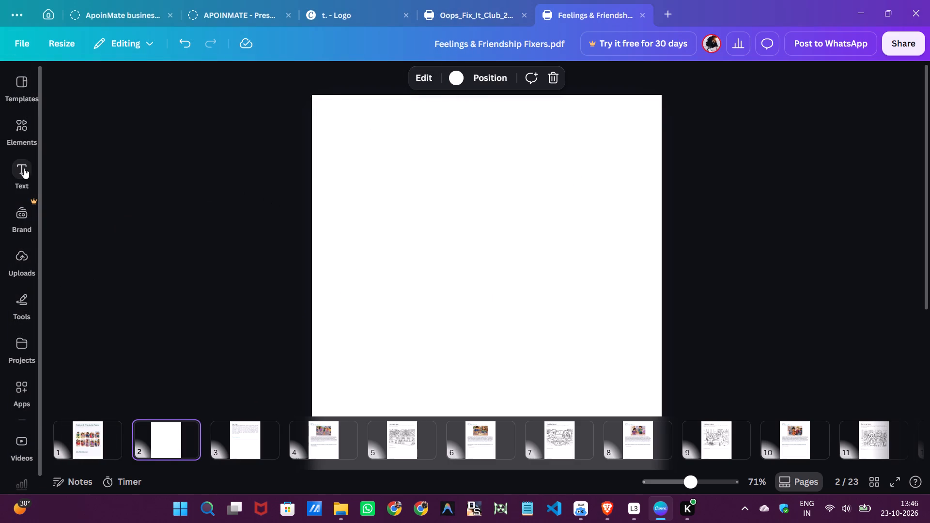
Upload the cover image 03_Feelings_and_Friendship_Fixers from the KDP Books for publish folder.
left_click(16, 256)
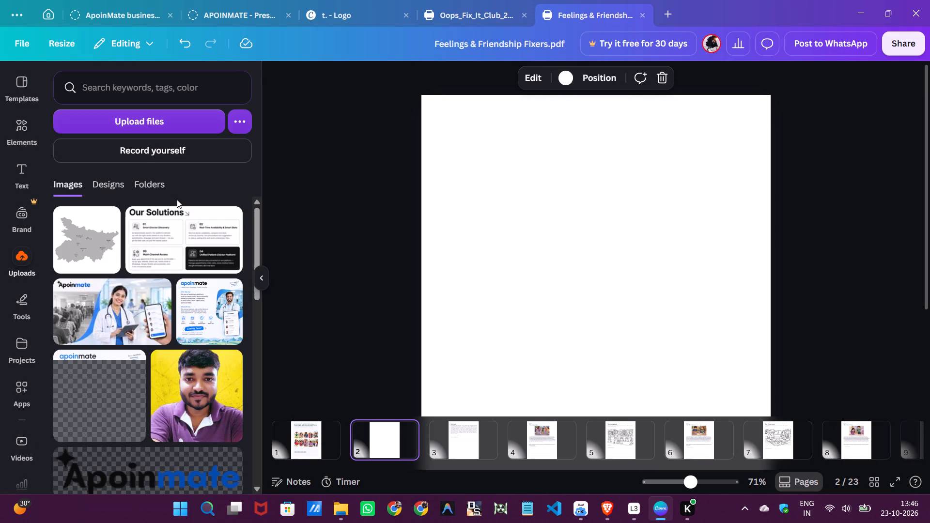
left_click(114, 124)
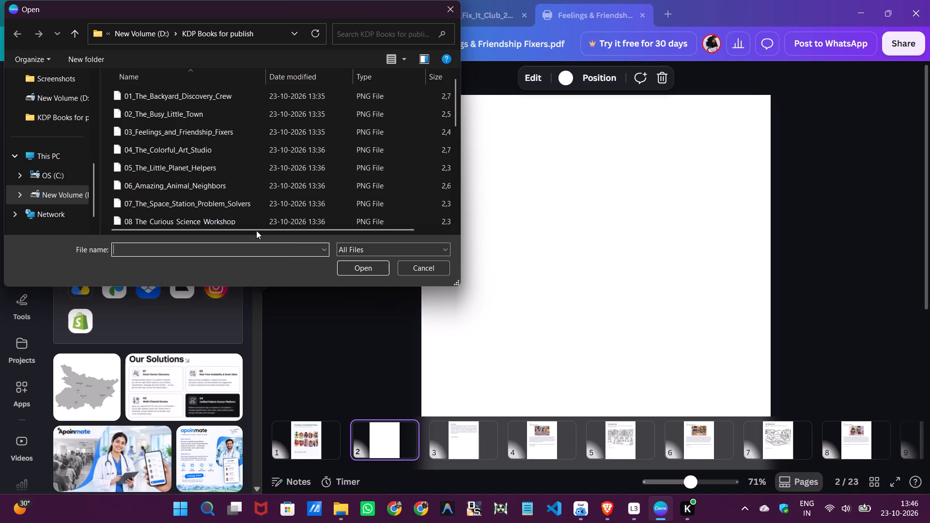
left_click(159, 126)
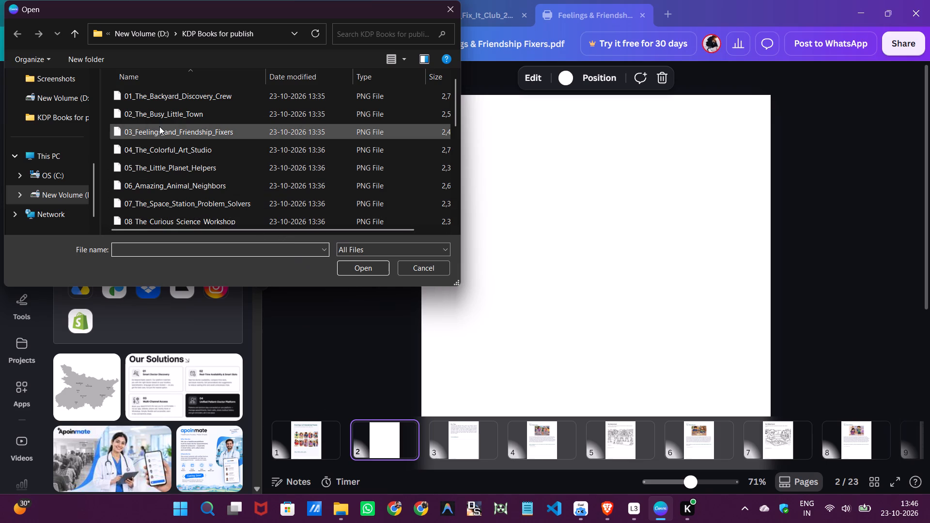
left_click(365, 267)
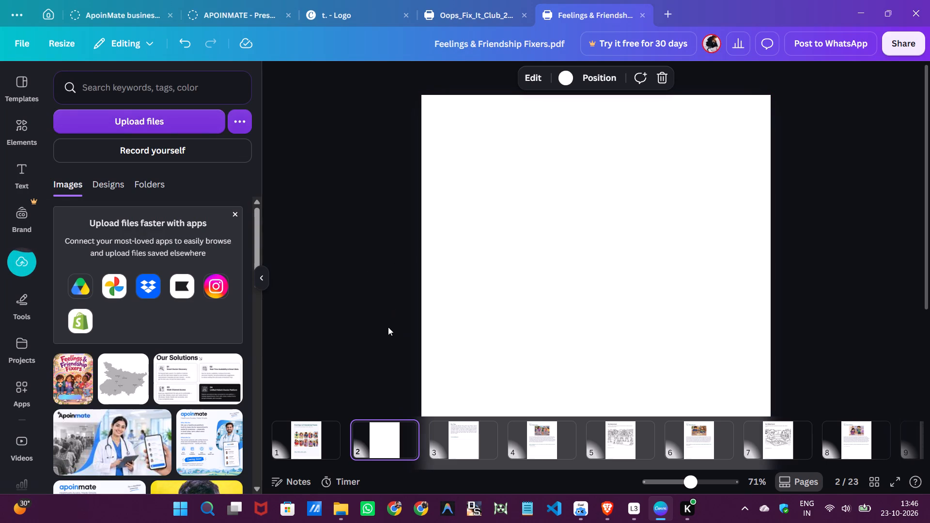
Place the uploaded Feelings & Friendship Fixers cover on blank page 2, enlarged to fill the whole page.
scroll(667, 290, "down", 4)
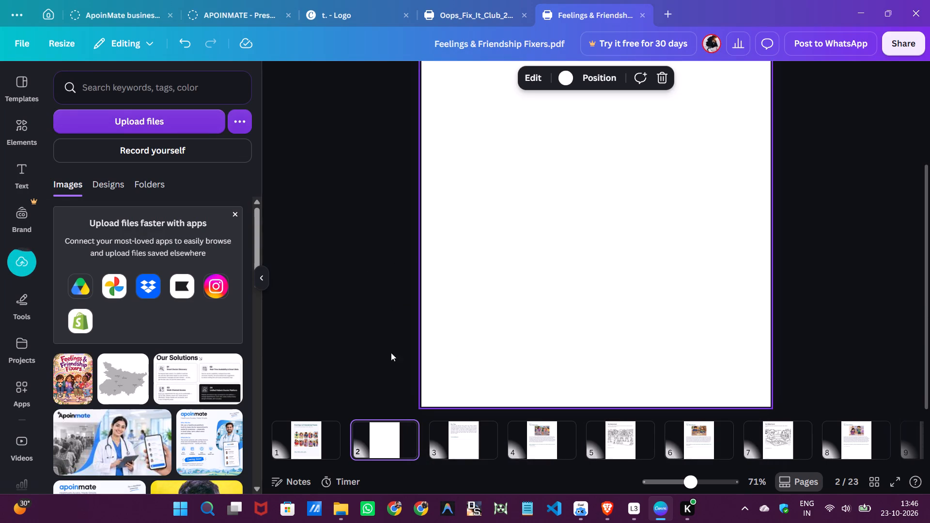
left_click(65, 385)
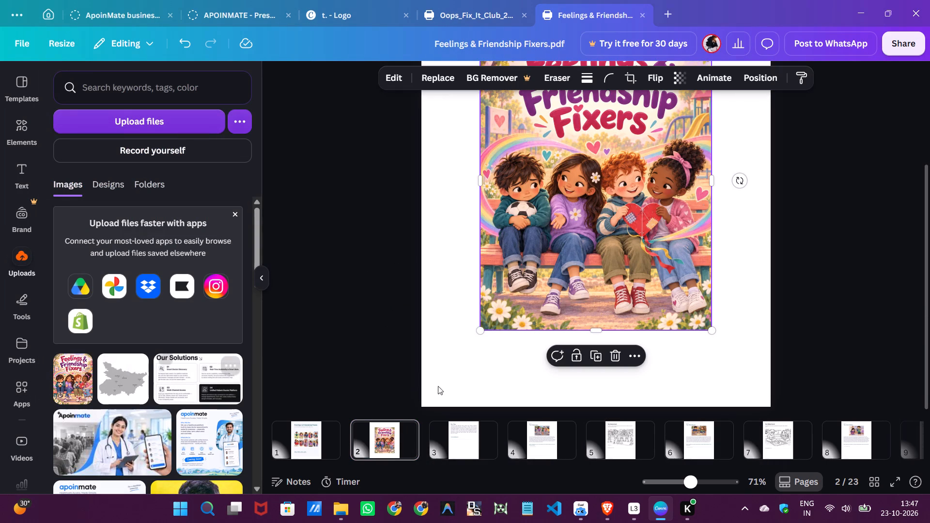
scroll(612, 378, "up", 3)
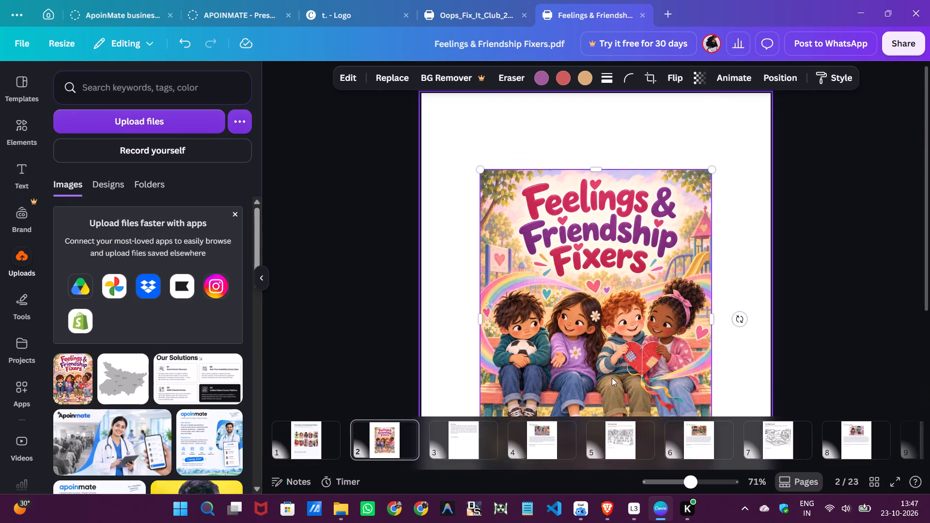
scroll(616, 363, "down", 3)
left_click_drag(711, 330, 738, 371)
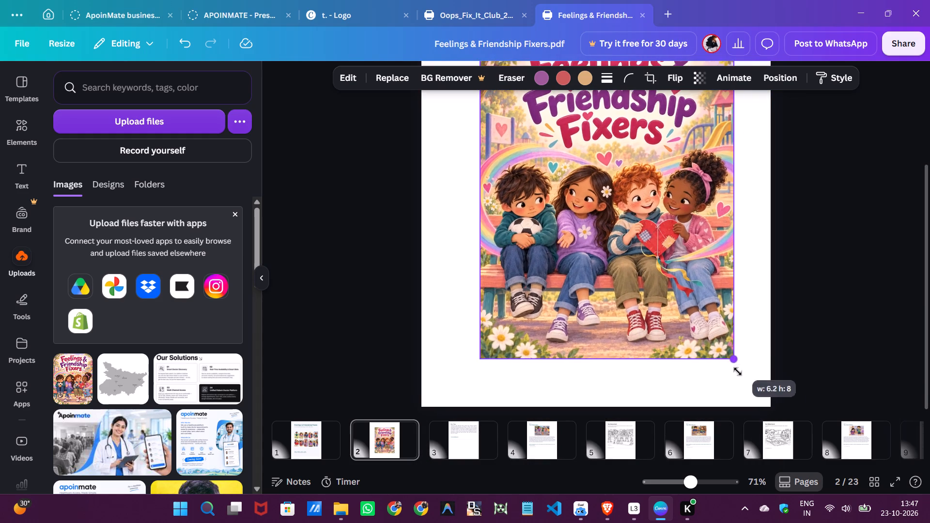
left_click_drag(738, 371, 760, 411)
scroll(648, 358, "up", 4)
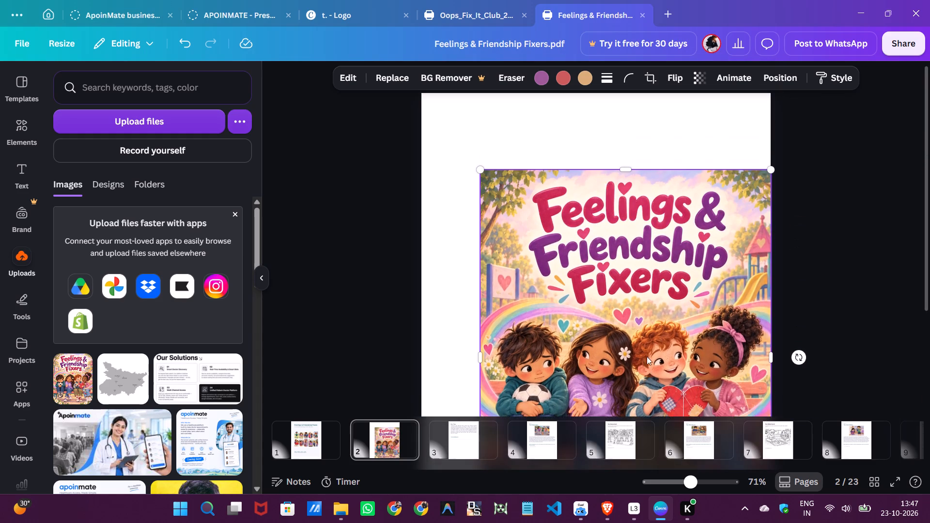
left_click_drag(479, 174, 441, 126)
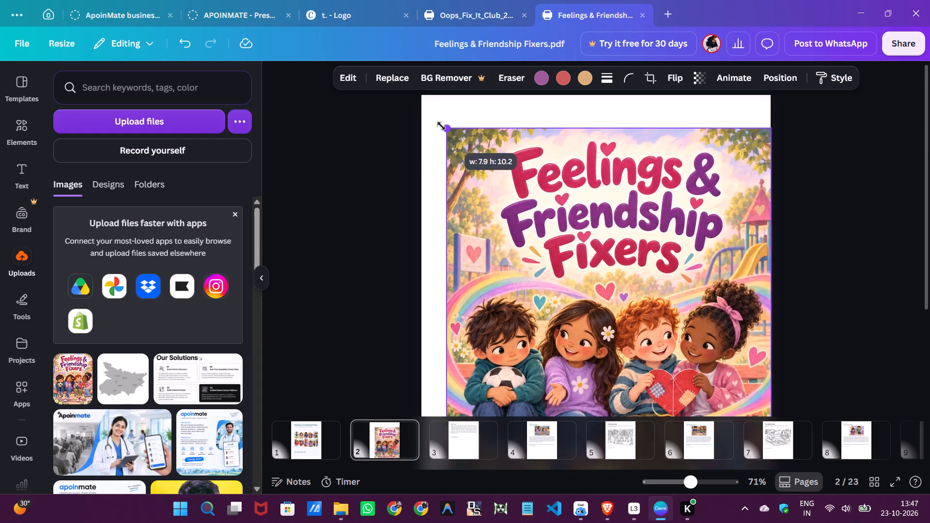
left_click_drag(441, 126, 422, 98)
scroll(625, 229, "down", 4)
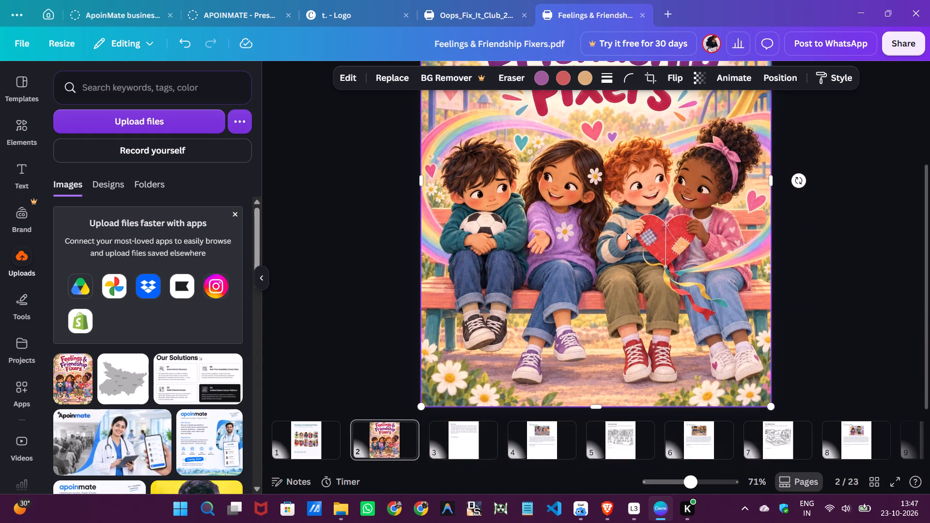
left_click(375, 326)
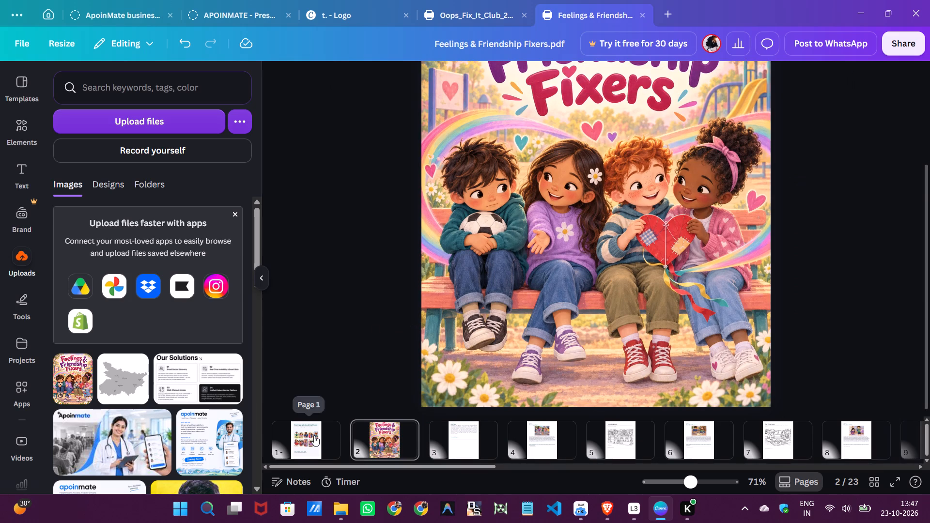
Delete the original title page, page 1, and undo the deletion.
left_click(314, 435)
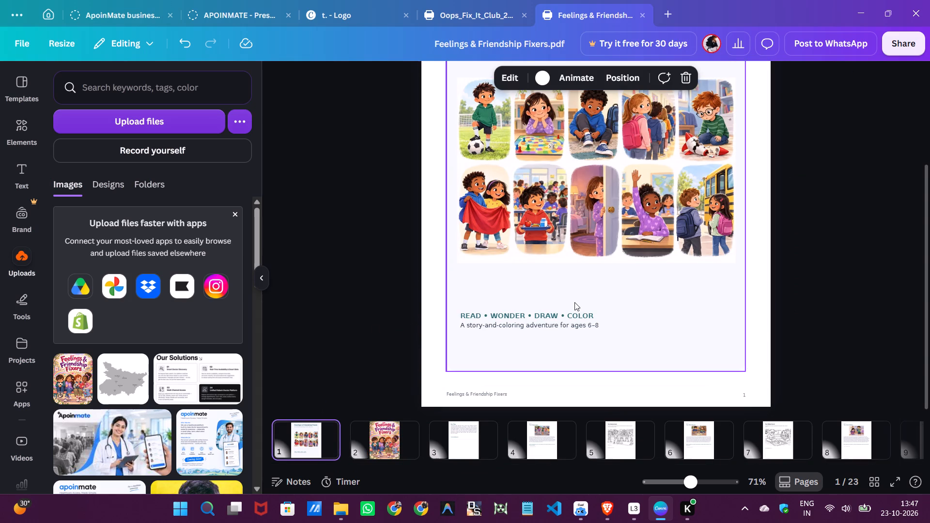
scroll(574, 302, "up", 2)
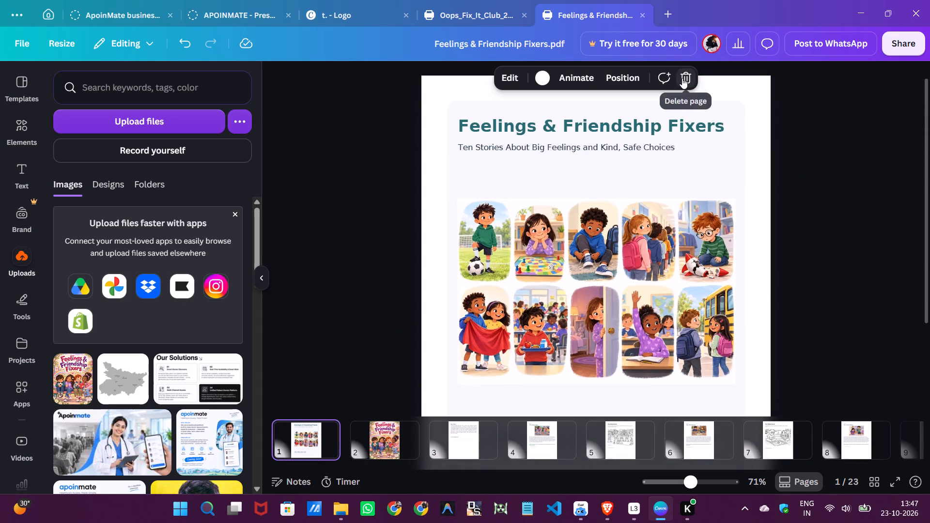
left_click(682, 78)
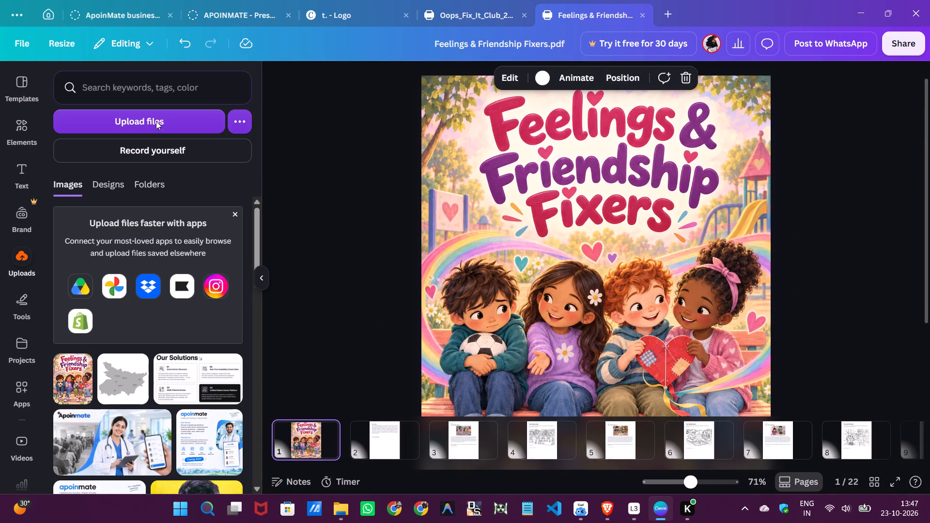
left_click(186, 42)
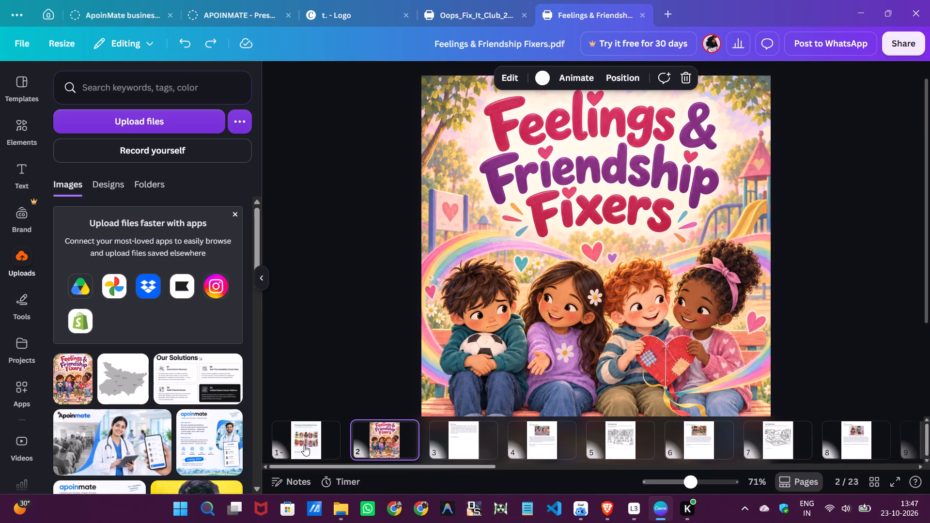
Copy the "READ • WONDER • DRAW • COLOR" tagline text box from page 1 and paste it onto the cover on page 2.
left_click(304, 445)
scroll(612, 290, "up", 3)
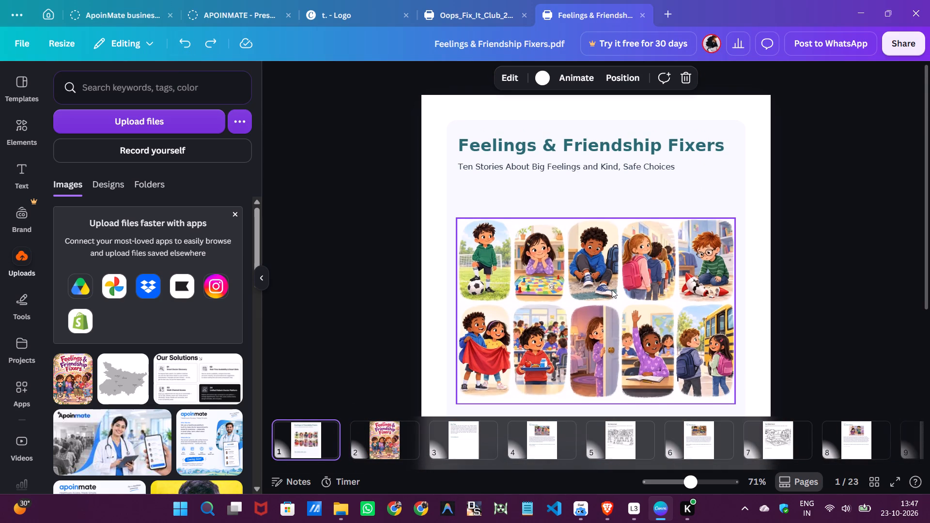
scroll(612, 290, "down", 3)
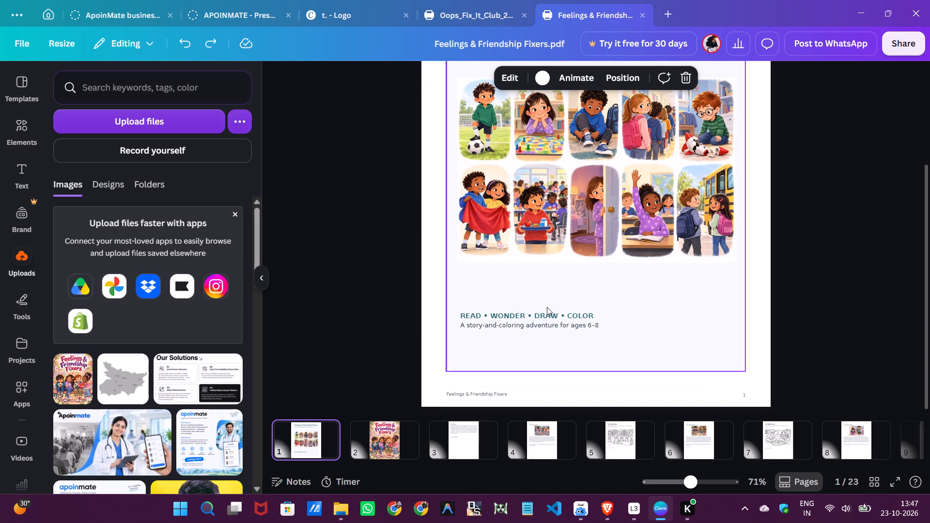
left_click(586, 324)
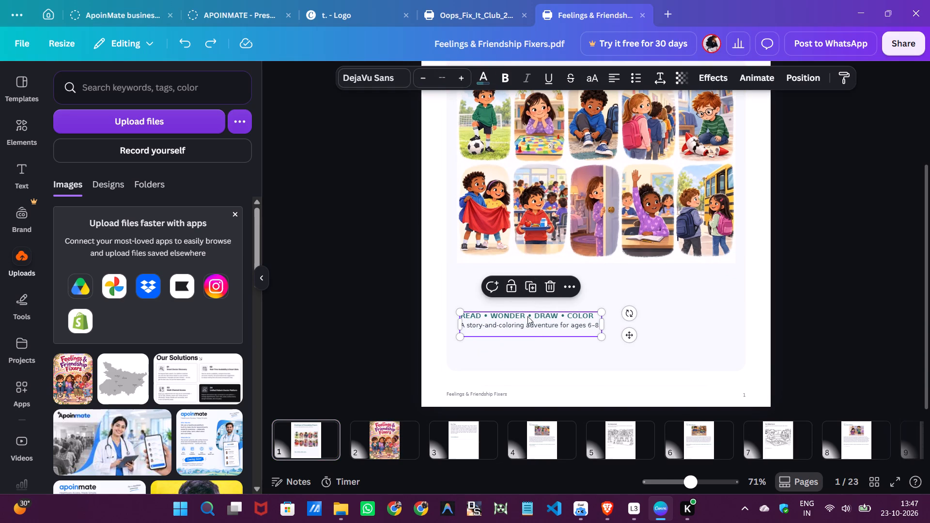
right_click(527, 316)
left_click(544, 171)
left_click(398, 448)
left_click(570, 320)
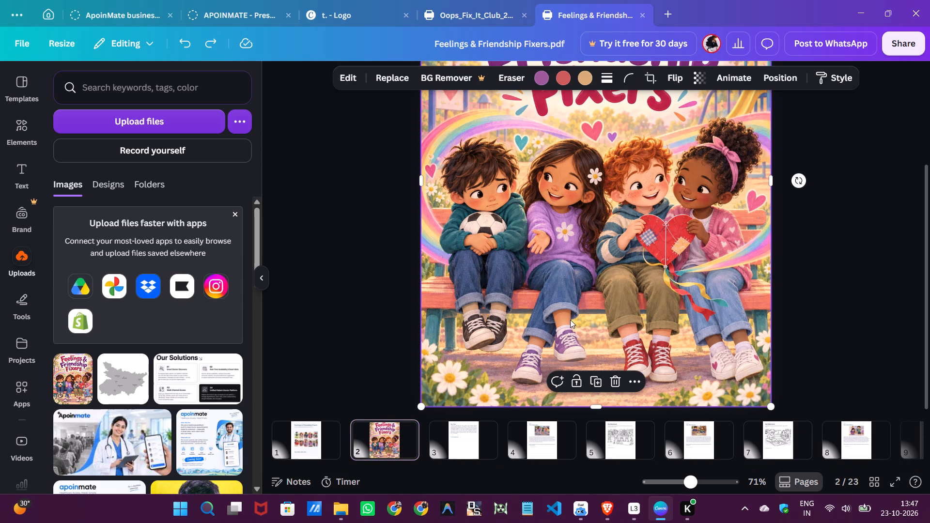
right_click(570, 320)
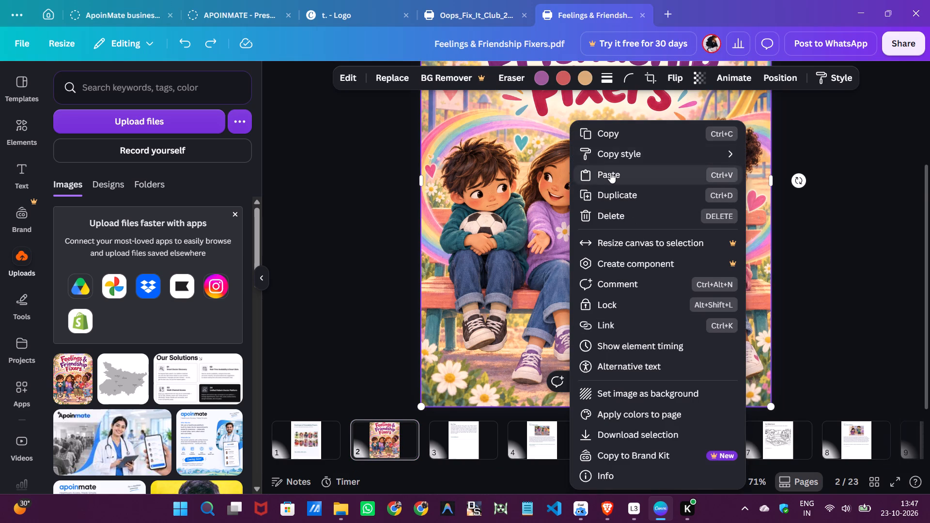
left_click(610, 172)
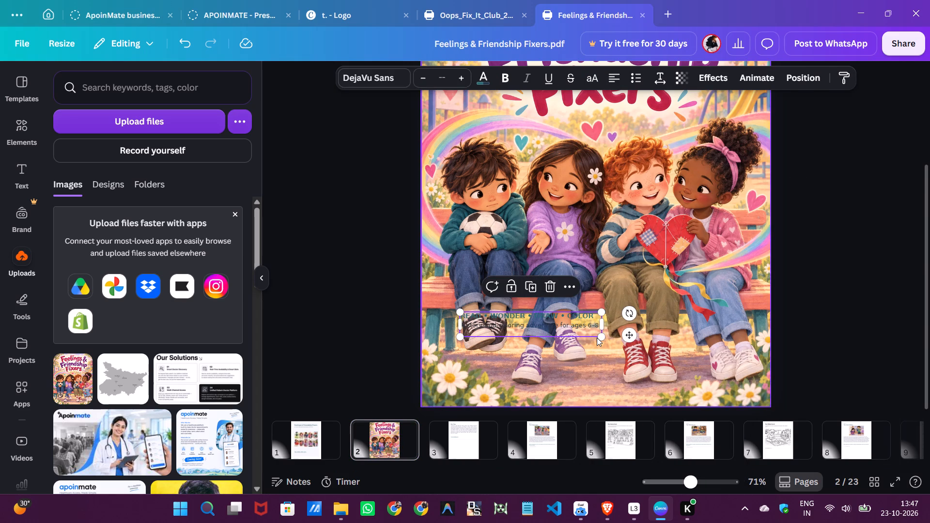
Enlarge the pasted tagline until its first line is about size 17 and move it to the cover's bottom centre, between the daisies.
left_click_drag(601, 338, 649, 374)
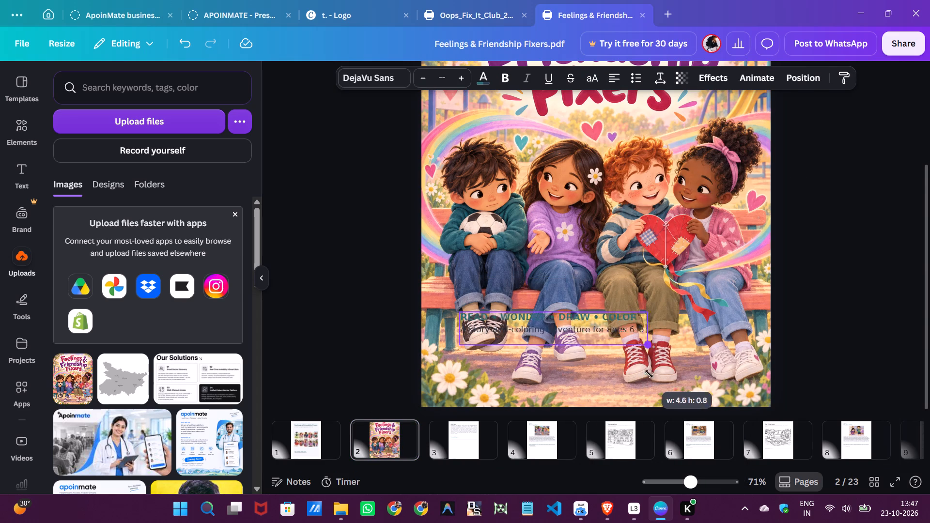
left_click_drag(649, 374, 655, 376)
left_click_drag(608, 335, 640, 396)
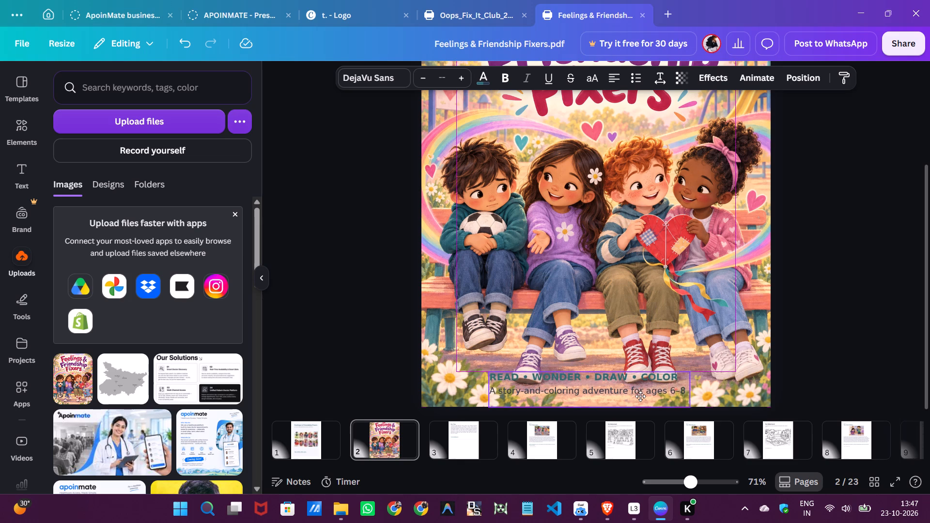
left_click_drag(640, 396, 645, 395)
left_click(645, 395)
left_click(468, 371)
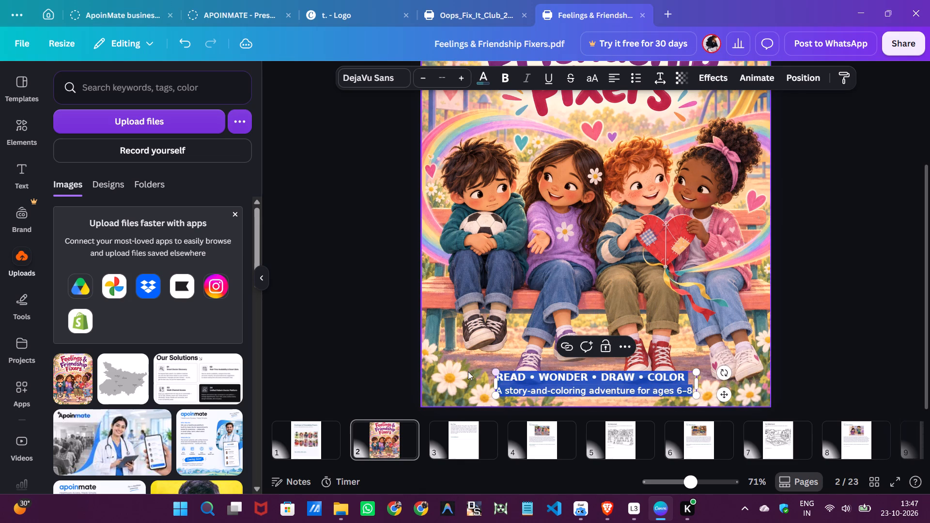
left_click(605, 344)
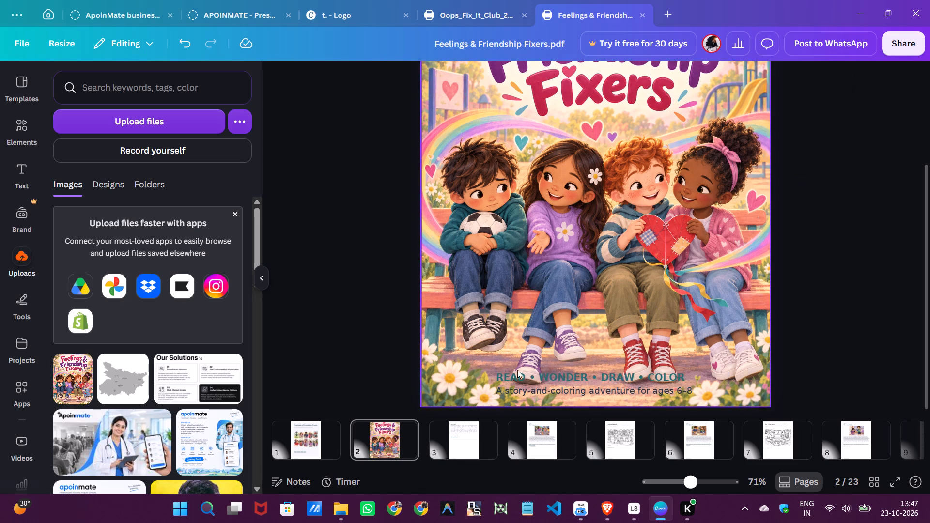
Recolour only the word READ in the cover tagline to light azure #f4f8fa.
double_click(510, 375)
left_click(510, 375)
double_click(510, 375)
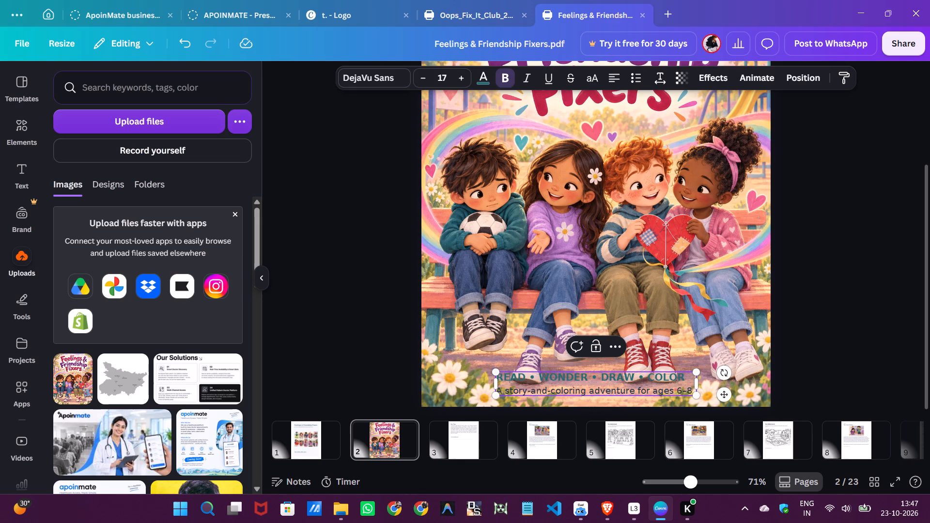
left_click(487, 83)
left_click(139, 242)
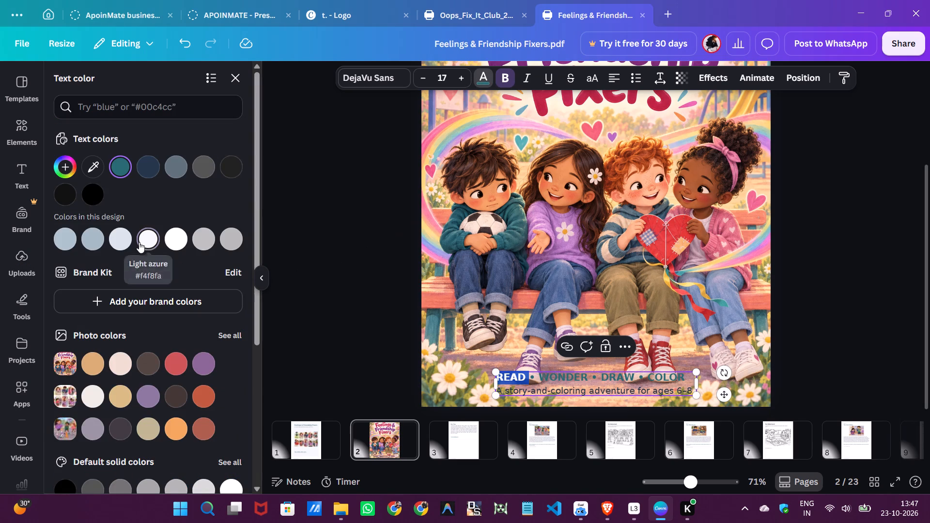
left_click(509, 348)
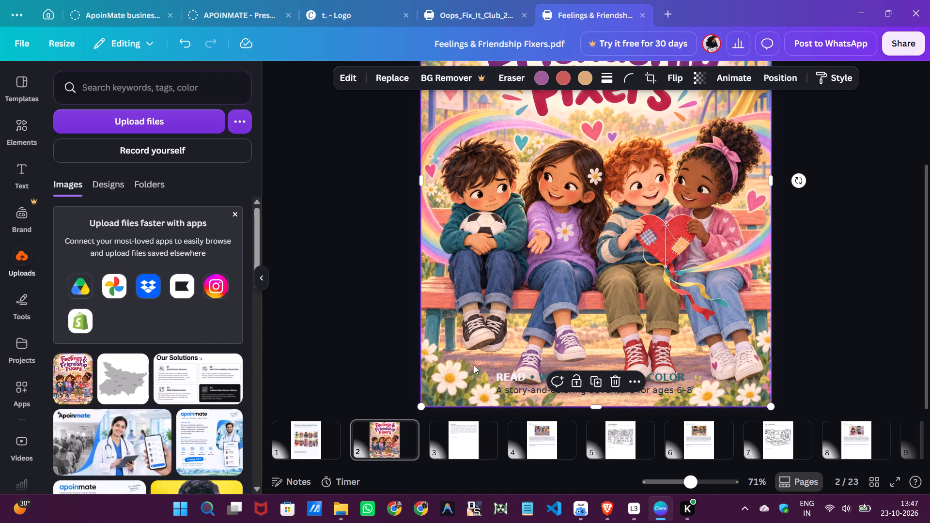
Recolour the tagline's whole first line, "READ • WONDER • DRAW • COLOR", to light azure #f4f8fa.
left_click(516, 375)
left_click(534, 372)
double_click(533, 373)
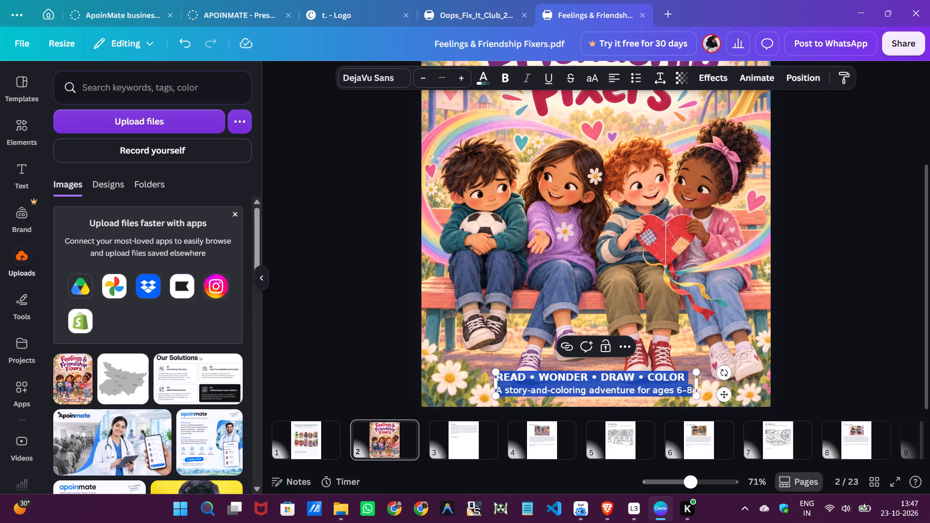
double_click(528, 374)
triple_click(528, 374)
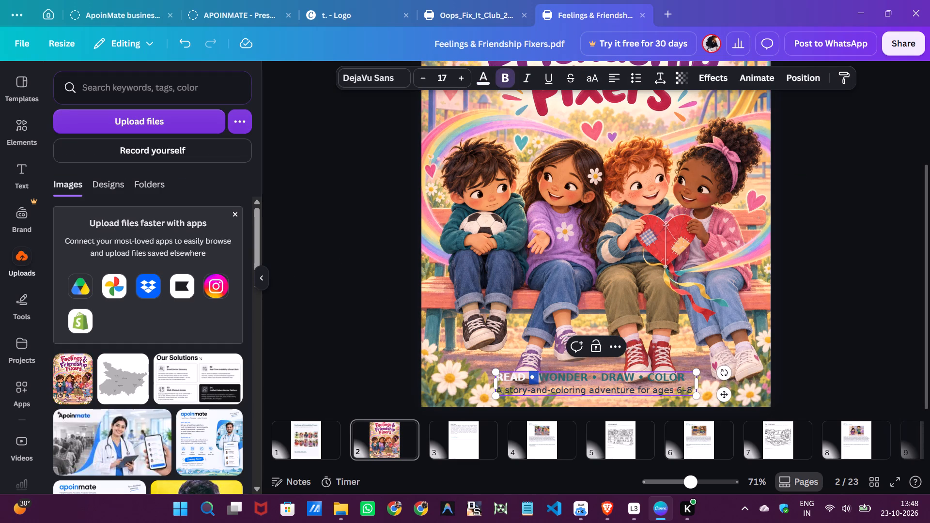
left_click(528, 374)
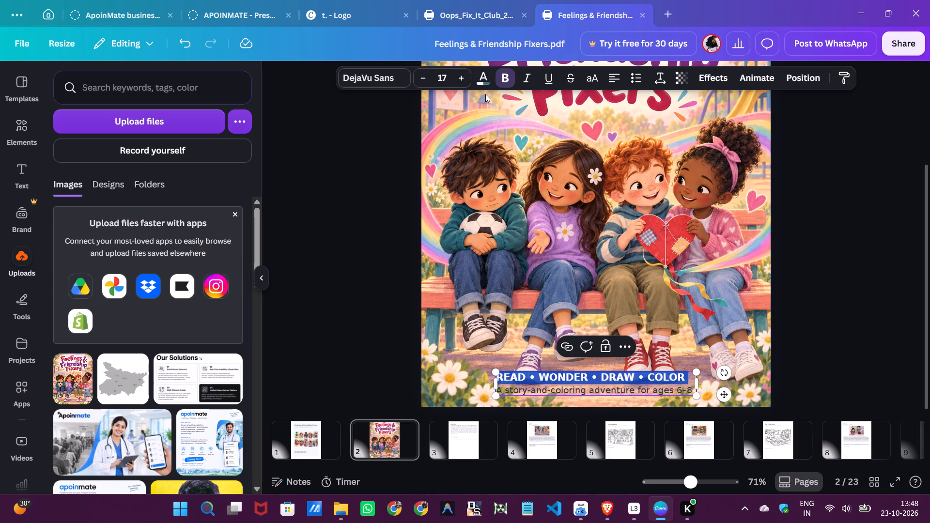
left_click(483, 86)
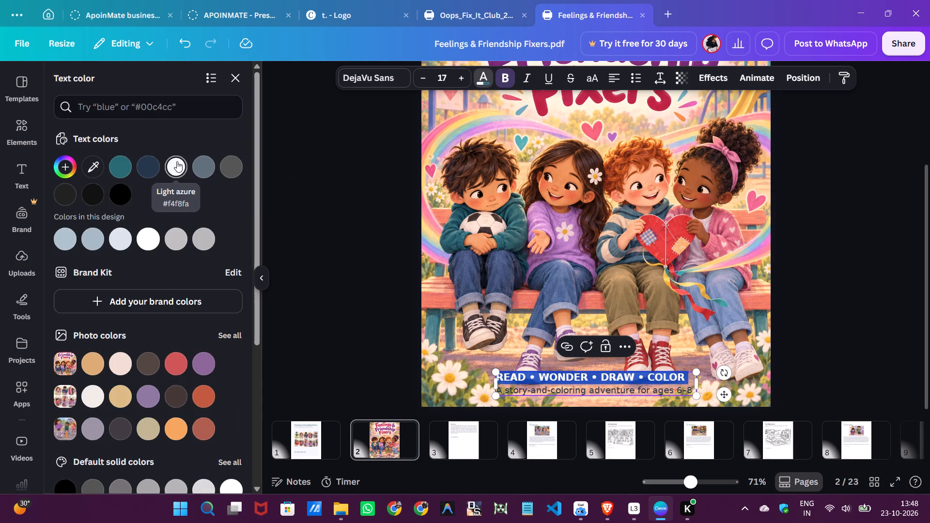
left_click(177, 161)
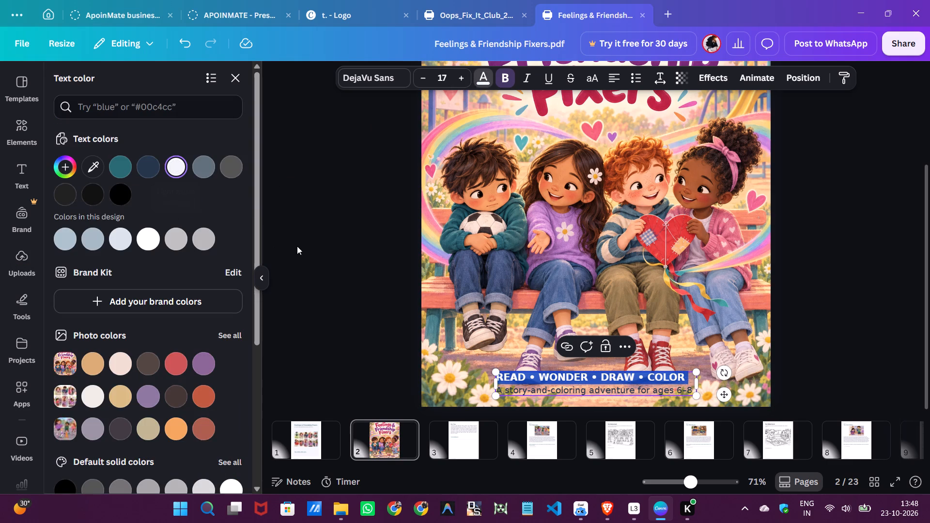
left_click(312, 243)
left_click(312, 243)
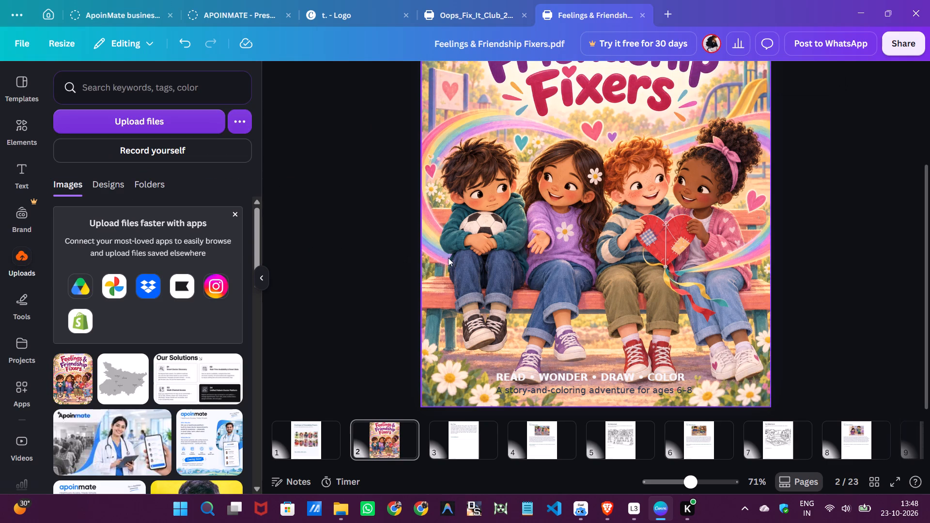
left_click(813, 341)
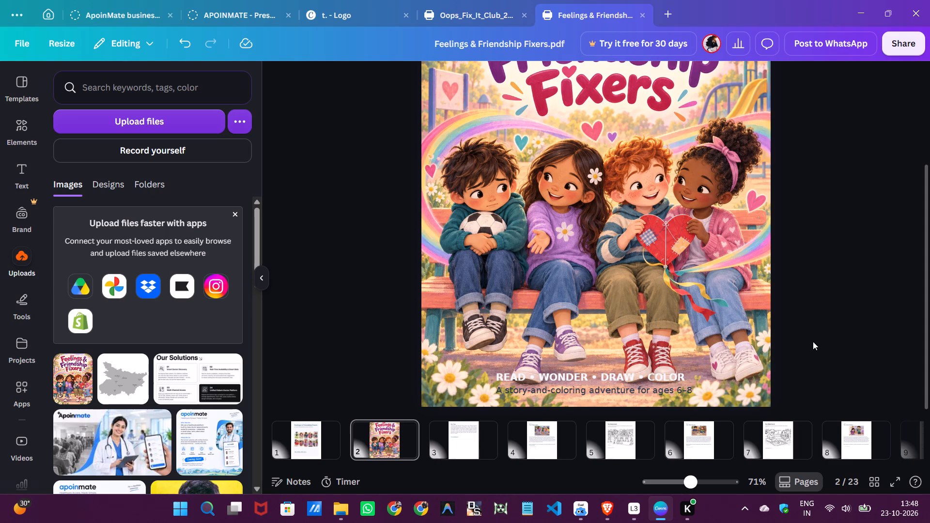
Set the font of the "READ • WONDER • DRAW • COLOR" line on the cover to League Spartan.
double_click(587, 380)
triple_click(572, 375)
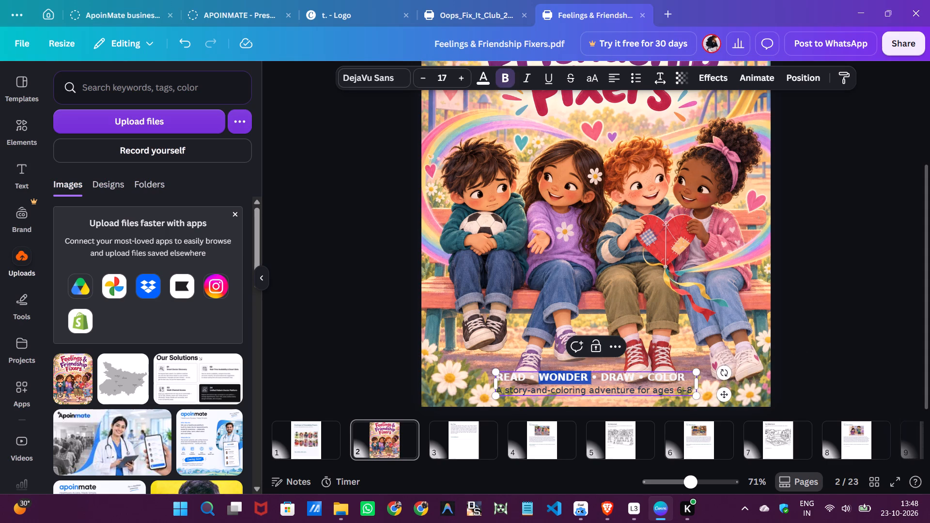
left_click(572, 375)
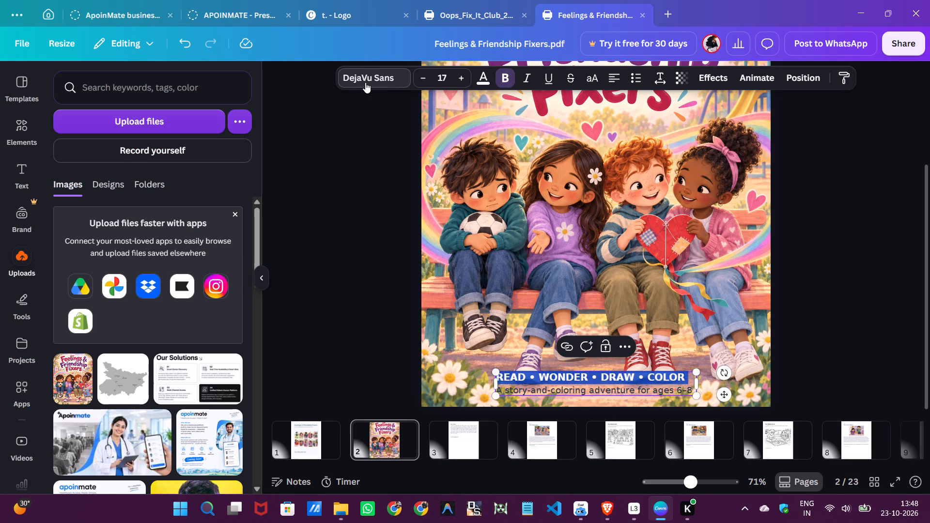
left_click(365, 82)
scroll(115, 311, "down", 1)
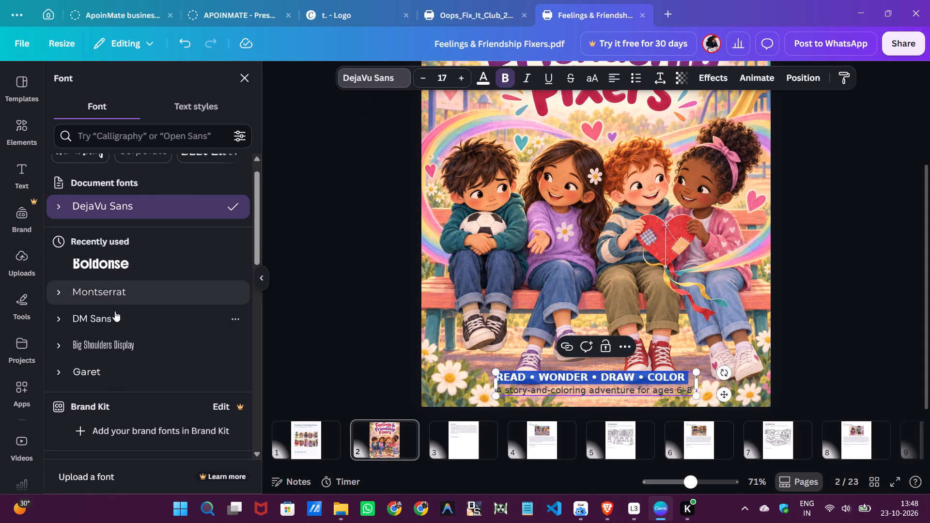
scroll(115, 311, "down", 1)
left_click(124, 233)
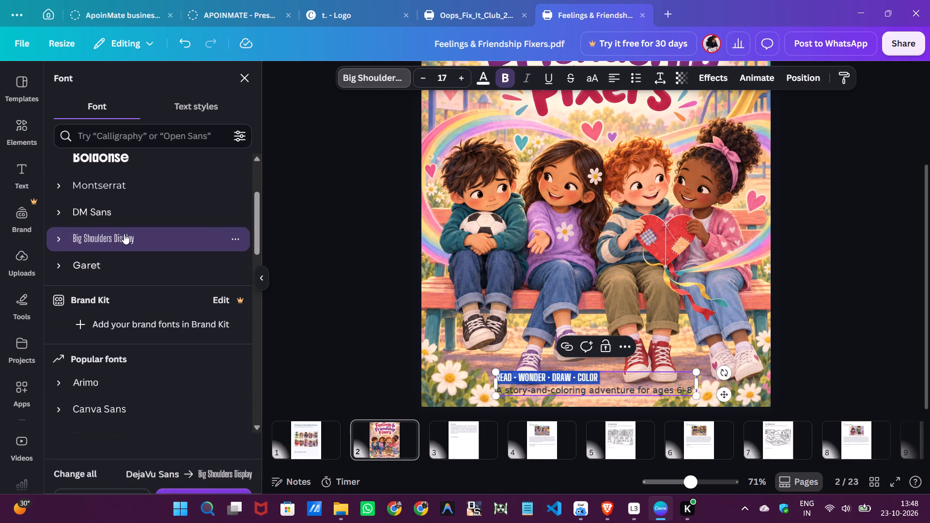
scroll(107, 308, "down", 5)
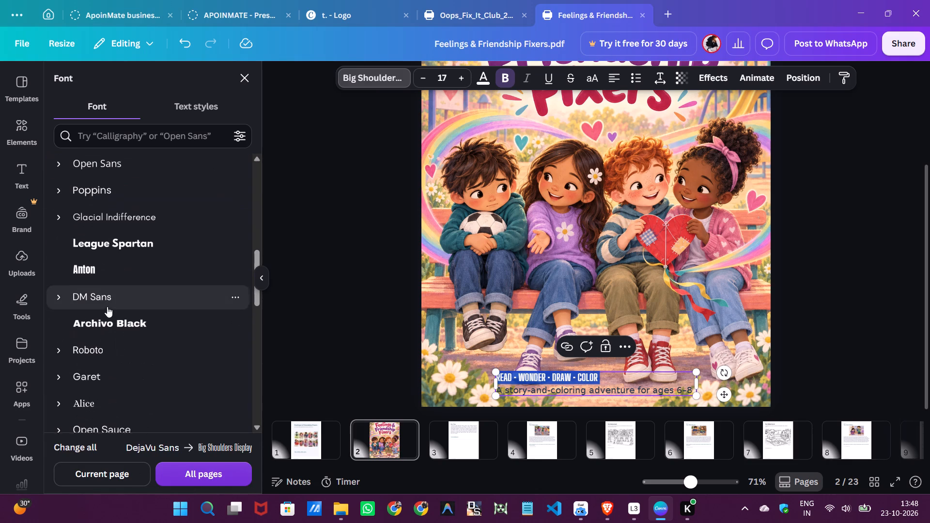
left_click(124, 242)
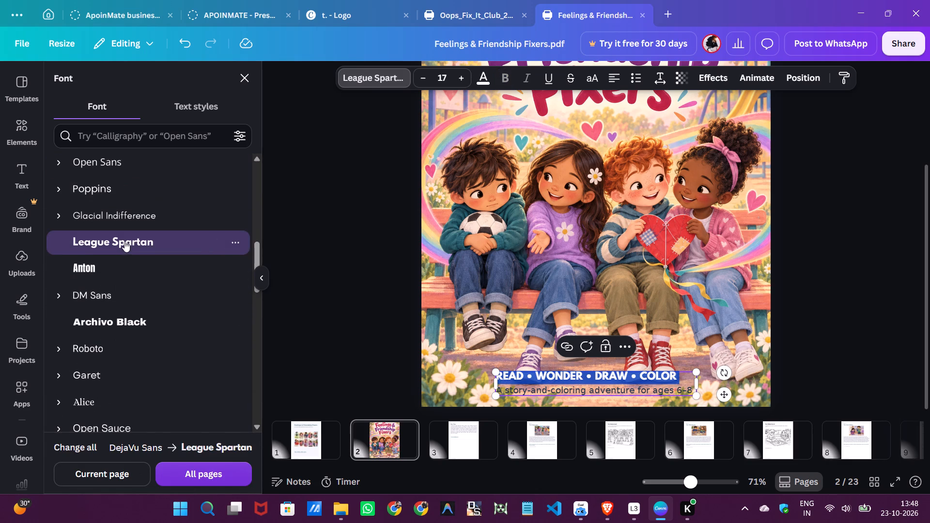
left_click(851, 337)
left_click(744, 332)
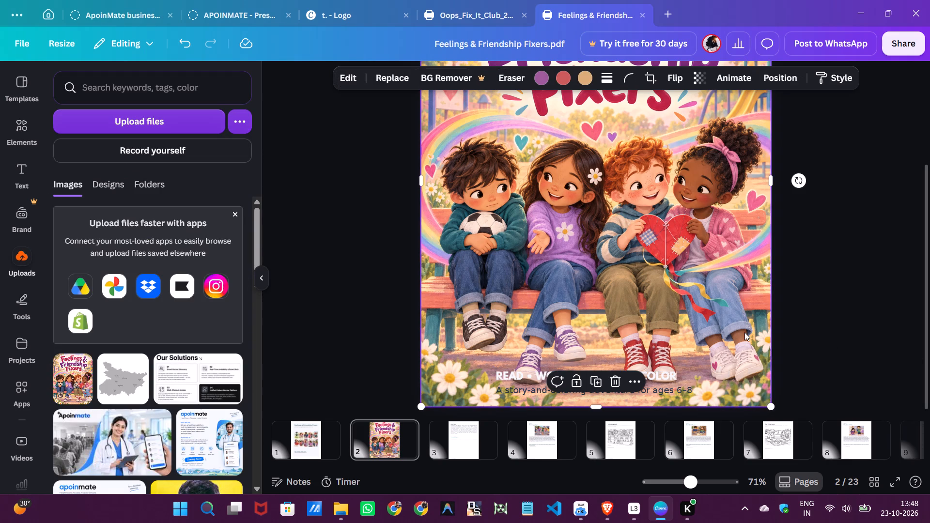
left_click(703, 334)
Recolour the tagline's second line, "A story-and-coloring adventure for ages 6–8", to light azure #f4f8fa.
scroll(695, 349, "up", 3)
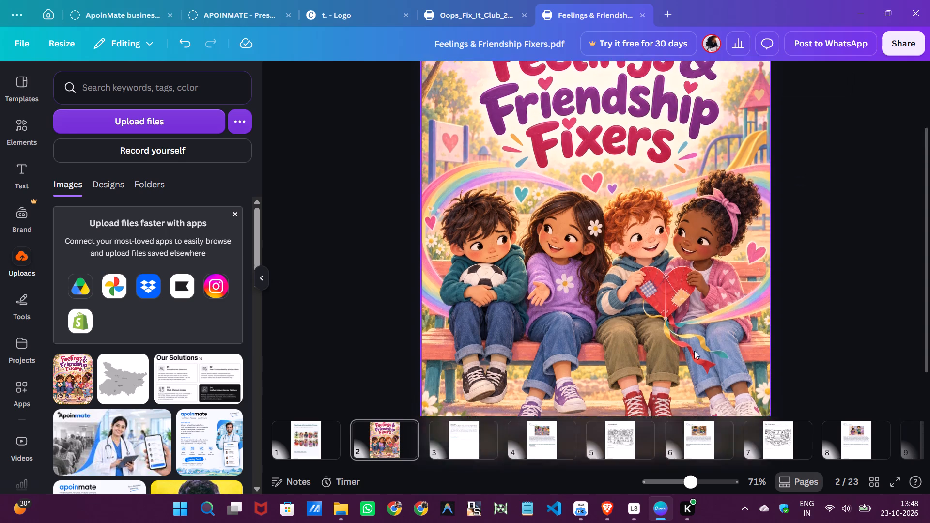
scroll(694, 351, "down", 4)
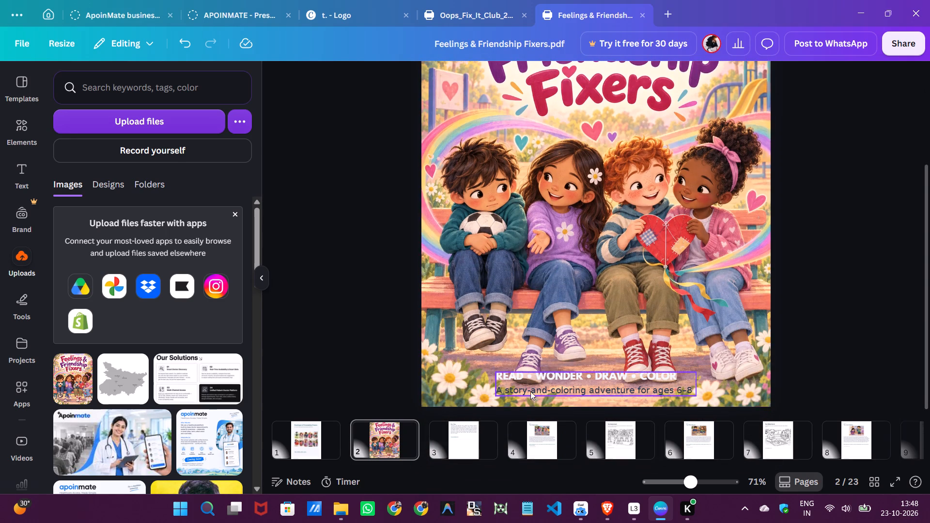
double_click(579, 390)
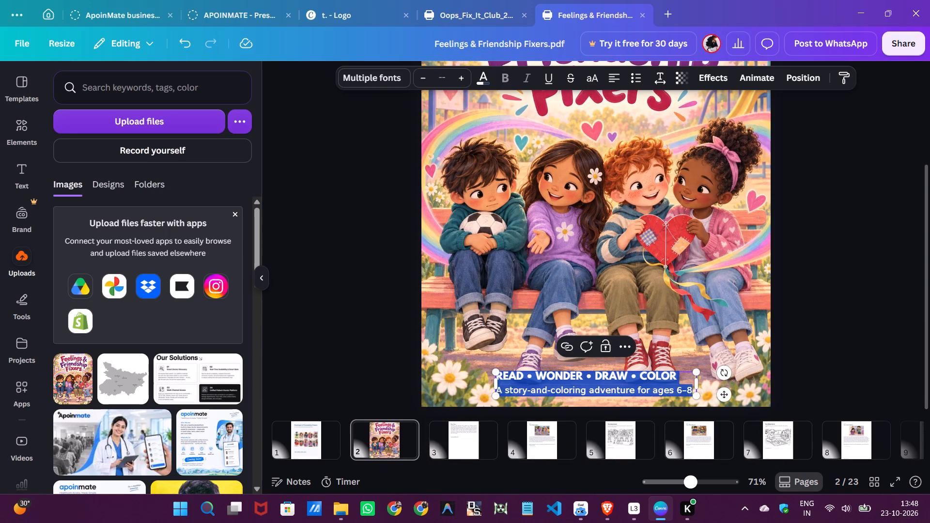
left_click(579, 390)
double_click(579, 390)
left_click(579, 390)
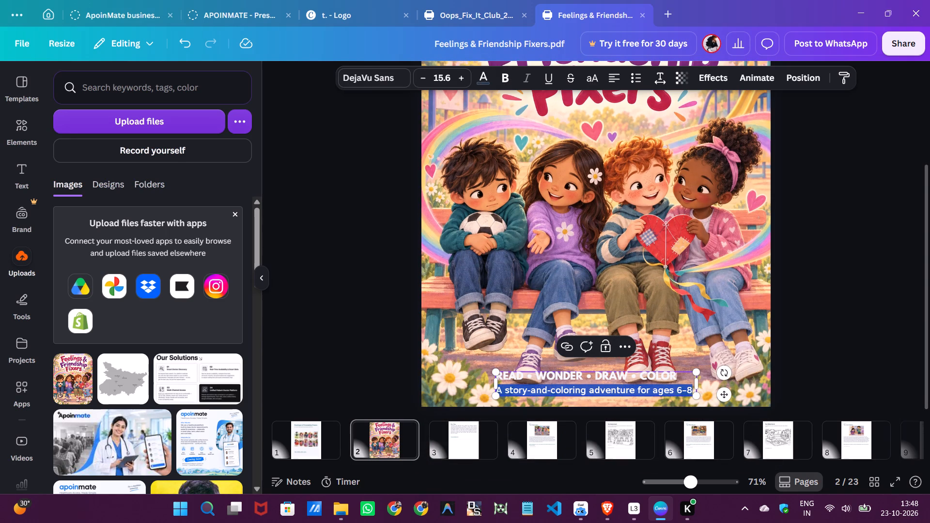
left_click(486, 80)
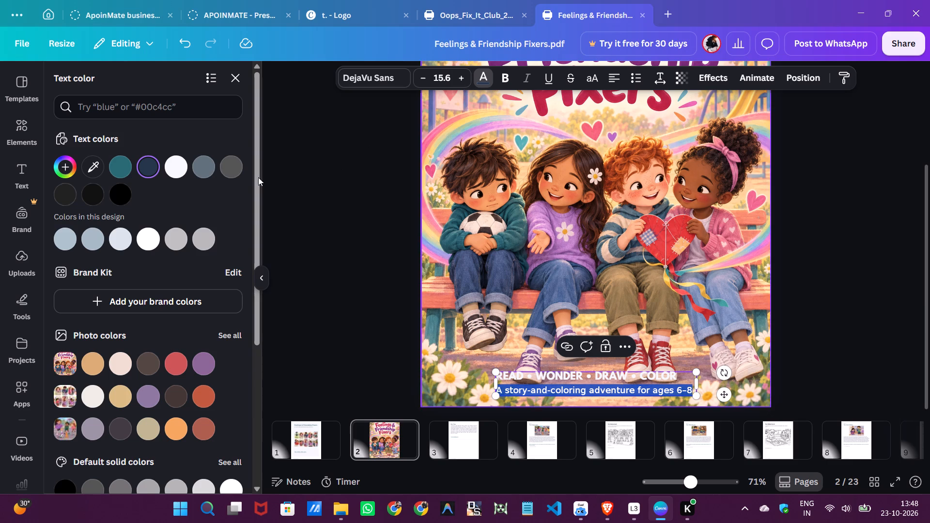
left_click(173, 165)
left_click(389, 307)
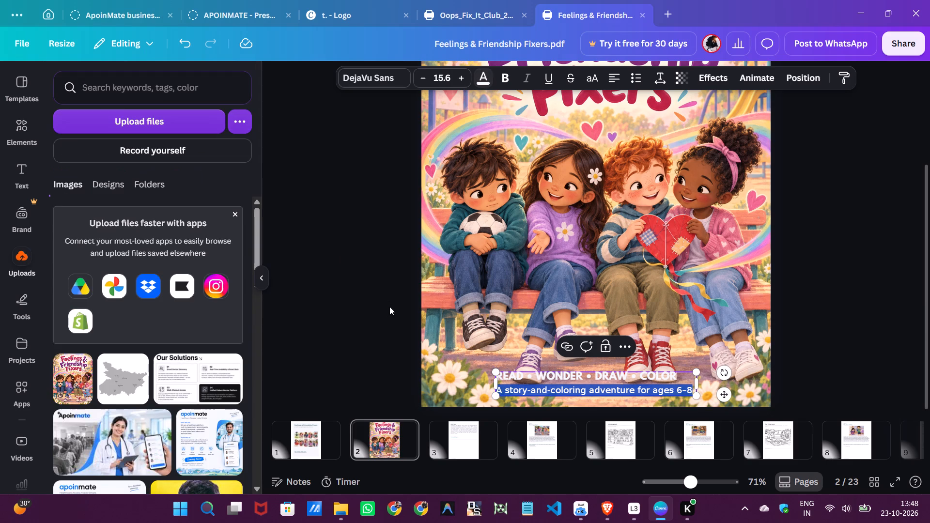
left_click(390, 306)
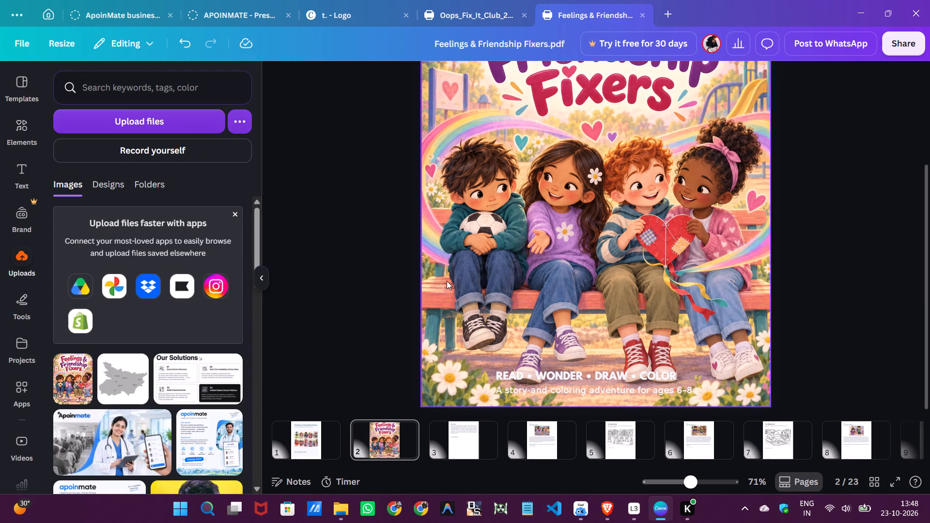
Recolour the "READ • WONDER • DRAW • COLOR" line of the cover tagline to black.
left_click(573, 379)
triple_click(571, 374)
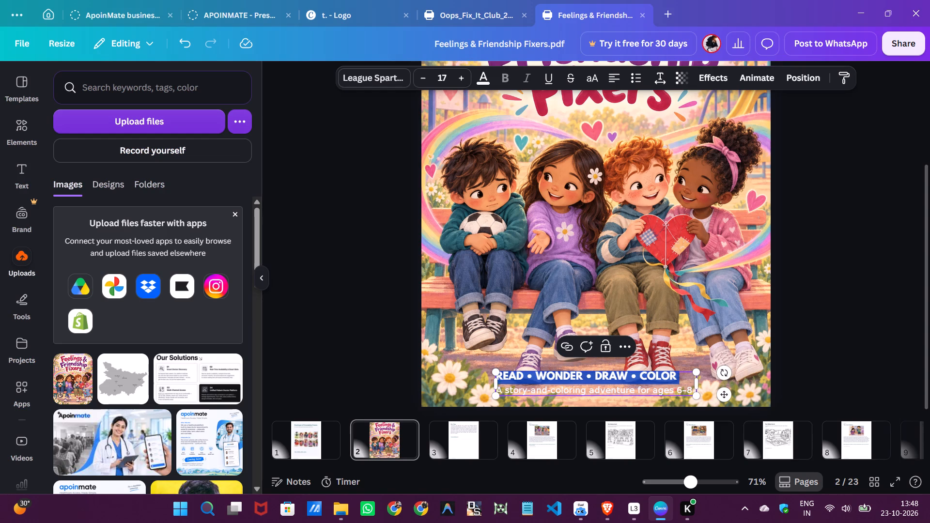
left_click(480, 79)
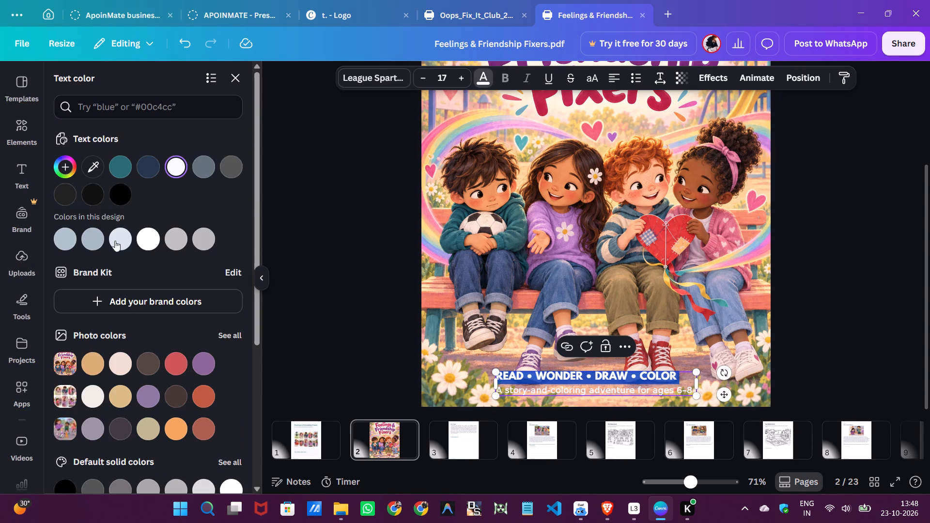
left_click(118, 198)
left_click(387, 338)
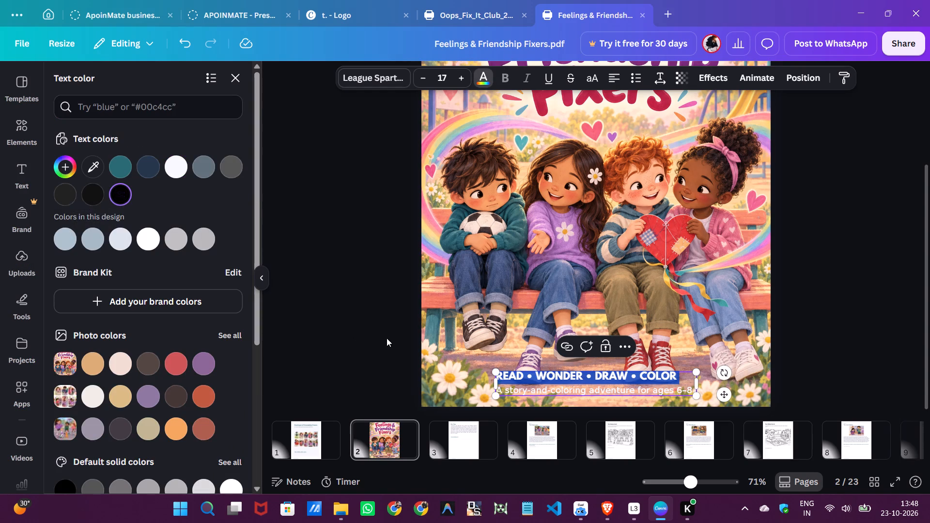
left_click(436, 346)
left_click(852, 387)
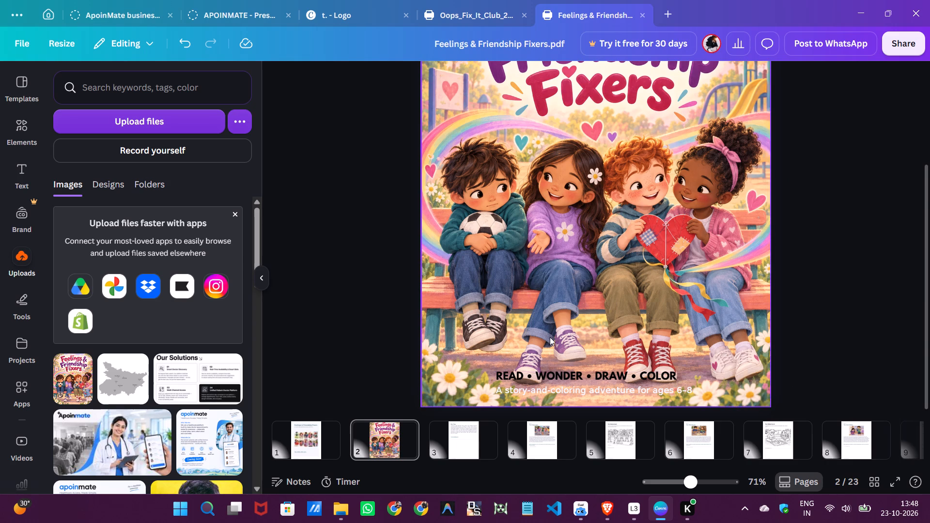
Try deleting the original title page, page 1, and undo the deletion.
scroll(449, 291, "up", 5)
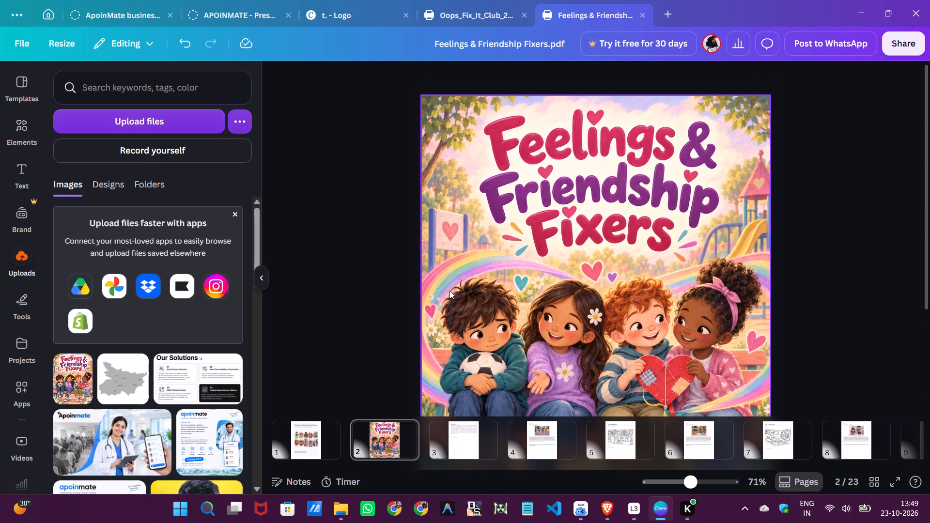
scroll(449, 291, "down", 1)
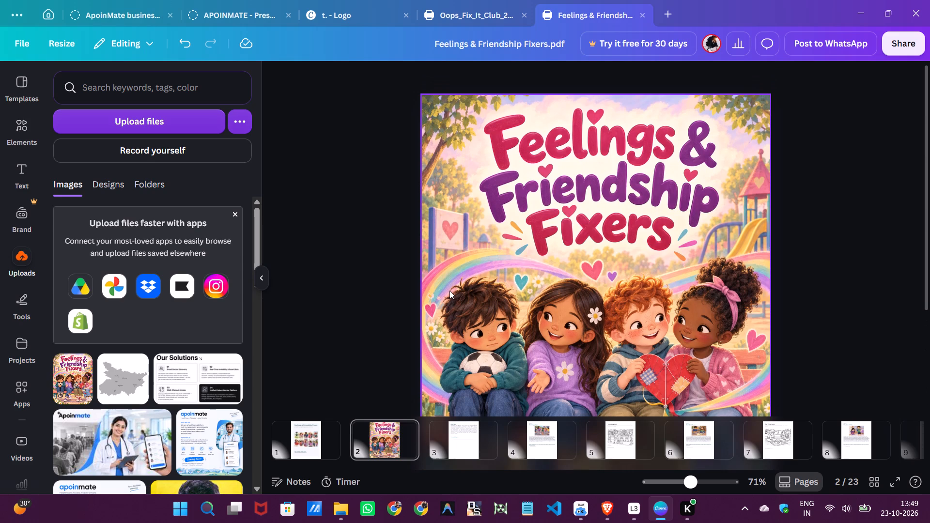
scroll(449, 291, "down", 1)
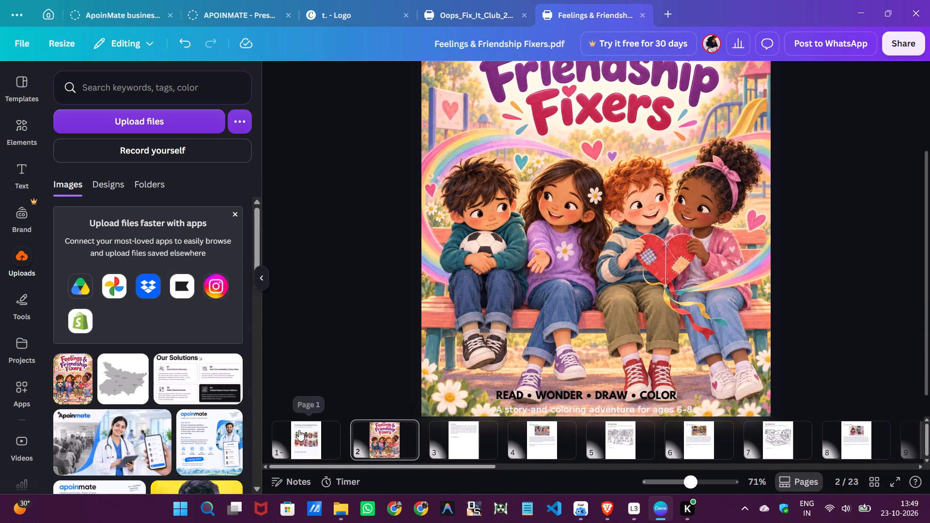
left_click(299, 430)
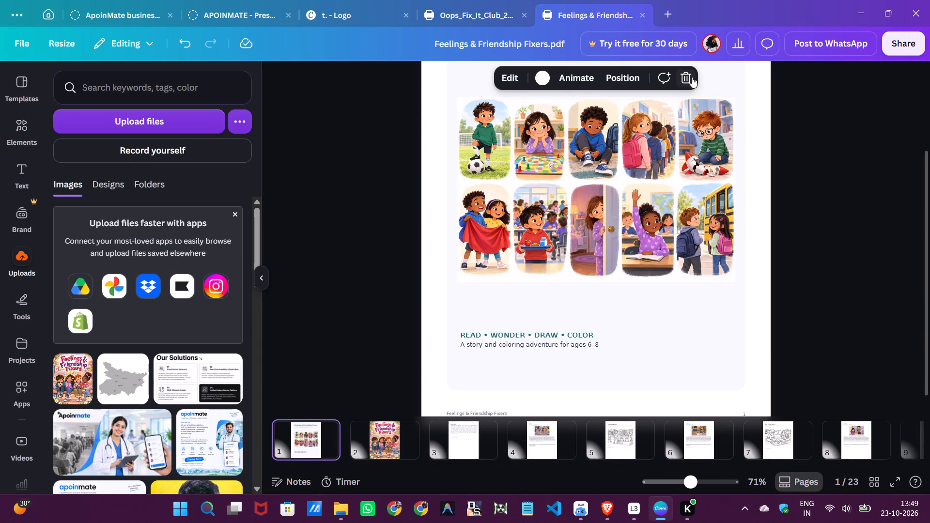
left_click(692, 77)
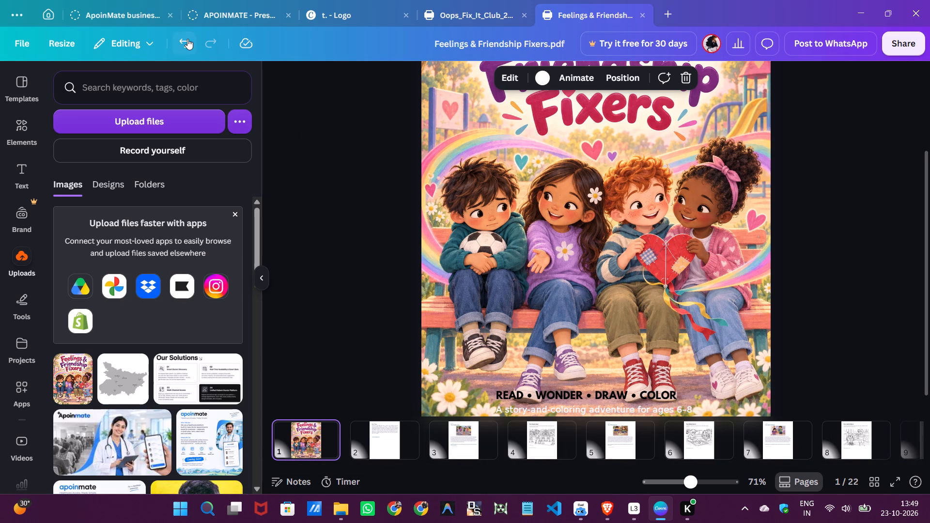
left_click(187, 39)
Review the original title page, the "For You" page and the first story page alongside the new cover.
scroll(568, 350, "down", 4)
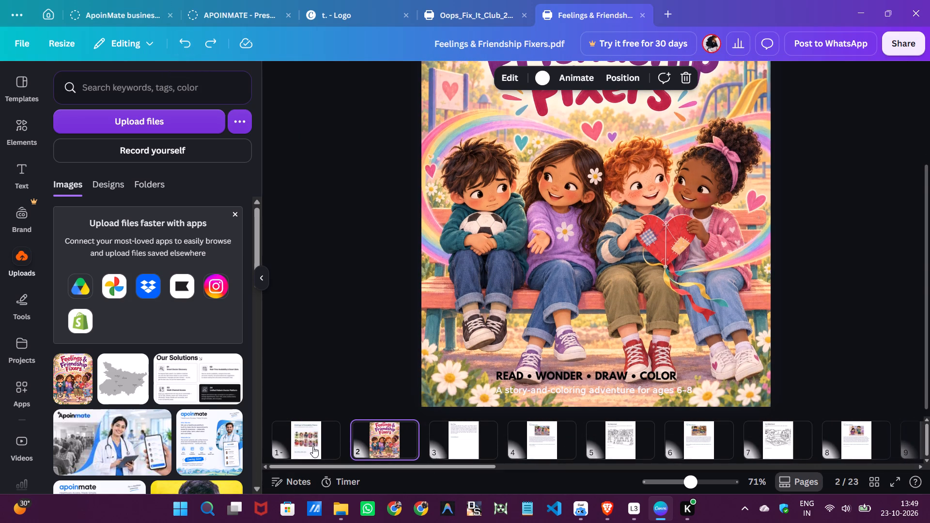
left_click(313, 446)
scroll(543, 324, "down", 4)
scroll(543, 324, "up", 3)
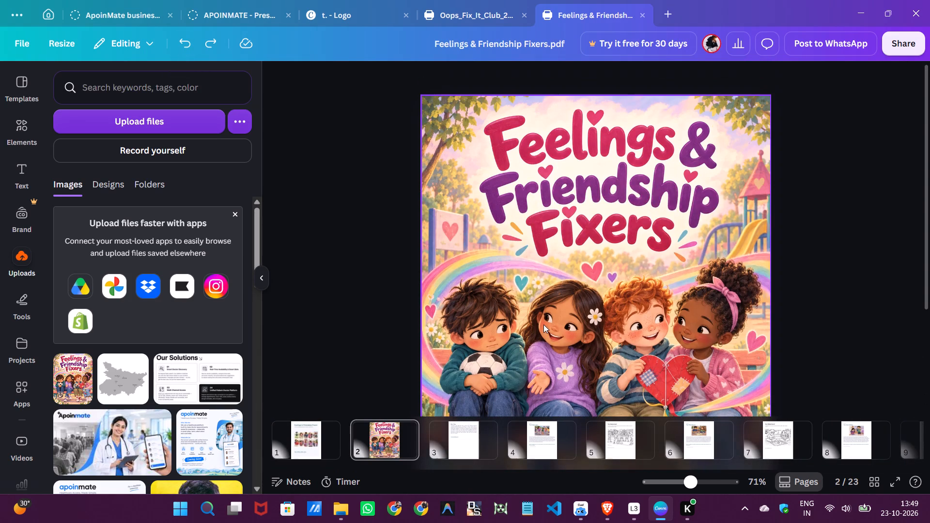
left_click(299, 449)
scroll(510, 324, "down", 2)
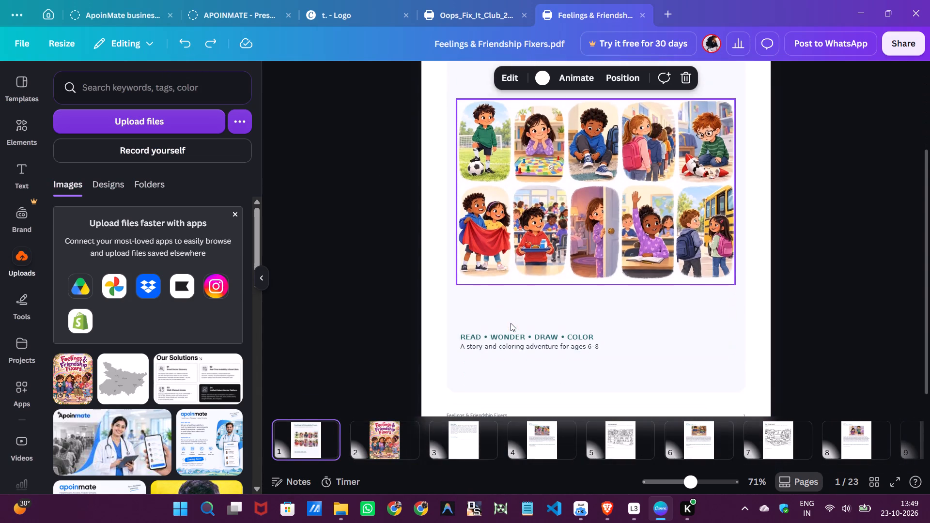
scroll(511, 323, "down", 1)
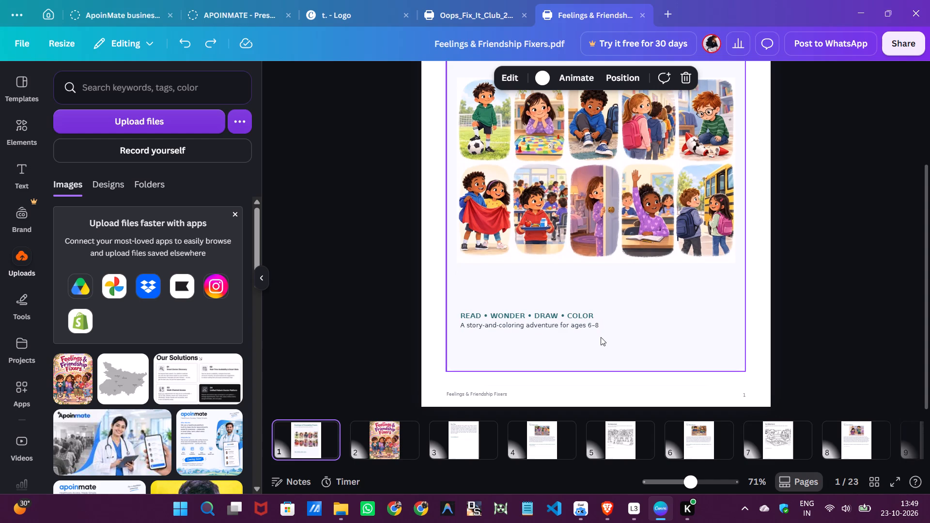
scroll(531, 373, "up", 3)
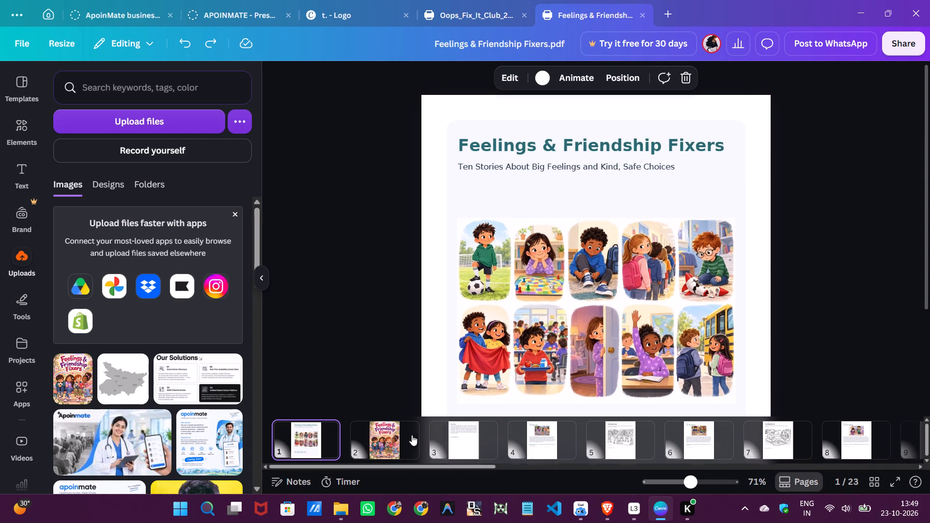
left_click(399, 441)
left_click(469, 429)
scroll(744, 309, "down", 4)
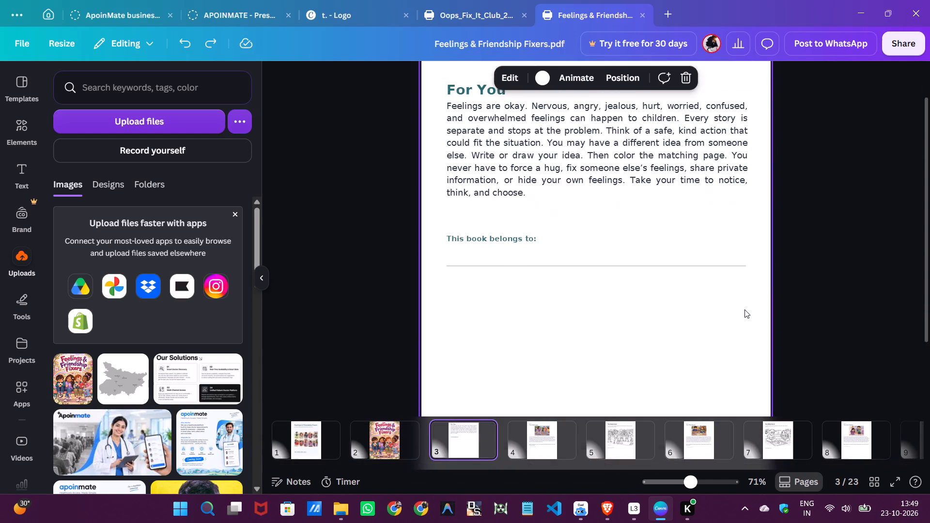
left_click(309, 426)
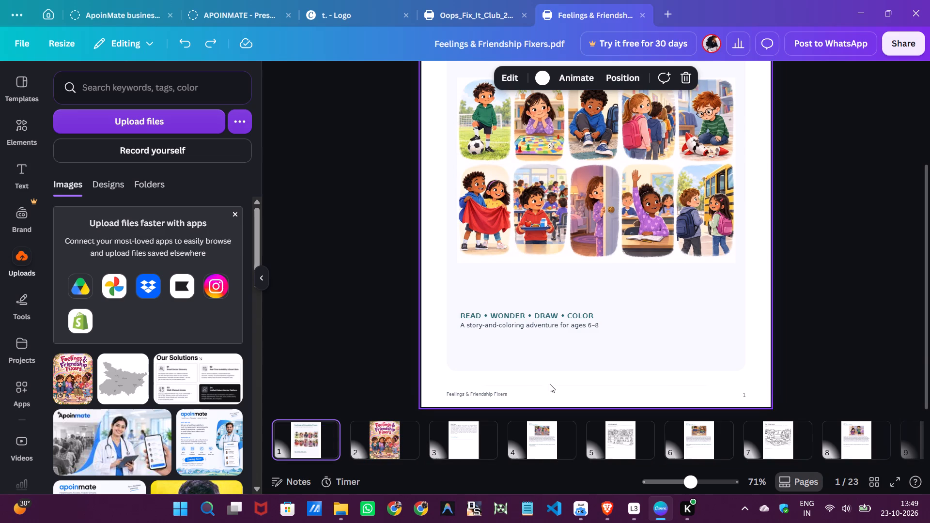
left_click(477, 448)
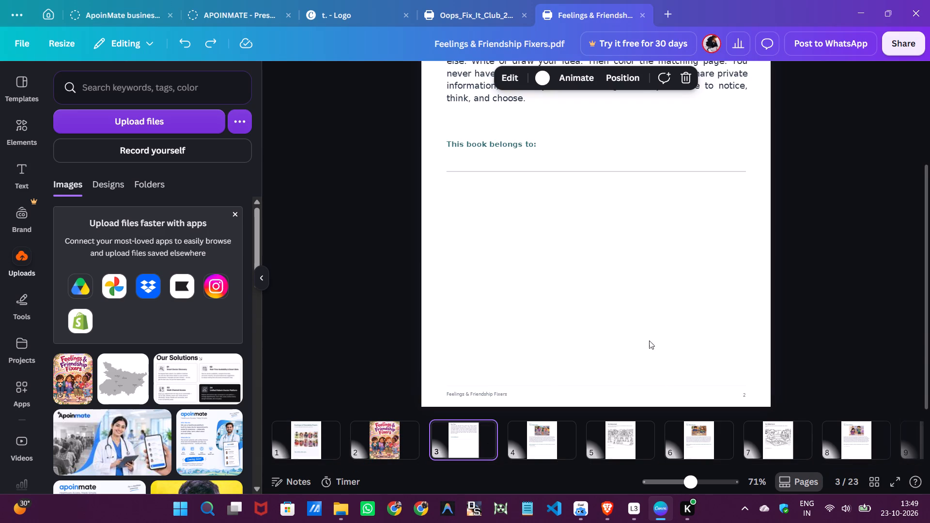
scroll(634, 323, "up", 5)
scroll(634, 323, "down", 4)
left_click(570, 447)
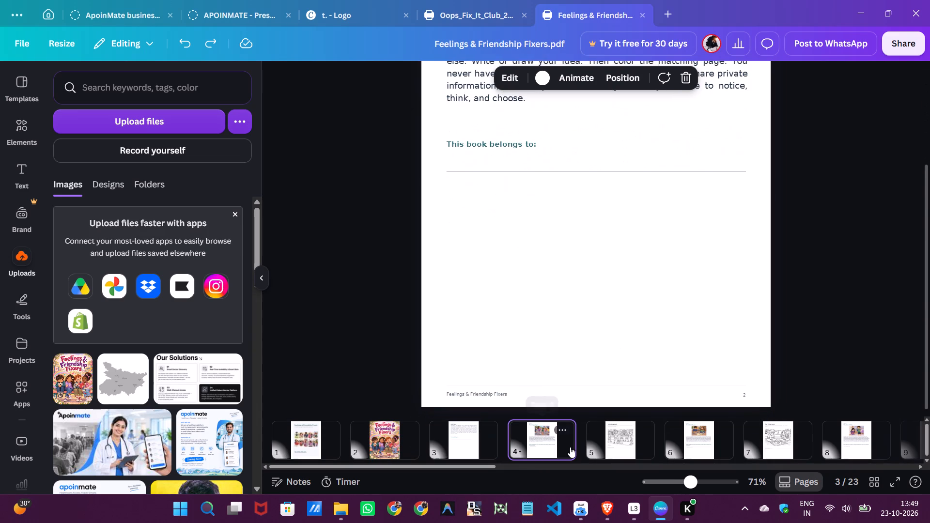
scroll(607, 252, "up", 5)
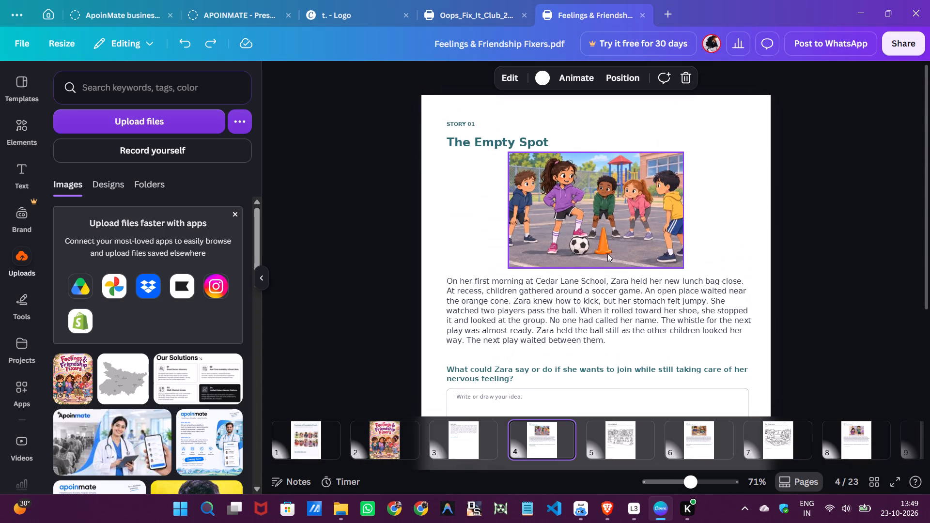
scroll(607, 253, "down", 3)
scroll(607, 253, "up", 1)
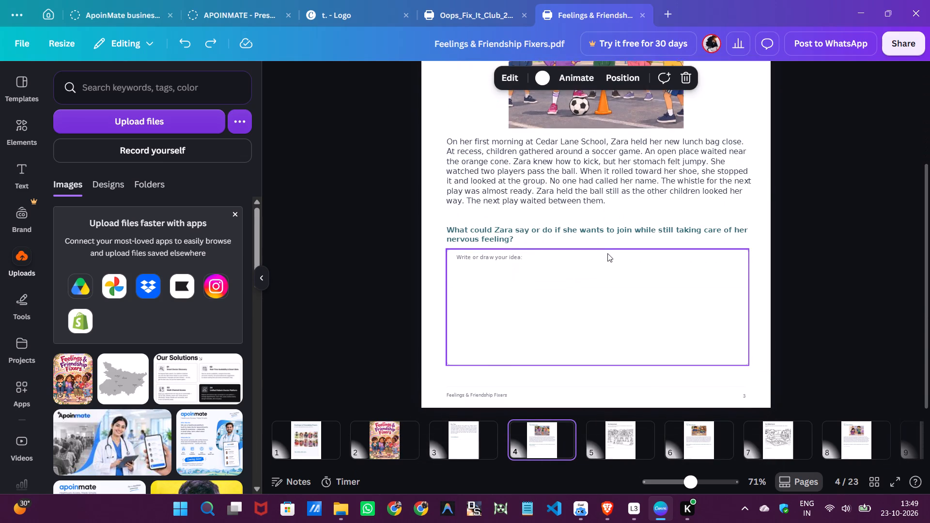
scroll(607, 253, "up", 1)
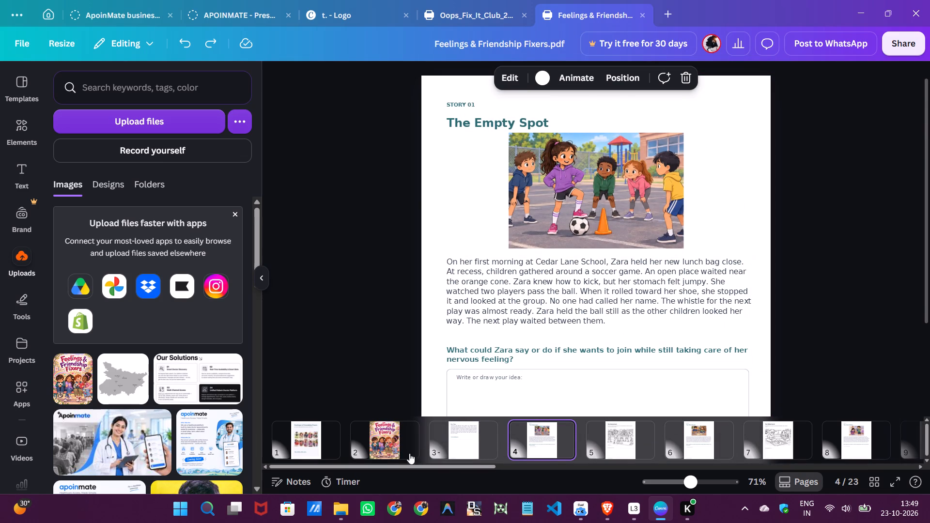
Delete the original title page so the book starts with the illustrated cover.
left_click(374, 453)
left_click(305, 437)
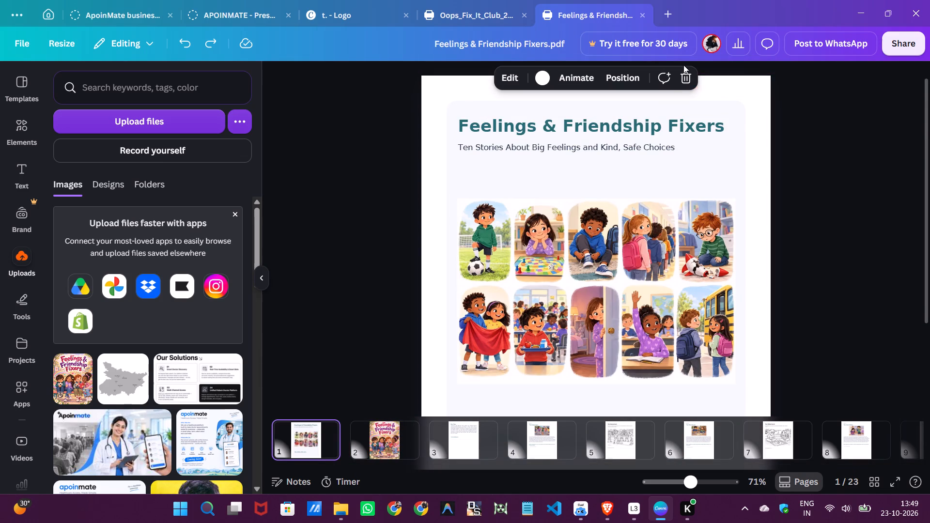
left_click(692, 82)
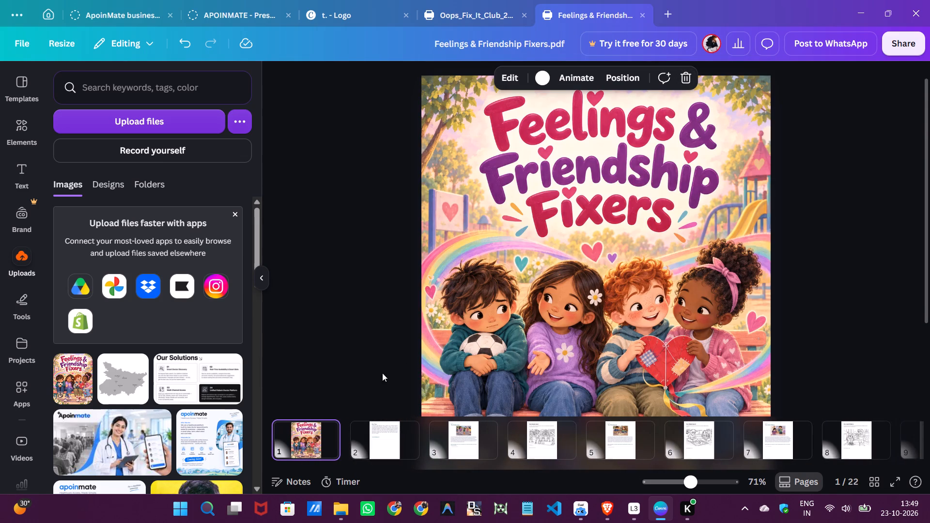
left_click(366, 337)
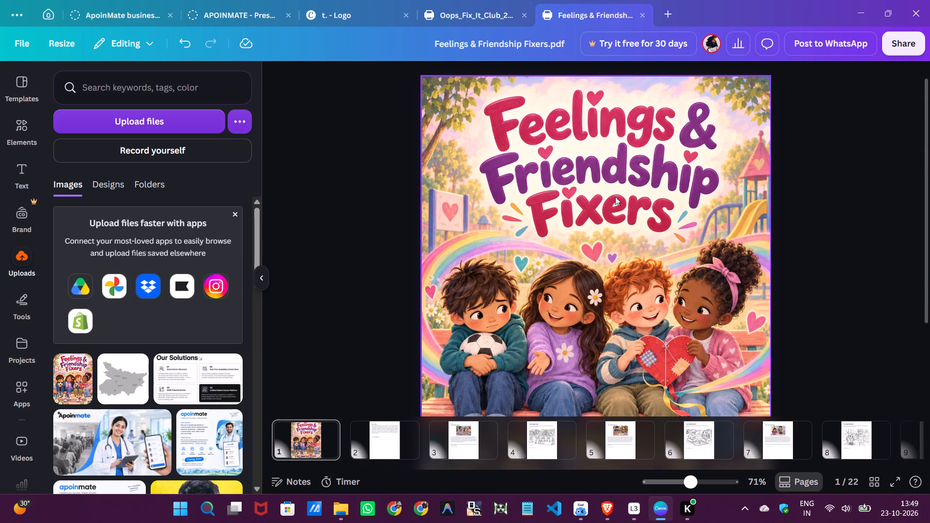
Switch to the Oops_Fix_It_Club_22_Pages_Colored_Stories.pdf design and add a blank page after its title page.
left_click(471, 20)
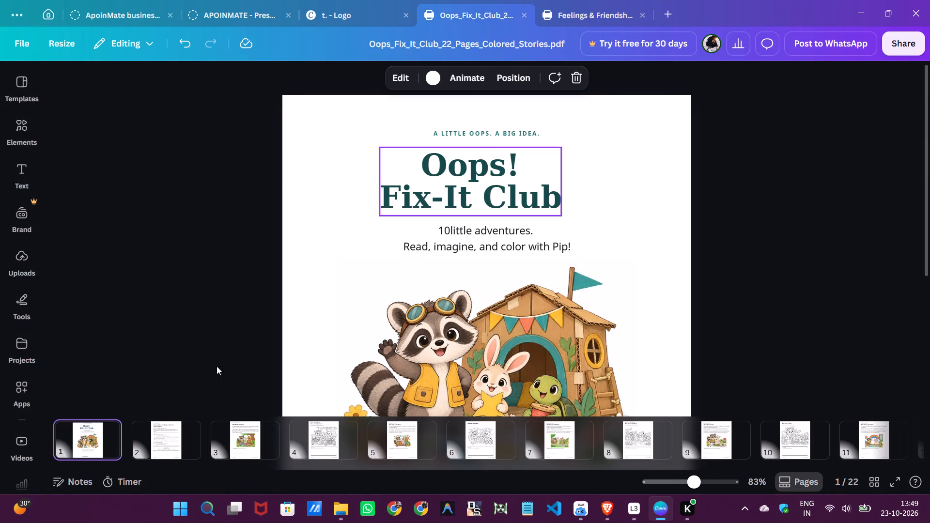
left_click(647, 128)
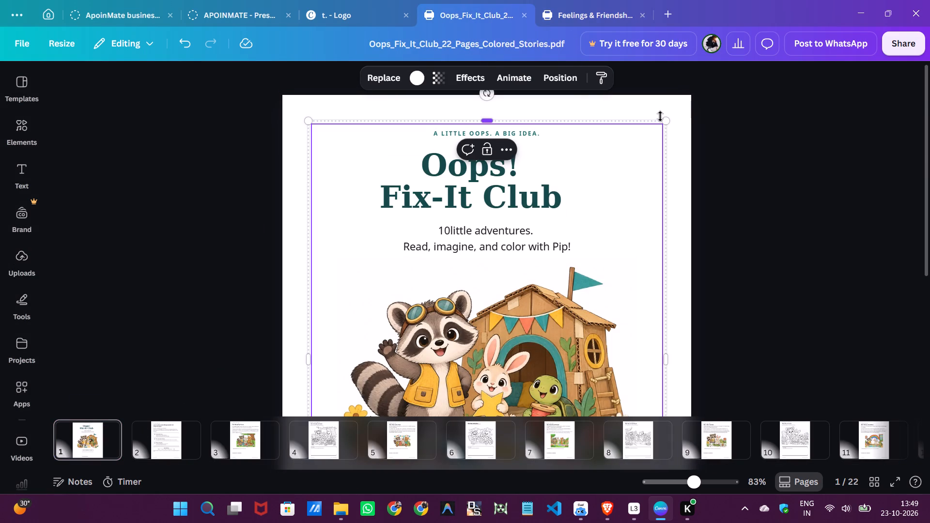
left_click(660, 116)
right_click(661, 112)
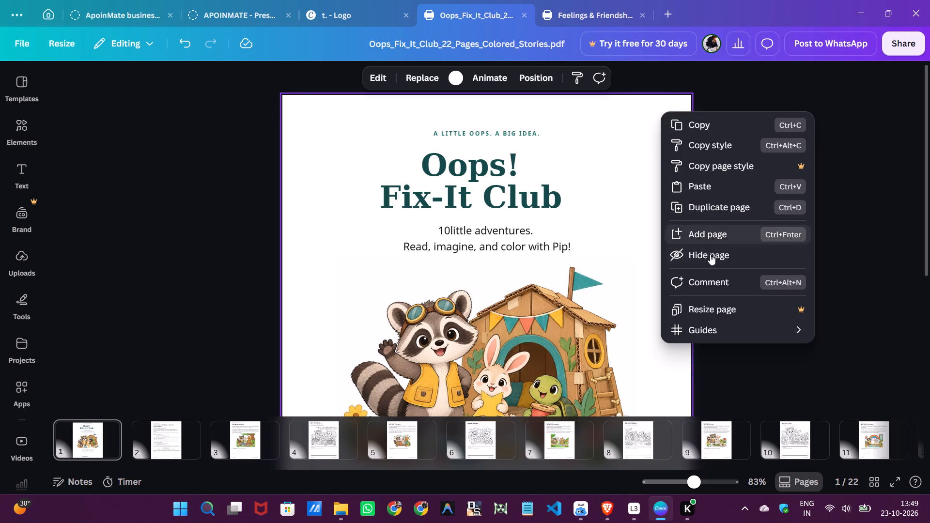
left_click(725, 360)
left_click(664, 99)
right_click(664, 99)
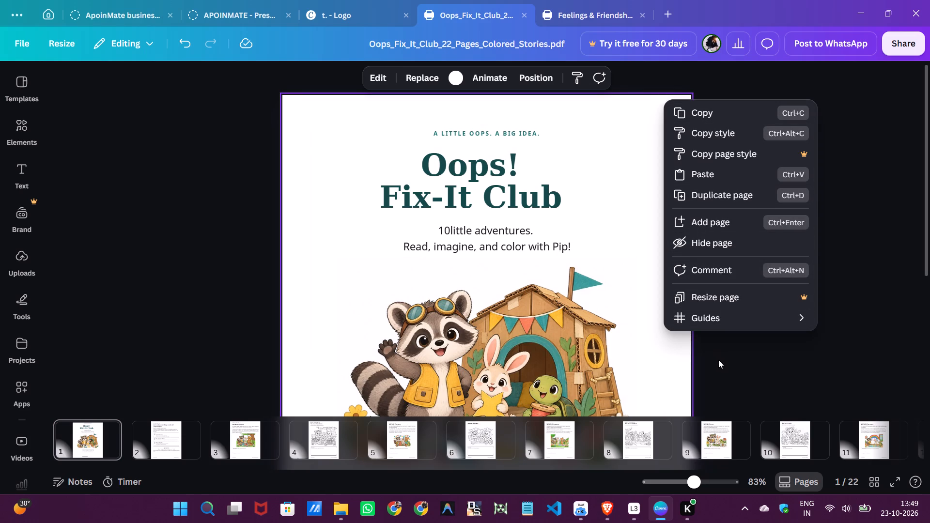
left_click(715, 224)
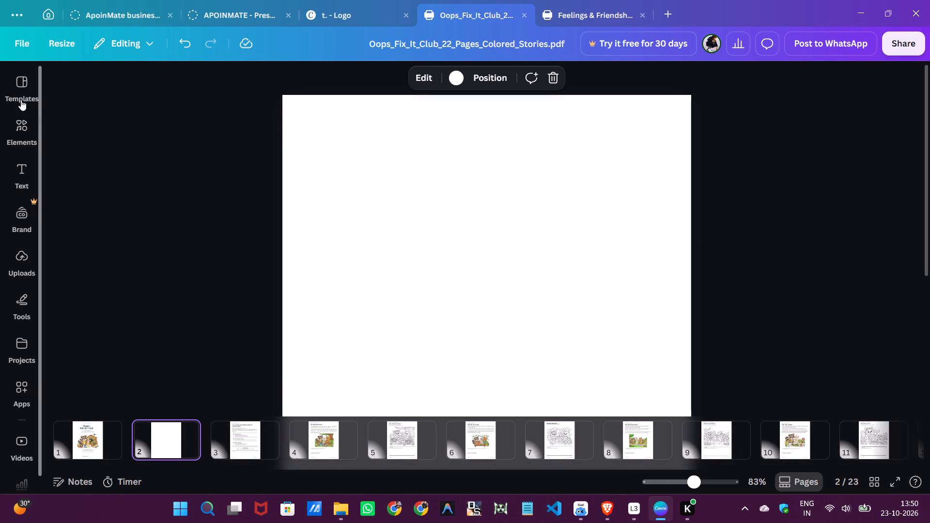
Upload the cover images 04_The_Colorful_Art_Studio through 11_Oops_Fix_It_Club from the KDP Books for publish folder.
left_click(13, 268)
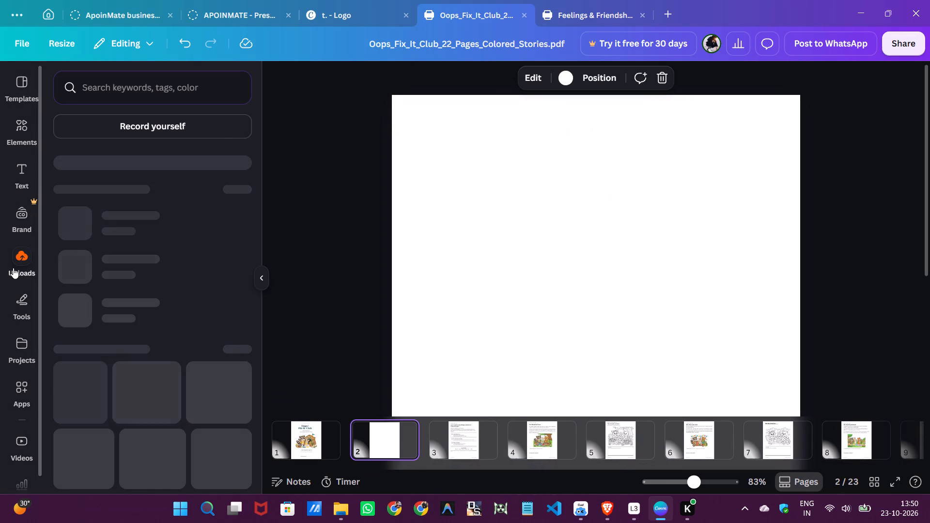
left_click(155, 112)
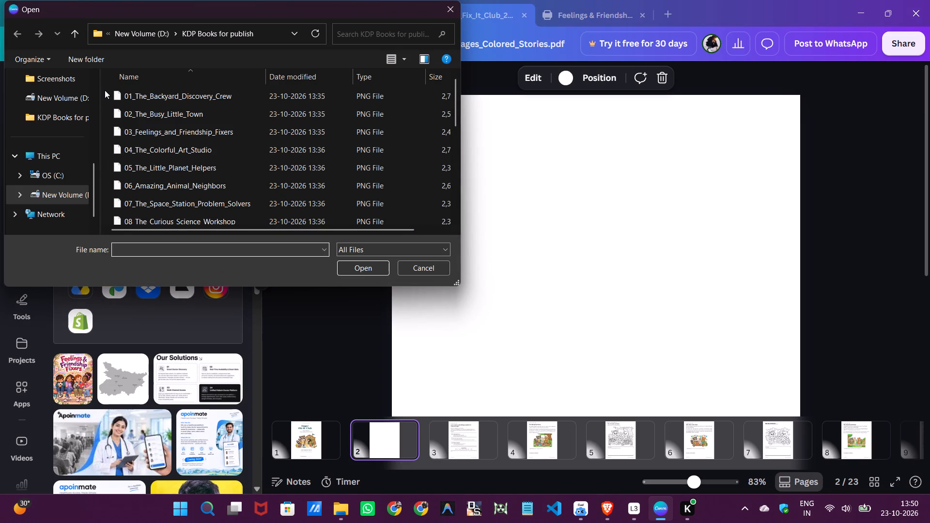
left_click_drag(107, 85, 113, 96)
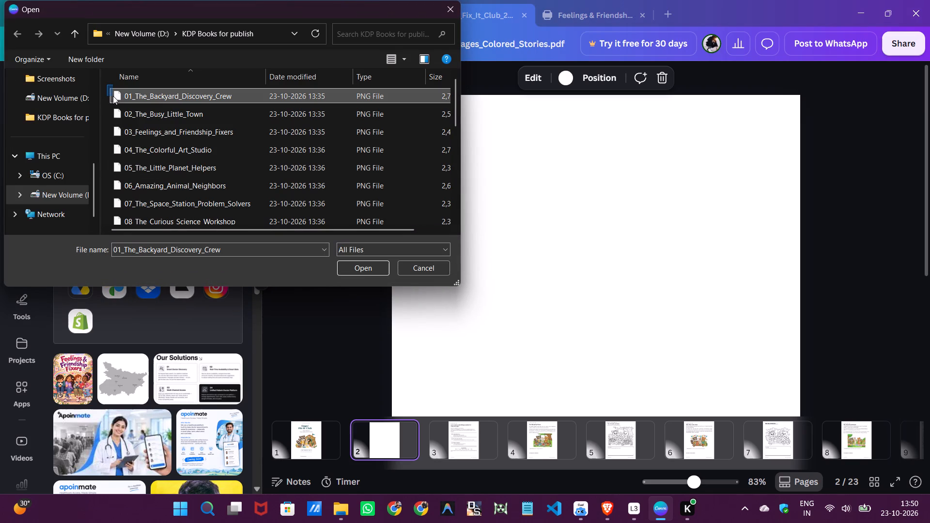
left_click_drag(113, 96, 113, 96)
left_click(103, 107)
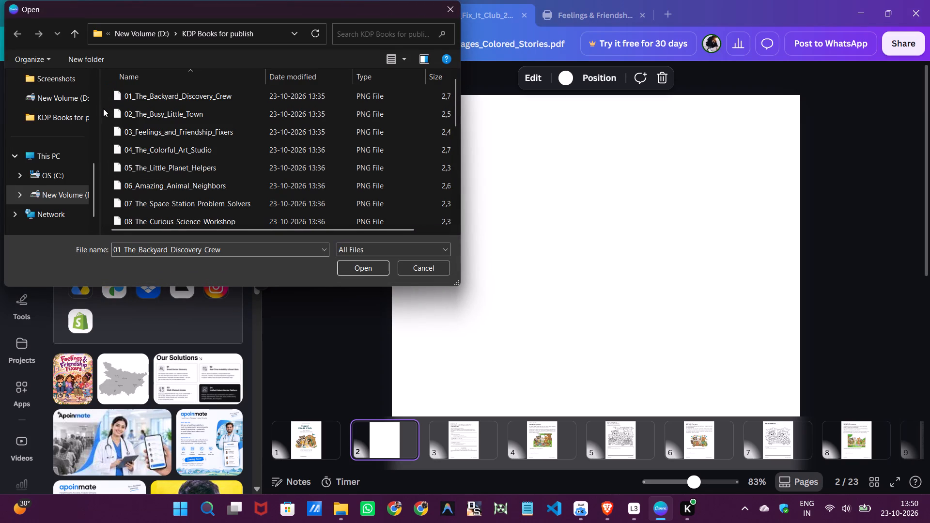
scroll(107, 136, "down", 1)
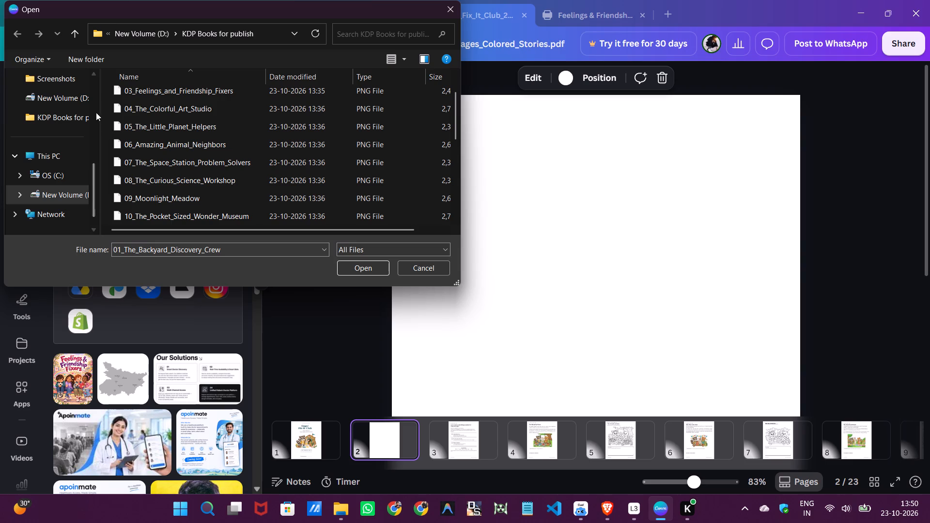
left_click_drag(106, 102, 152, 206)
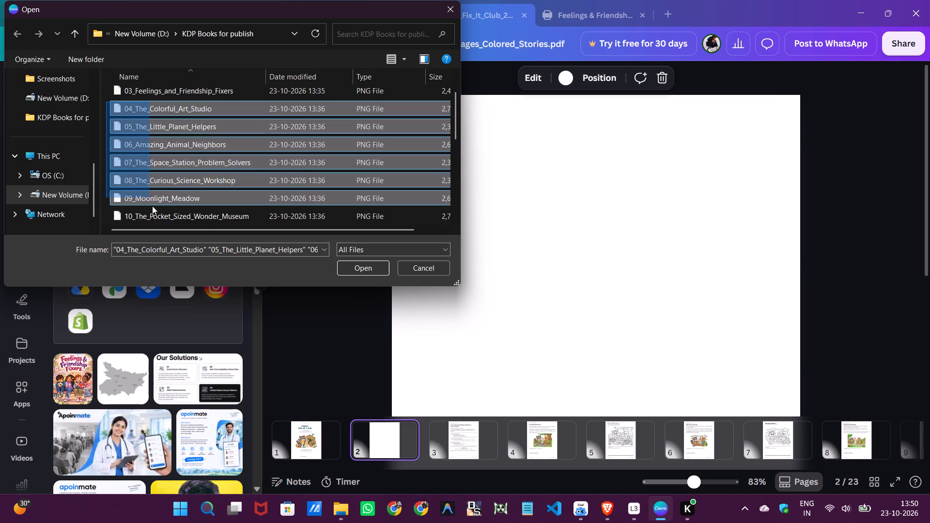
left_click_drag(152, 206, 157, 215)
scroll(158, 210, "down", 1)
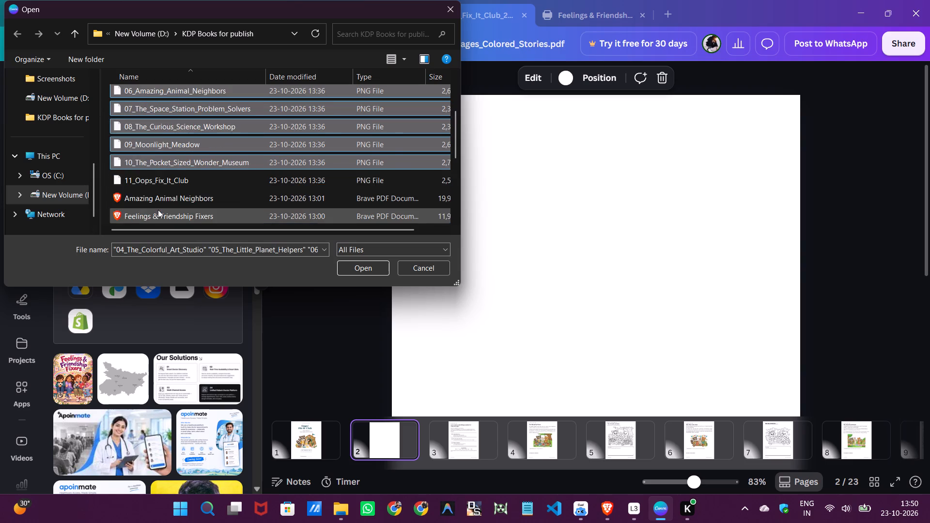
scroll(158, 210, "down", 1)
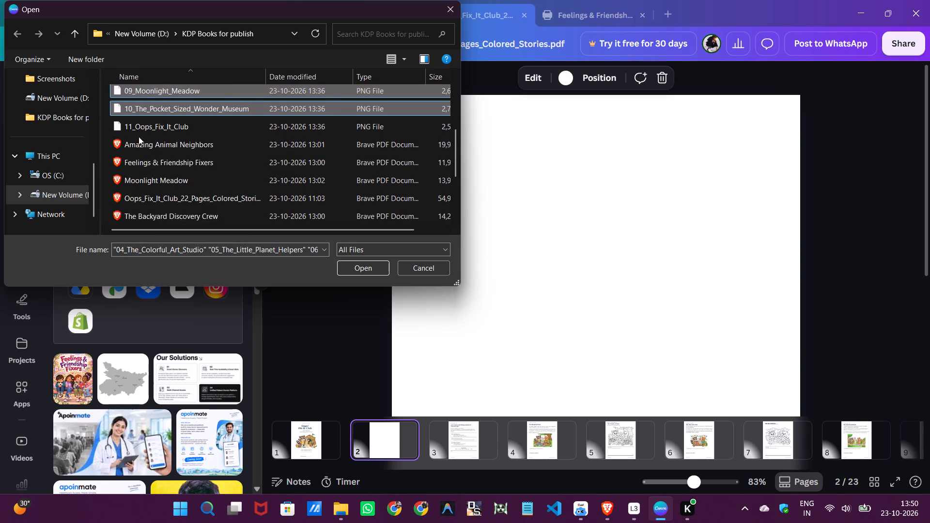
scroll(139, 138, "up", 3)
scroll(139, 138, "down", 1)
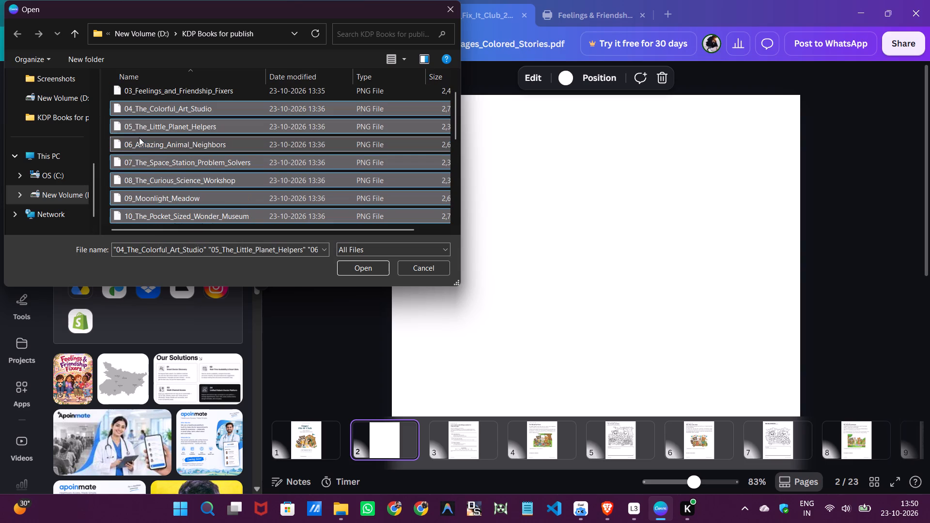
scroll(139, 138, "up", 1)
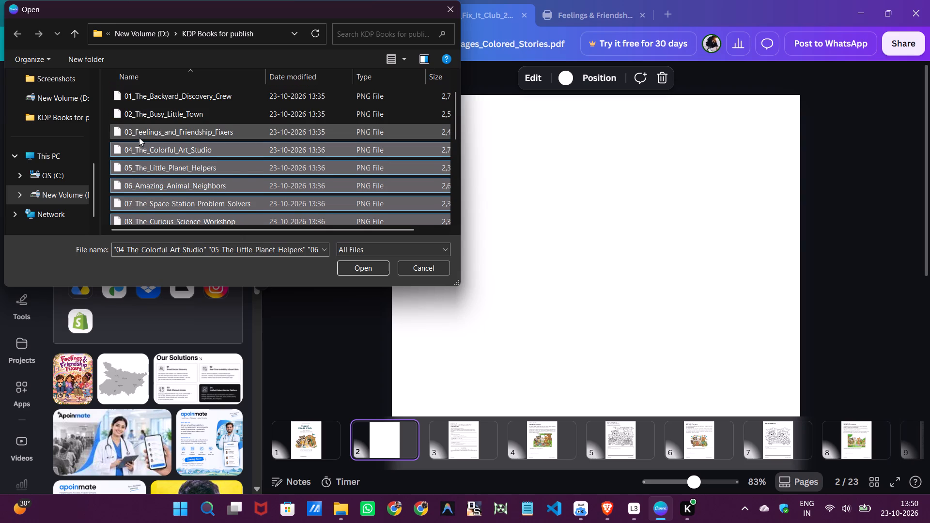
scroll(139, 138, "down", 1)
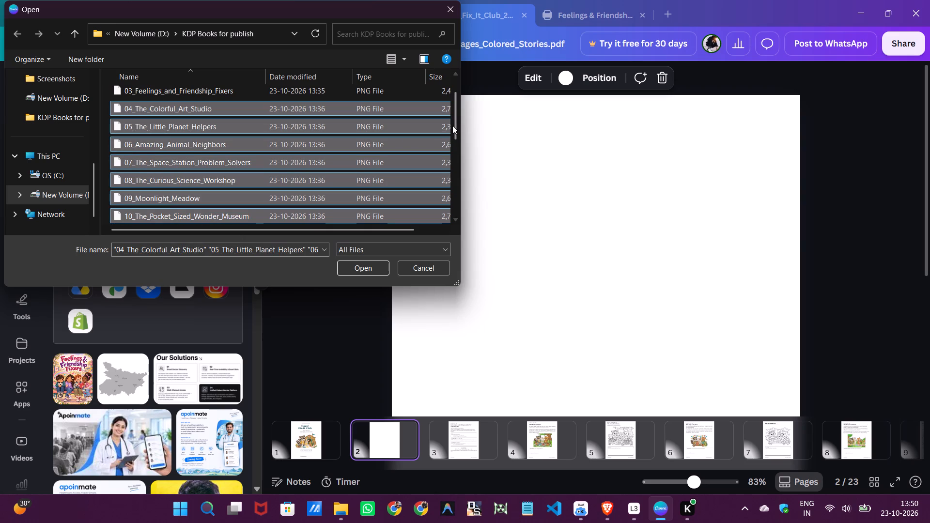
left_click_drag(455, 124, 455, 129)
left_click(103, 96)
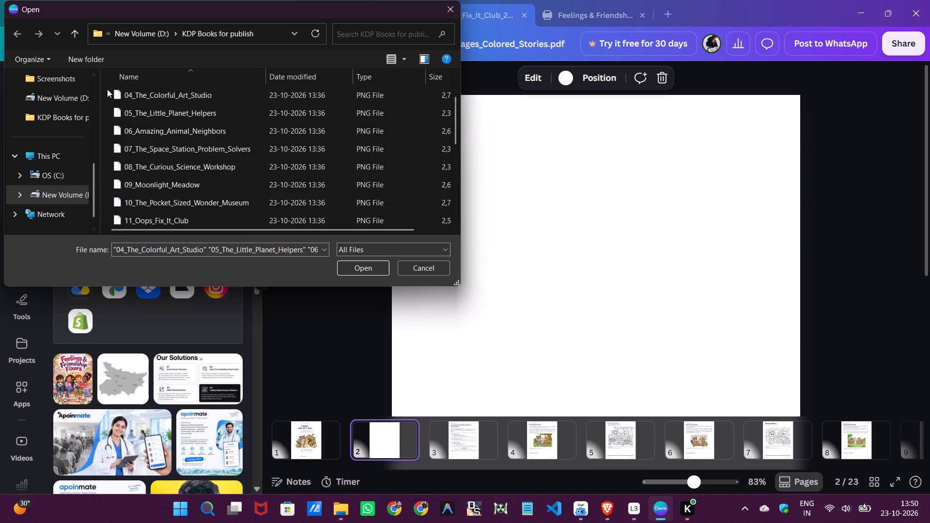
left_click_drag(108, 87, 173, 214)
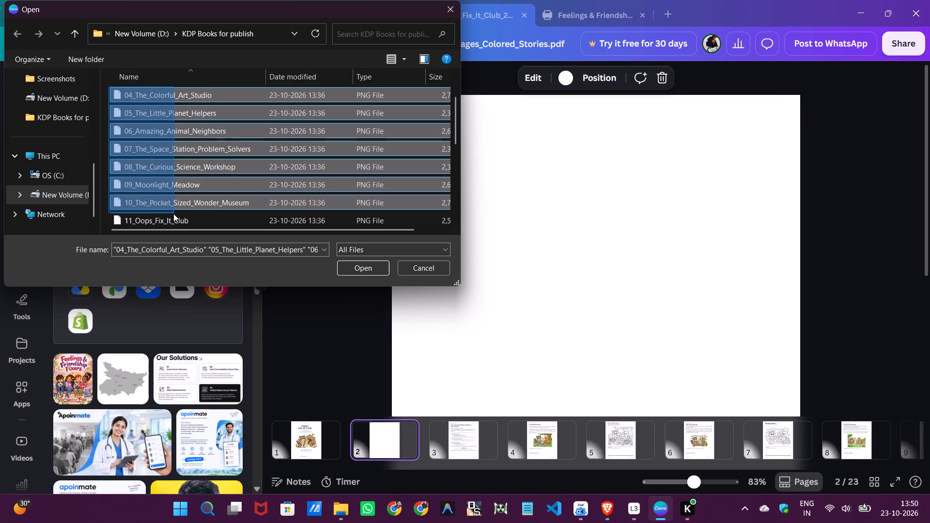
left_click_drag(173, 214, 174, 218)
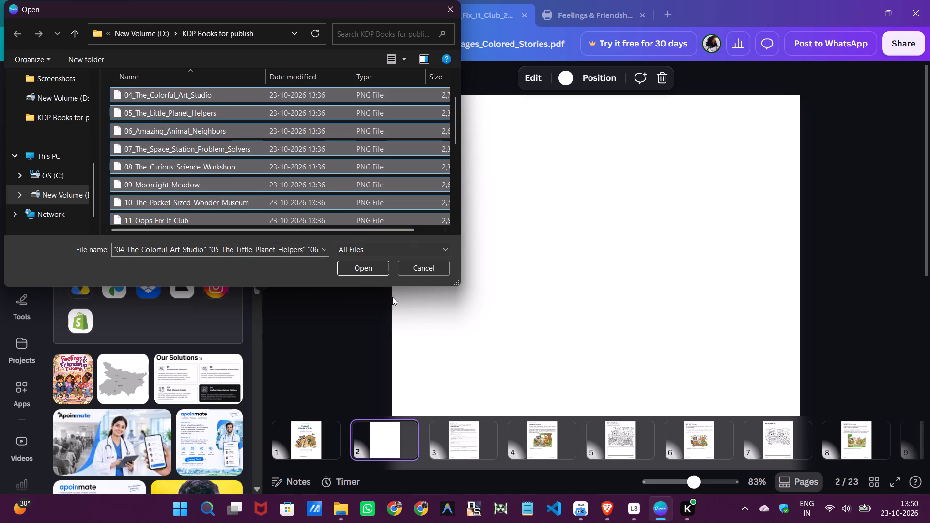
left_click(360, 264)
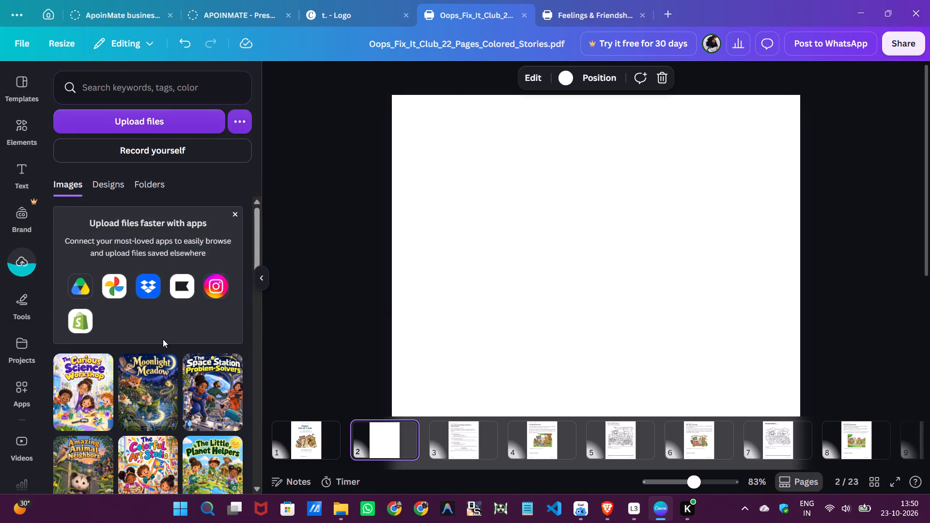
Place the uploaded Oops! Fix-It Club cover on blank page 2 and enlarge it to fill the whole page.
scroll(160, 345, "down", 3)
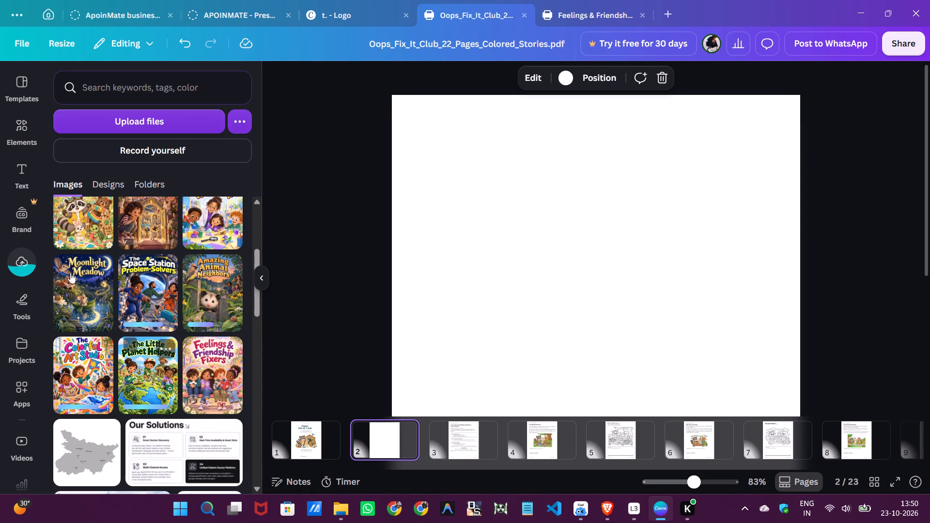
left_click(88, 218)
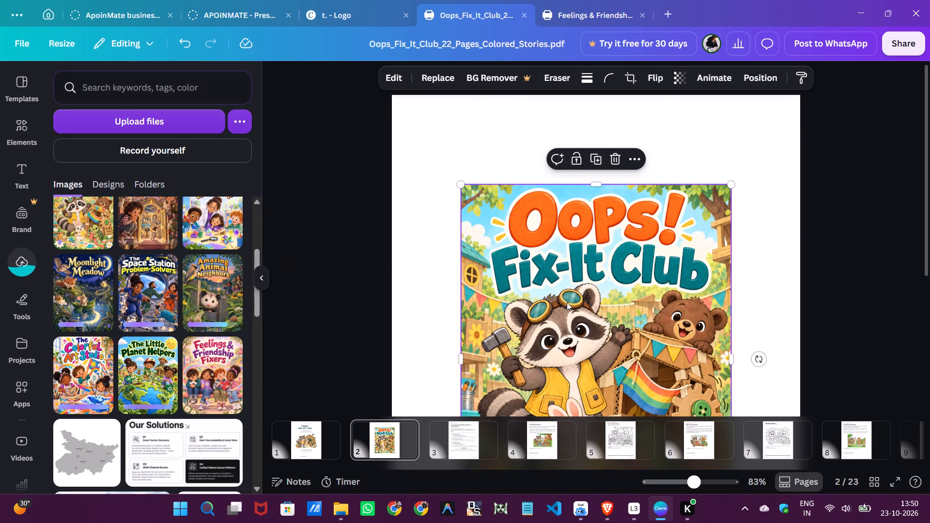
scroll(436, 310, "down", 4)
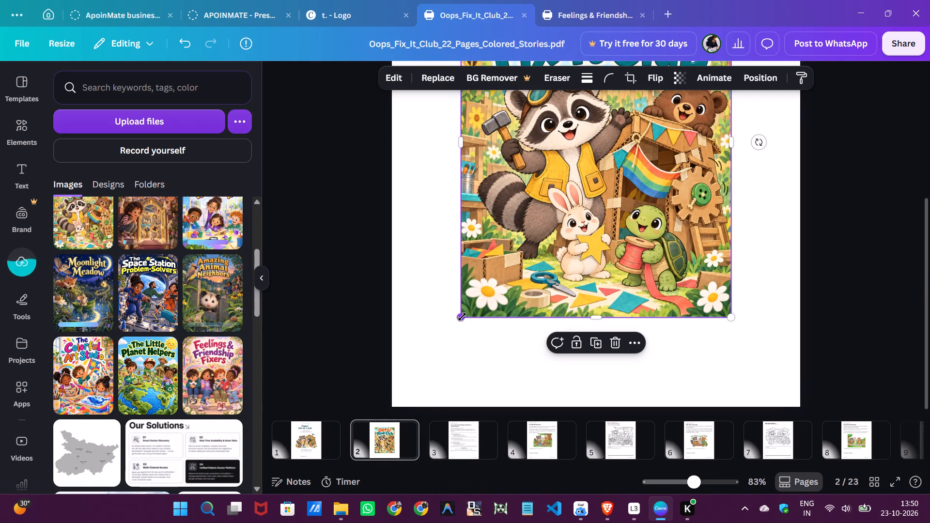
left_click_drag(462, 317, 423, 433)
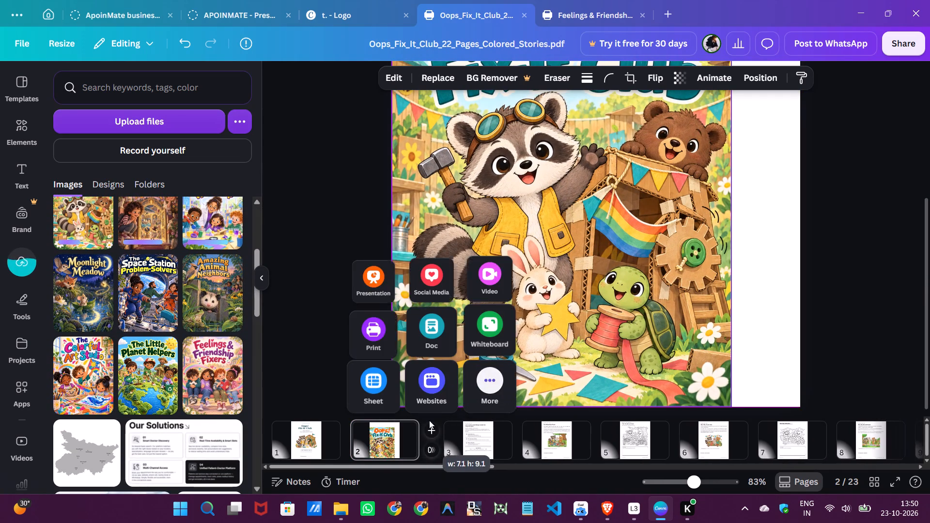
left_click(816, 295)
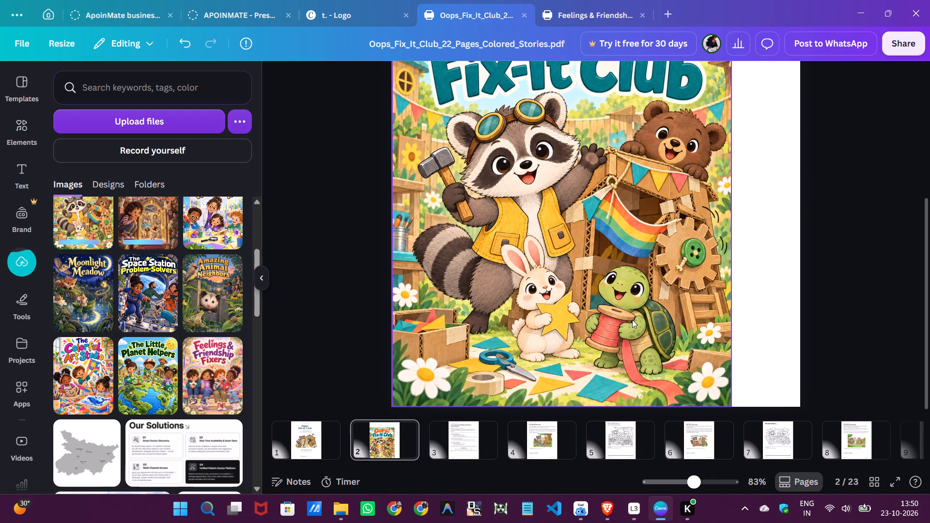
scroll(632, 320, "up", 4)
left_click(718, 208)
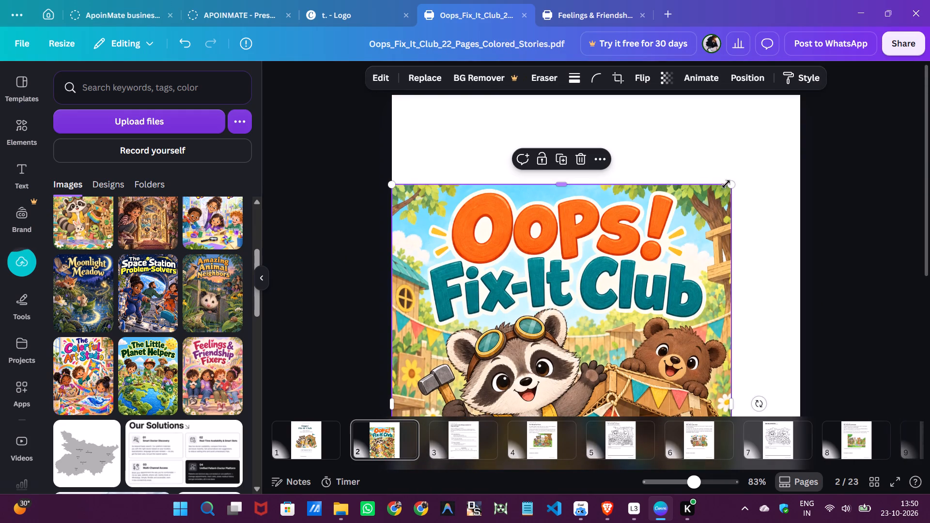
left_click_drag(732, 184, 804, 105)
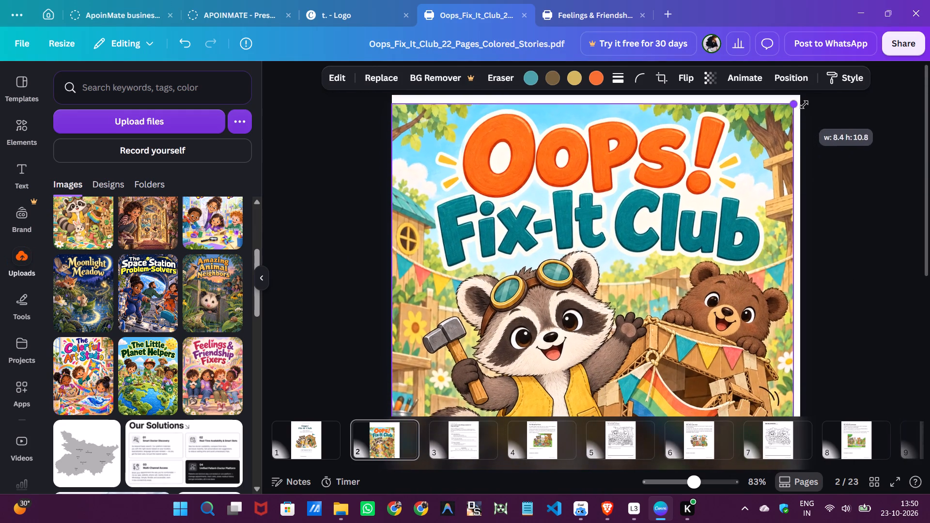
left_click_drag(804, 105, 807, 103)
left_click(829, 217)
scroll(829, 217, "down", 5)
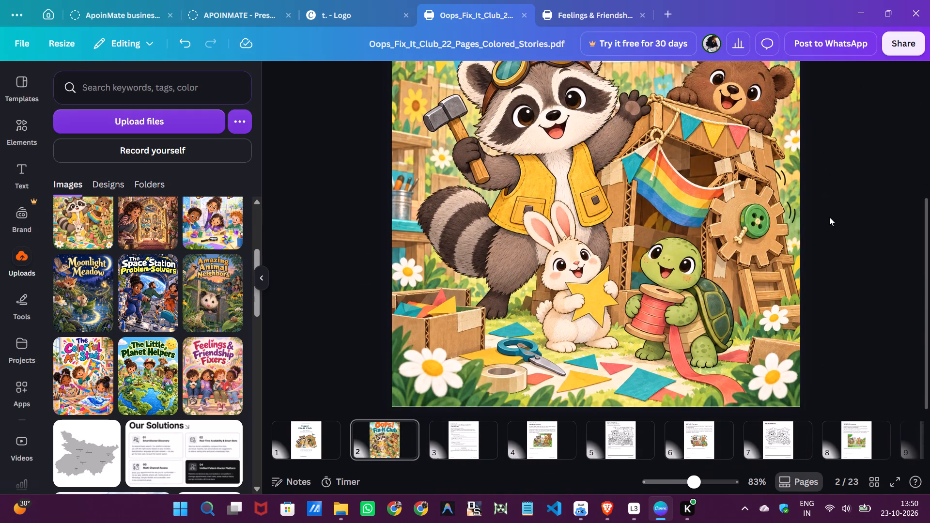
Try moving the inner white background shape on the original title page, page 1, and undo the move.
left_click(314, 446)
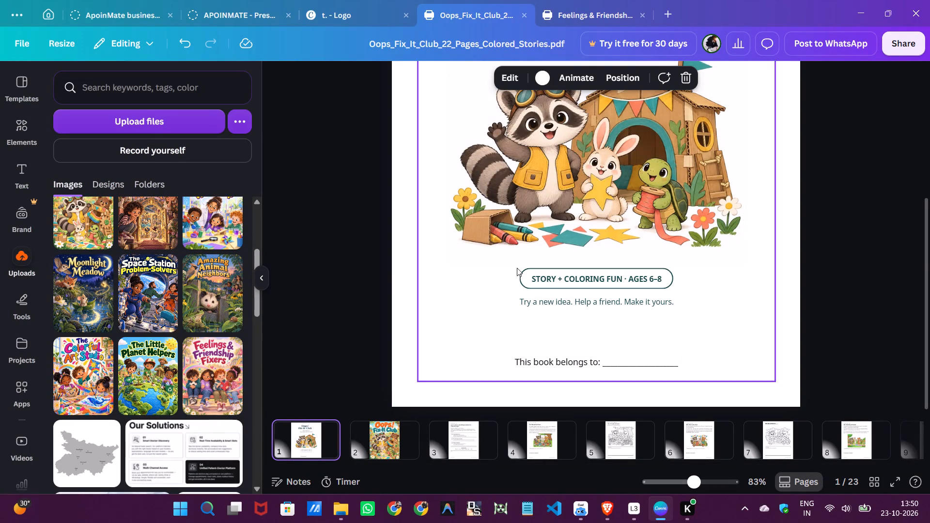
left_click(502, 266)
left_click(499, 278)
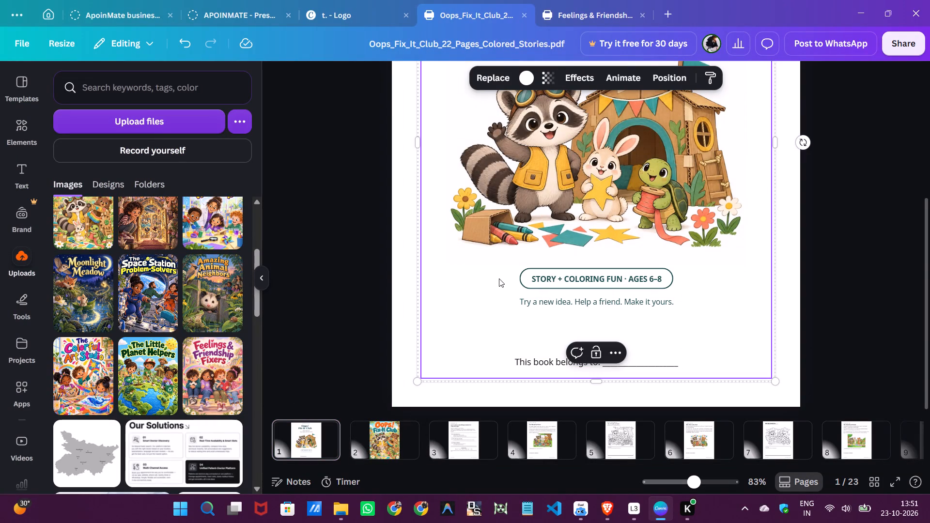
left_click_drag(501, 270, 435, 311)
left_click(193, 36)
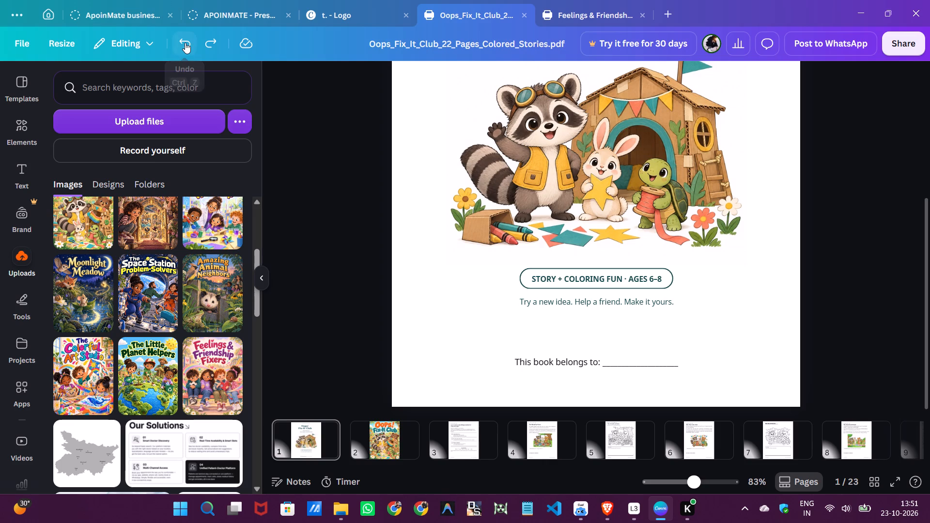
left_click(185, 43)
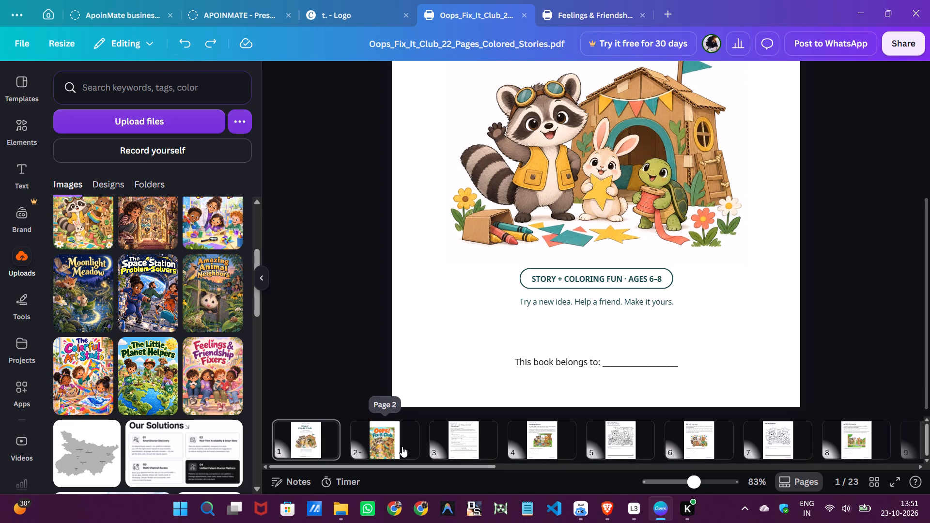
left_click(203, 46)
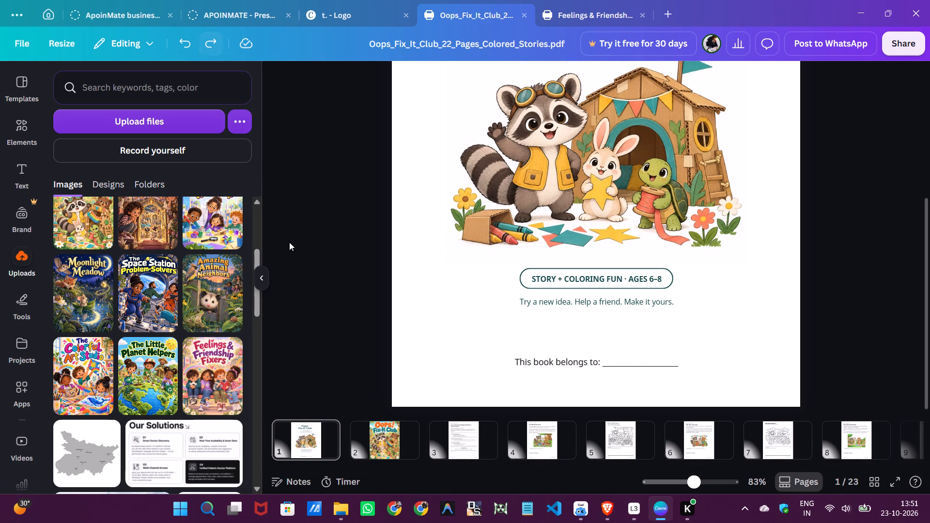
Move the inner white background shape of the title page completely off the page to the right.
left_click(472, 377)
left_click(517, 277)
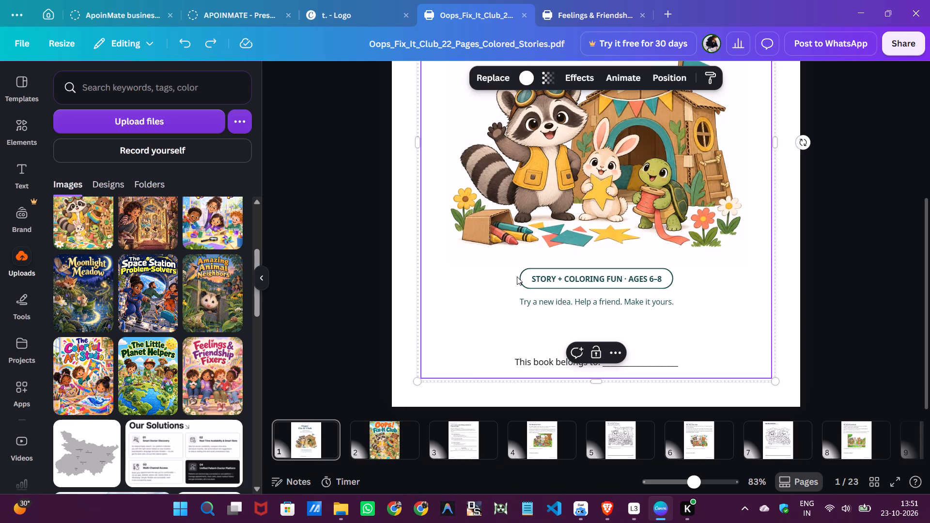
left_click(480, 319)
left_click_drag(697, 326, 768, 330)
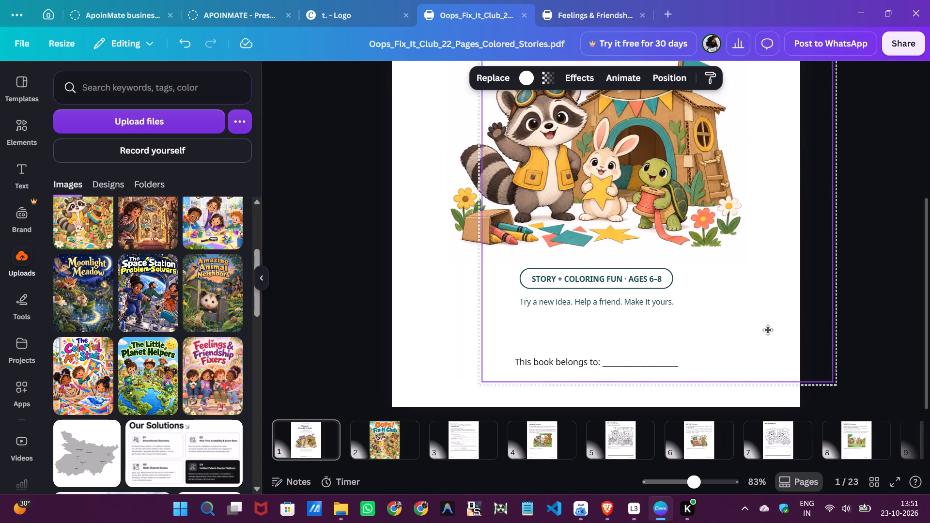
left_click_drag(768, 330, 929, 337)
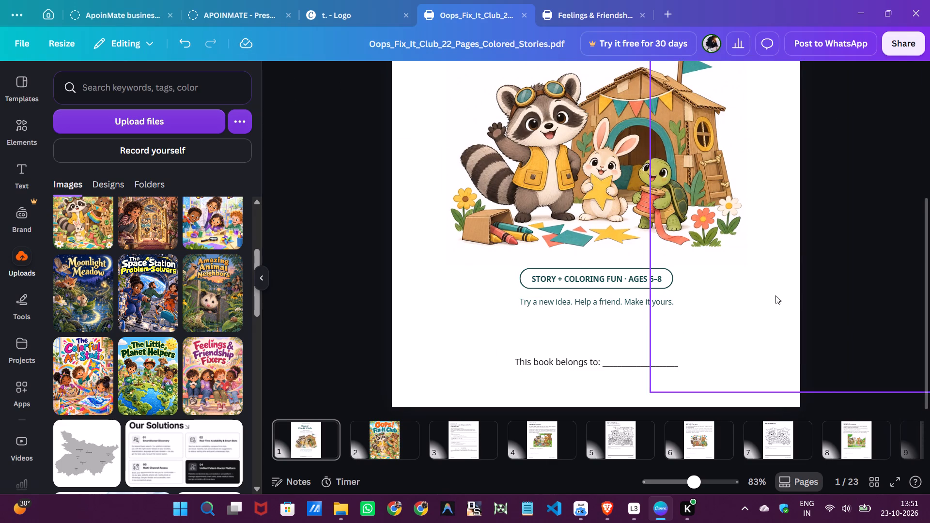
left_click_drag(764, 299, 929, 288)
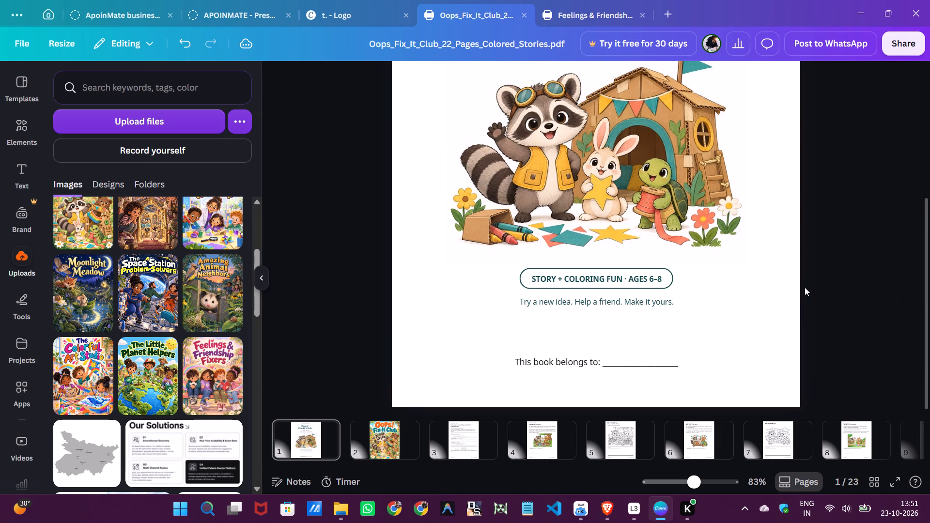
left_click(815, 310)
left_click(853, 289)
Move the raccoon, rabbit and turtle illustration on the title page, page 1, slightly upward, away from the age badge.
left_click(711, 308)
left_click(611, 323)
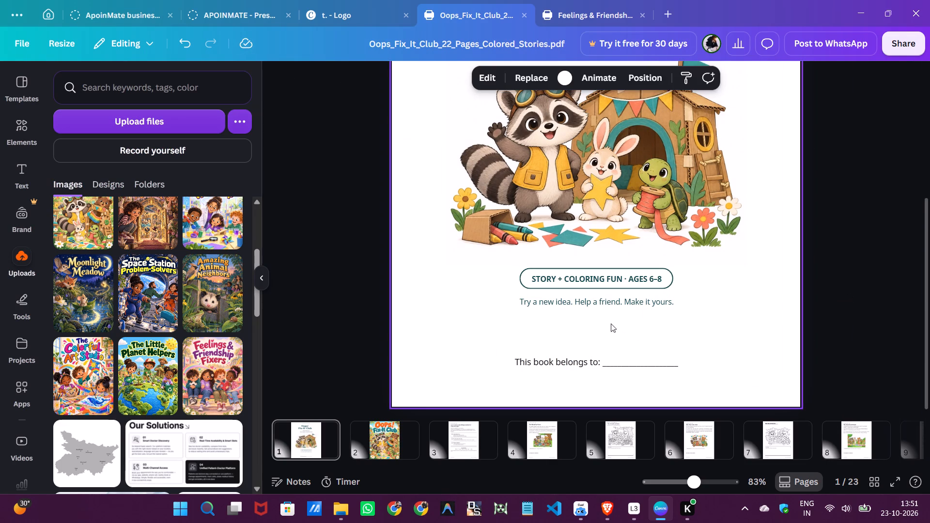
left_click(472, 269)
left_click(490, 263)
left_click(487, 278)
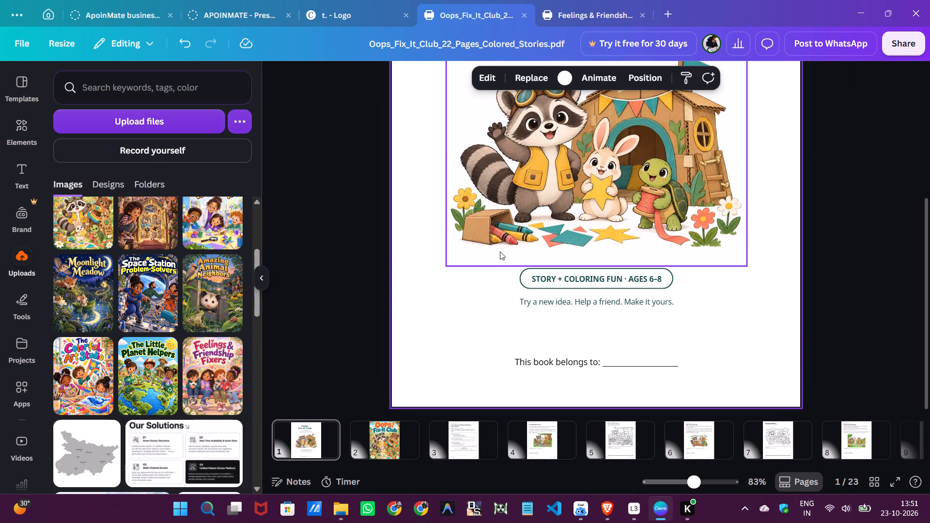
left_click(501, 250)
left_click_drag(501, 250, 504, 203)
left_click(473, 289)
Copy the "STORY + COLORING FUN · AGES 6–8" badge and the tagline below it from page 1 onto the page 2 cover.
left_click_drag(485, 250, 690, 320)
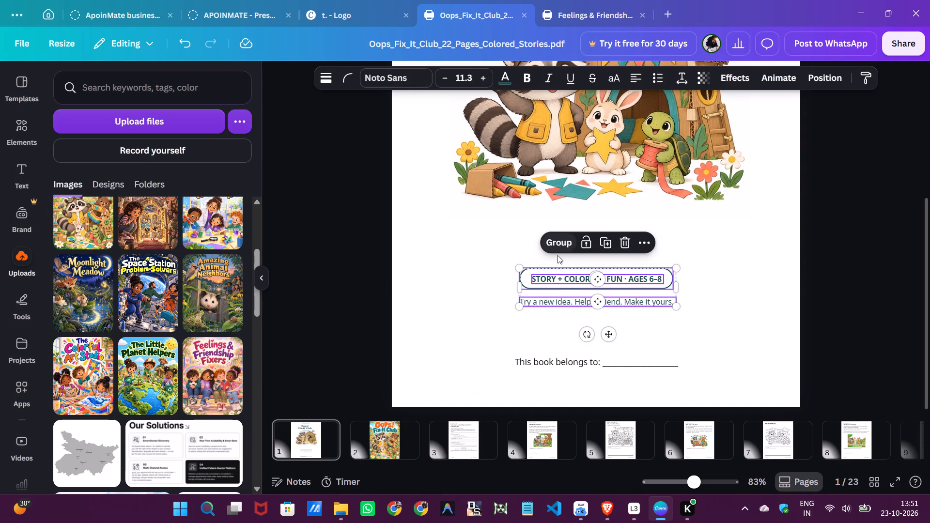
right_click(555, 281)
left_click(586, 153)
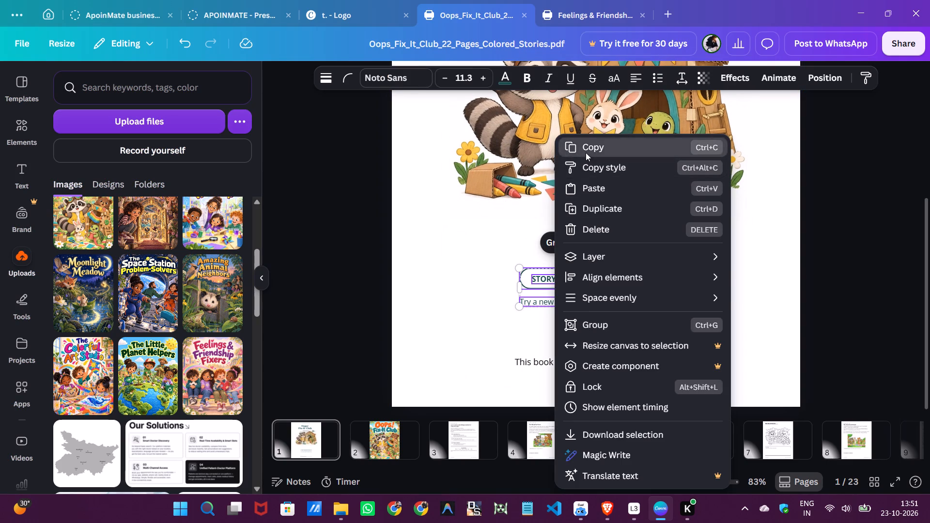
left_click(378, 438)
left_click(490, 306)
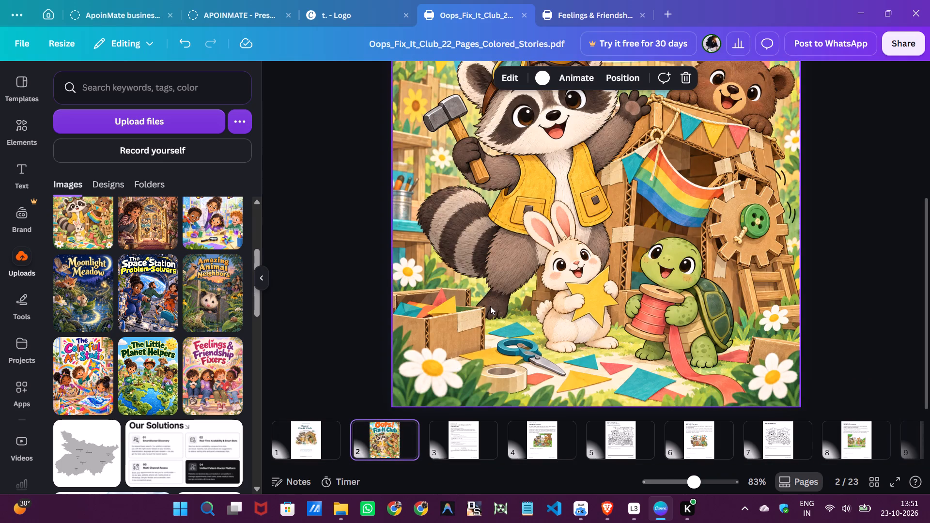
right_click(491, 306)
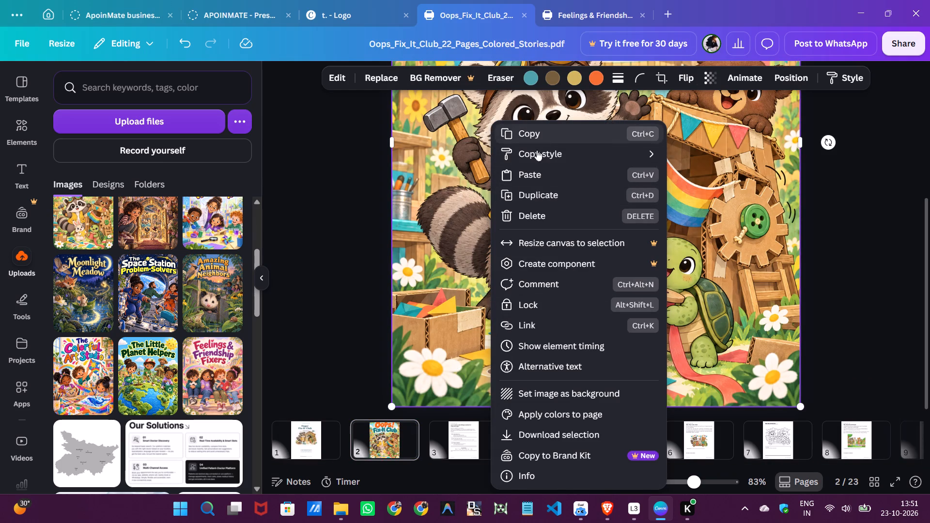
left_click(527, 175)
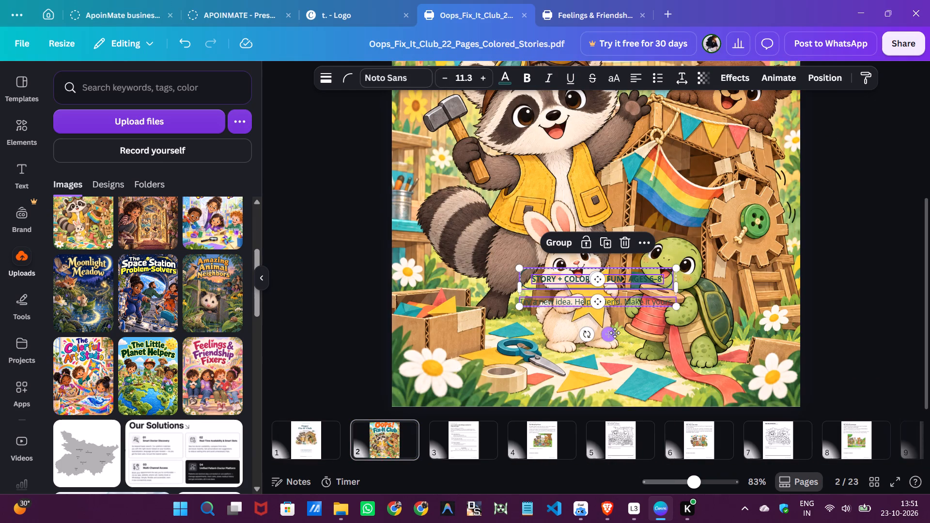
Enlarge the pasted badge and tagline together to text size 14.7 and place them near the bottom centre of the cover.
left_click_drag(674, 303, 701, 323)
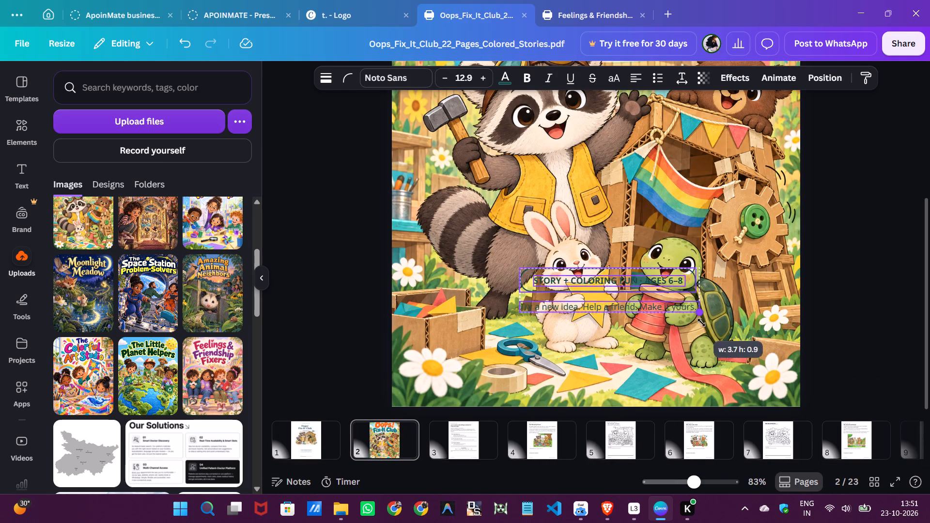
left_click_drag(701, 323, 718, 327)
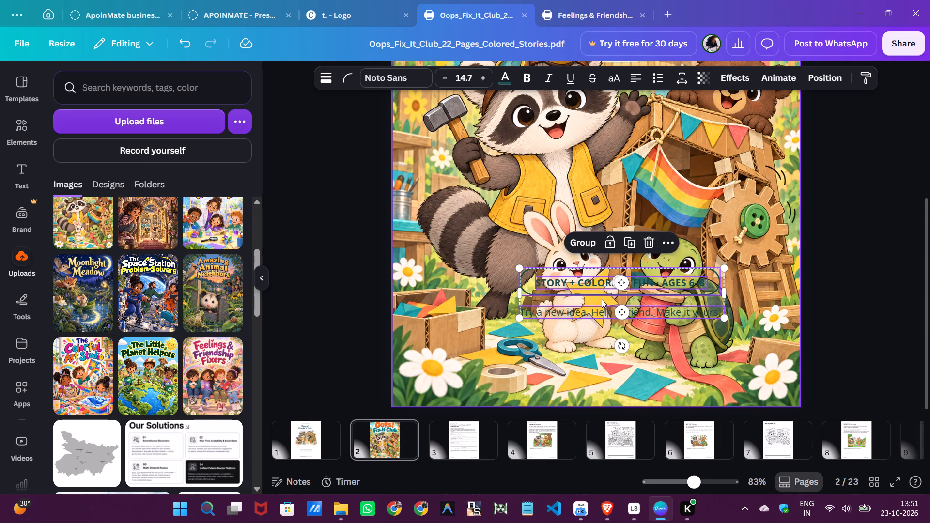
left_click_drag(602, 299, 579, 385)
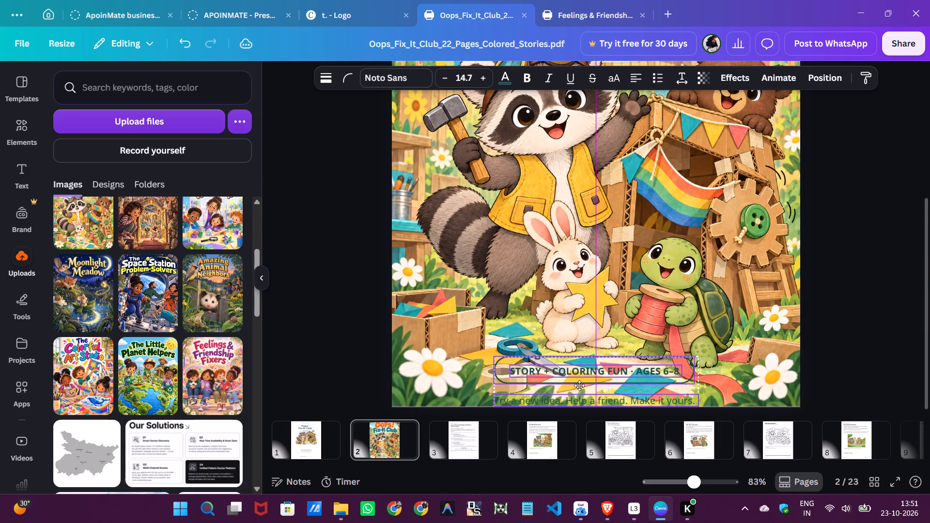
left_click_drag(579, 385, 585, 381)
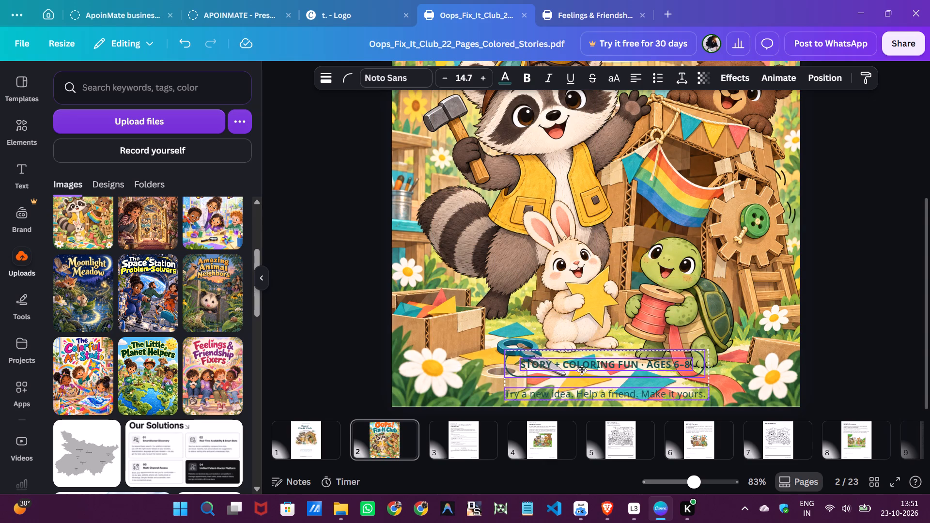
left_click(570, 360)
left_click(456, 347)
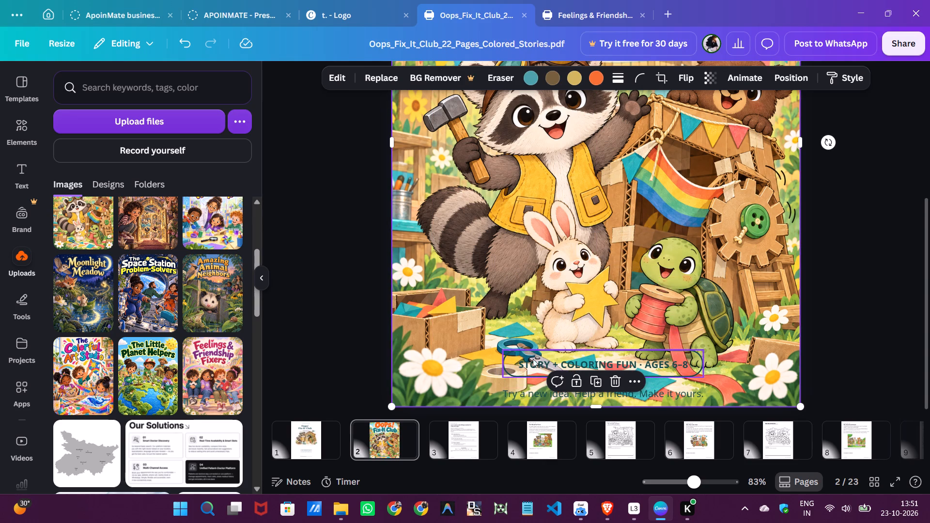
Recolour the cover badge's text and its rounded outline to dark gray #171717.
double_click(539, 358)
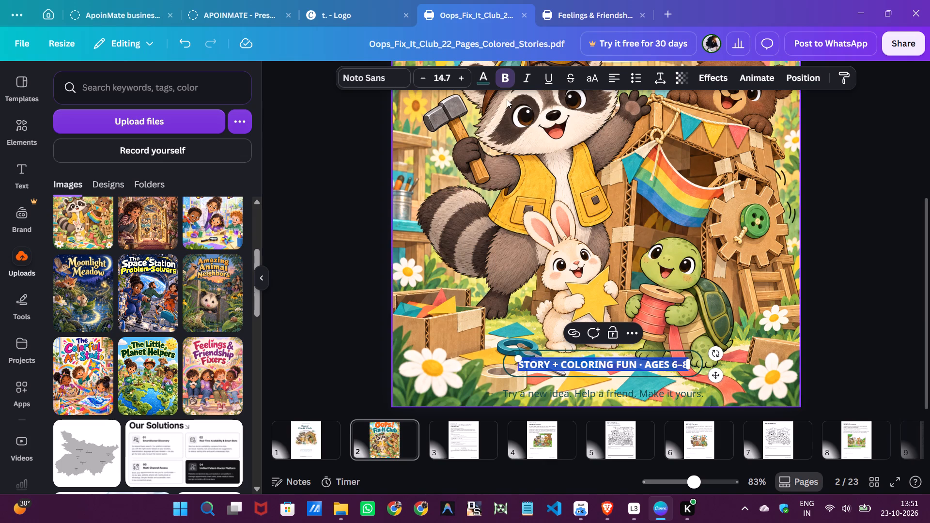
left_click(485, 83)
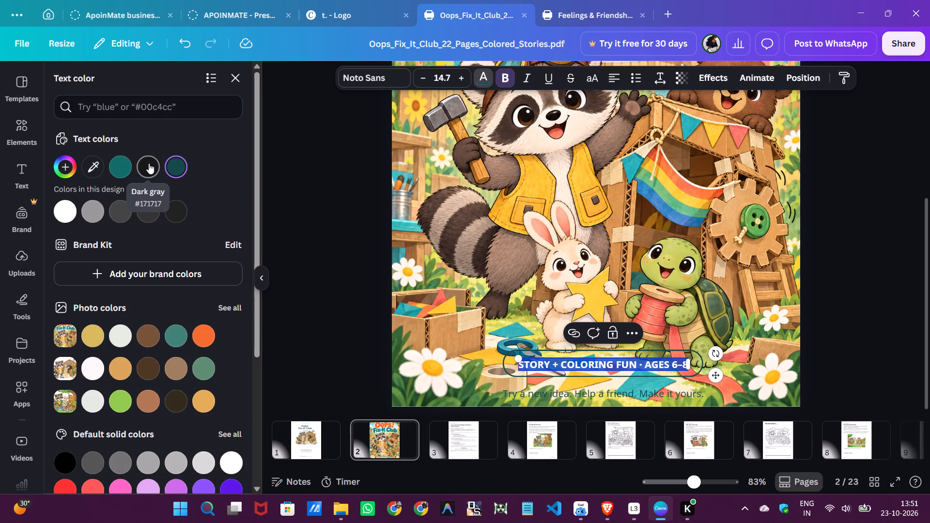
left_click(149, 163)
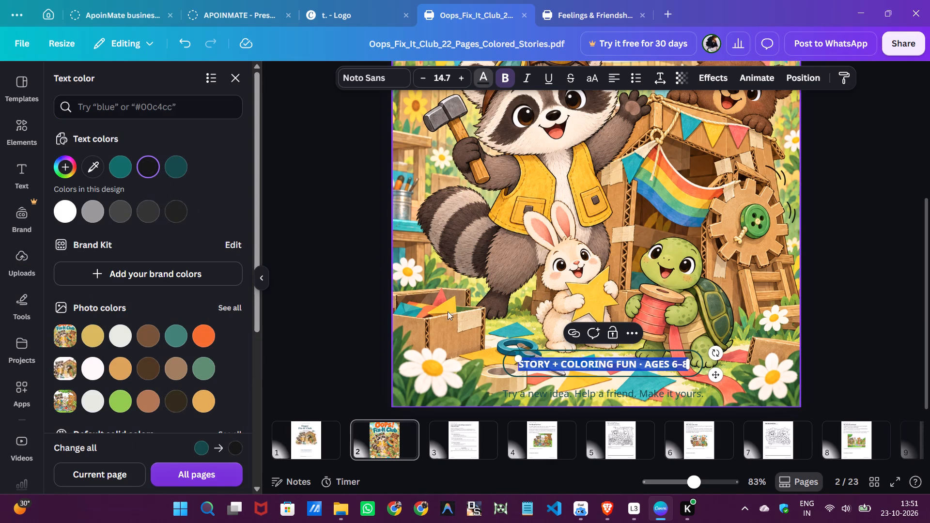
left_click(449, 318)
left_click(514, 371)
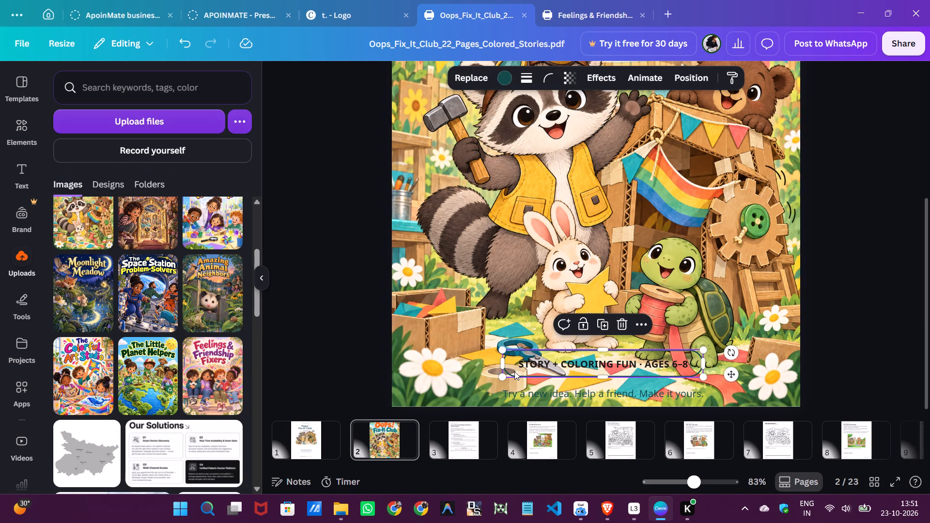
left_click(499, 72)
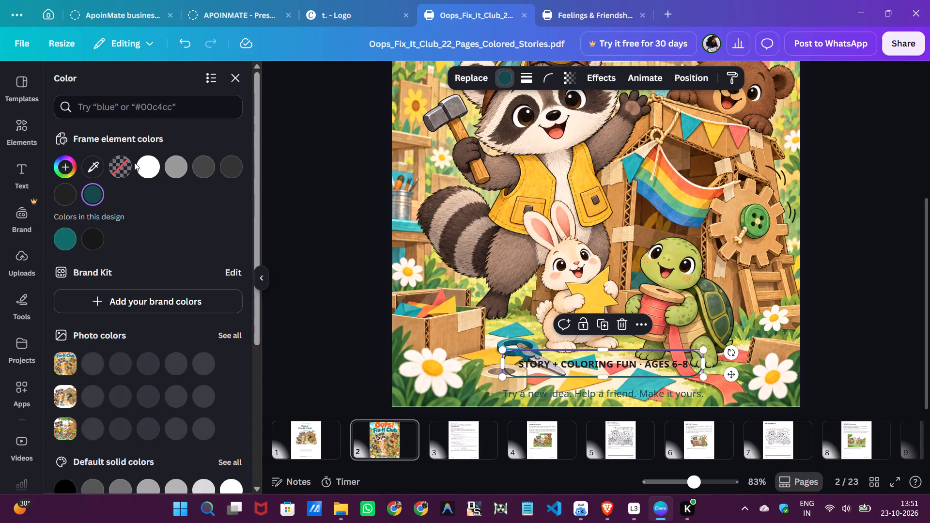
left_click(100, 244)
left_click(348, 300)
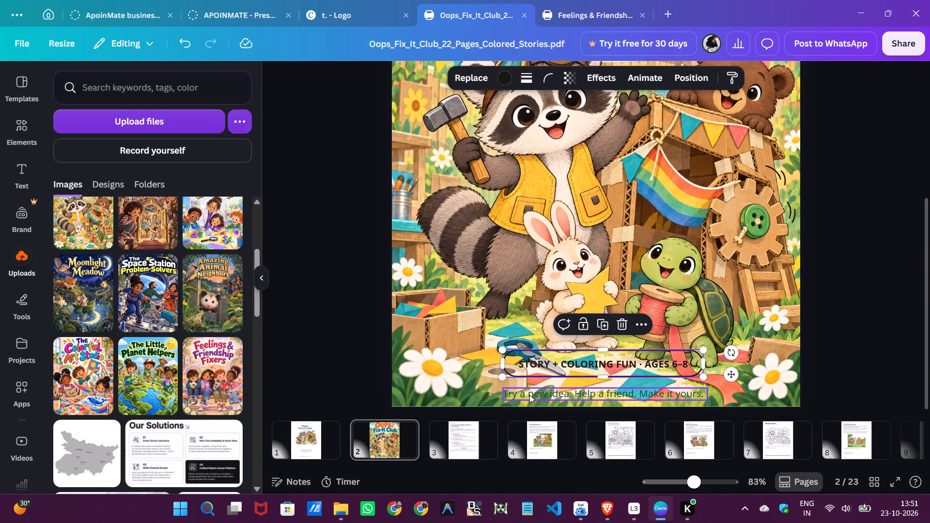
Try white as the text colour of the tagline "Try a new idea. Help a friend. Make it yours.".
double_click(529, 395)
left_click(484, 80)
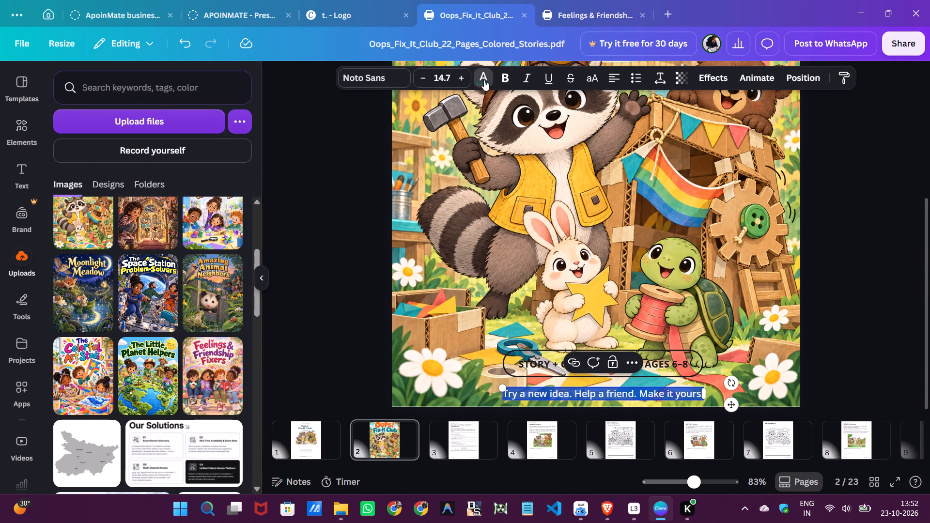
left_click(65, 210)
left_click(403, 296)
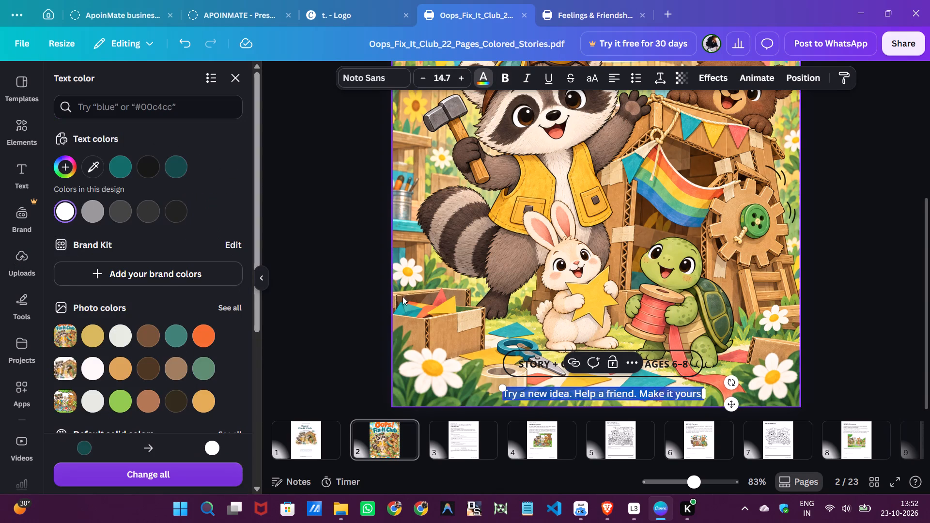
Nudge the cover tagline up so it sits closer beneath the badge.
left_click(673, 393)
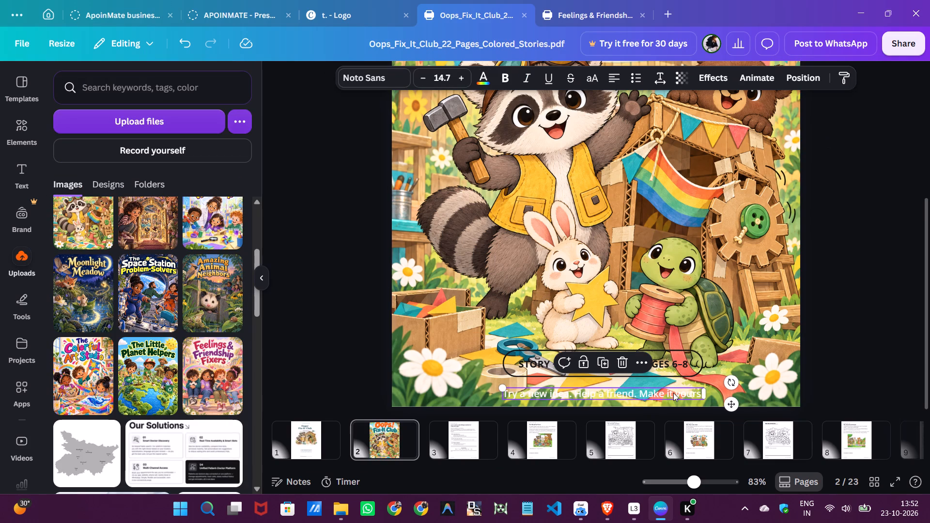
key("Up")
key("Up")
key("Up")
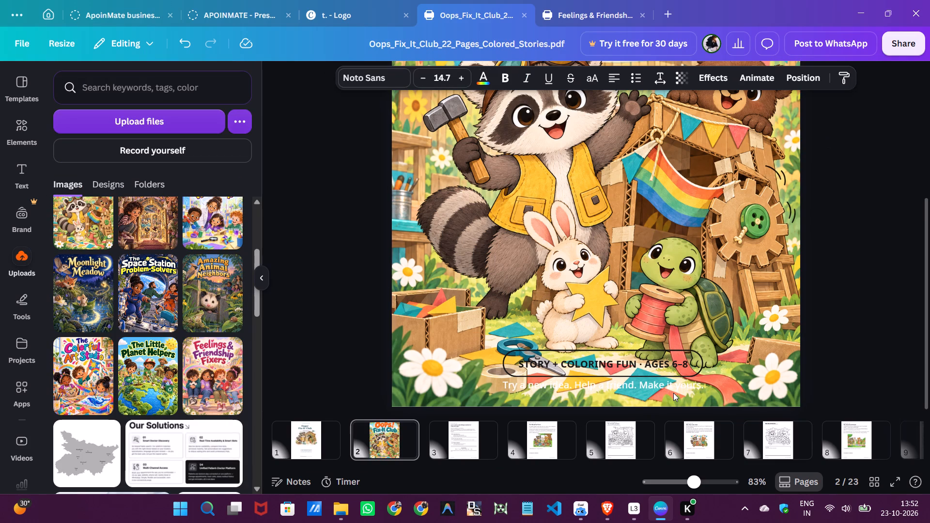
Make the cover tagline bold and set its text colour to dark gray.
left_click(593, 384)
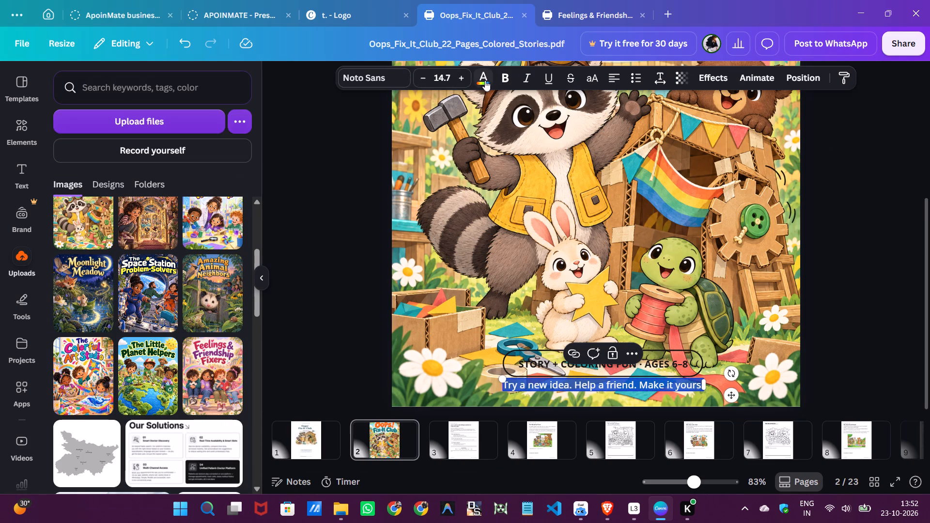
left_click(500, 75)
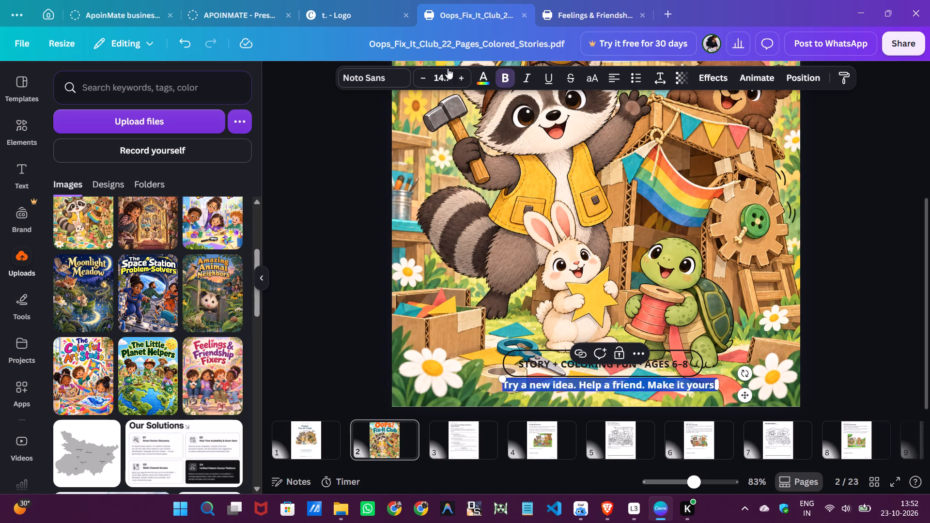
left_click(479, 80)
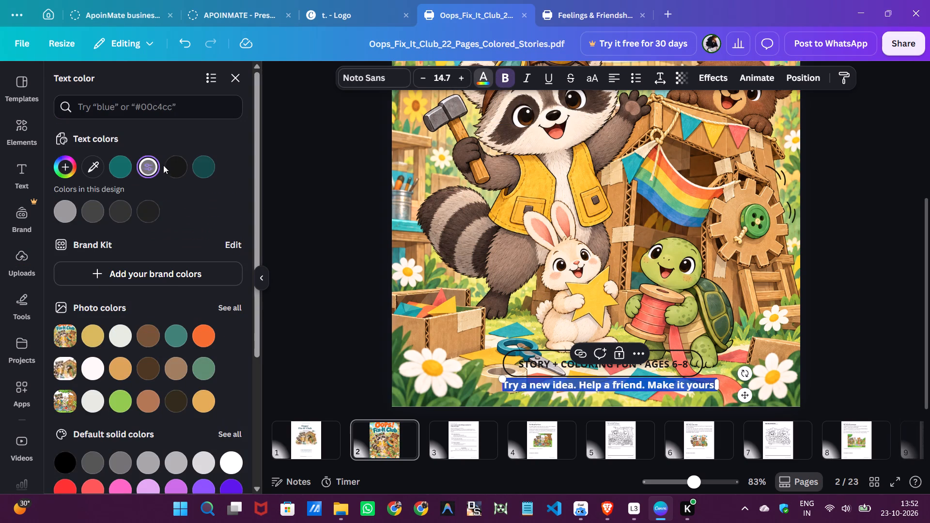
left_click(178, 168)
left_click(507, 293)
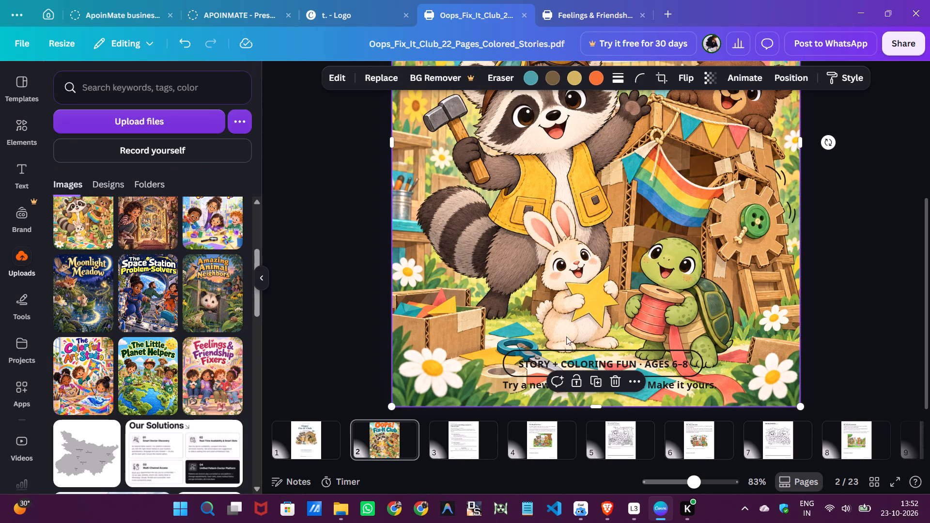
Nudge the cover tagline slightly left to centre it under the badge.
left_click(649, 386)
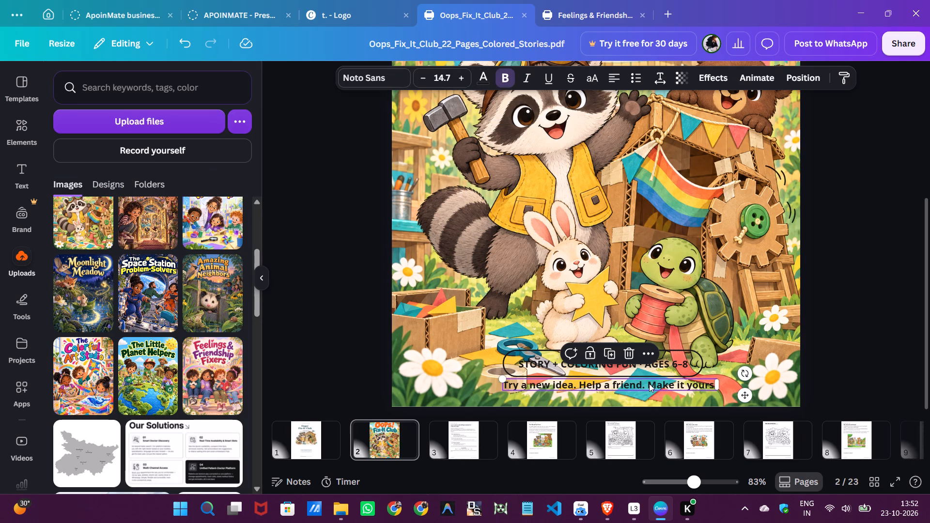
key("Left")
key("Left")
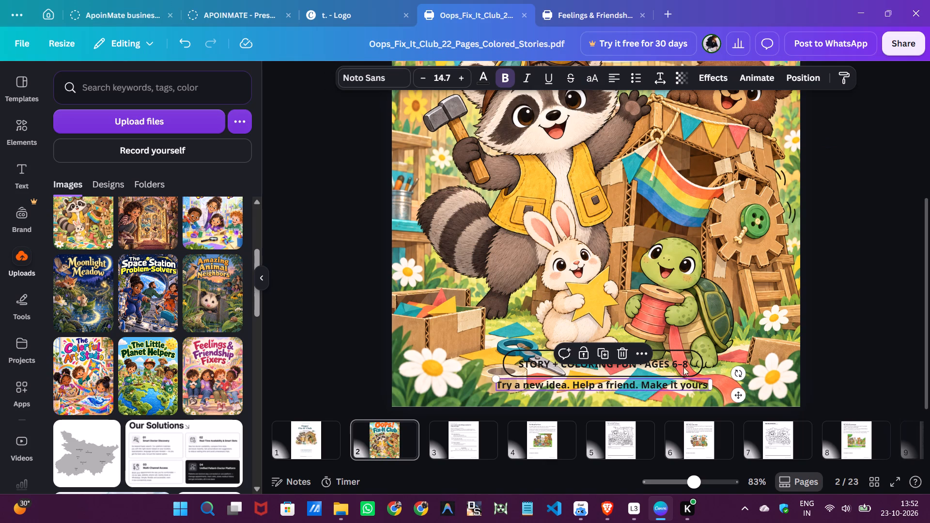
left_click(761, 320)
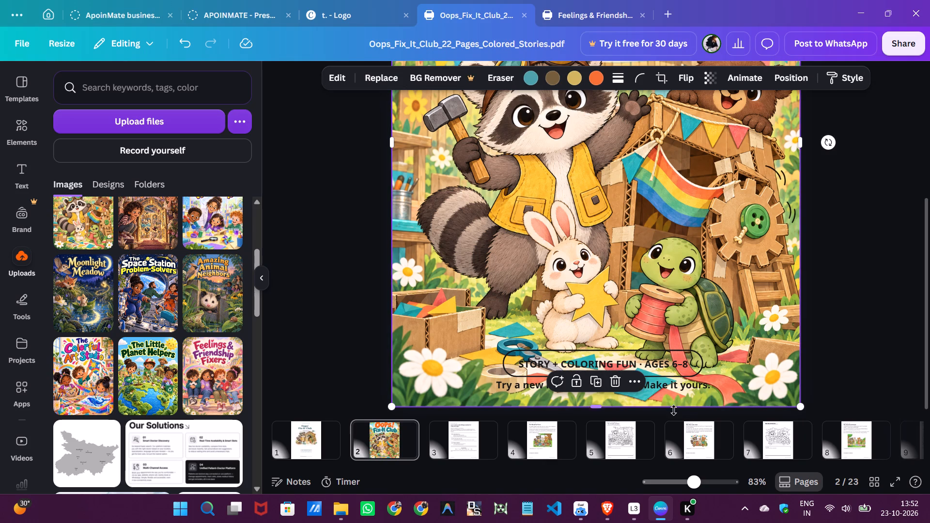
Cut the words "AGES 6–8" out of the cover badge's text.
double_click(658, 364)
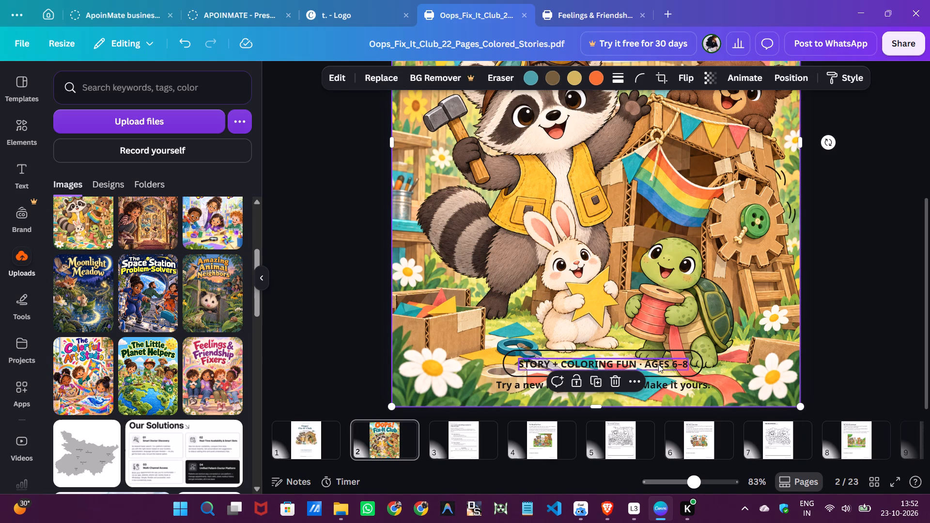
left_click(642, 366)
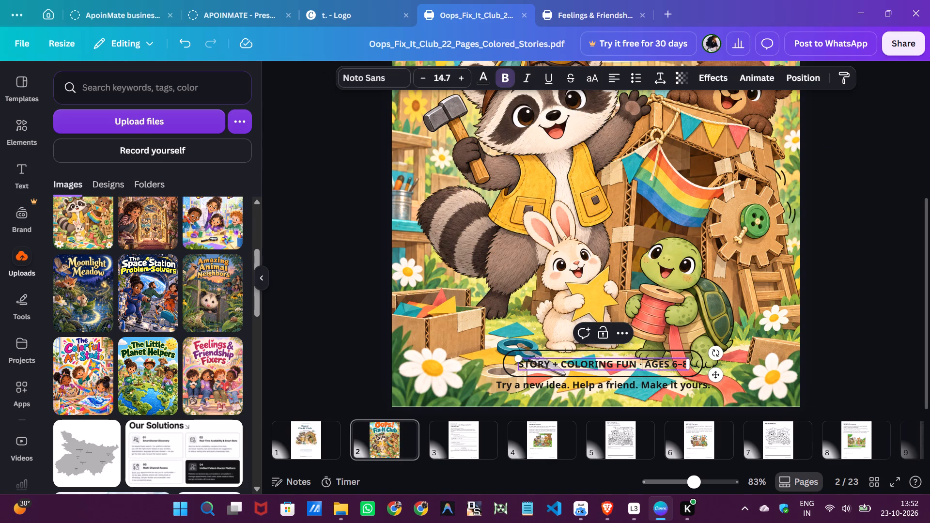
left_click(643, 365)
left_click_drag(643, 365, 684, 364)
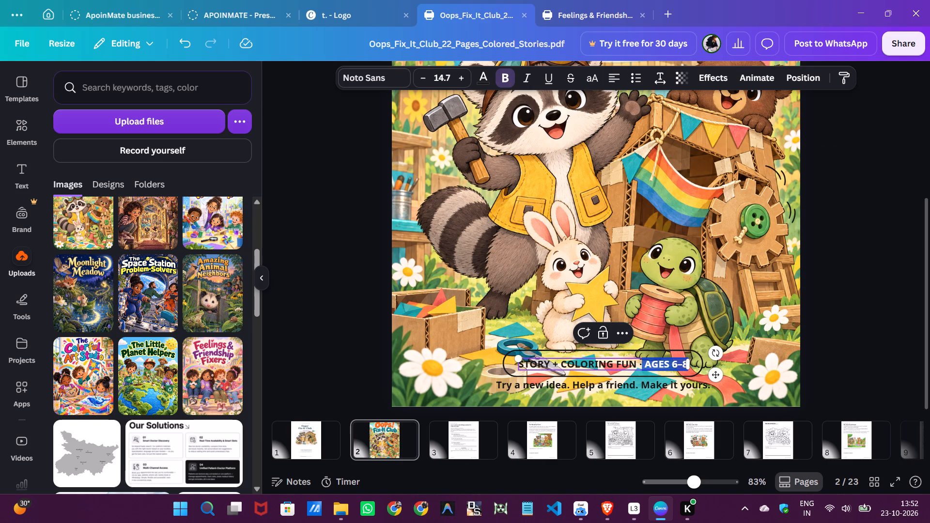
left_click_drag(684, 364, 684, 364)
right_click(660, 362)
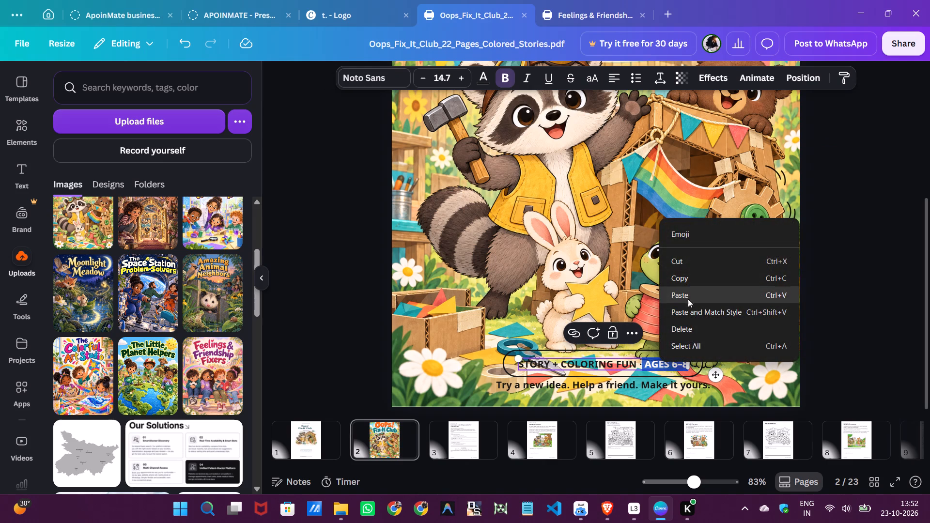
left_click(680, 262)
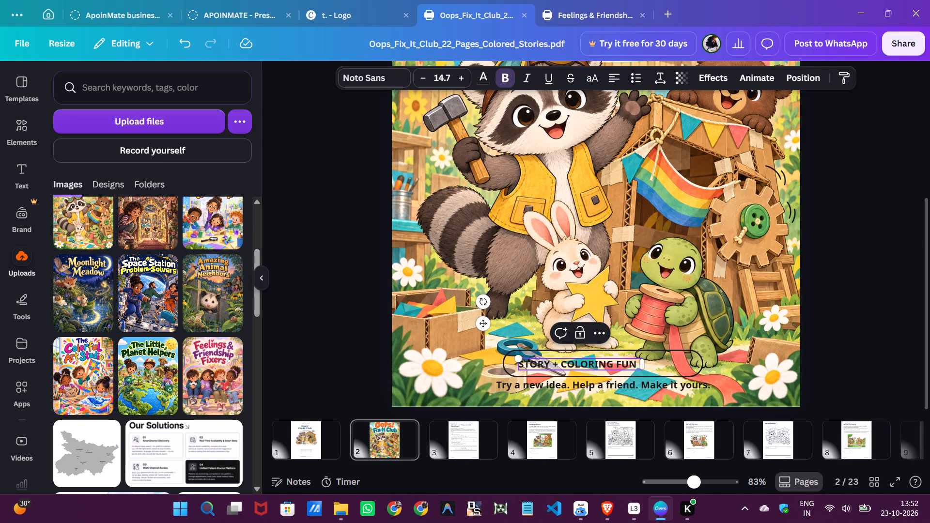
left_click(595, 363)
left_click(679, 307)
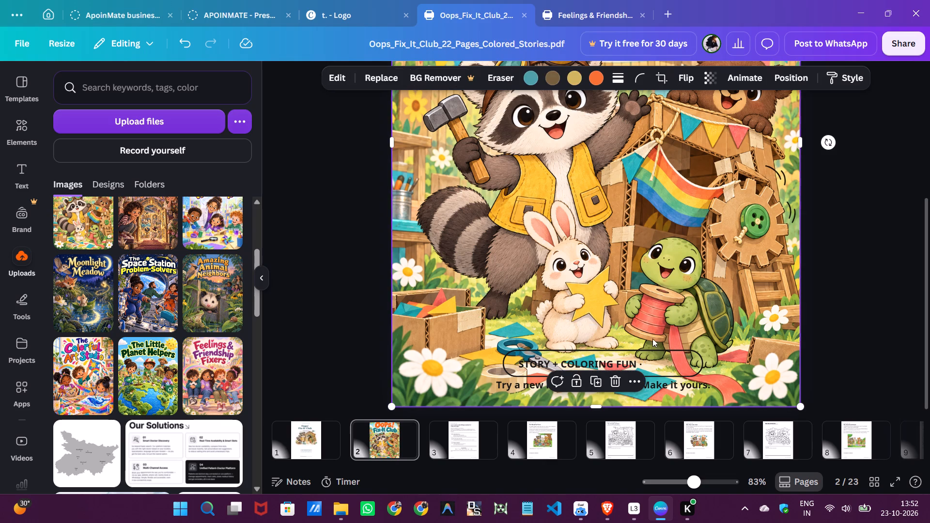
Duplicate the badge's "STORY + COLORING FUN ·" text and move the copy up over the turtle.
left_click(604, 361)
left_click(585, 330)
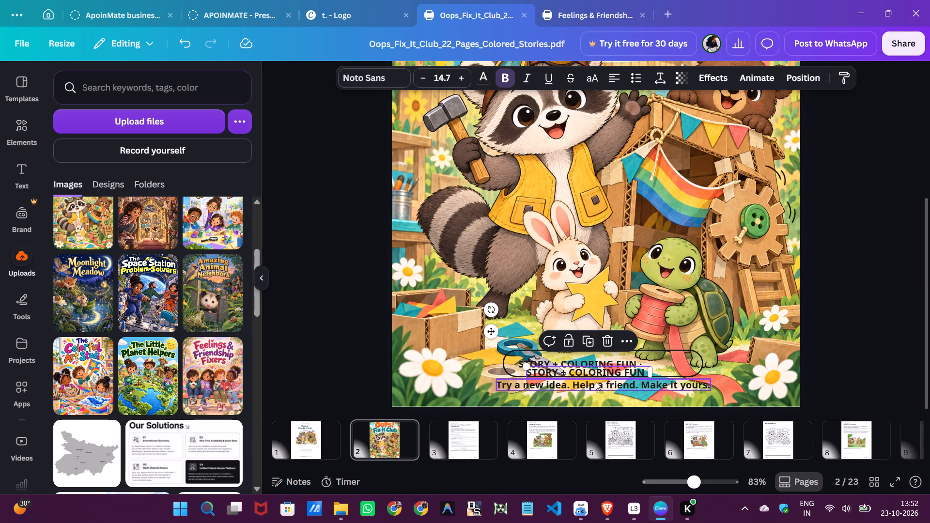
left_click_drag(598, 369, 684, 276)
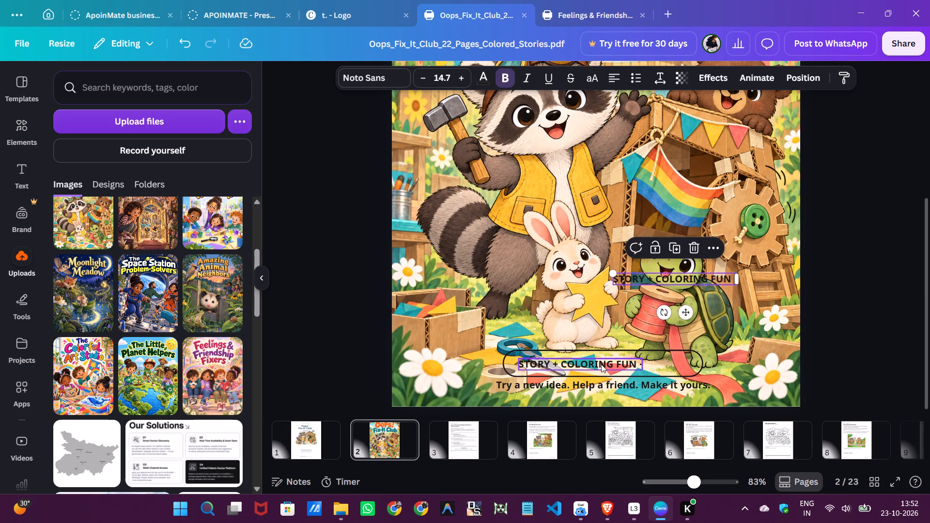
Nudge the original "STORY + COLORING FUN ·" text right to centre it inside the badge outline.
left_click(601, 364)
key("Right")
key("Right")
key("Right")
key("Right")
key("Right")
key("Right")
key("Right")
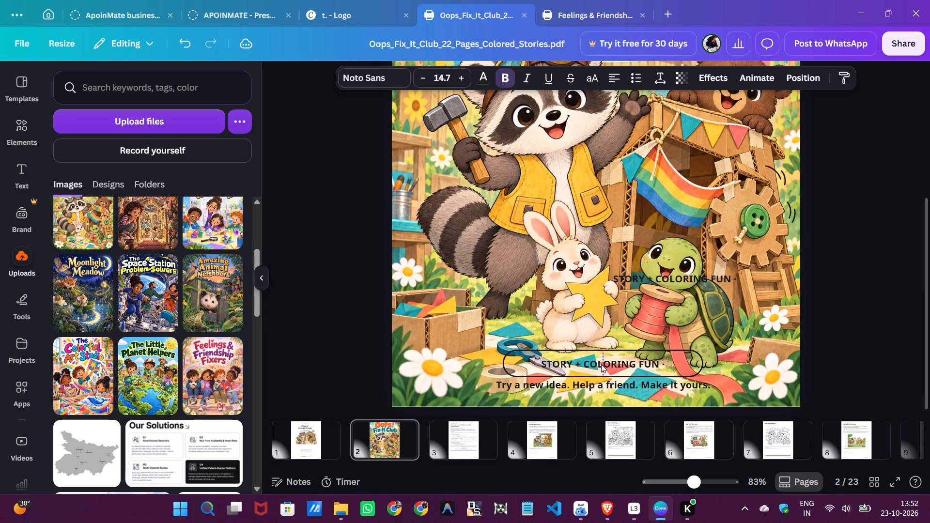
key("Right")
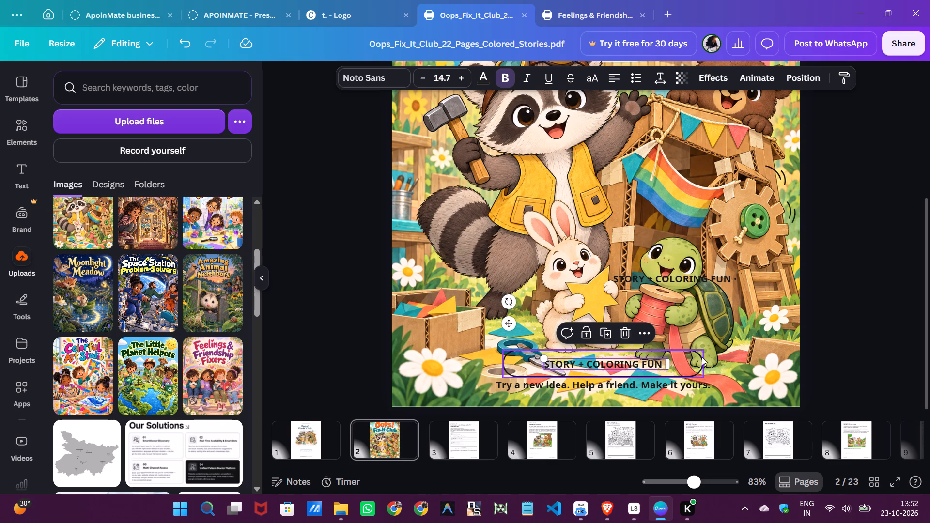
Narrow the badge outline from both sides to about 3.2 wide so it fits the shortened text.
left_click(697, 361)
left_click_drag(703, 361, 682, 367)
left_click_drag(503, 366, 534, 369)
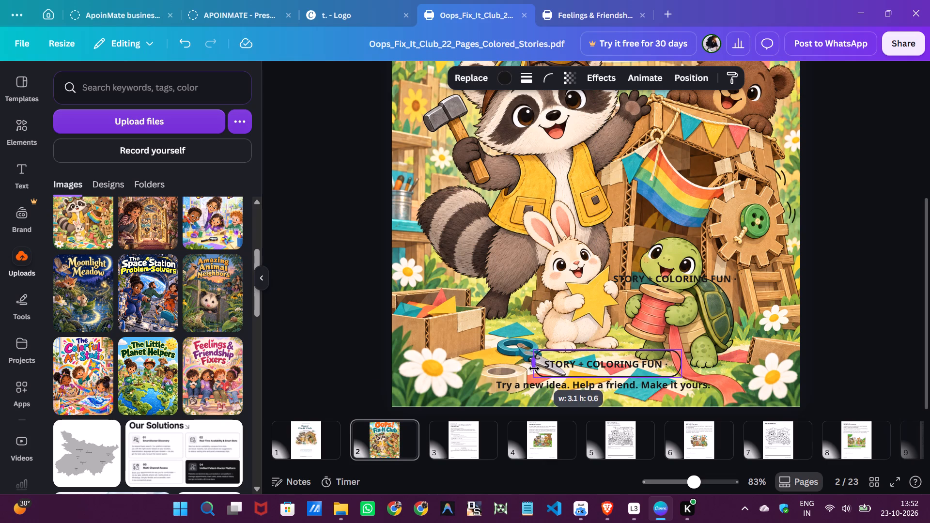
left_click_drag(534, 369, 529, 369)
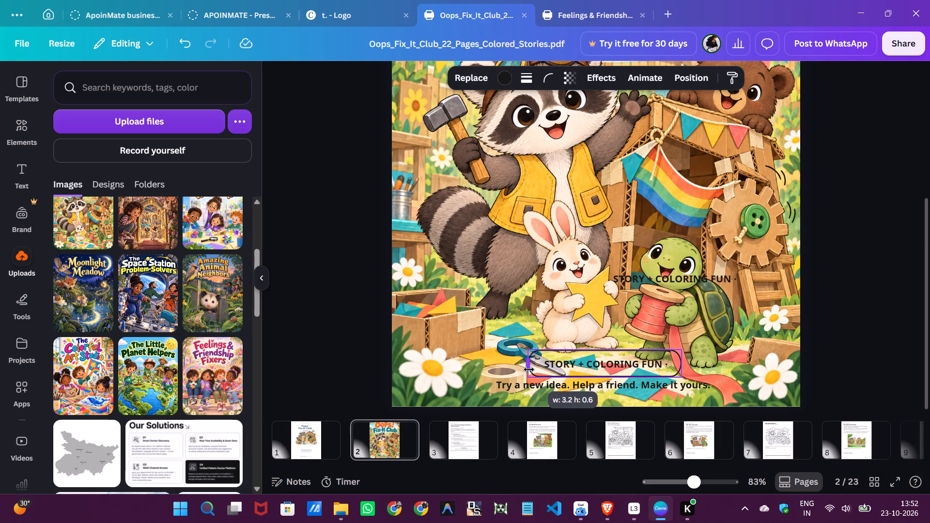
left_click_drag(529, 369, 529, 370)
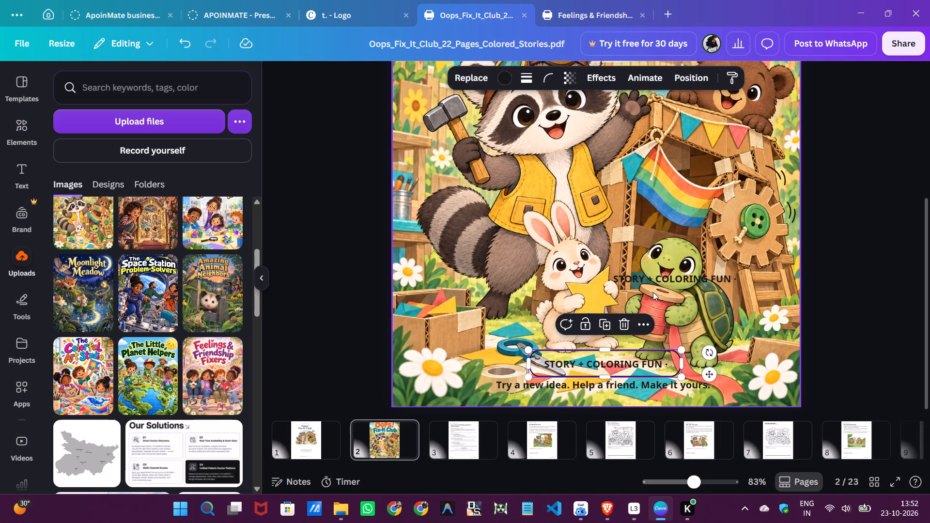
Move the duplicated badge text up to the top of the cover, beside the exclamation mark in "Oops!".
scroll(680, 281, "up", 2)
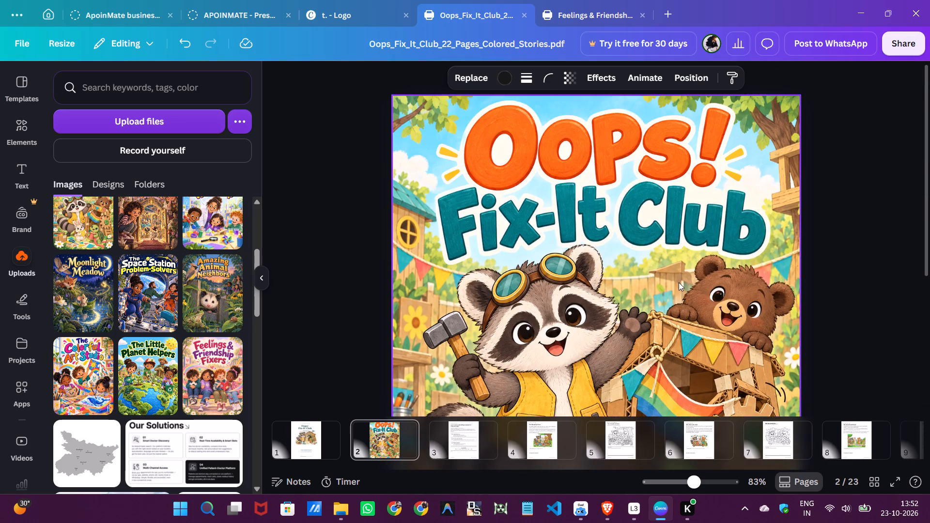
scroll(679, 283, "down", 1)
scroll(688, 401, "down", 1)
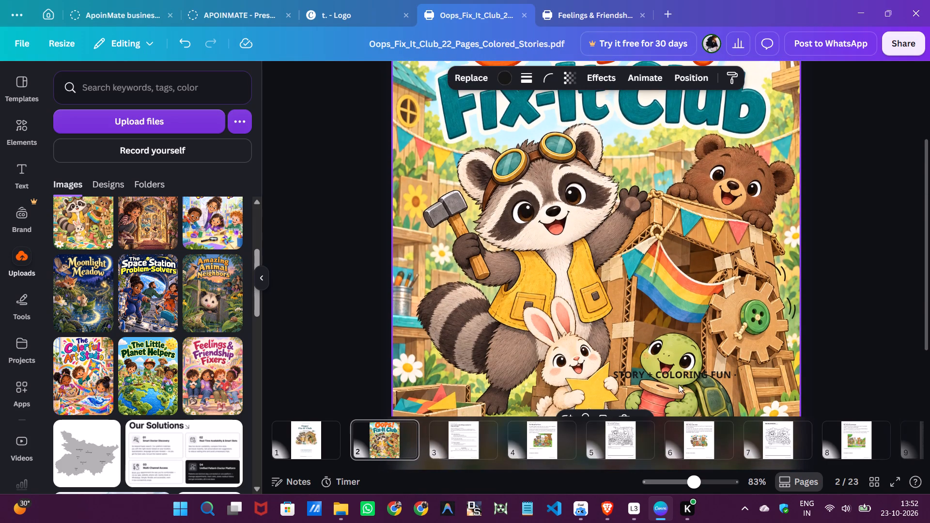
left_click_drag(672, 376, 699, 160)
scroll(691, 248, "up", 1)
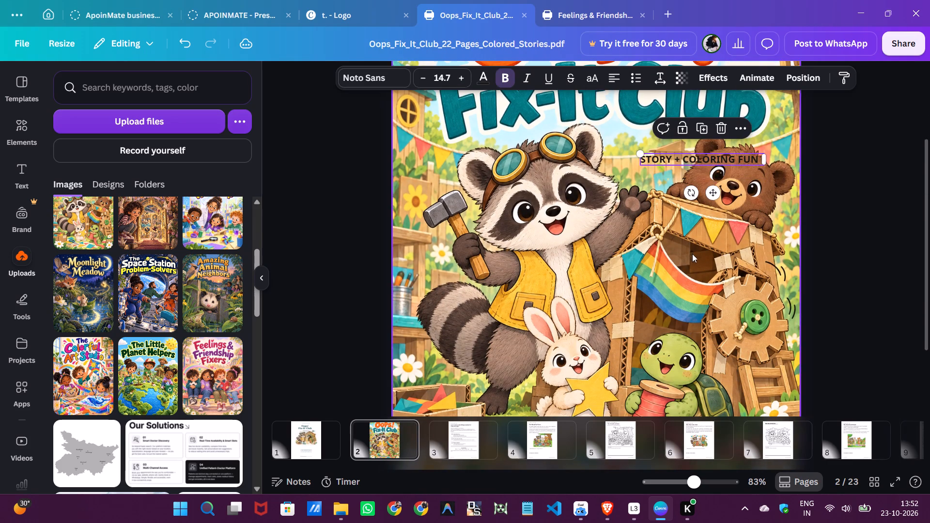
scroll(692, 254, "up", 2)
left_click_drag(694, 276, 728, 155)
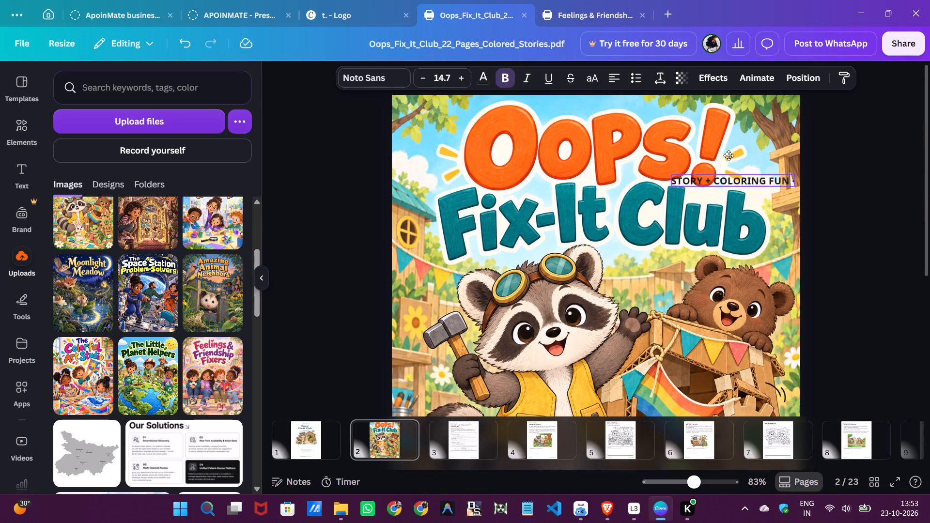
left_click_drag(728, 155, 726, 141)
Replace the duplicated text with the cut "AGES 6–8" and place it in the cover's upper-right corner.
double_click(736, 142)
right_click(736, 142)
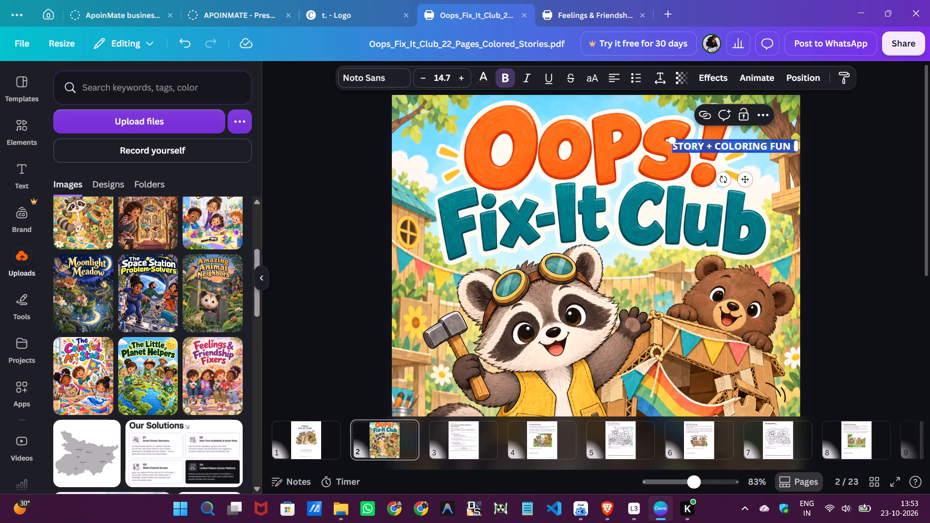
left_click(772, 220)
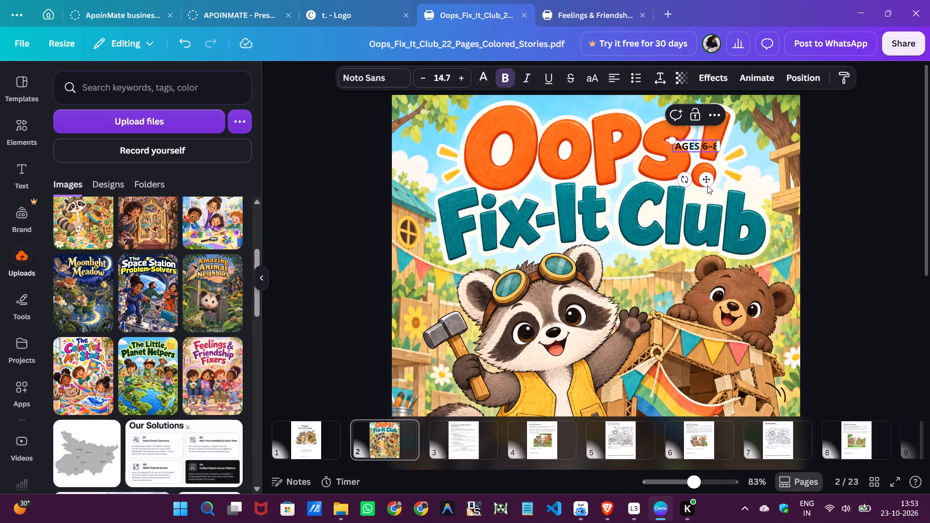
left_click_drag(707, 181, 775, 162)
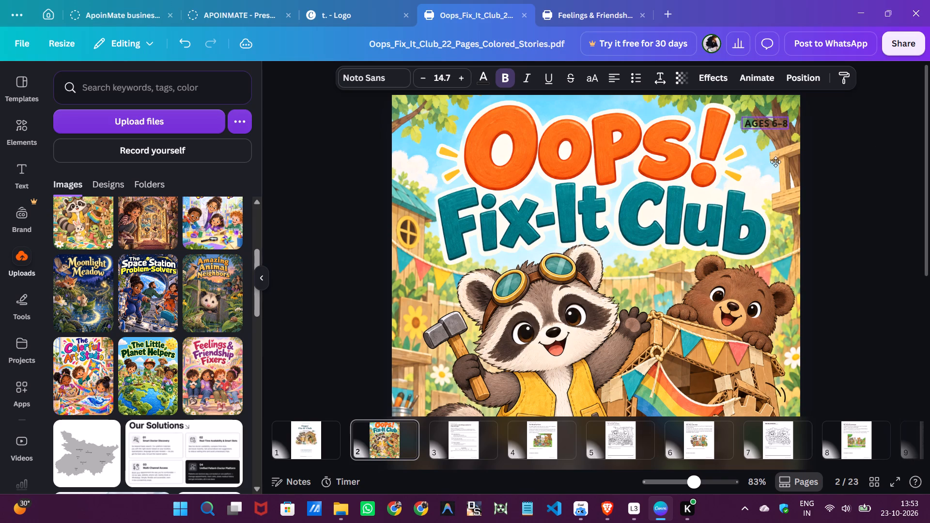
left_click_drag(775, 162, 779, 146)
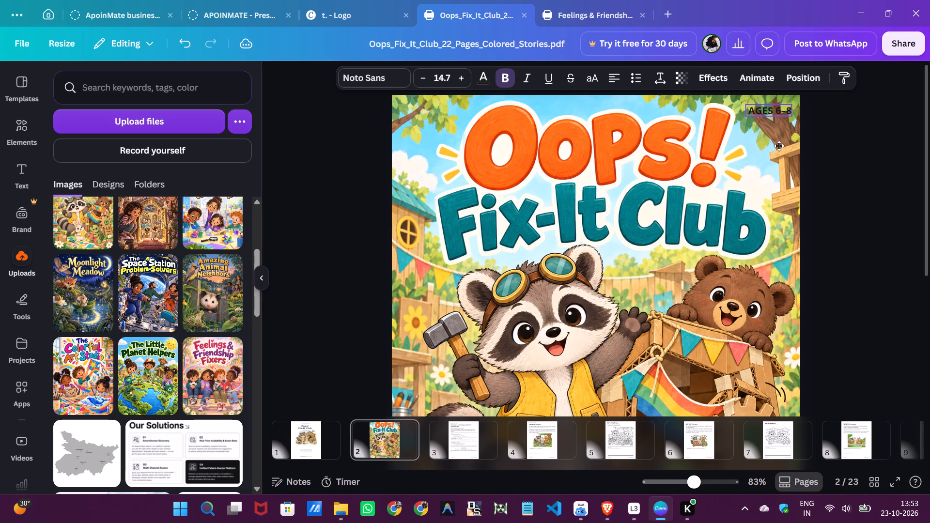
left_click_drag(779, 146, 778, 147)
Change the "AGES 6–8" label's font to Boldonse from the Bold font category.
double_click(772, 109)
left_click(772, 109)
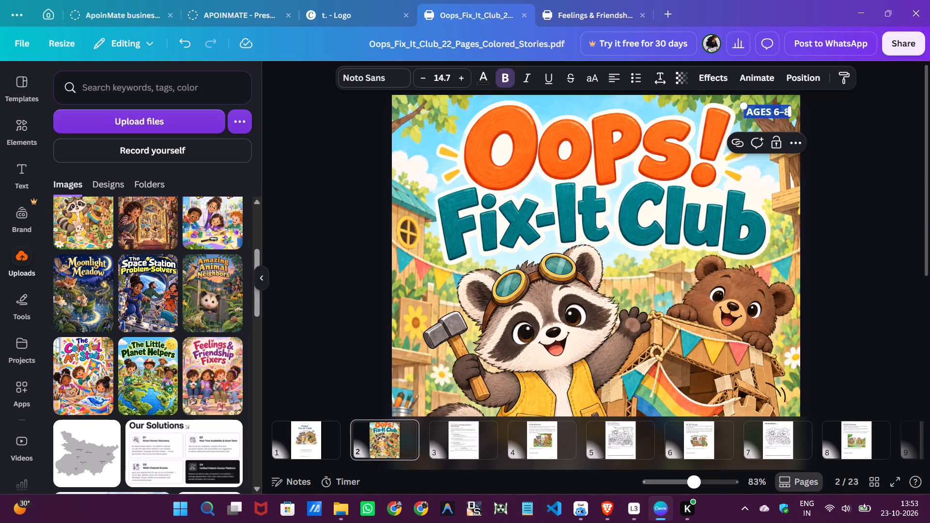
left_click(510, 81)
left_click(510, 81)
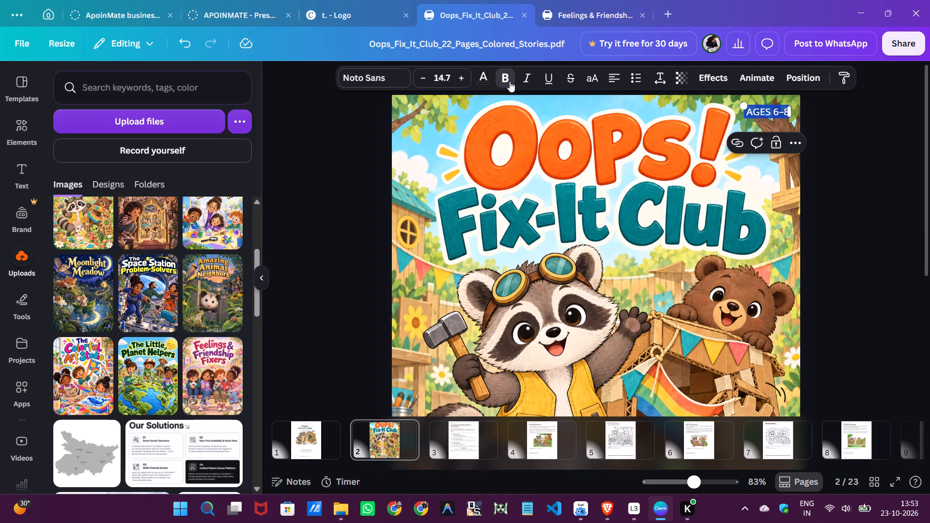
left_click(483, 78)
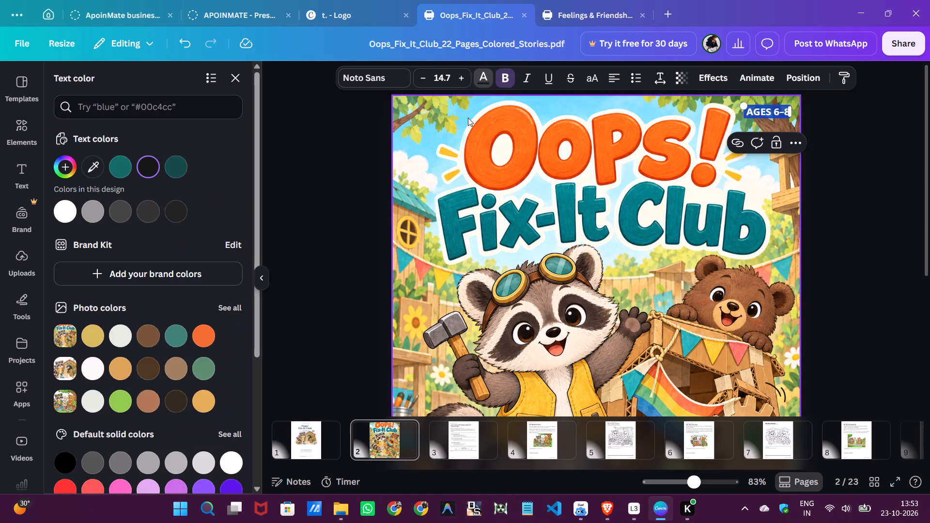
left_click(381, 79)
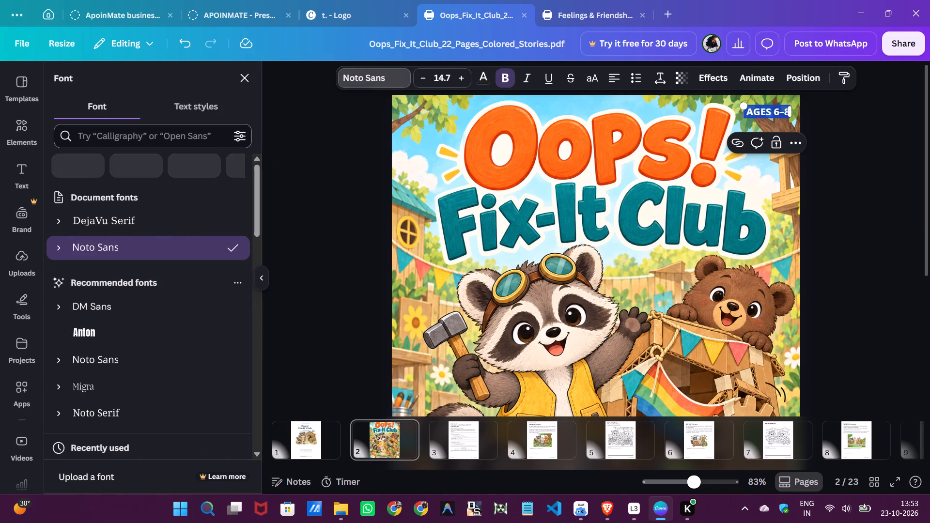
left_click(234, 163)
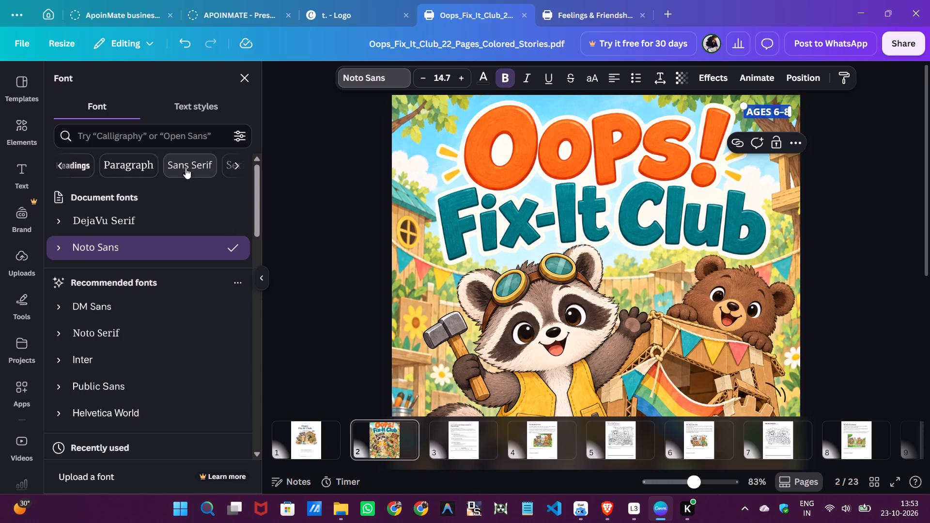
scroll(197, 163, "down", 1)
scroll(202, 164, "up", 3)
left_click(236, 167)
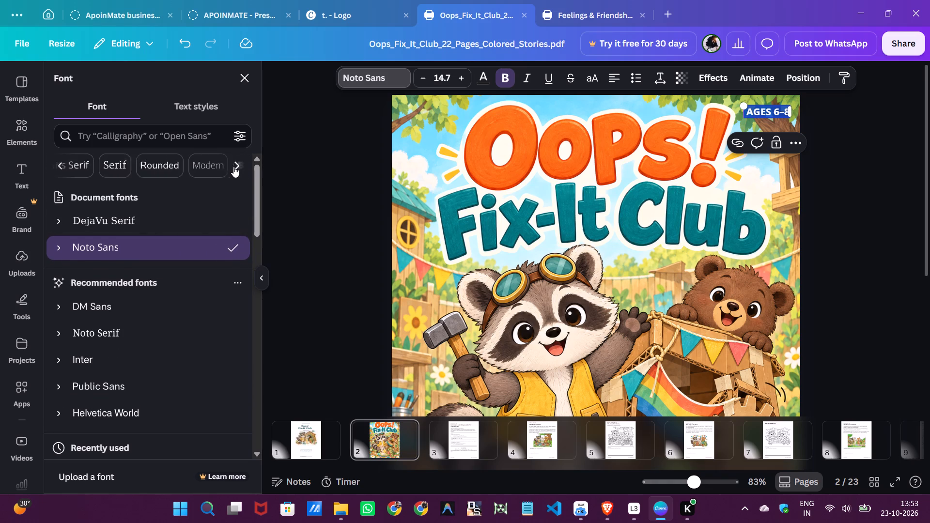
left_click(204, 166)
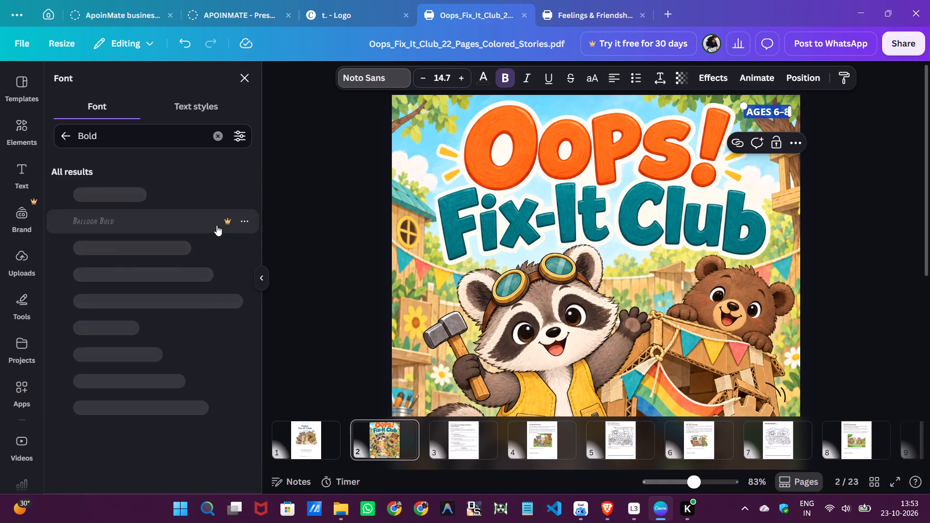
left_click(112, 200)
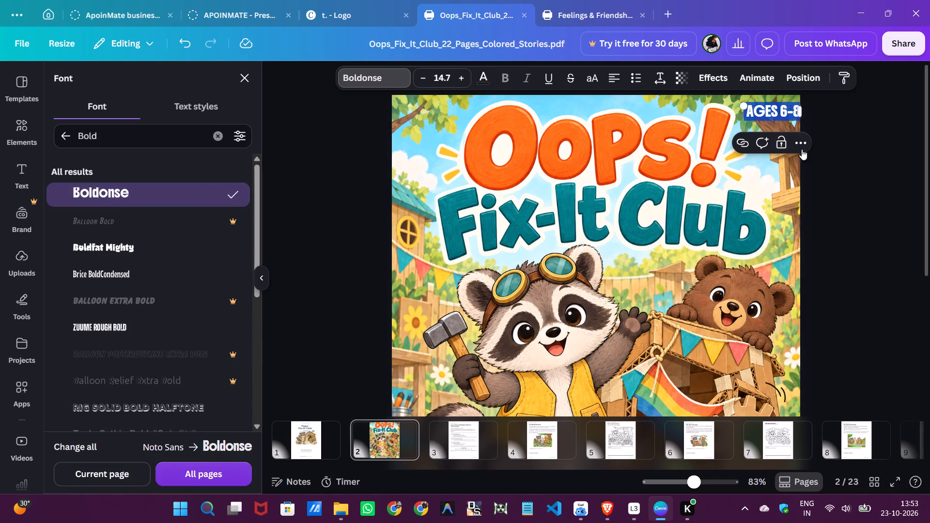
left_click(830, 158)
Shift the "AGES 6–8" label slightly left so it sits clear of the cover's edge.
left_click_drag(772, 117, 757, 115)
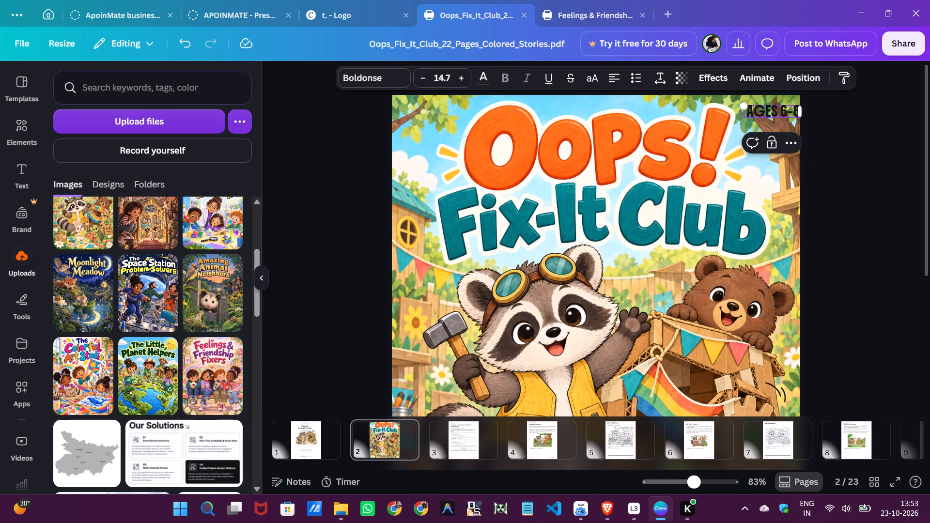
left_click_drag(768, 115, 760, 115)
left_click(745, 163)
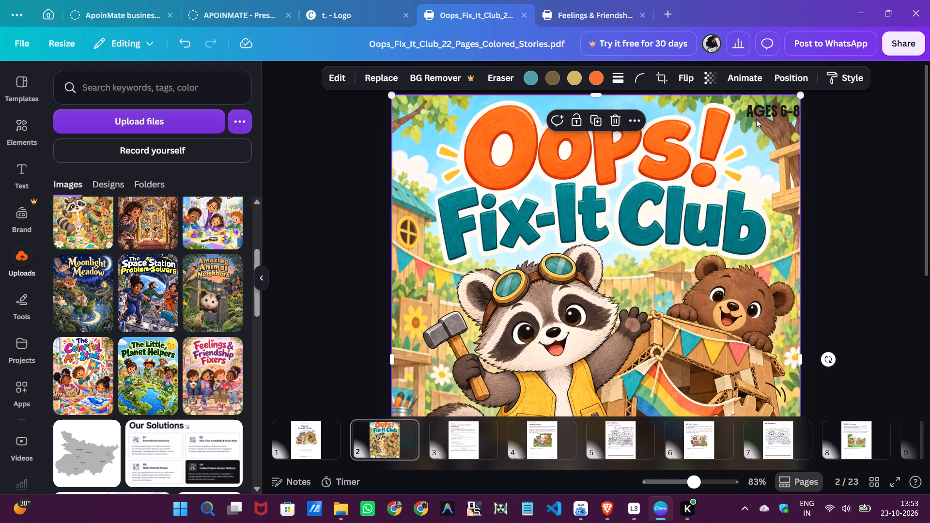
left_click(766, 112)
left_click_drag(763, 112, 759, 111)
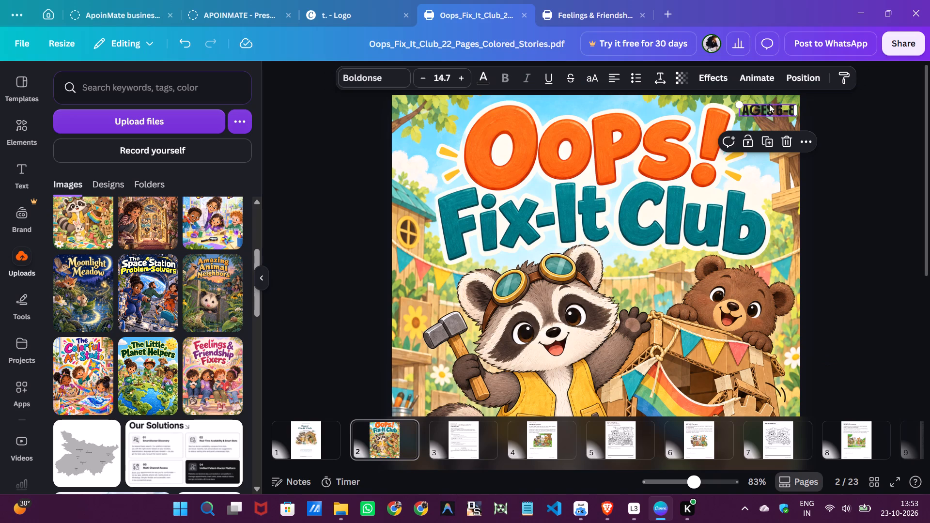
Set the "AGES 6–8" label's text colour to white.
left_click(769, 104)
triple_click(770, 109)
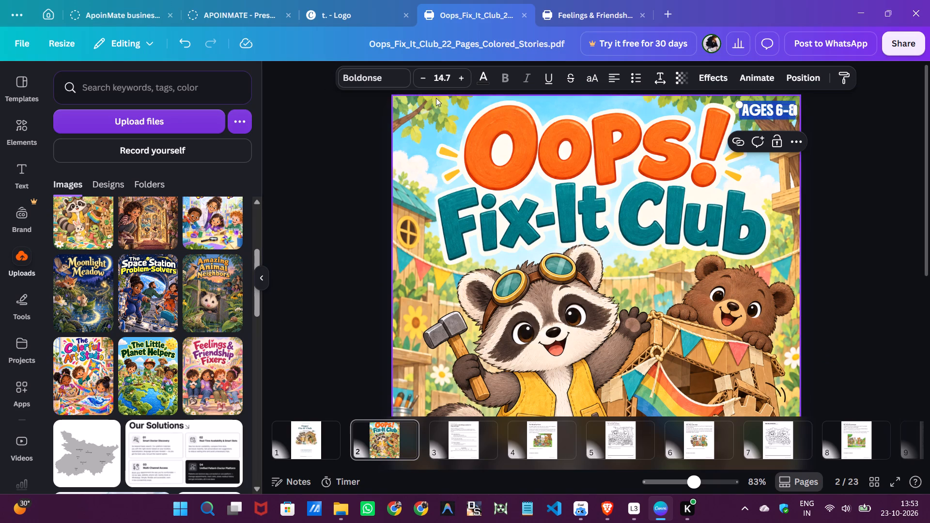
left_click(479, 84)
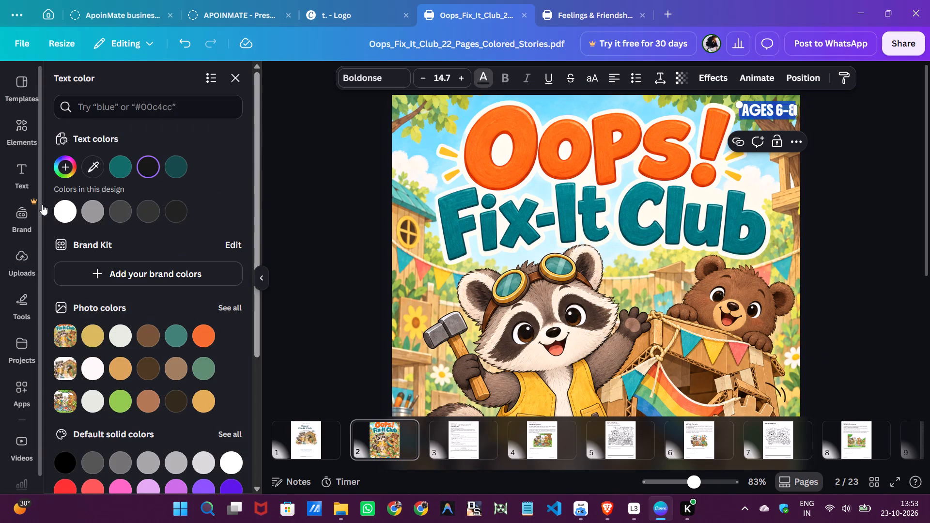
left_click(64, 206)
left_click(837, 270)
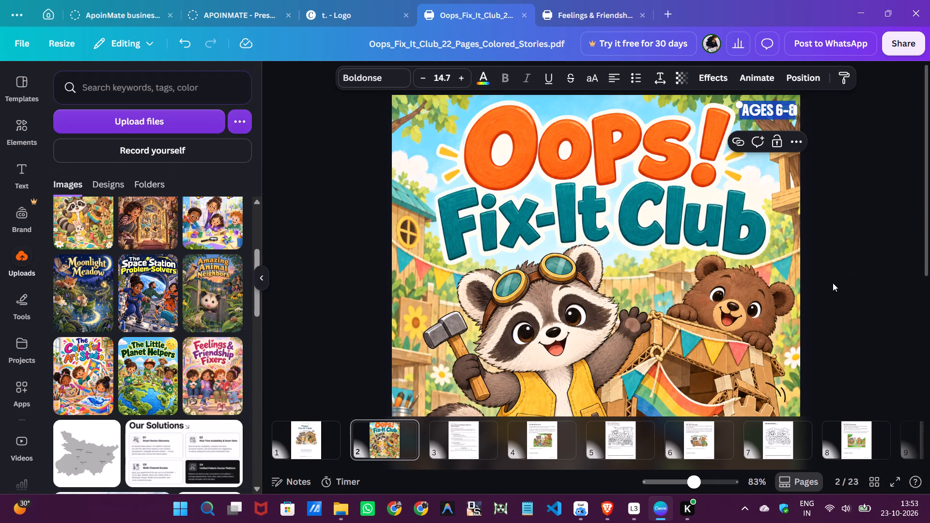
left_click(833, 283)
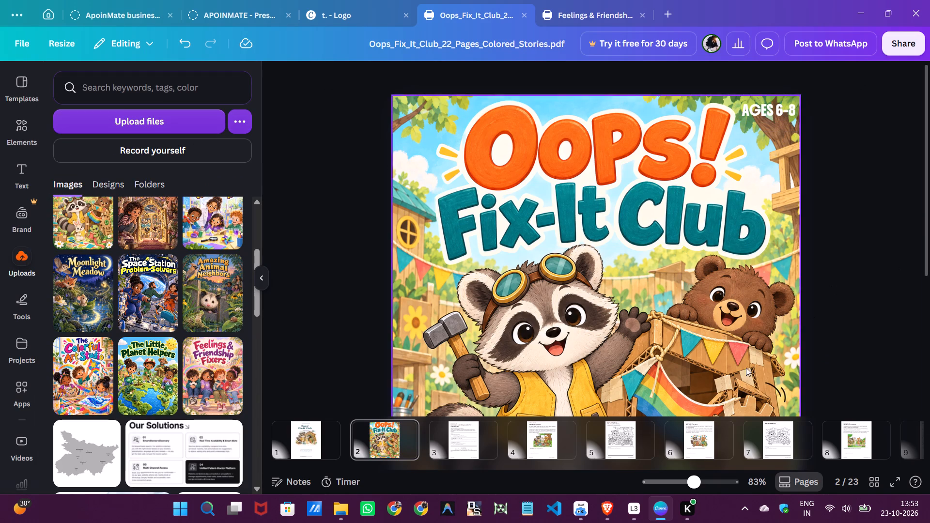
Review the illustrated cover on page 2 as a whole and up close, comparing it with the original title page and pages 3 to 5.
left_click(674, 483)
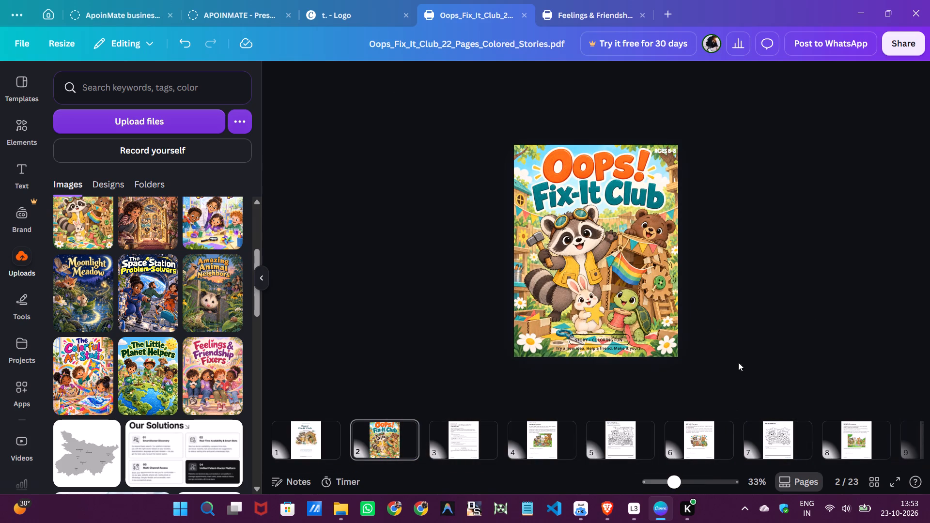
left_click(687, 480)
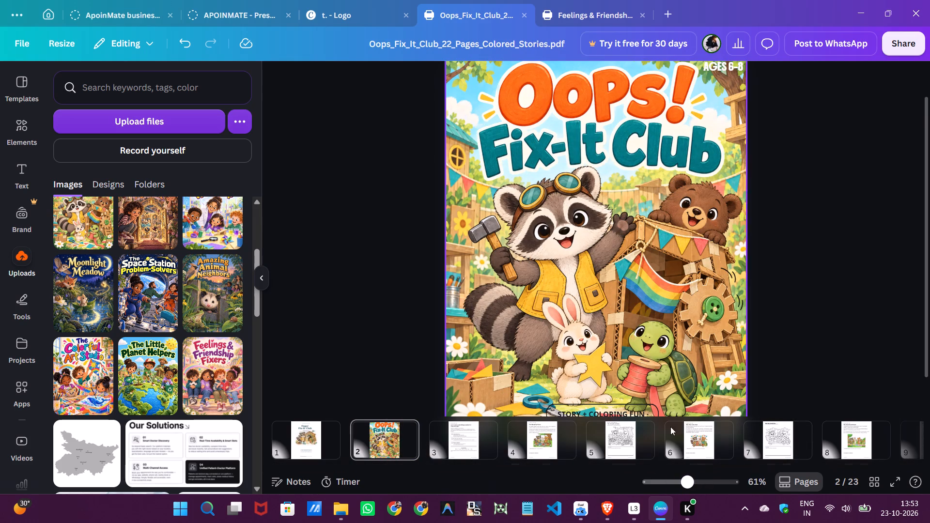
left_click(670, 481)
left_click(739, 356)
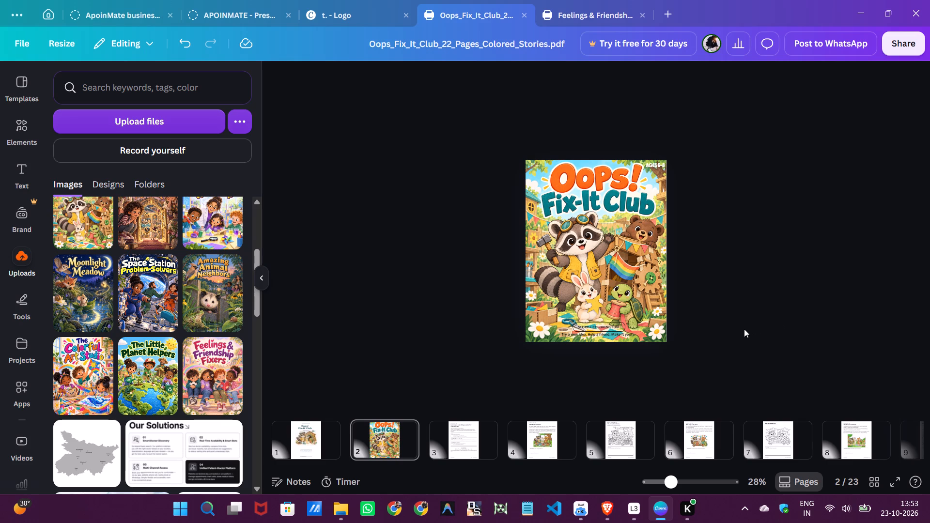
left_click(437, 439)
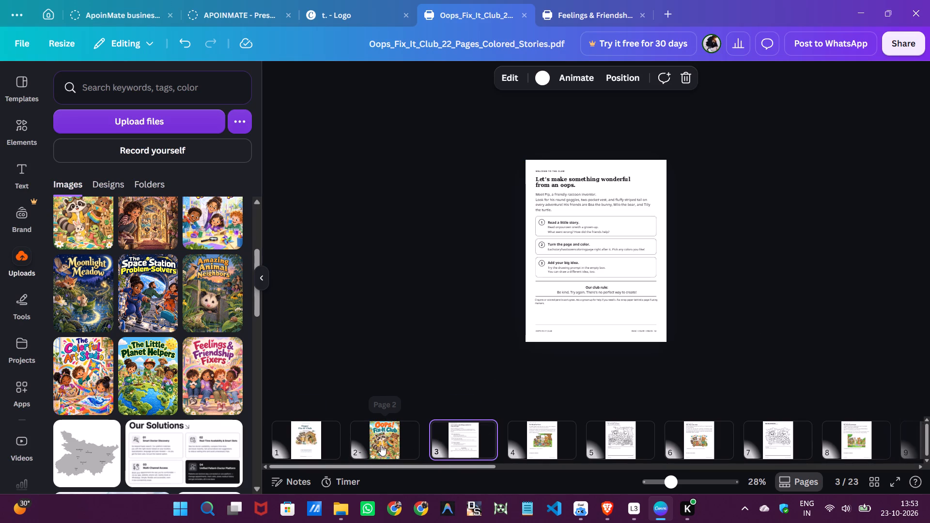
left_click(540, 442)
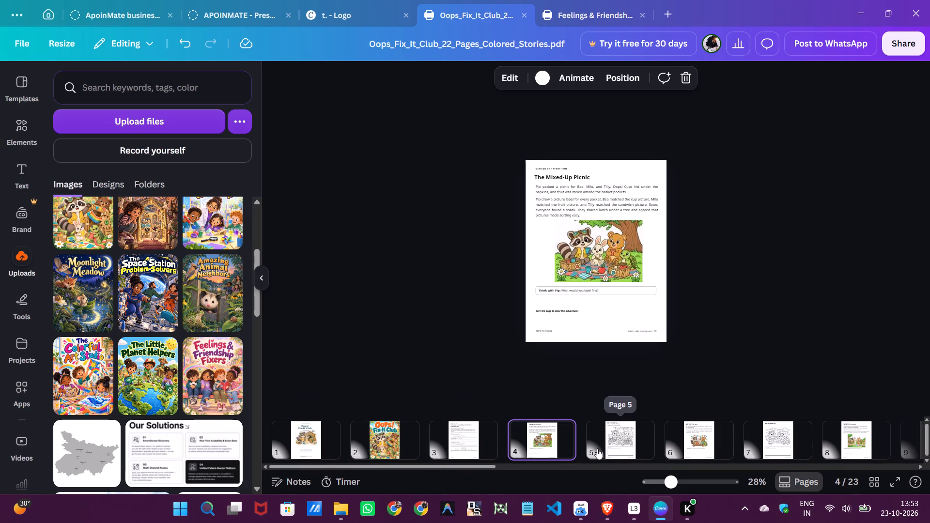
left_click(597, 448)
left_click(380, 449)
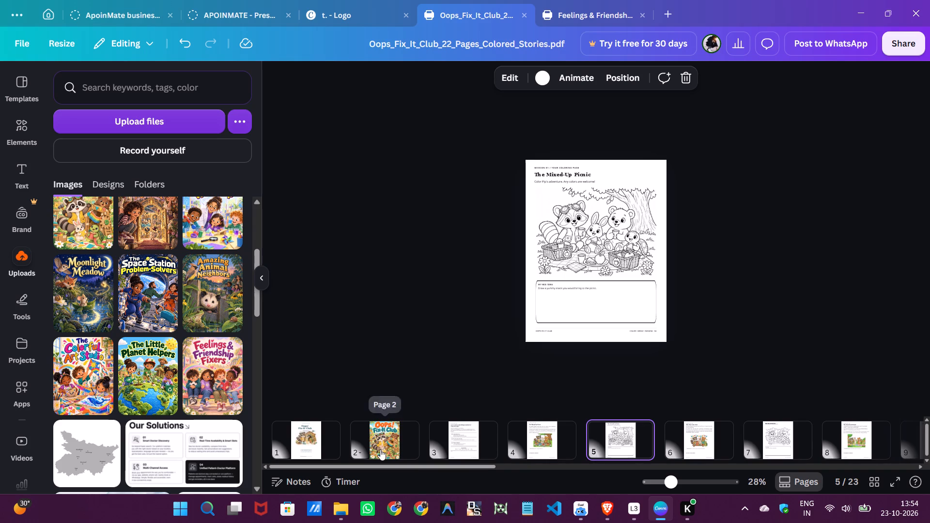
left_click(303, 434)
left_click(375, 442)
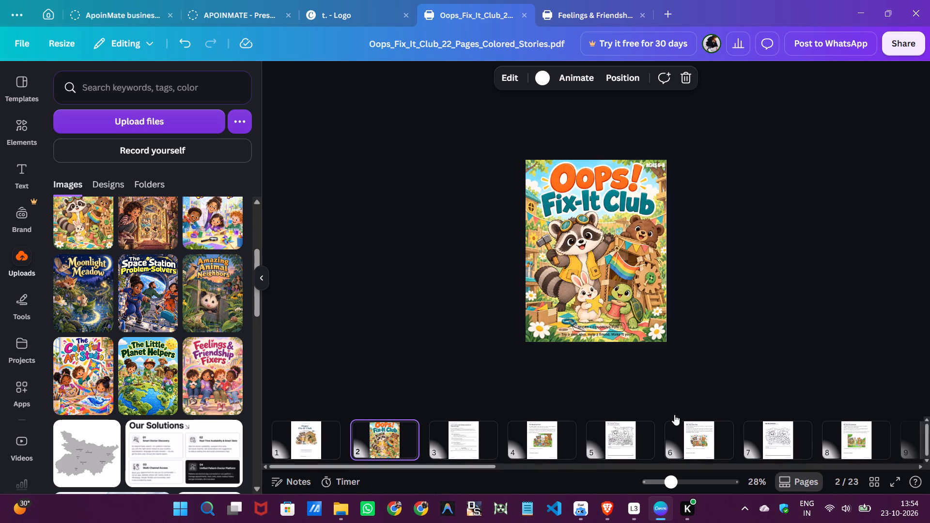
left_click(685, 481)
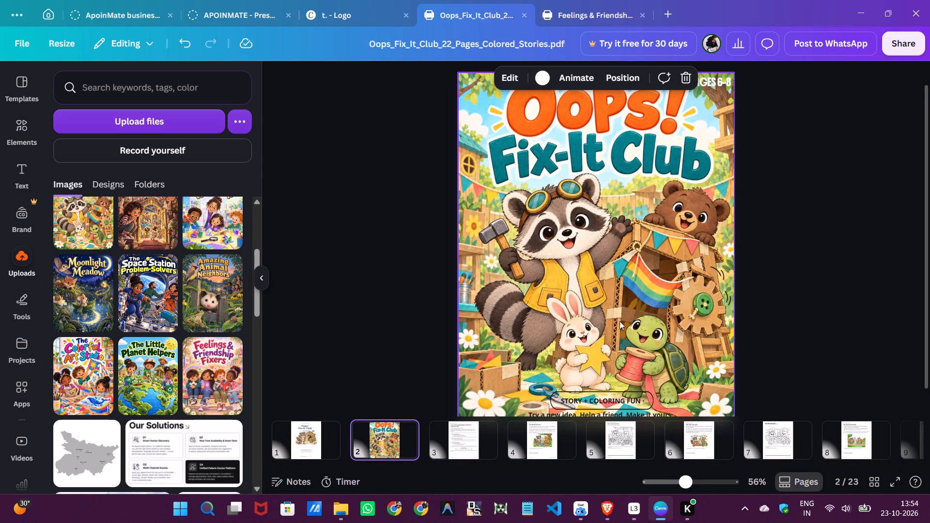
scroll(622, 314, "down", 5)
scroll(622, 314, "up", 4)
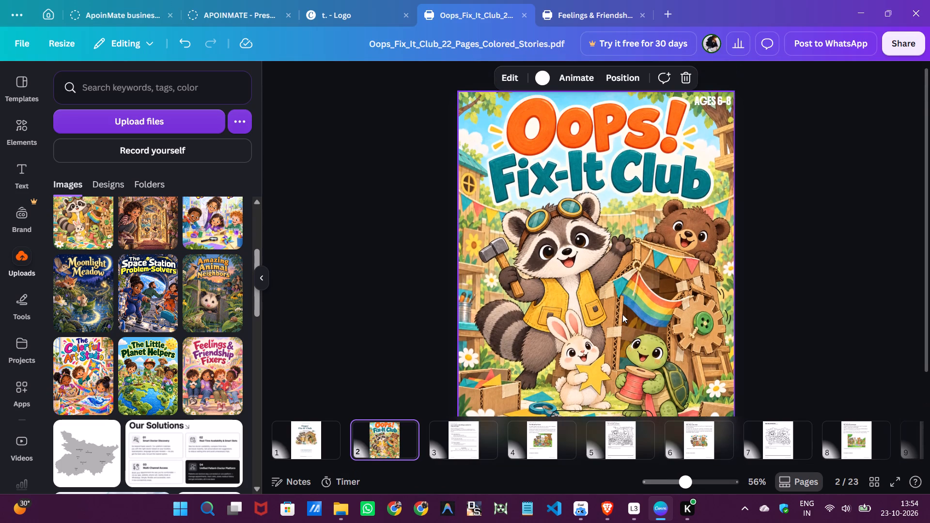
left_click(306, 449)
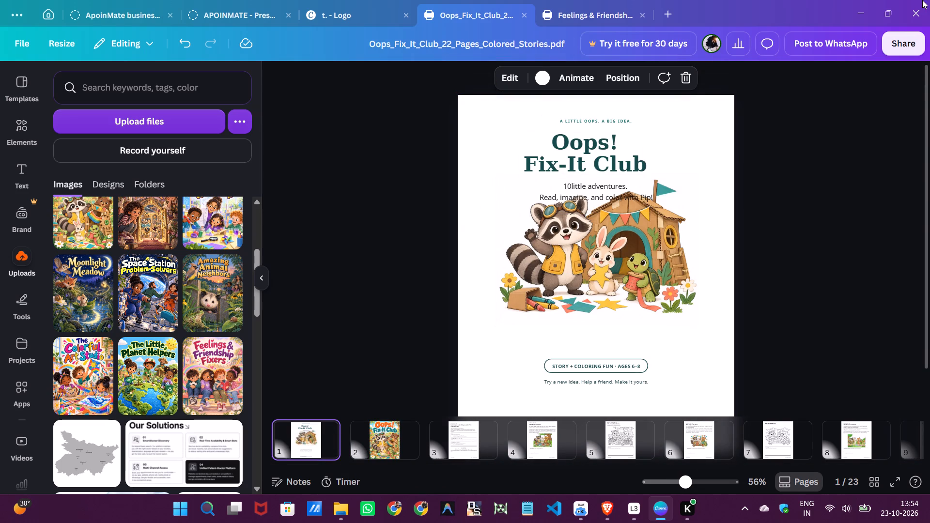
Close the Canva window with the Oops! Fix-It Club book.
left_click(920, 13)
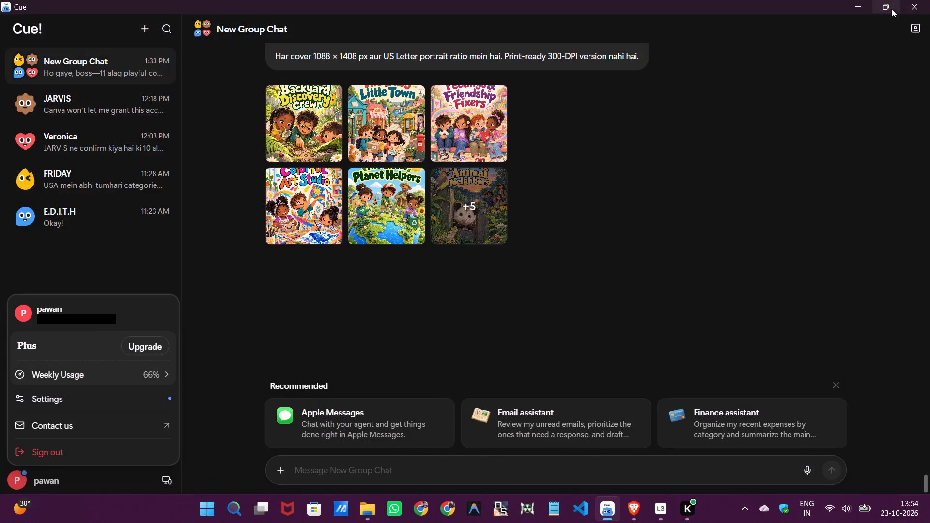